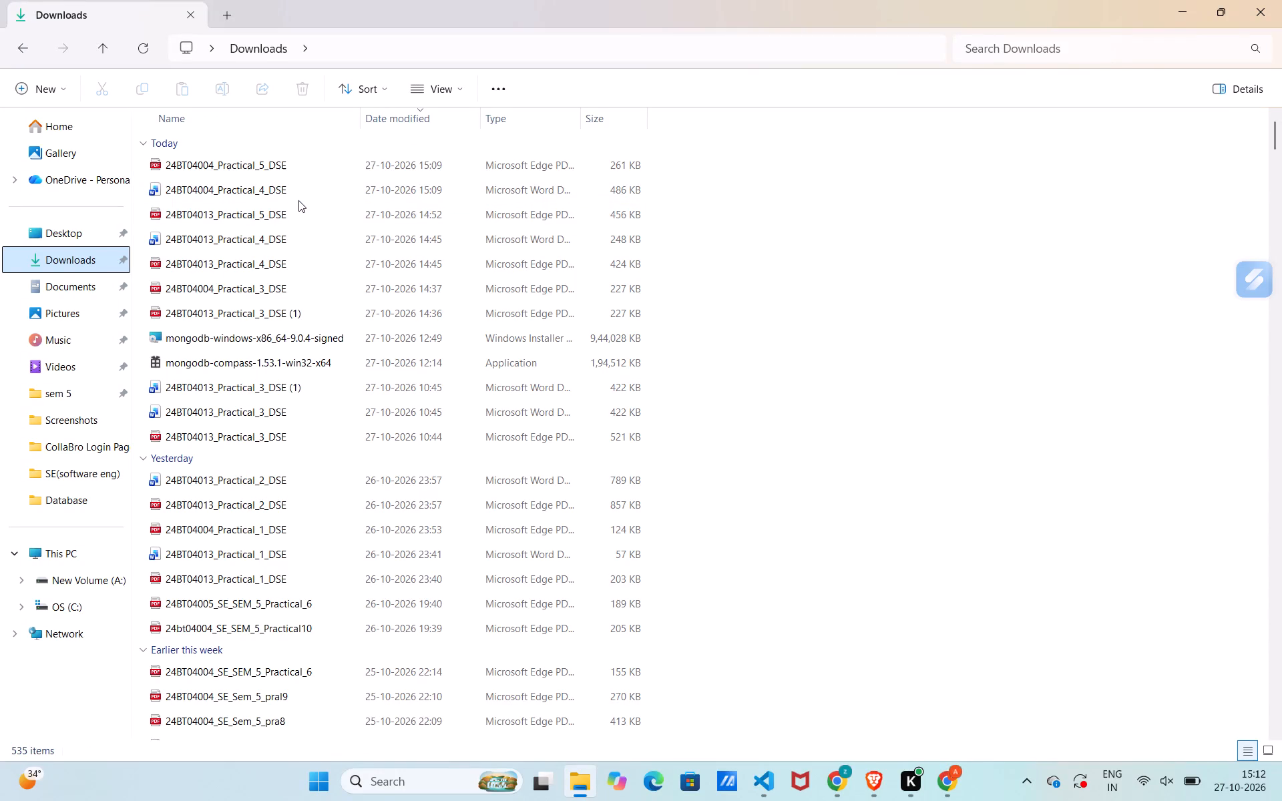
double_click(300, 262)
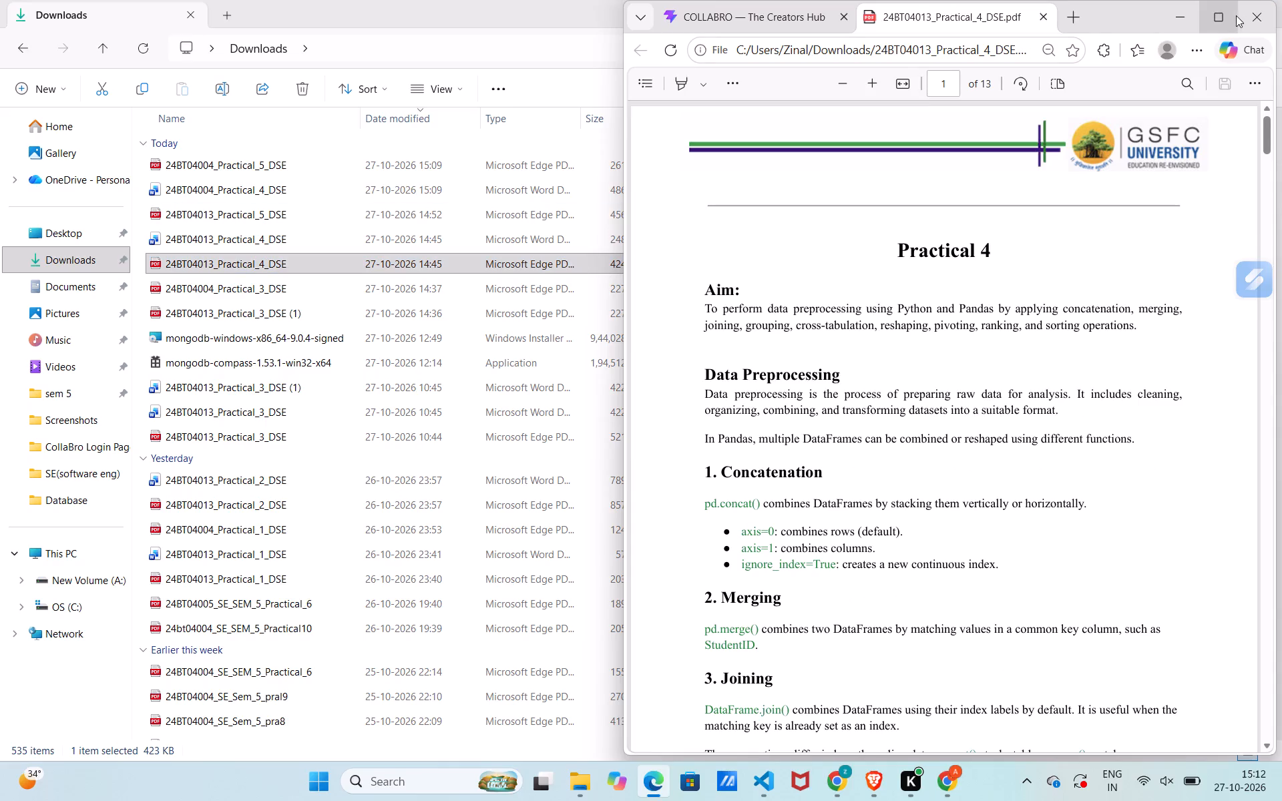
left_click(1121, 128)
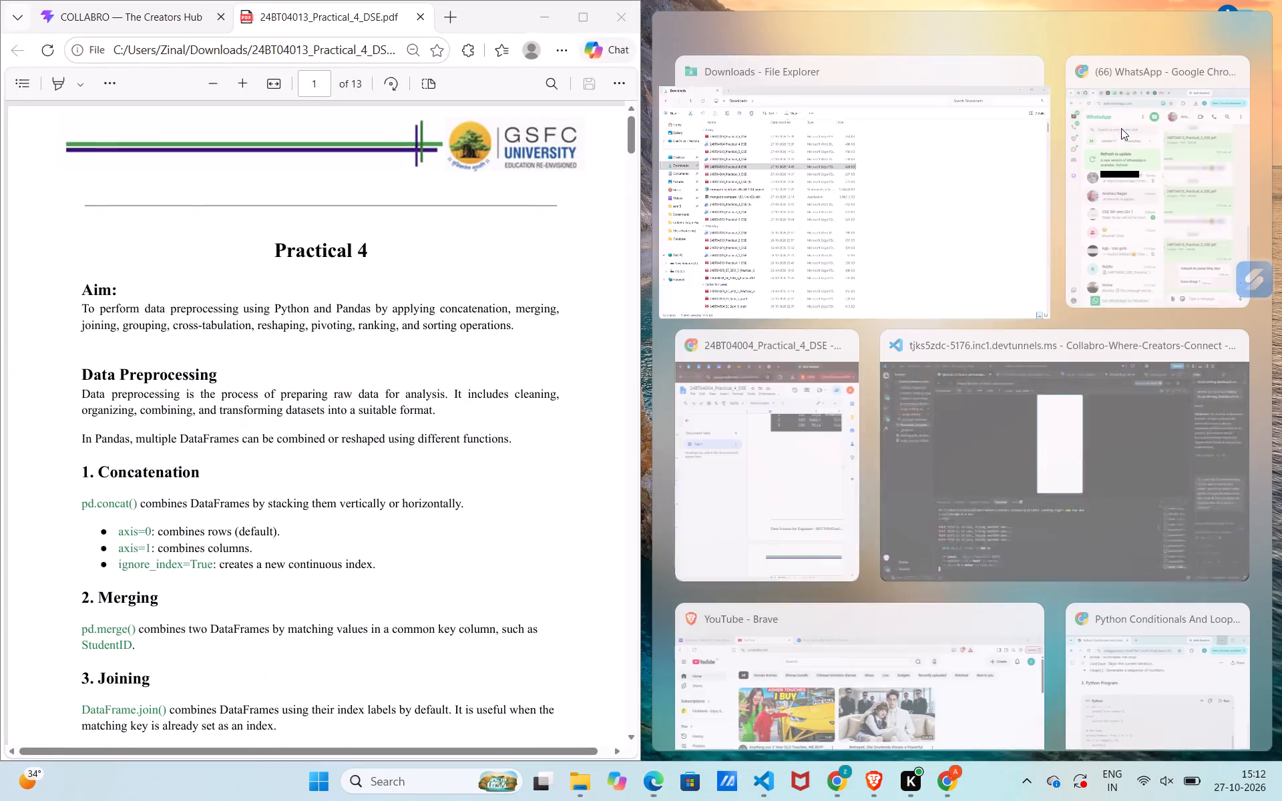
left_click(811, 453)
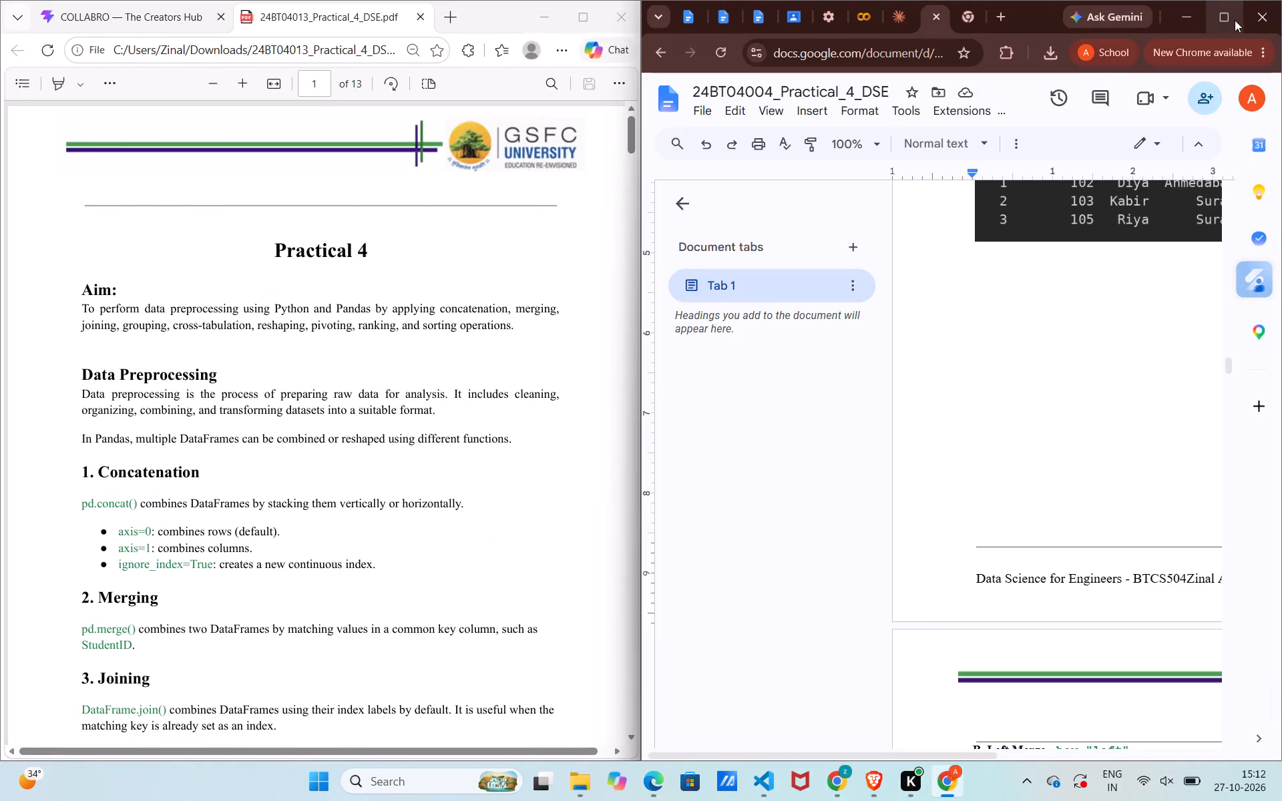
left_click(1115, 123)
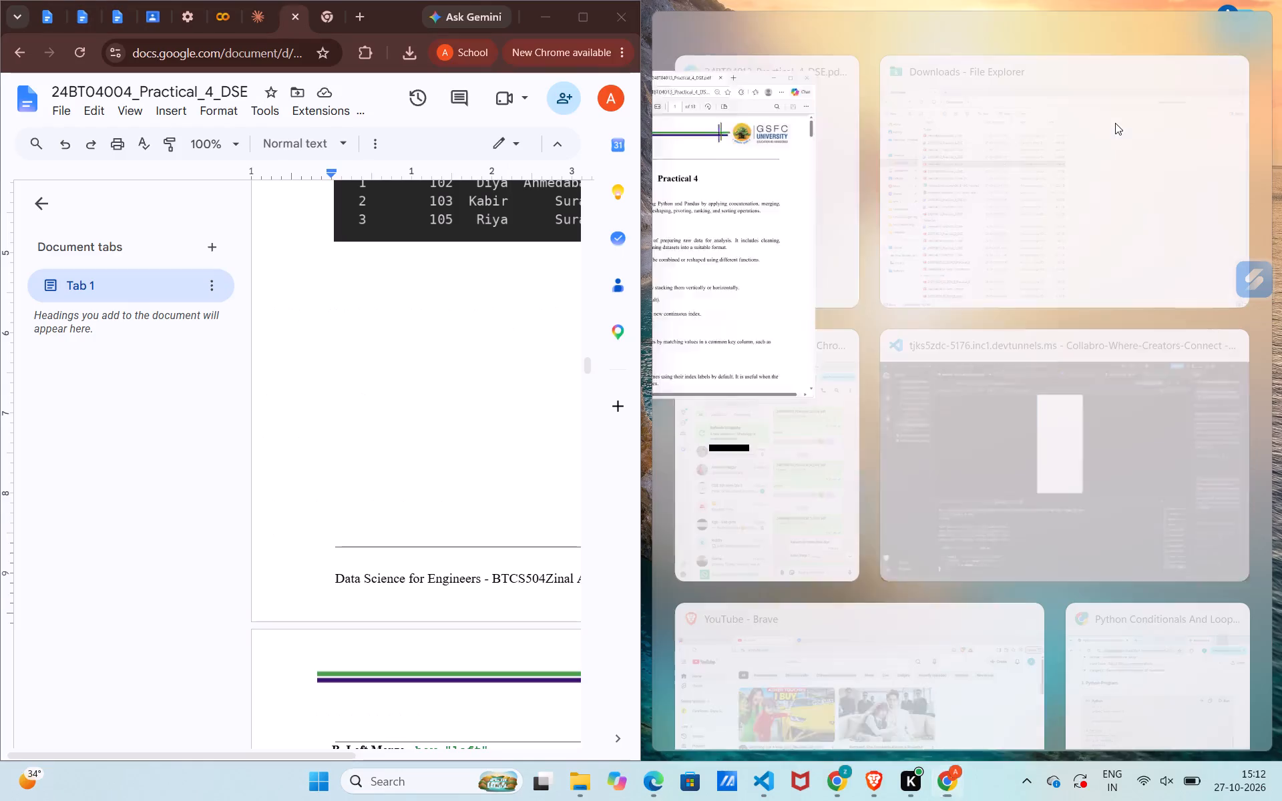
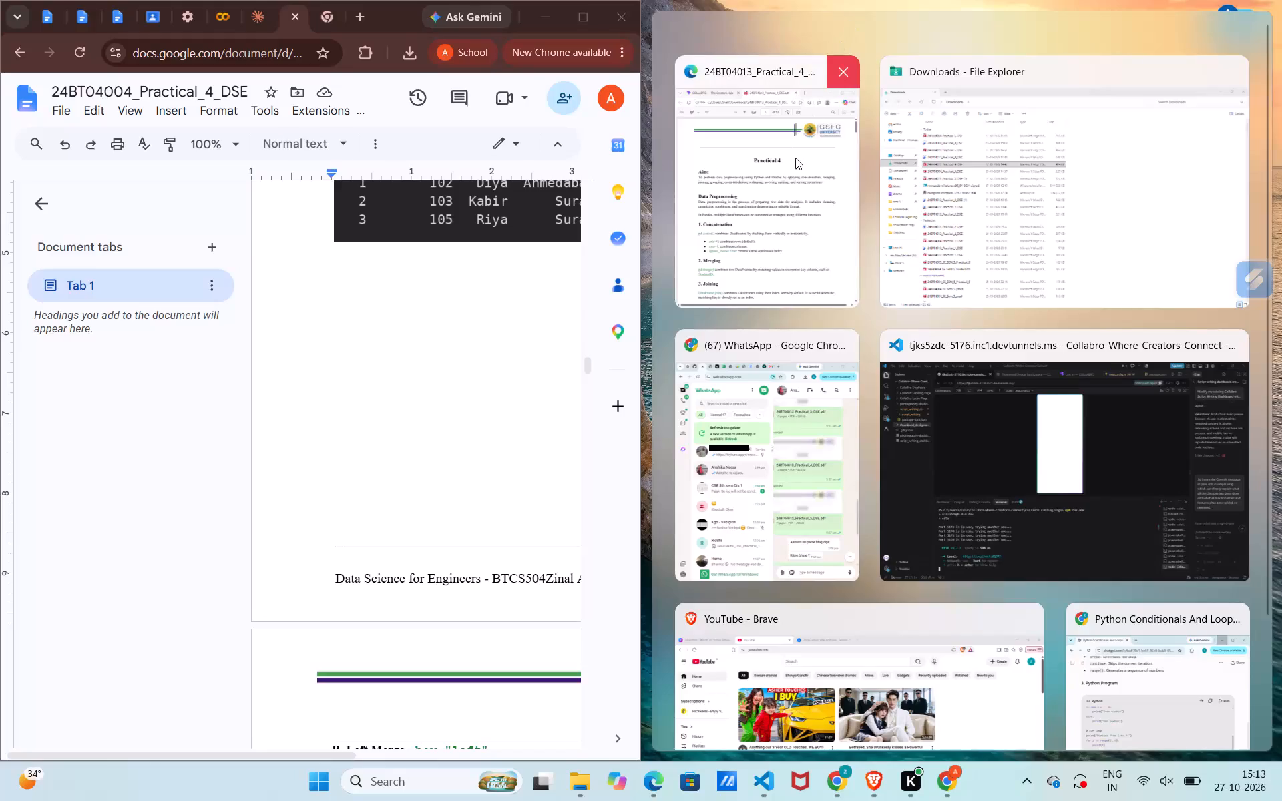
Open the reference Practical 4 PDF beside the document and compare the Aim and Data Preprocessing content of their first pages.
left_click(795, 158)
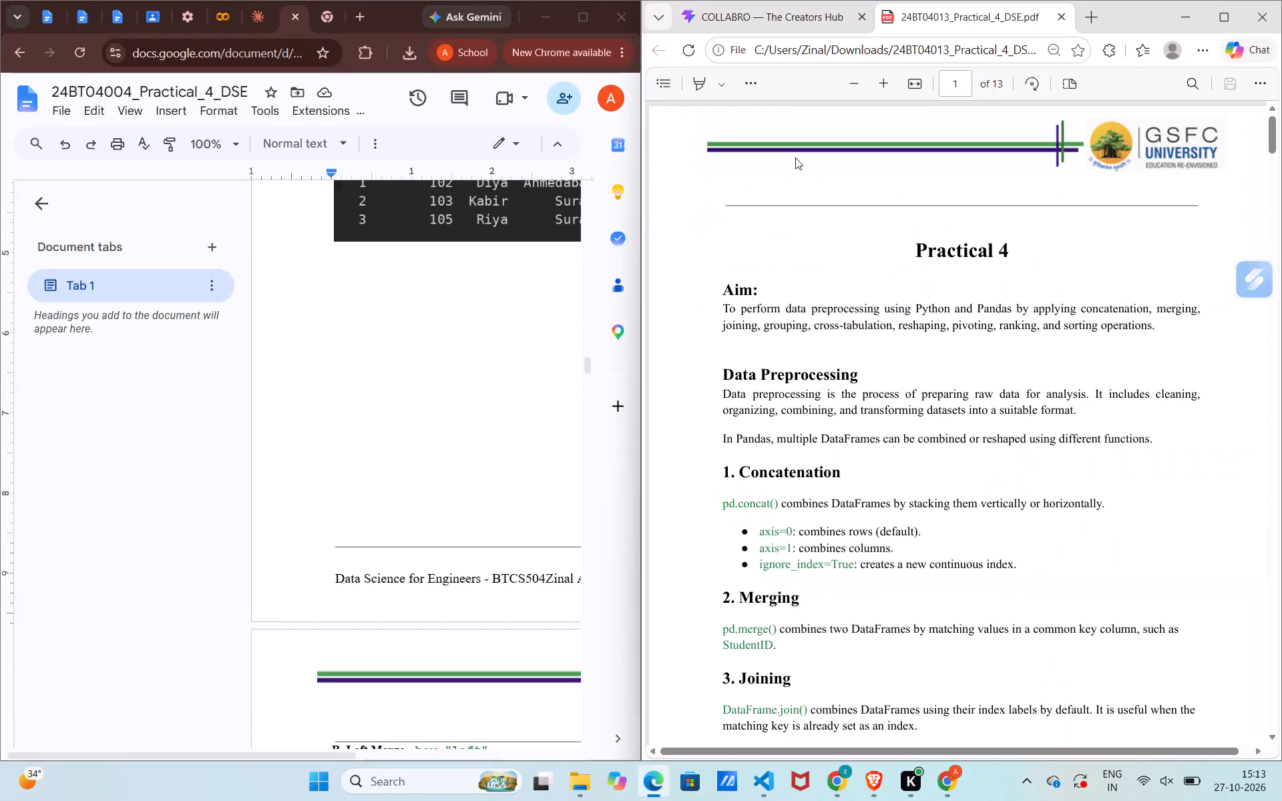
scroll(566, 358, "up", 20)
scroll(566, 358, "up", 2)
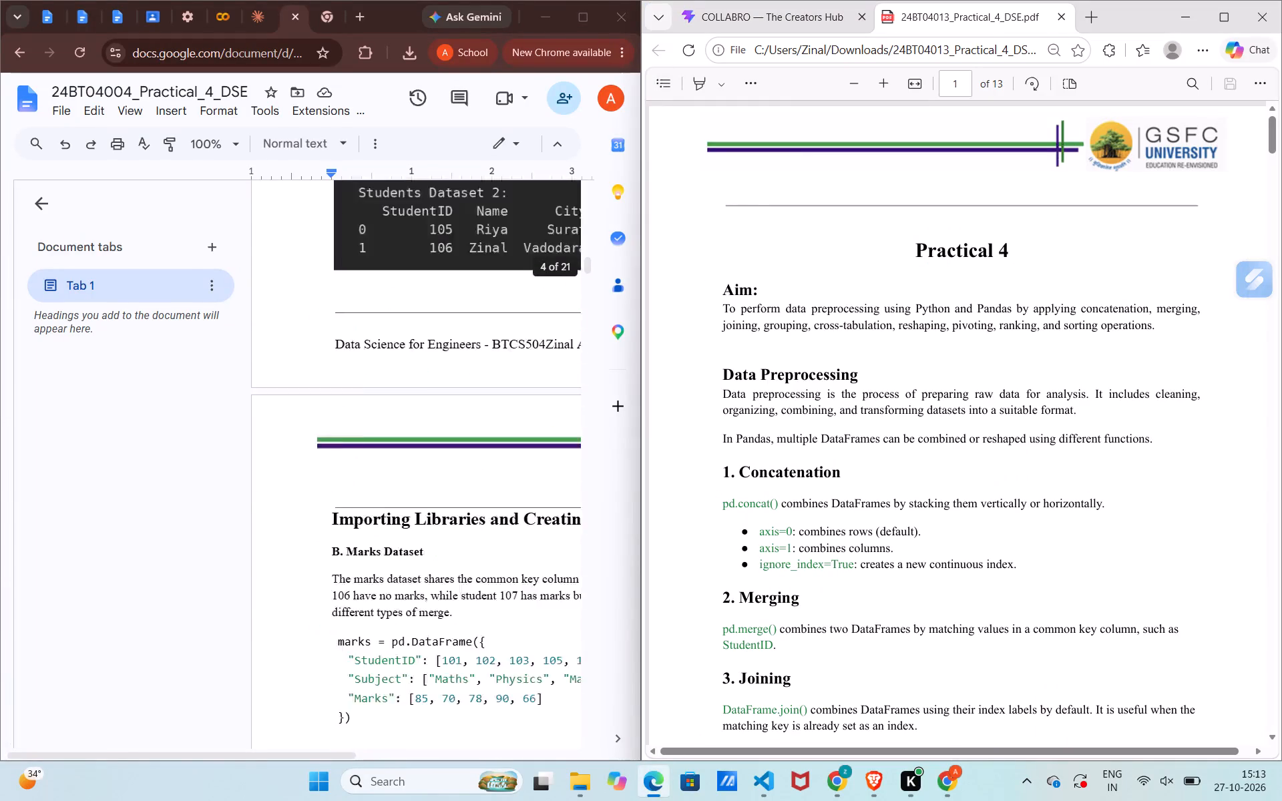
scroll(566, 358, "up", 8)
scroll(430, 471, "left", 2)
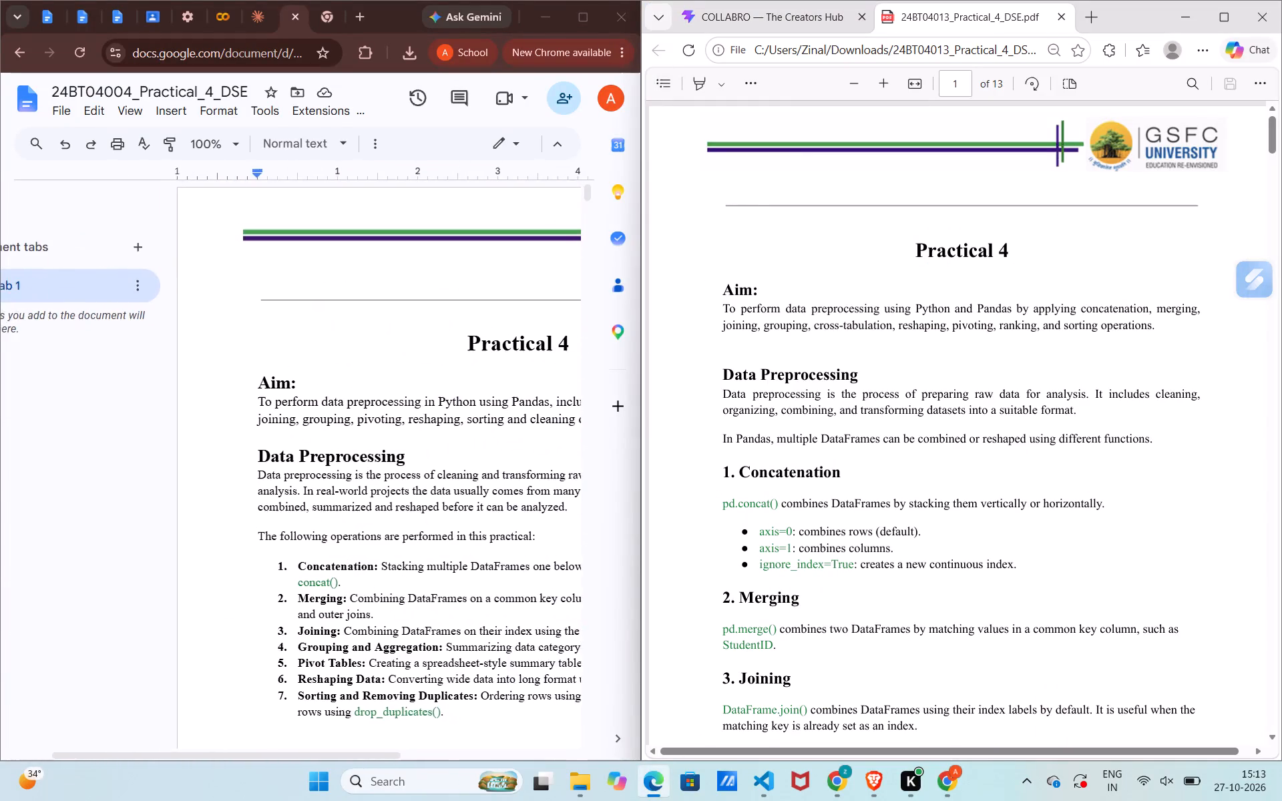
scroll(430, 471, "left", 3)
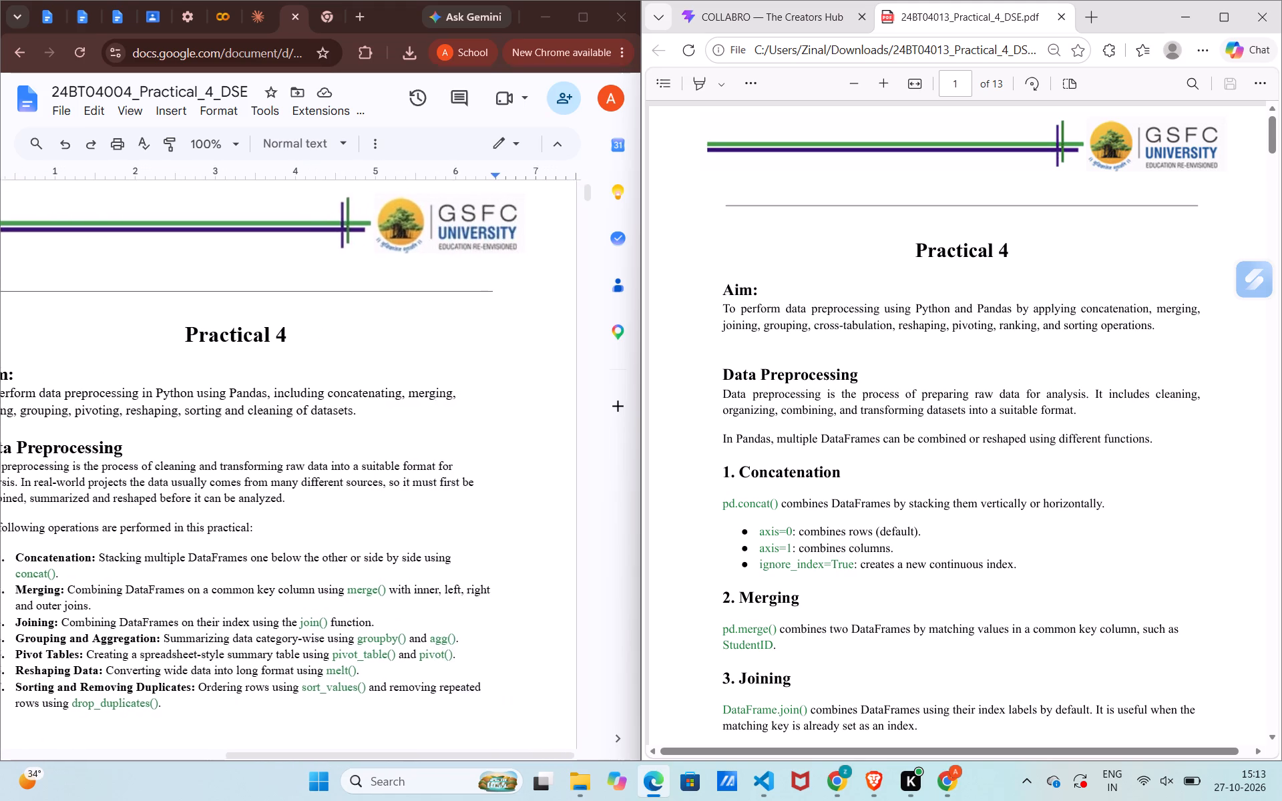
scroll(162, 492, "left", 1)
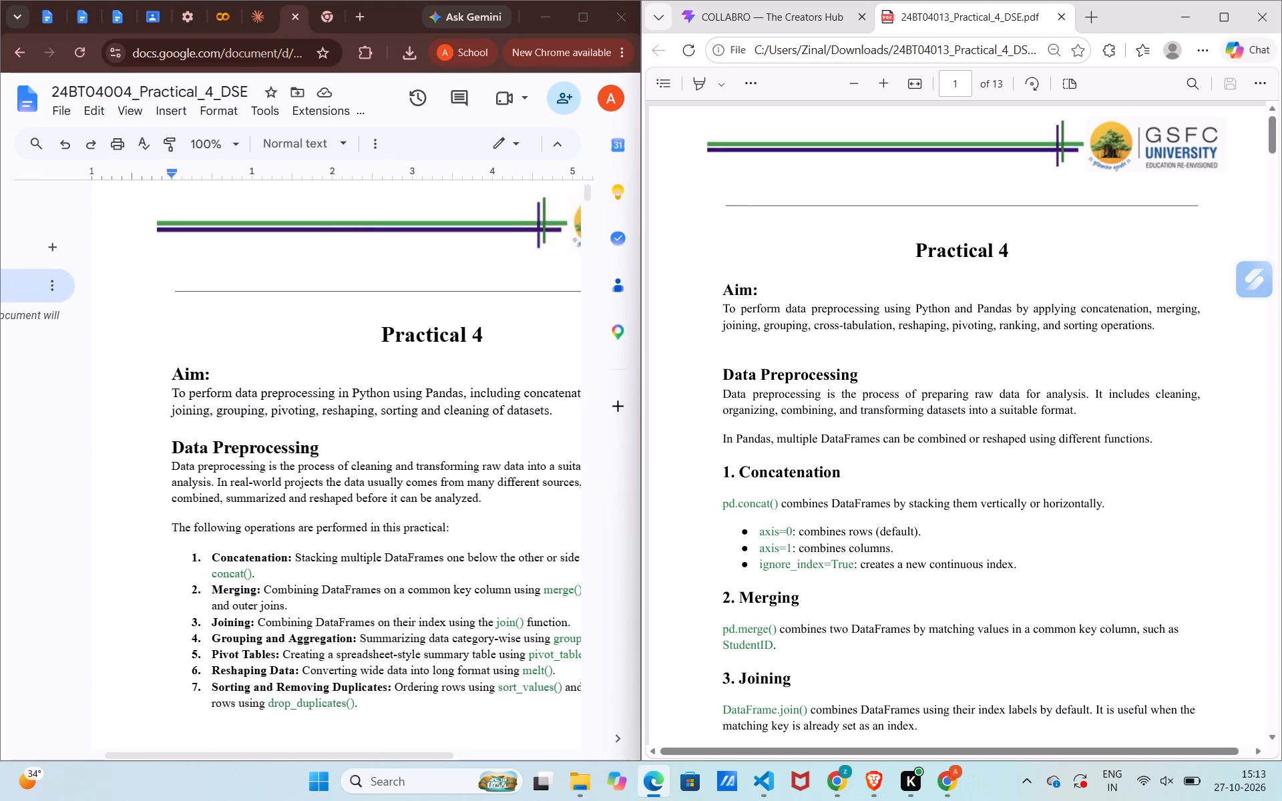
left_click_drag(168, 470, 443, 698)
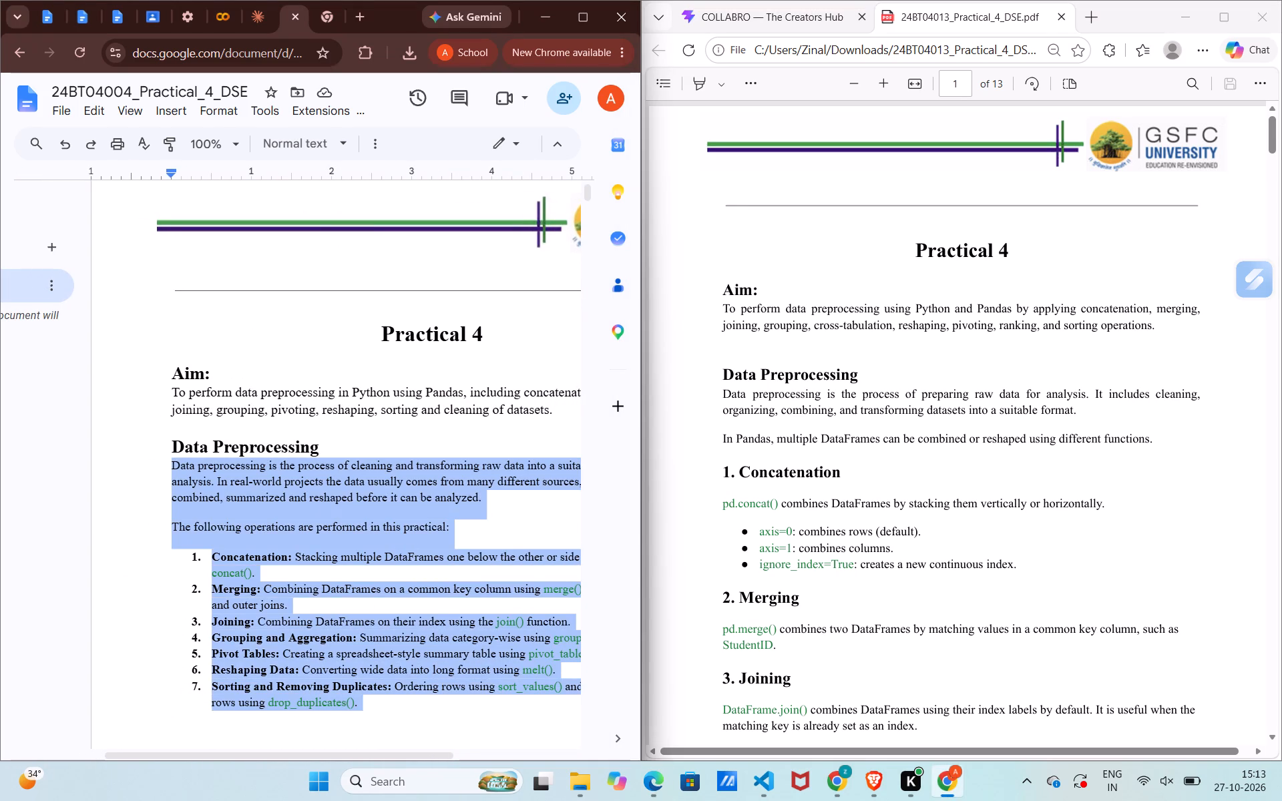
left_click_drag(443, 698, 443, 703)
scroll(310, 324, "up", 8)
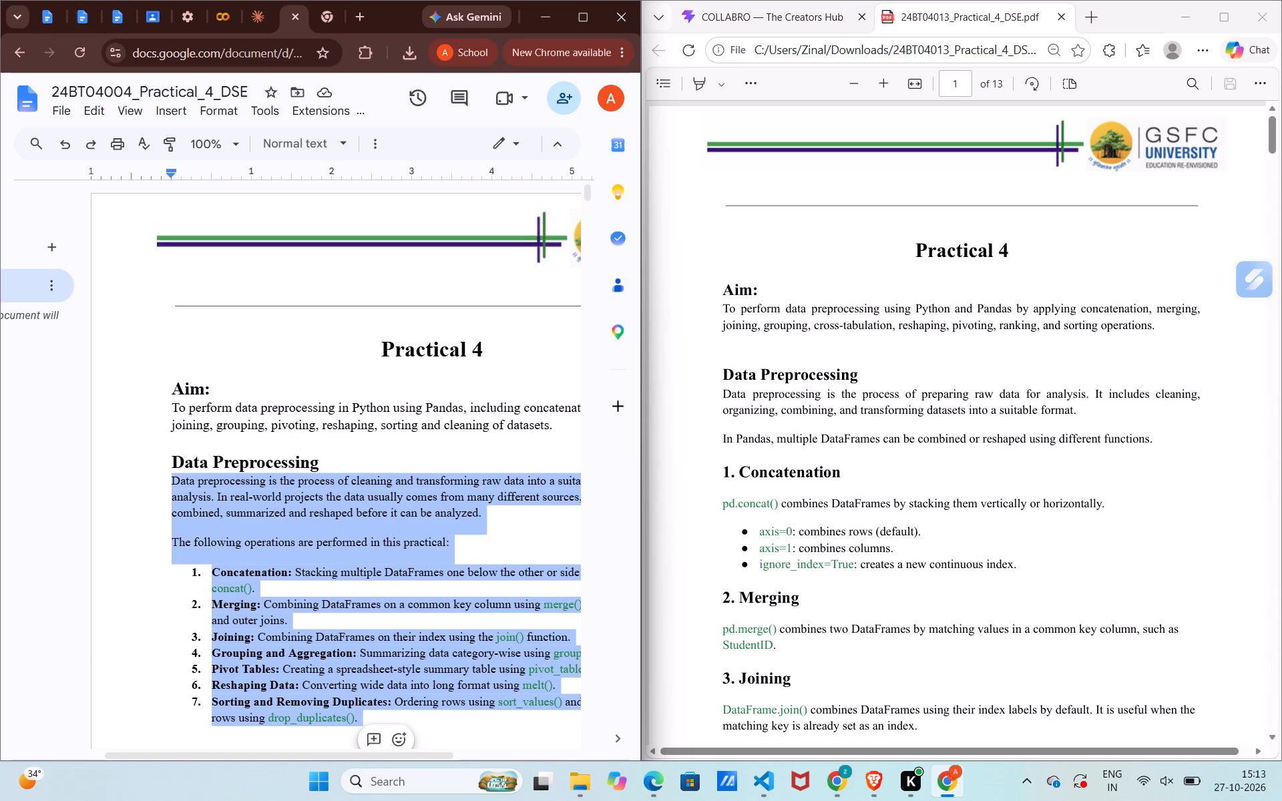
left_click(519, 483)
scroll(519, 483, "down", 3)
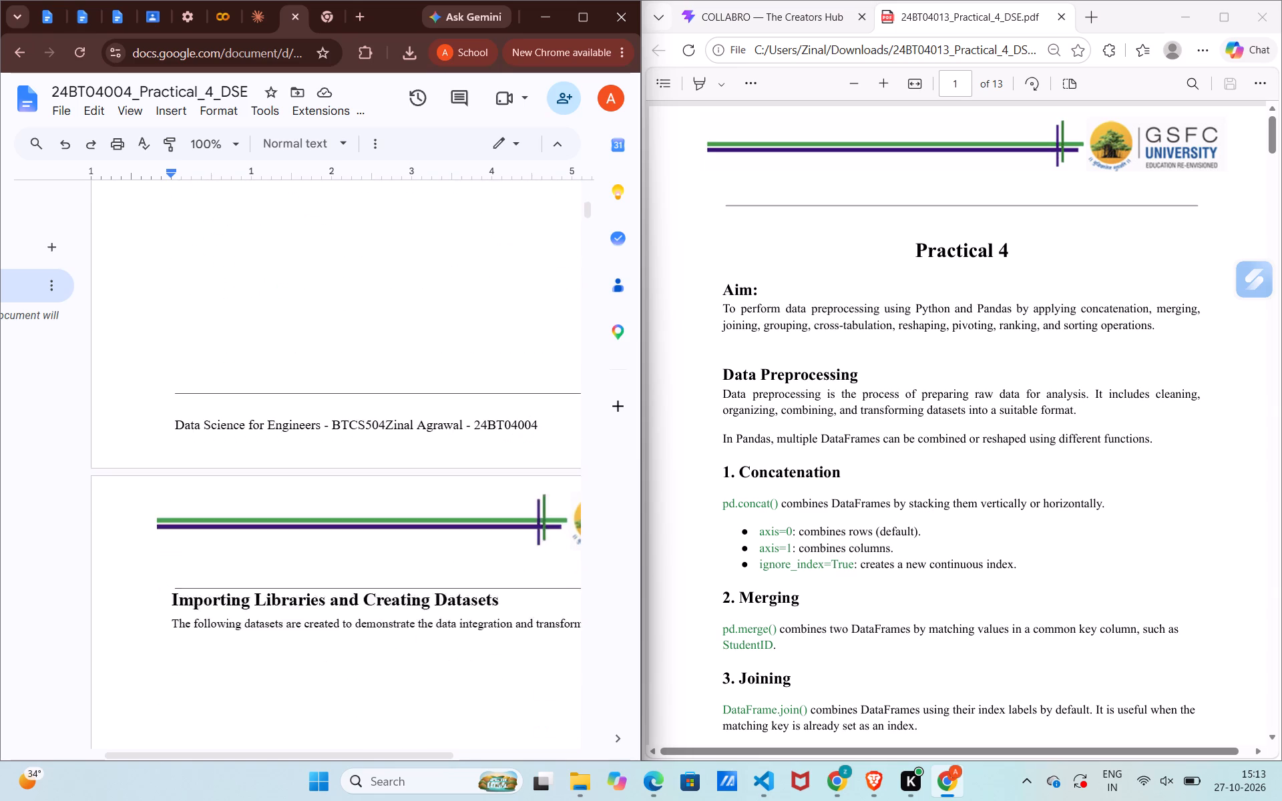
scroll(519, 483, "down", 5)
scroll(519, 483, "up", 1)
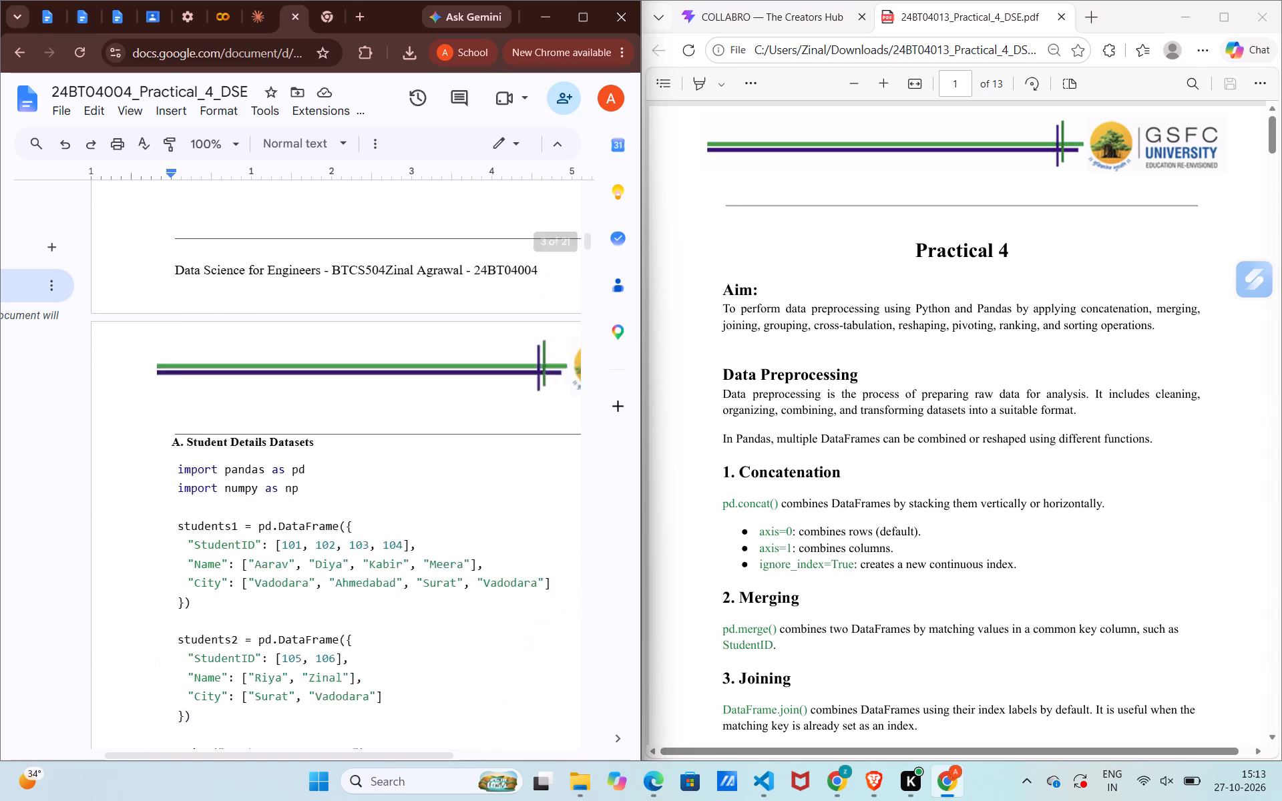
scroll(519, 483, "up", 1)
scroll(519, 483, "down", 1)
scroll(519, 483, "left", 1)
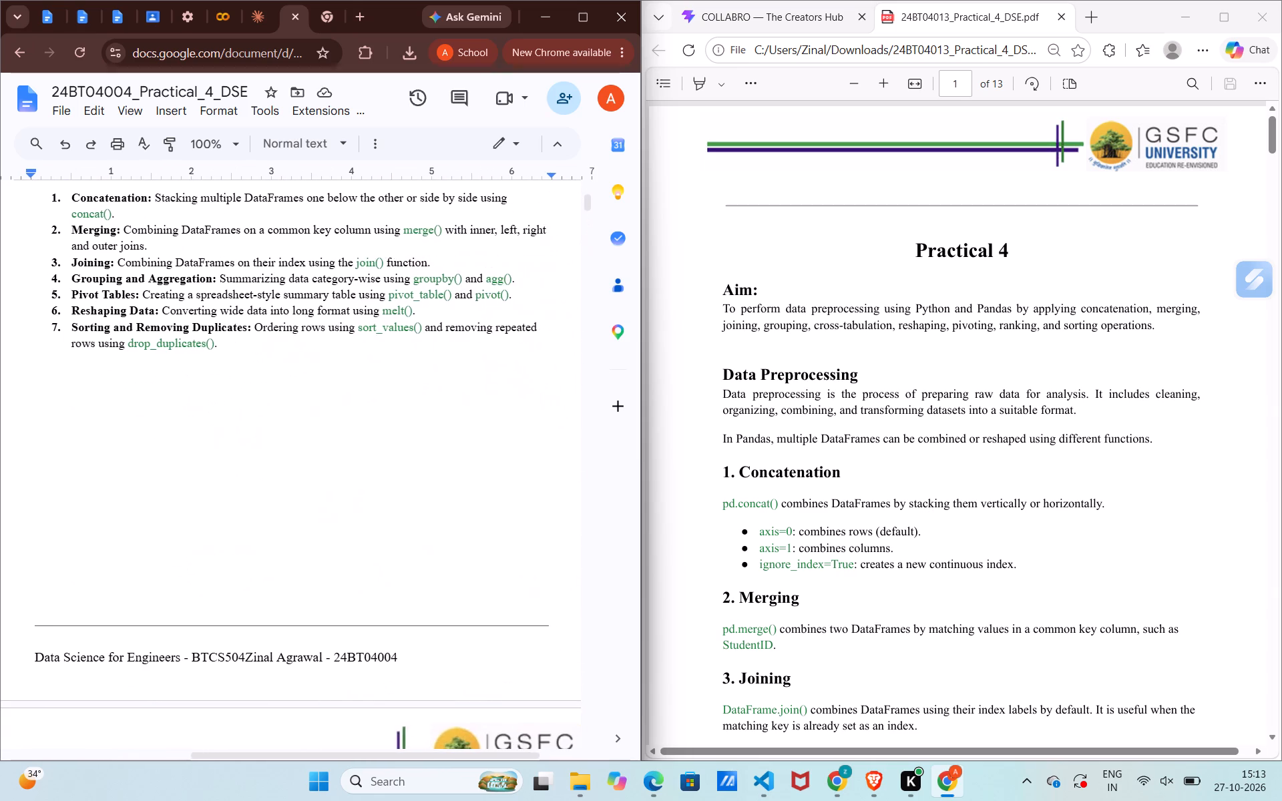
Examine the remaining pages of the document against the layout of the dataset, concatenation and output sections in the reference PDF.
scroll(519, 483, "down", 4)
scroll(929, 529, "down", 3)
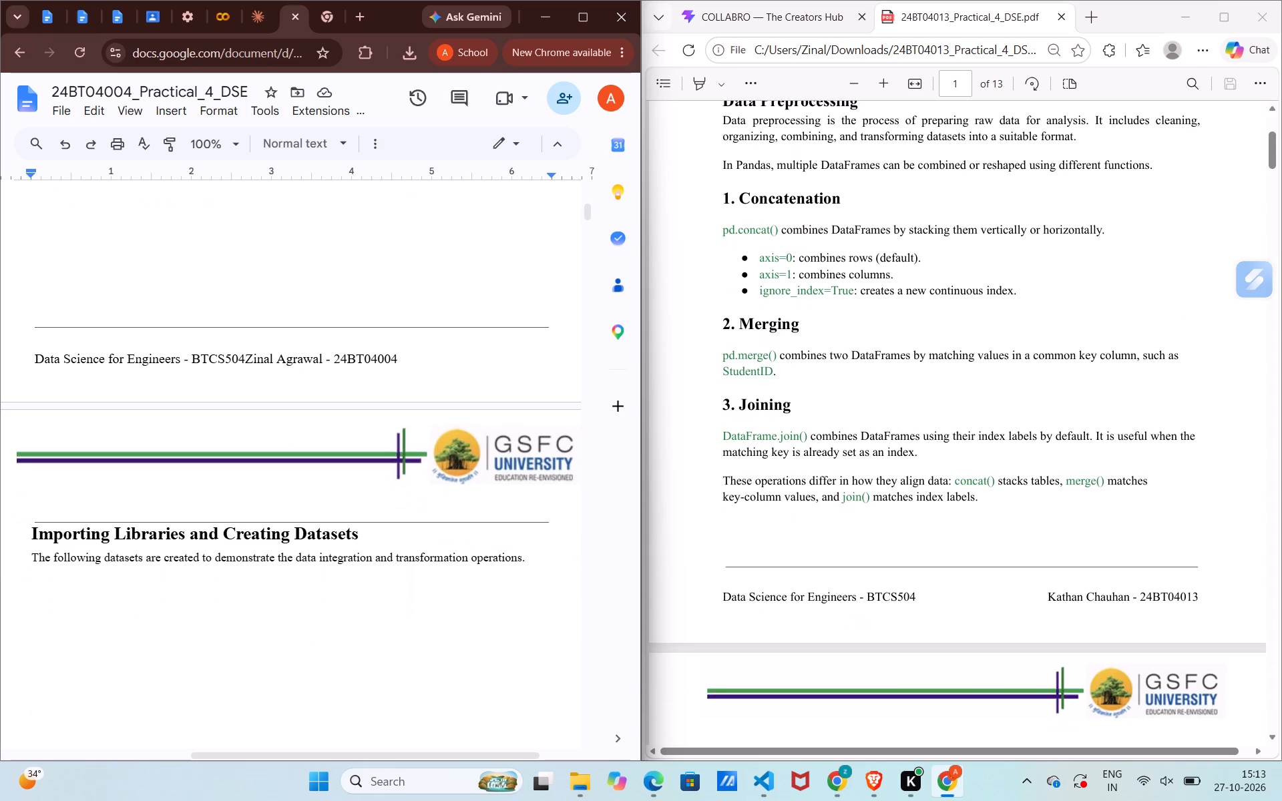
scroll(929, 529, "down", 7)
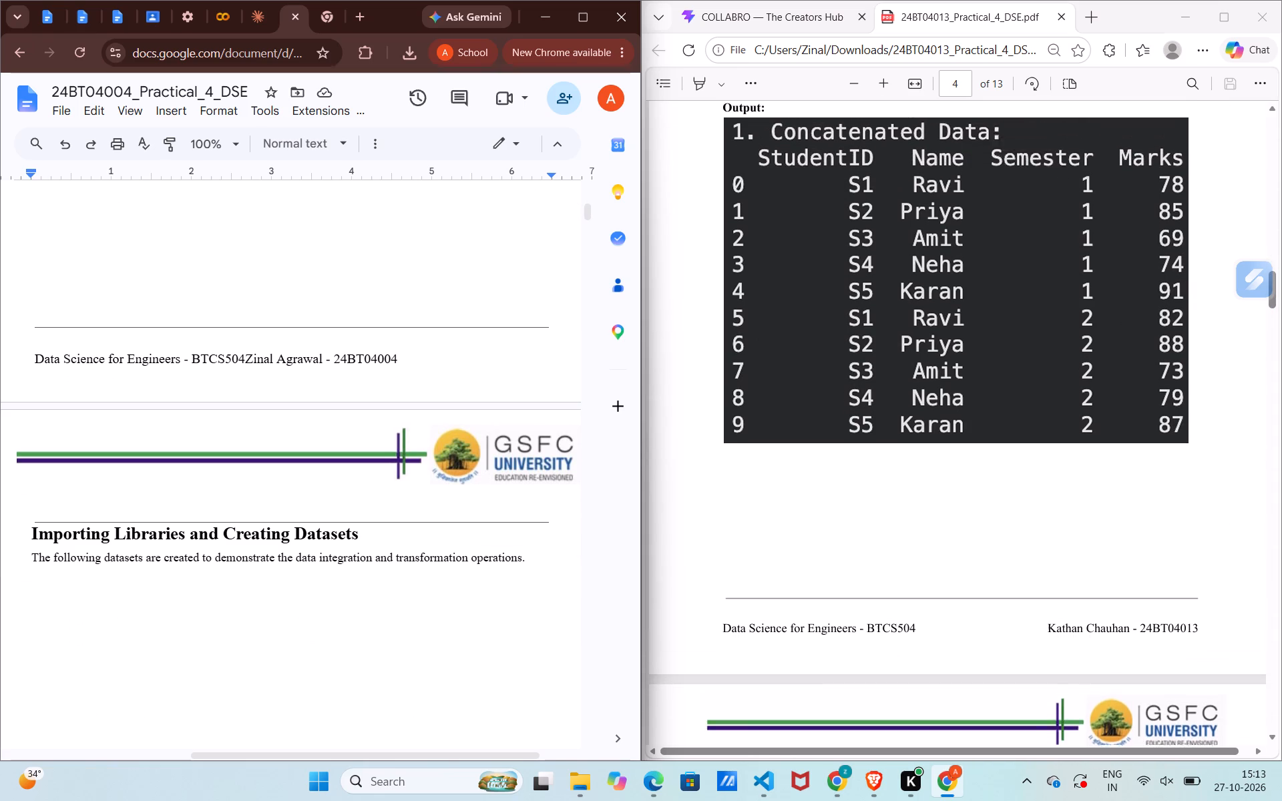
scroll(590, 536, "down", 9)
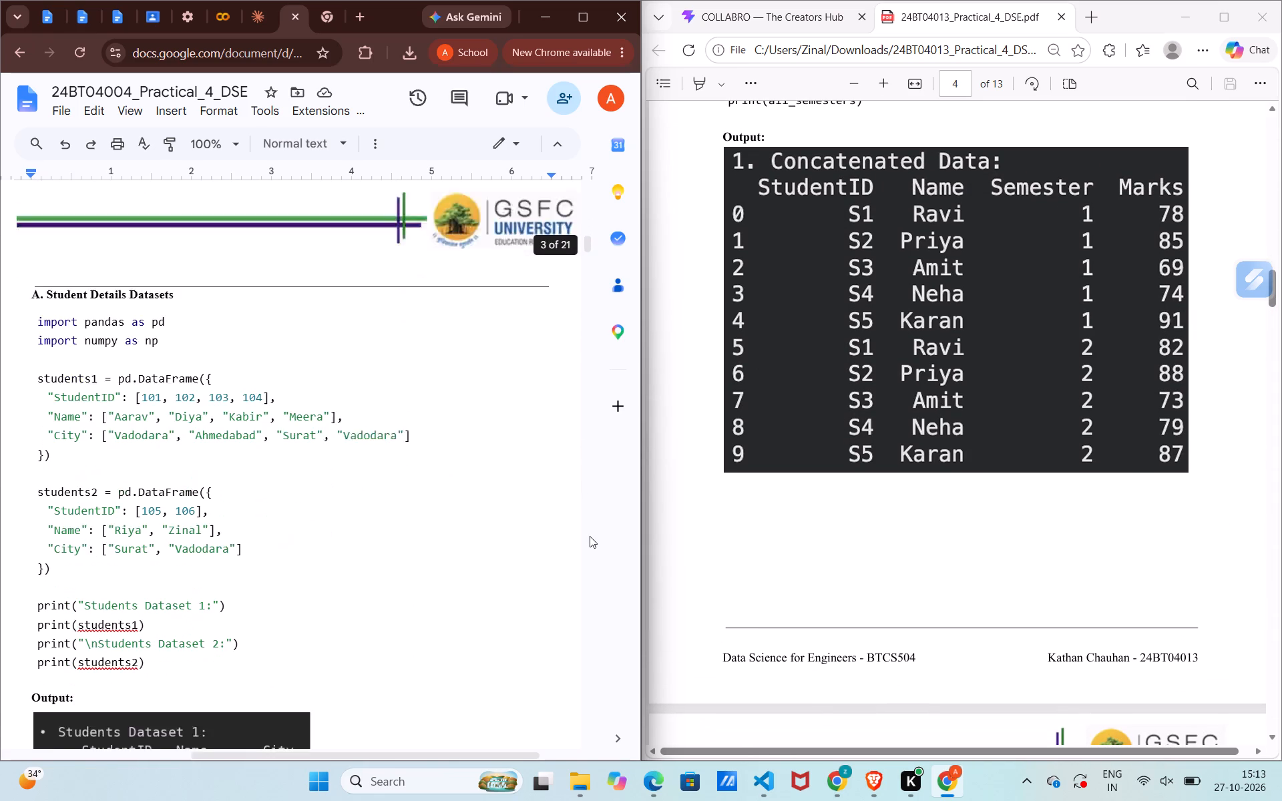
scroll(590, 536, "down", 14)
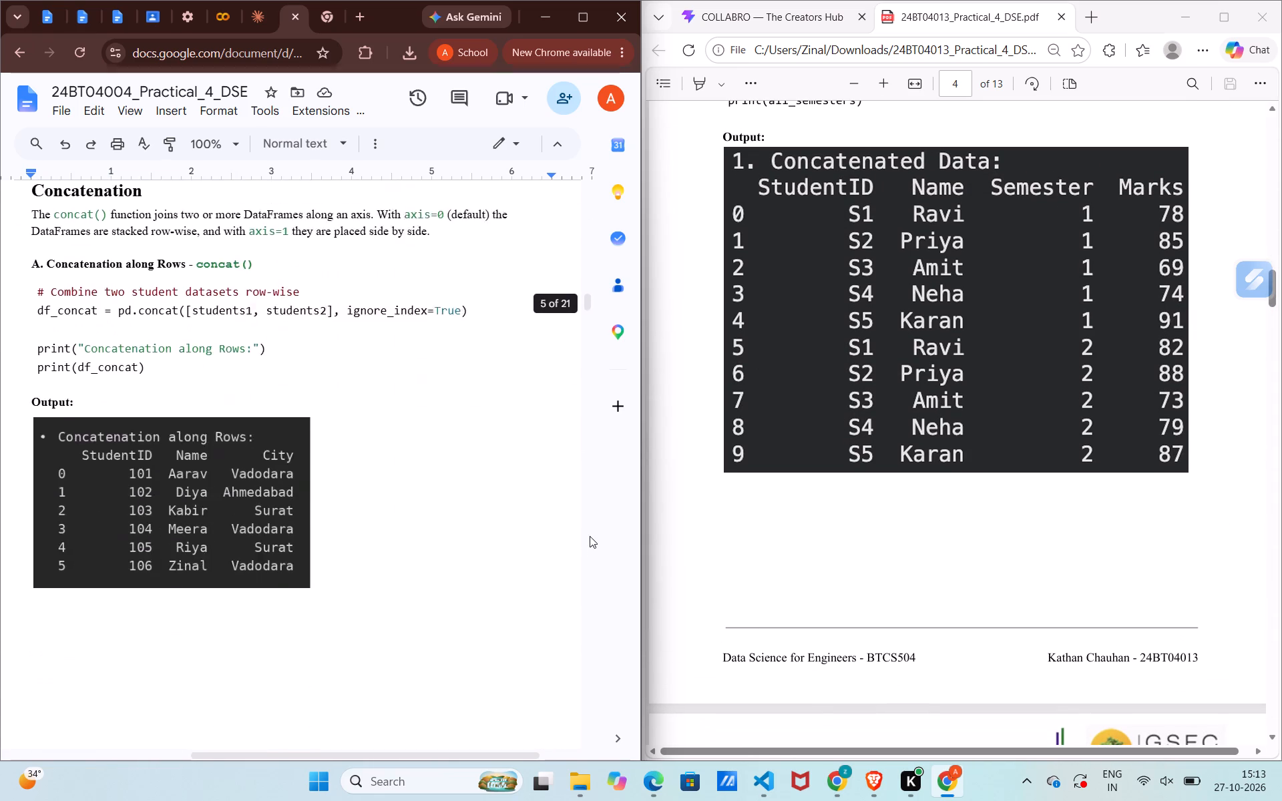
scroll(590, 536, "down", 2)
scroll(509, 437, "down", 5)
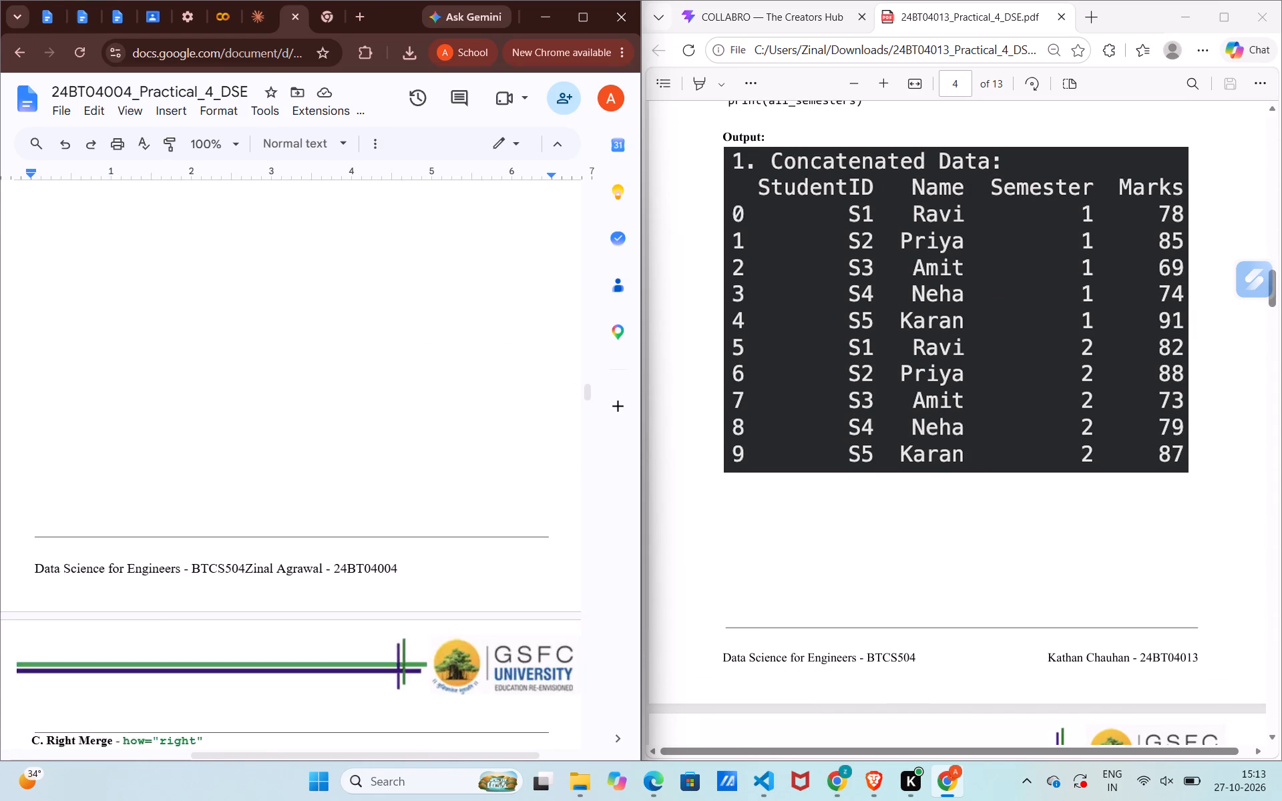
scroll(509, 437, "down", 20)
scroll(509, 437, "down", 14)
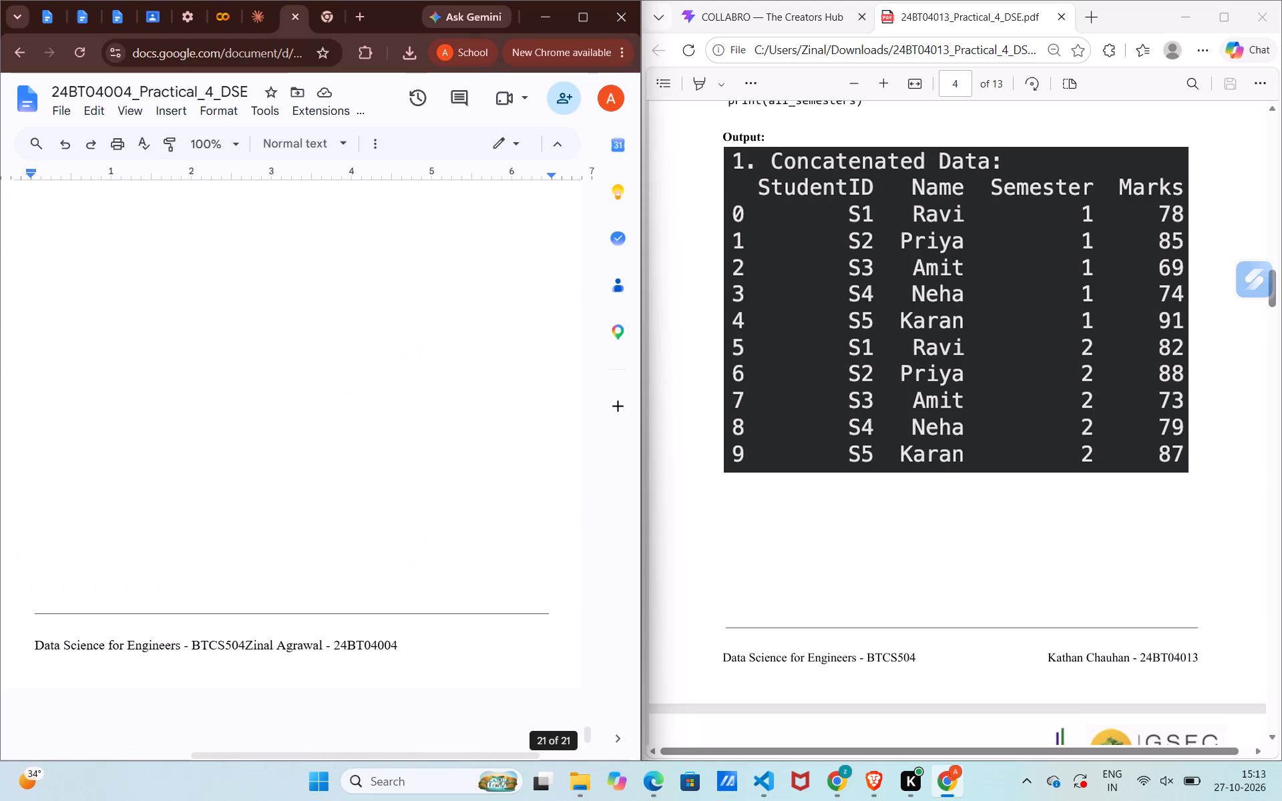
In the full-width document, set the Data Preprocessing paragraphs and the seven-item operations list to font size 12.
left_click(1191, 19)
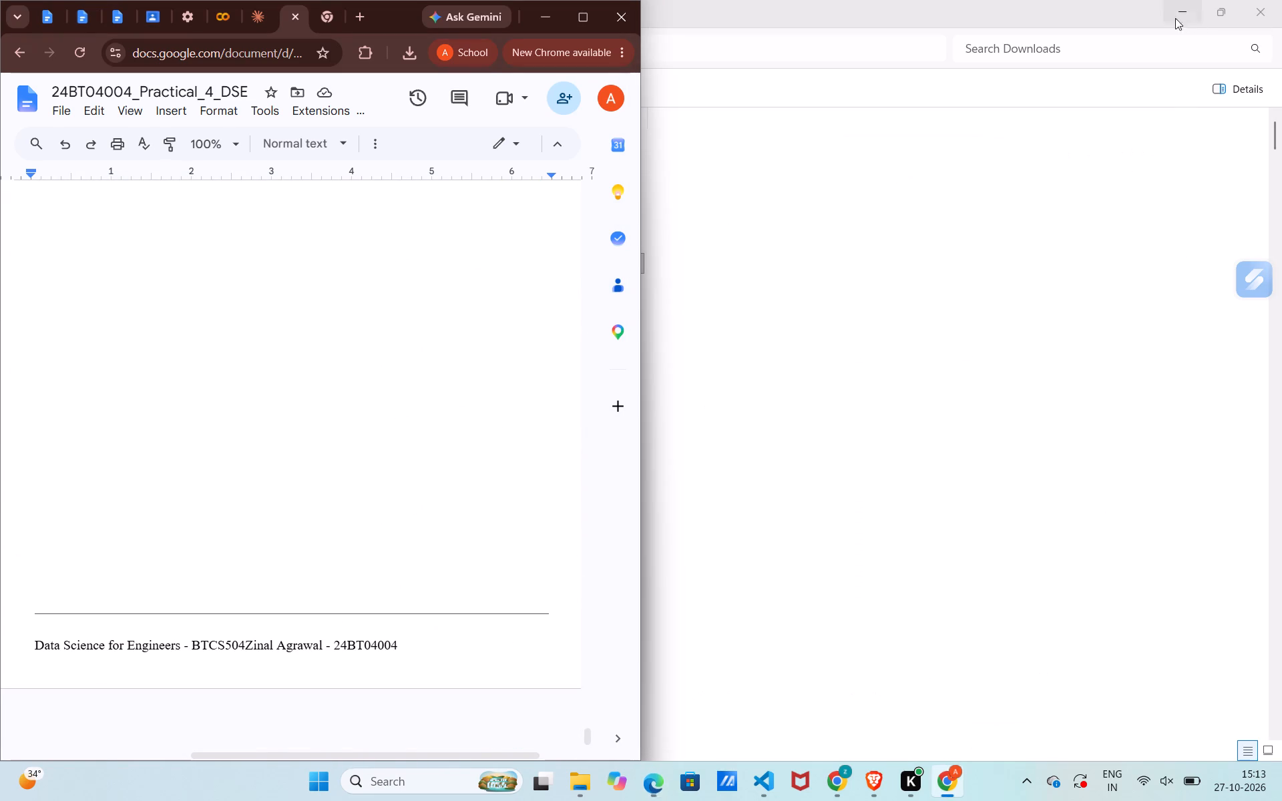
left_click(590, 21)
scroll(932, 330, "up", 10)
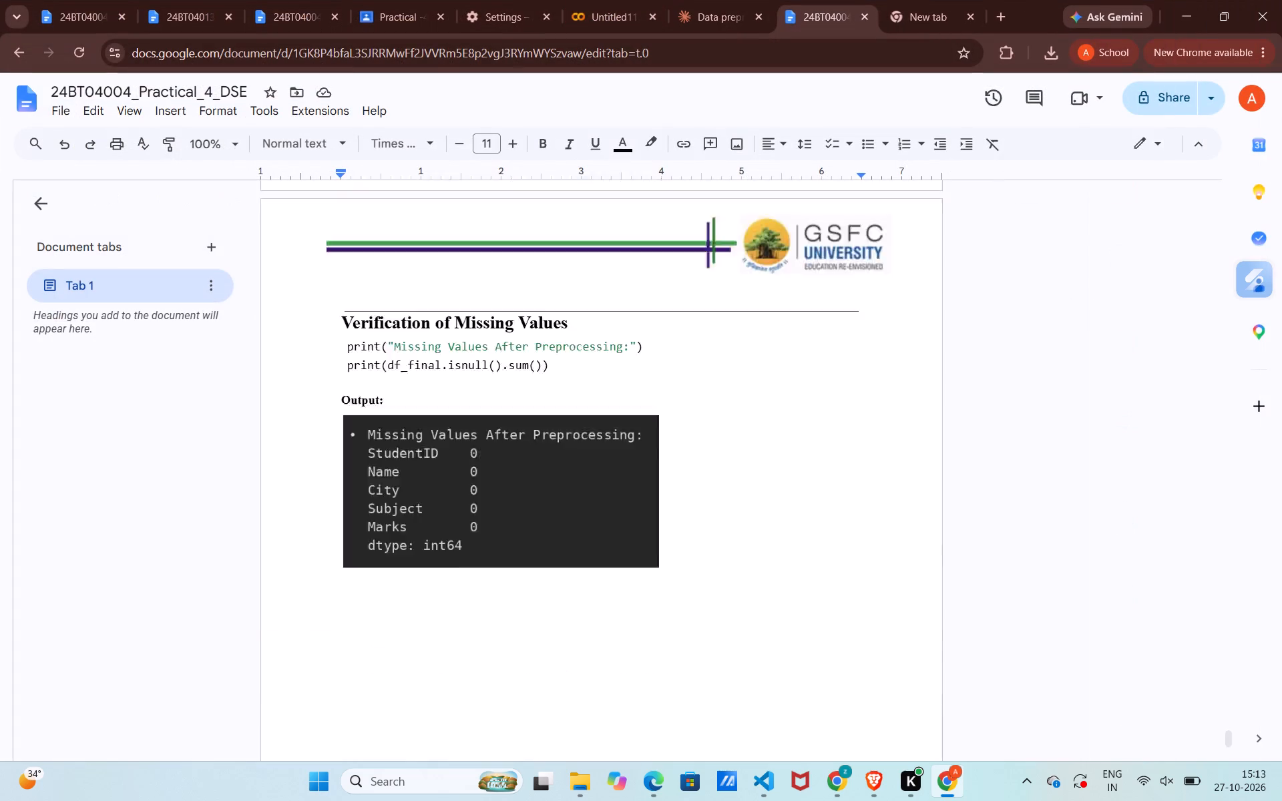
scroll(932, 330, "up", 5)
scroll(932, 330, "up", 18)
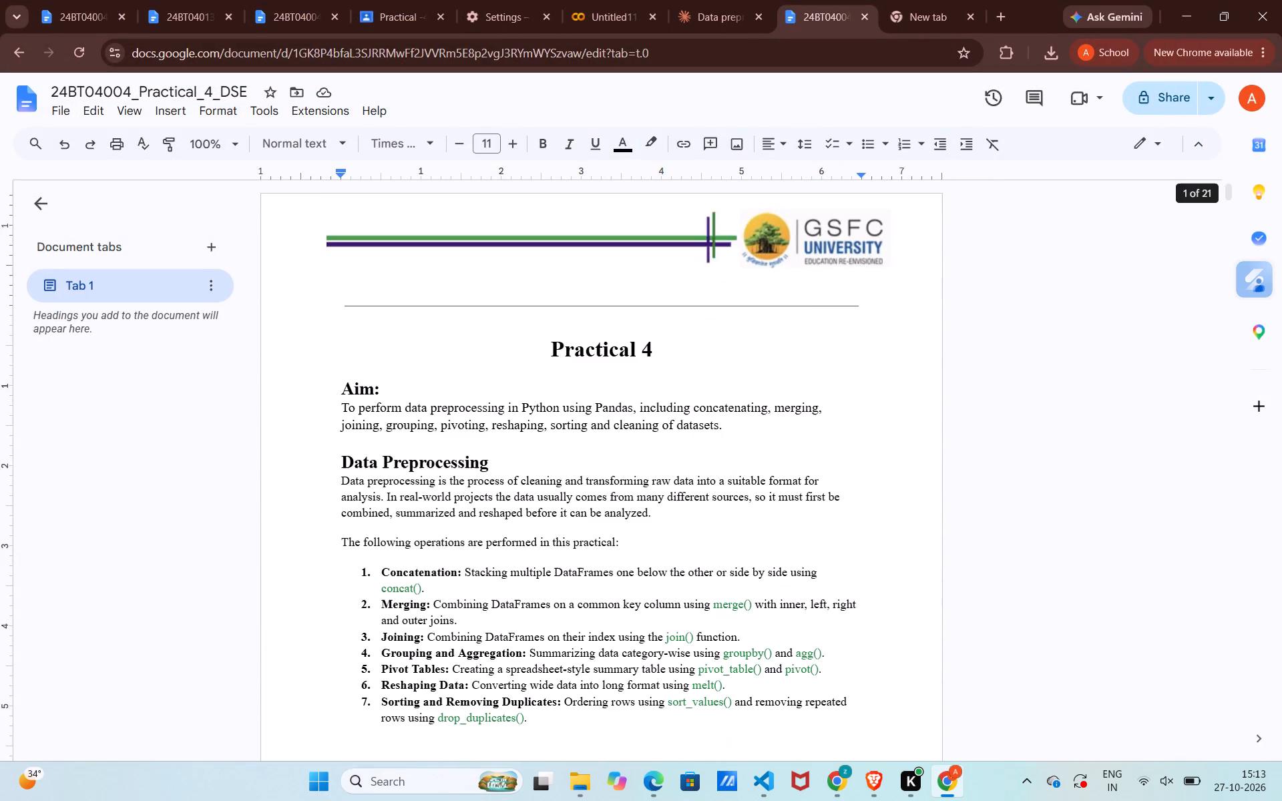
scroll(932, 330, "up", 4)
scroll(451, 499, "down", 1)
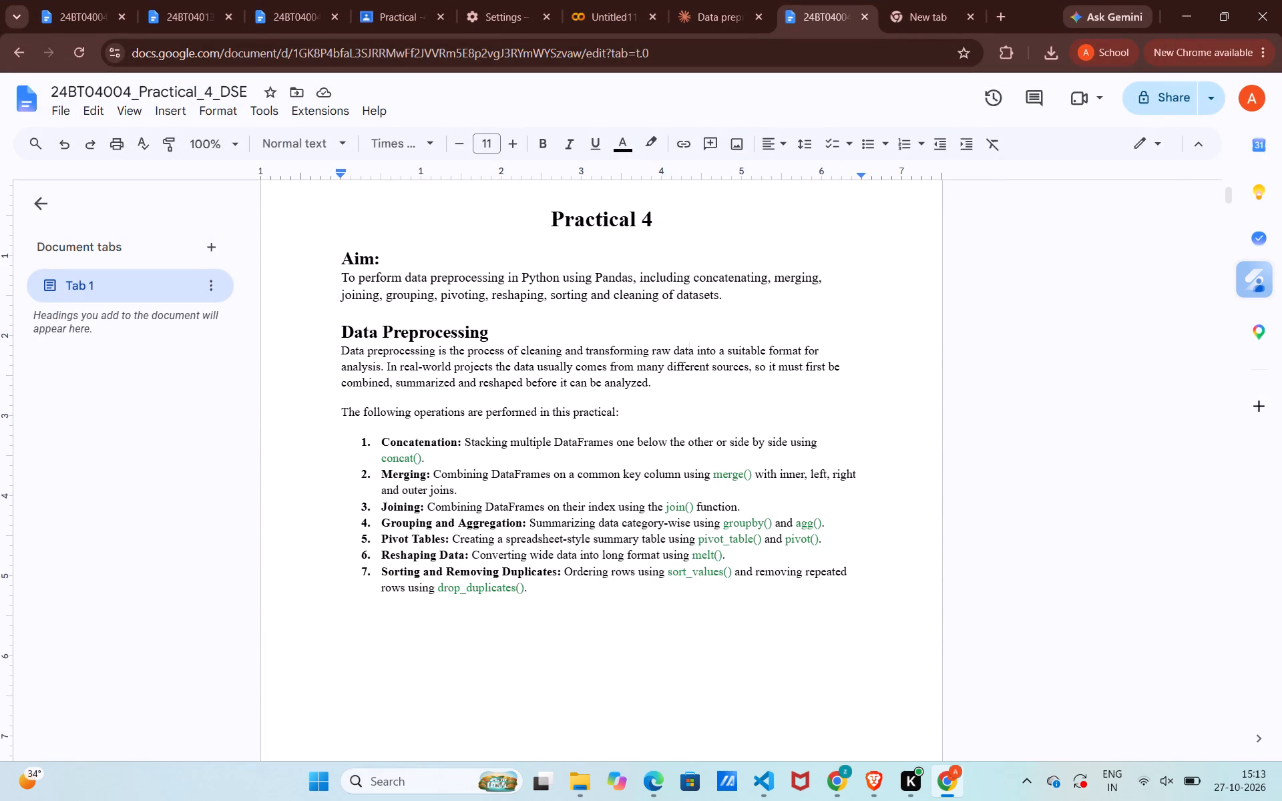
left_click_drag(337, 354, 566, 607)
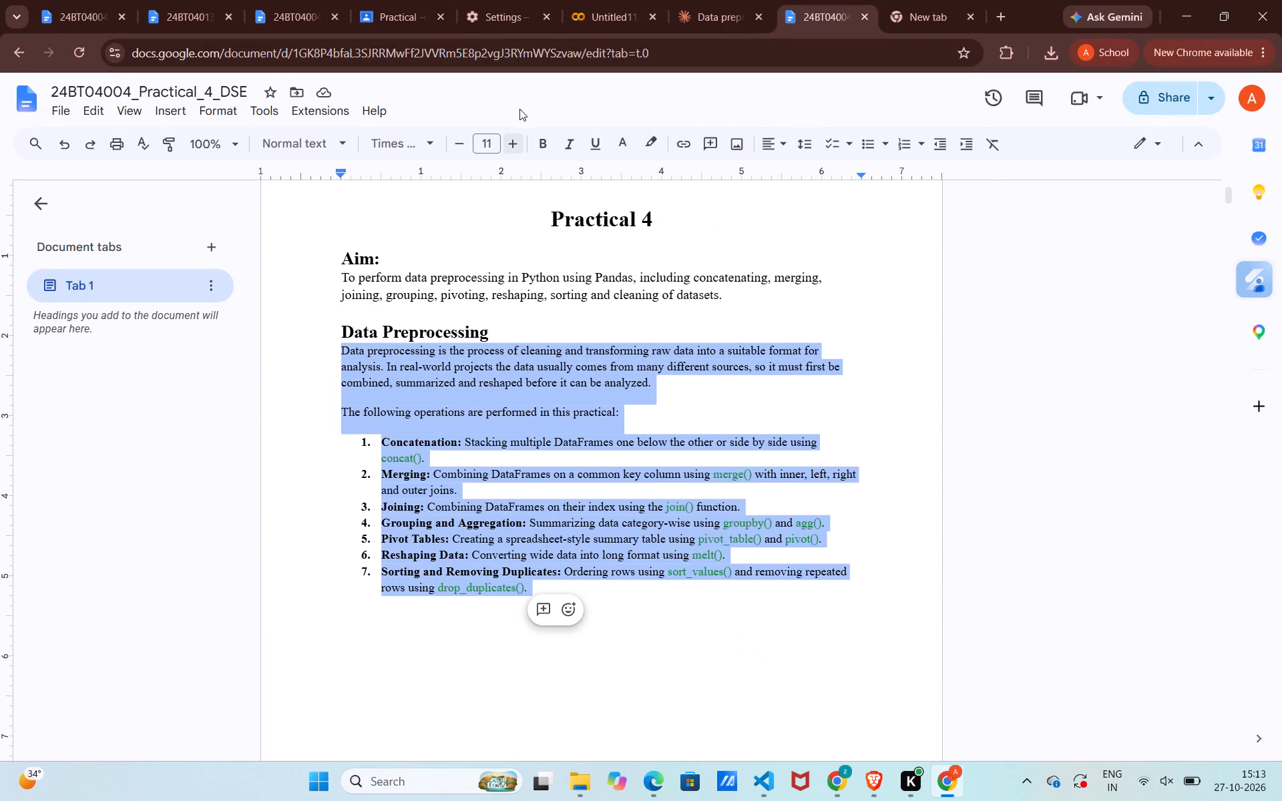
left_click(508, 144)
Move the heading "Importing Libraries and Creating Datasets" and its introductory sentence to below the last item of the operations list.
scroll(524, 304, "down", 3)
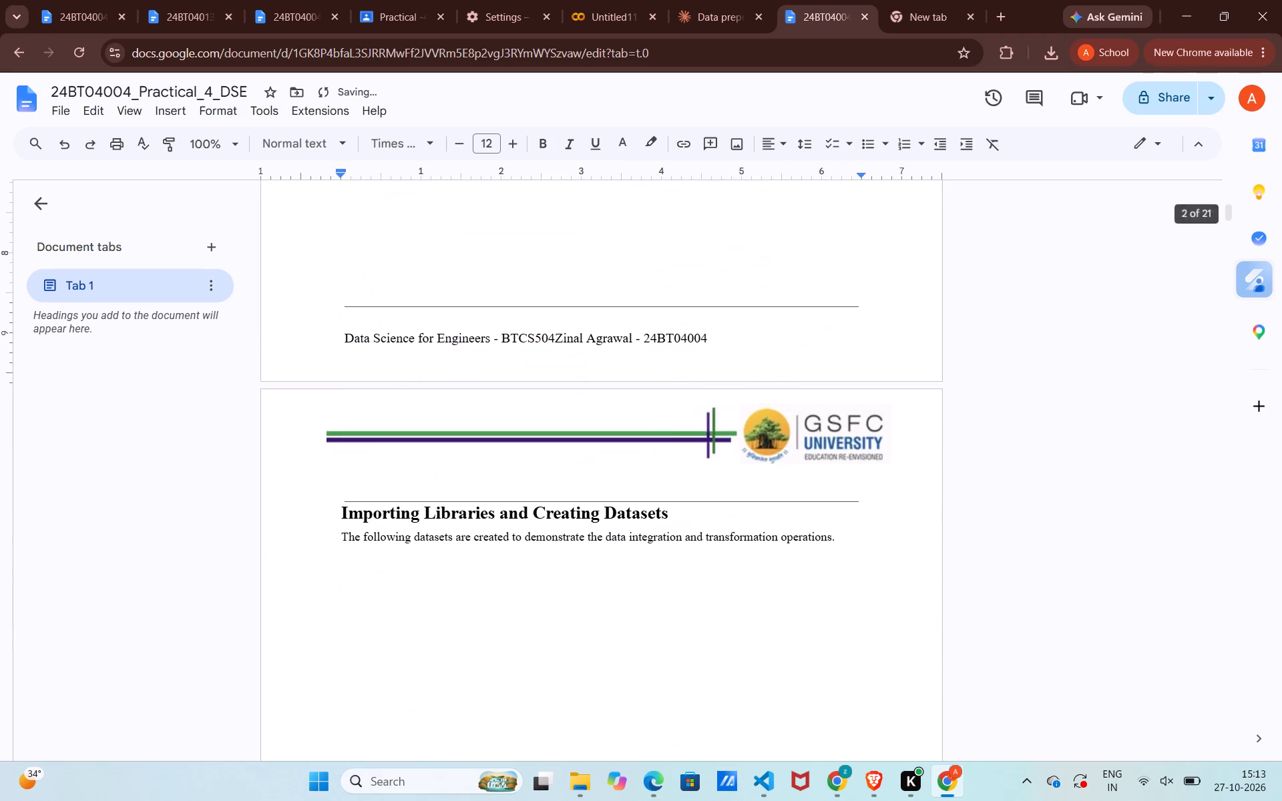
scroll(524, 304, "down", 2)
left_click_drag(327, 514, 704, 577)
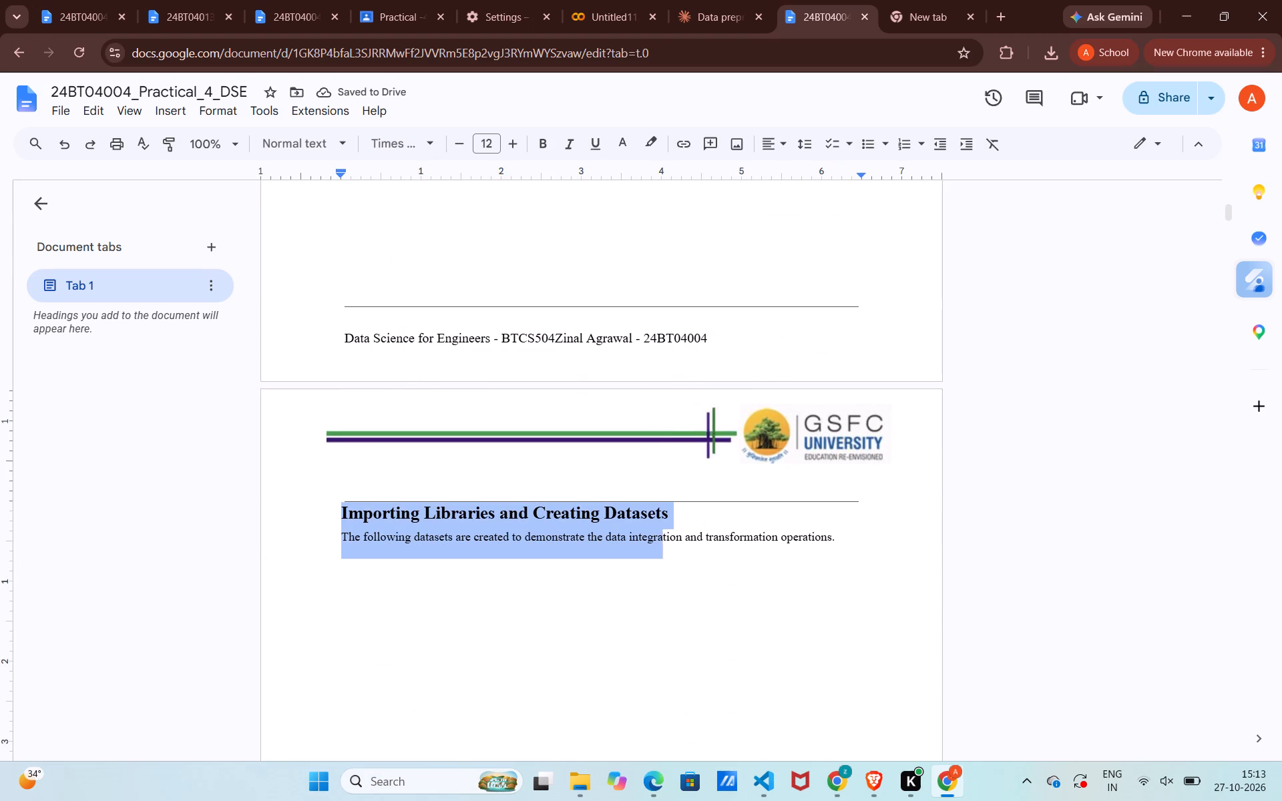
left_click_drag(704, 577, 867, 586)
key("ctrl+x")
scroll(867, 586, "up", 3)
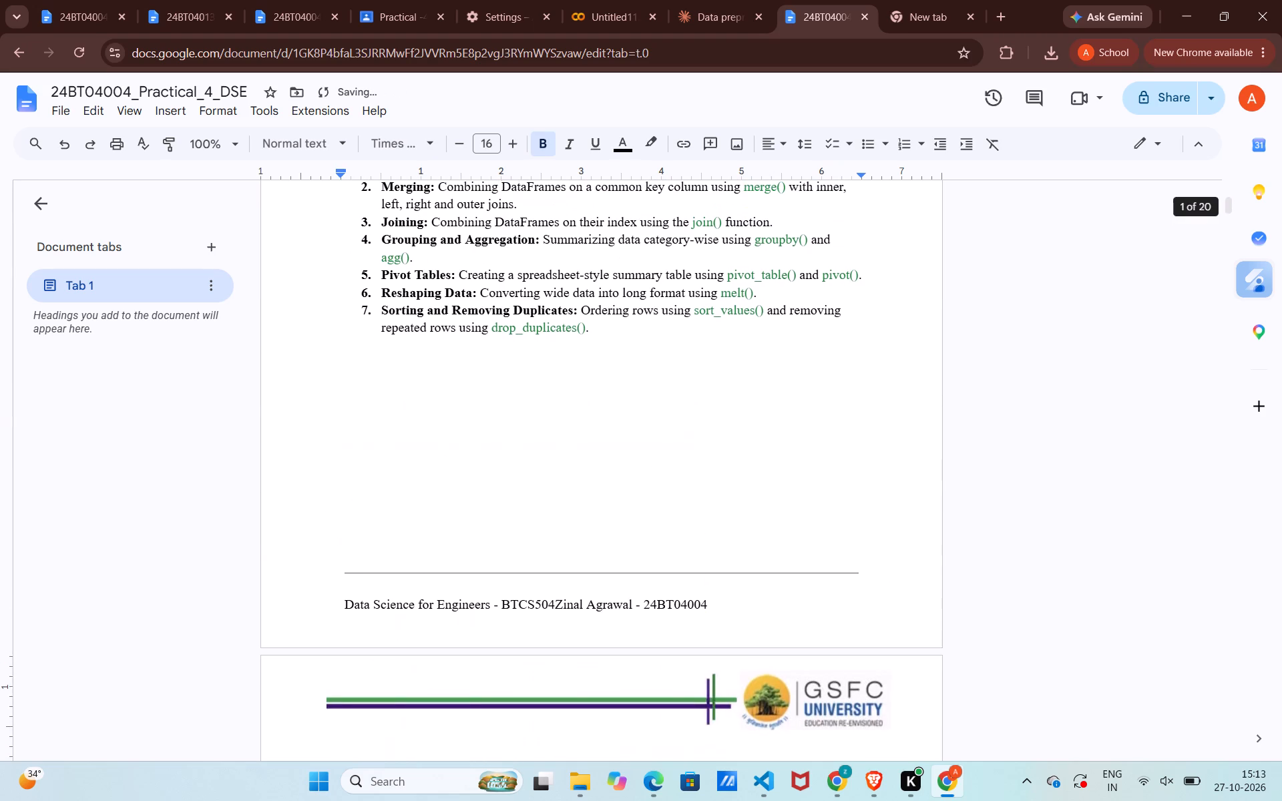
left_click(665, 367)
key("Return")
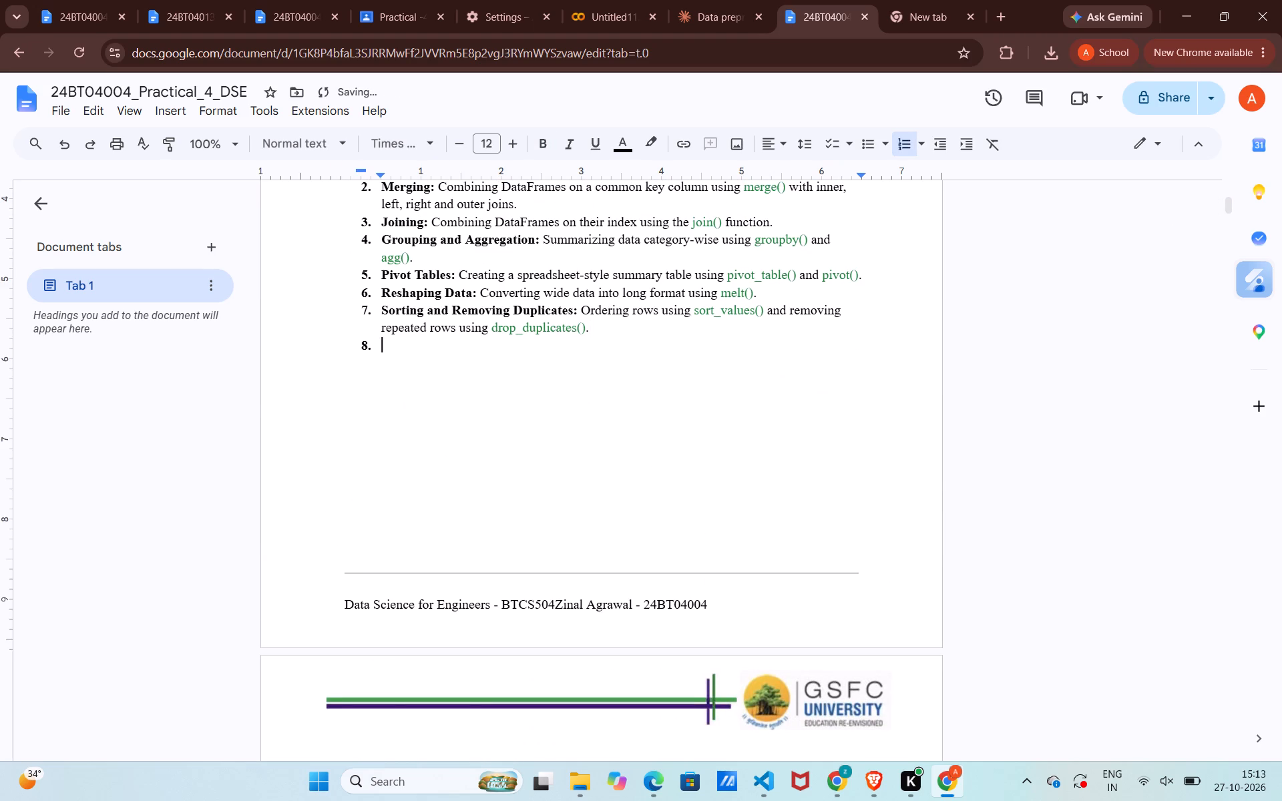
key("Return")
key("Return")
key("ctrl+v")
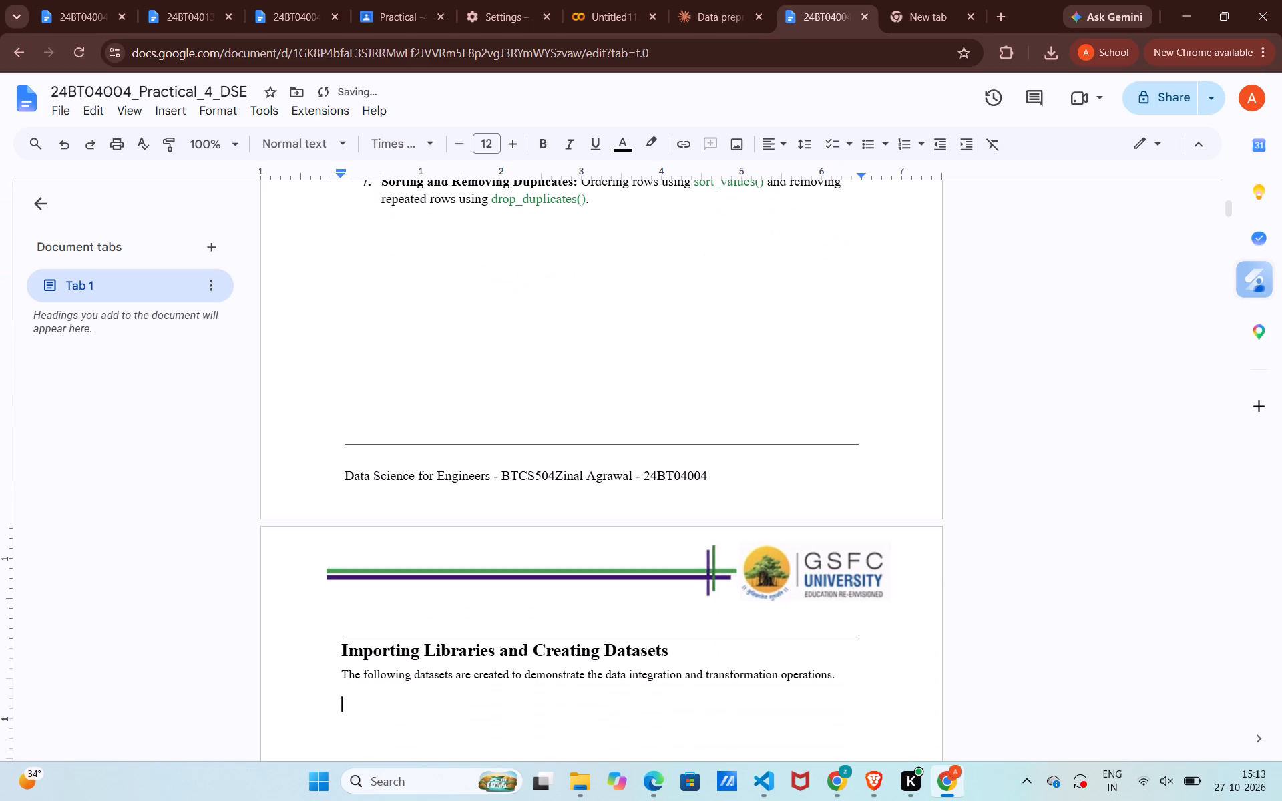
Cut the "Importing Libraries and Creating Datasets" heading and introductory sentence again, and remove the blank line after list item 7.
left_click_drag(335, 663, 817, 670)
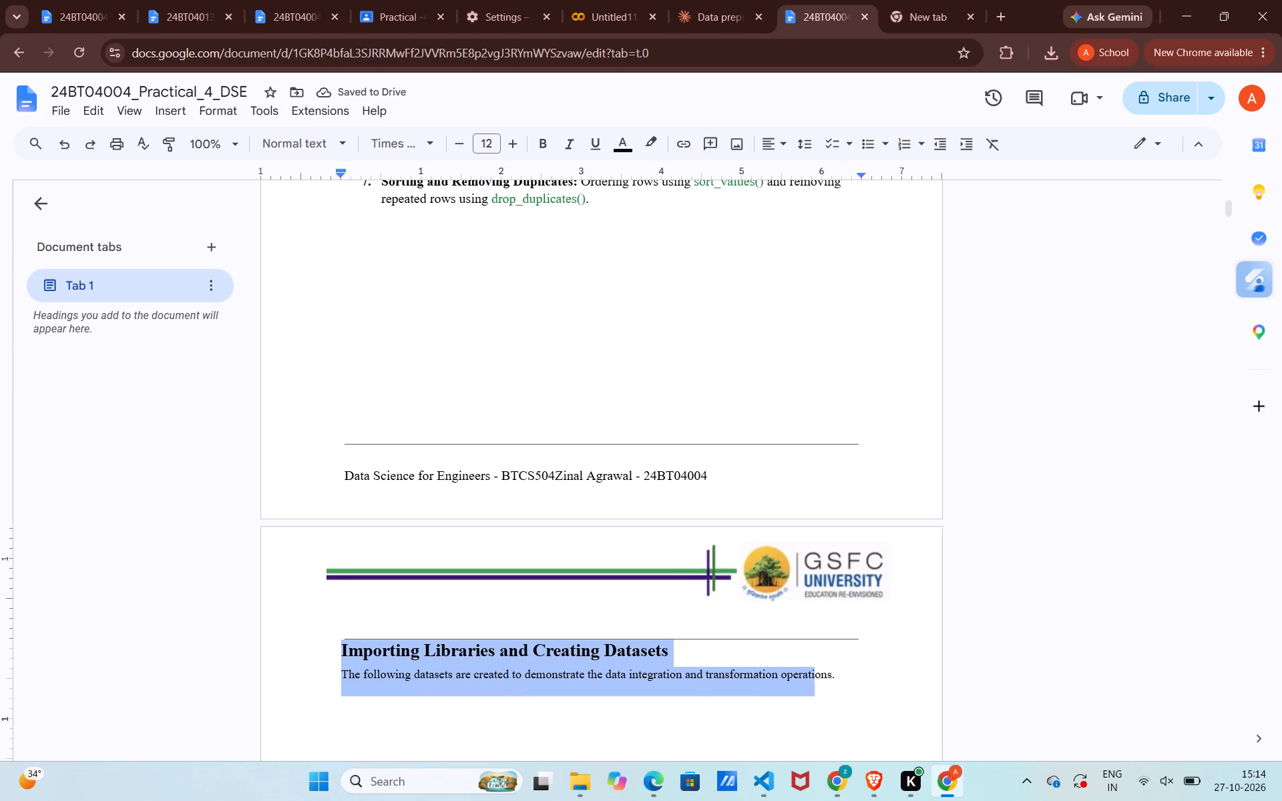
left_click_drag(817, 670, 859, 680)
key("ctrl+x")
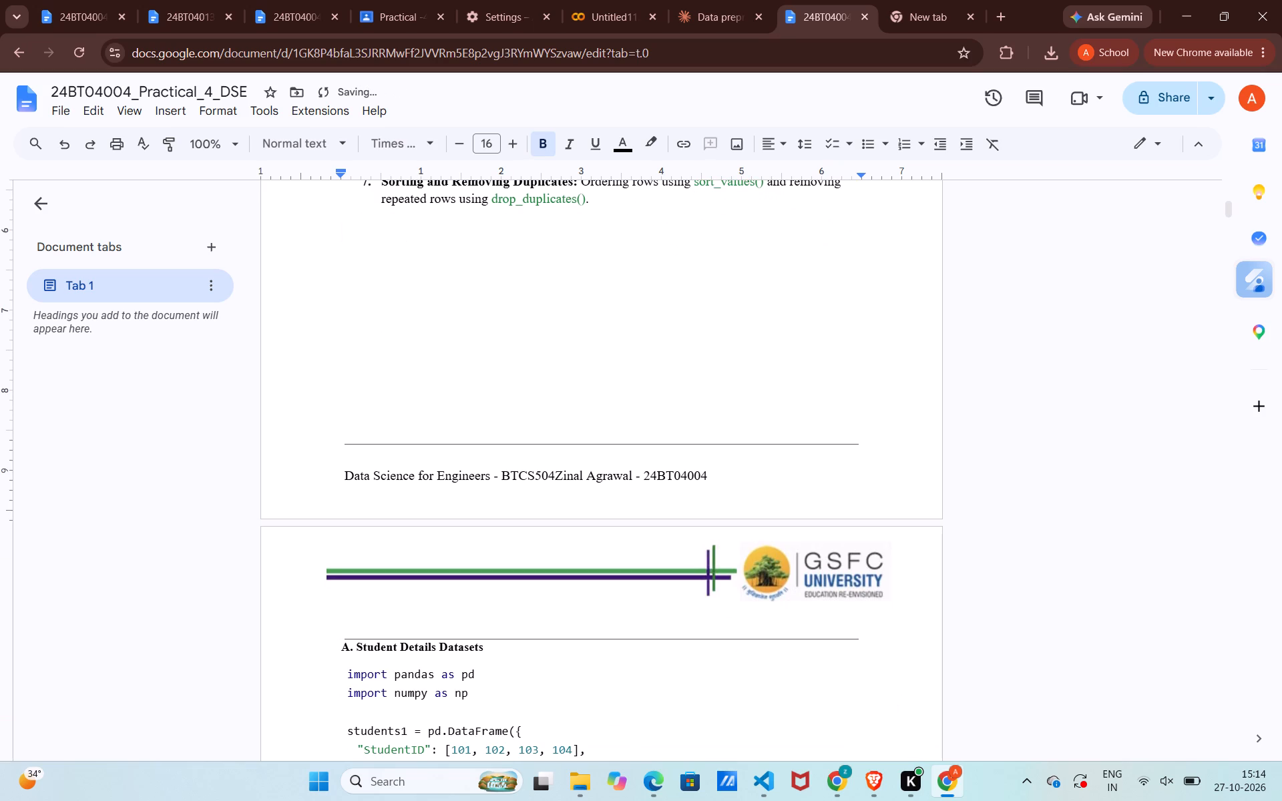
key("Down")
key("Up")
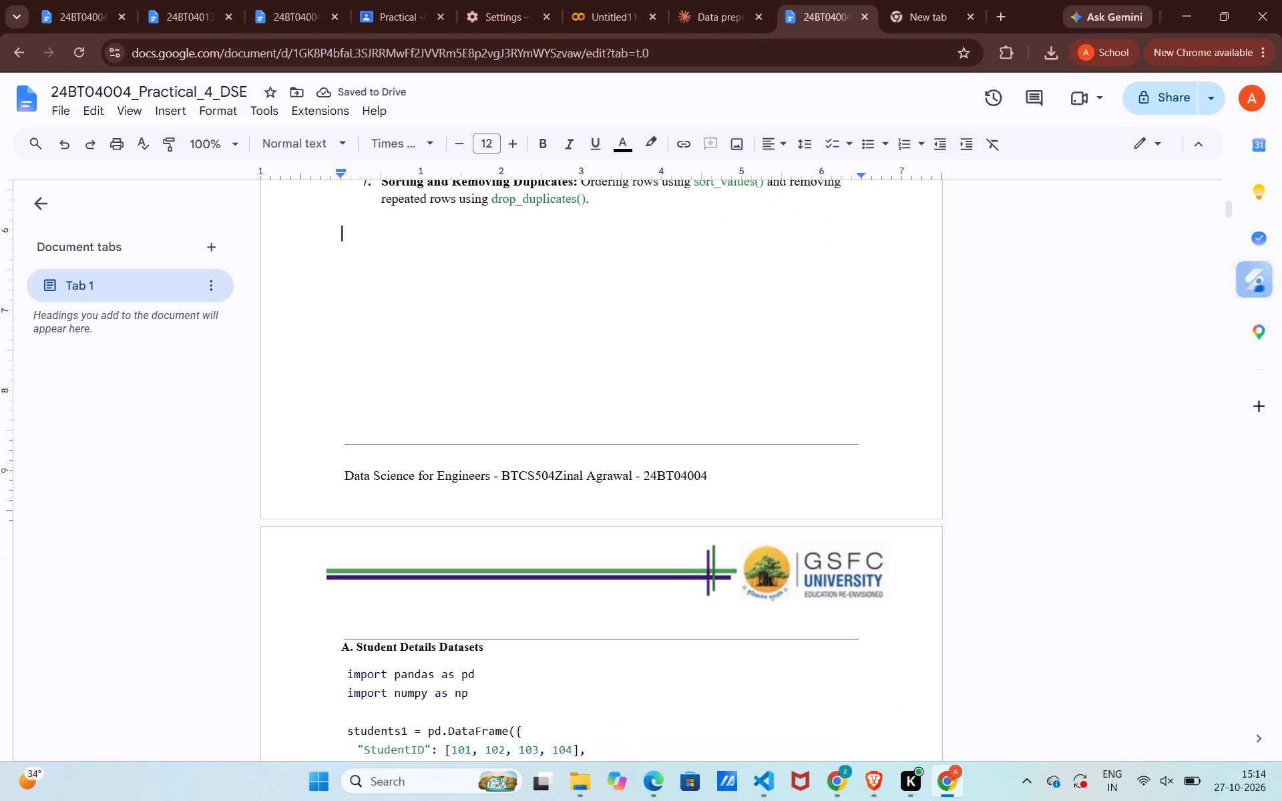
key("BackSpace")
key("BackSpace")
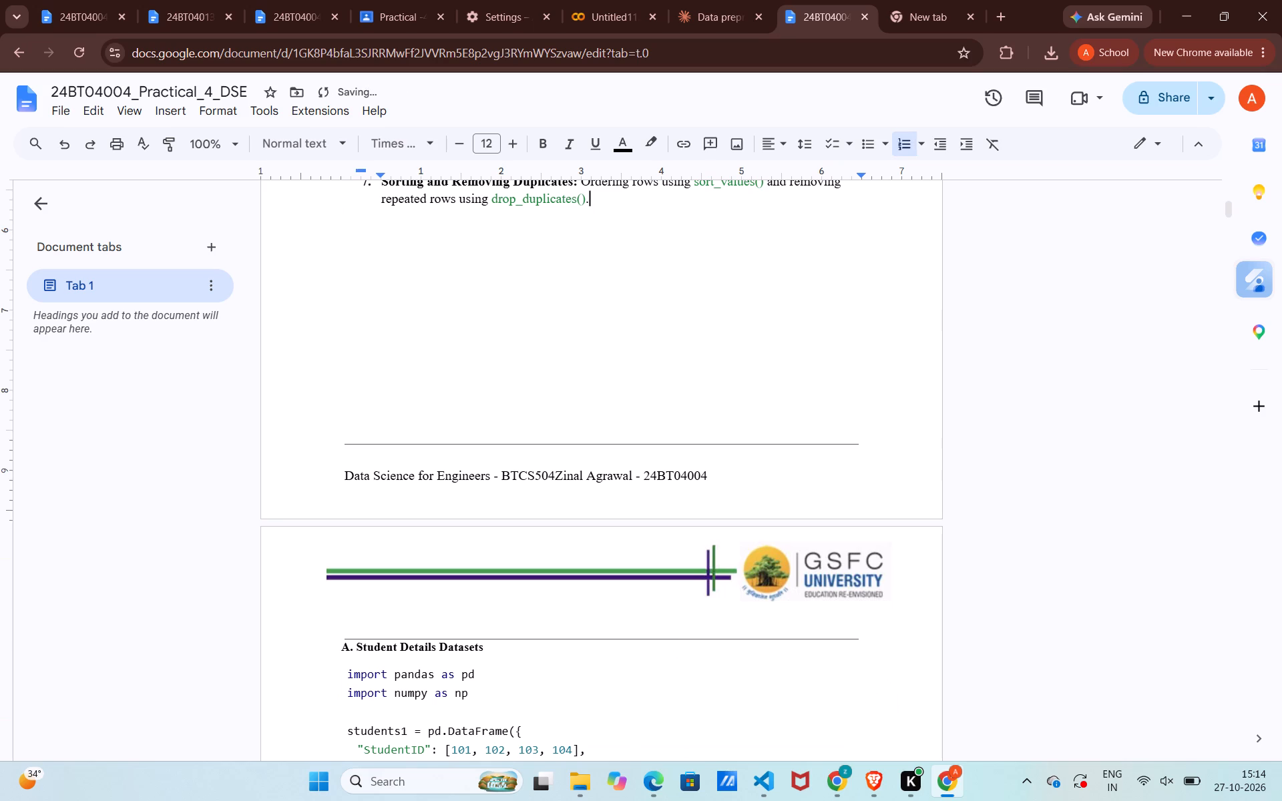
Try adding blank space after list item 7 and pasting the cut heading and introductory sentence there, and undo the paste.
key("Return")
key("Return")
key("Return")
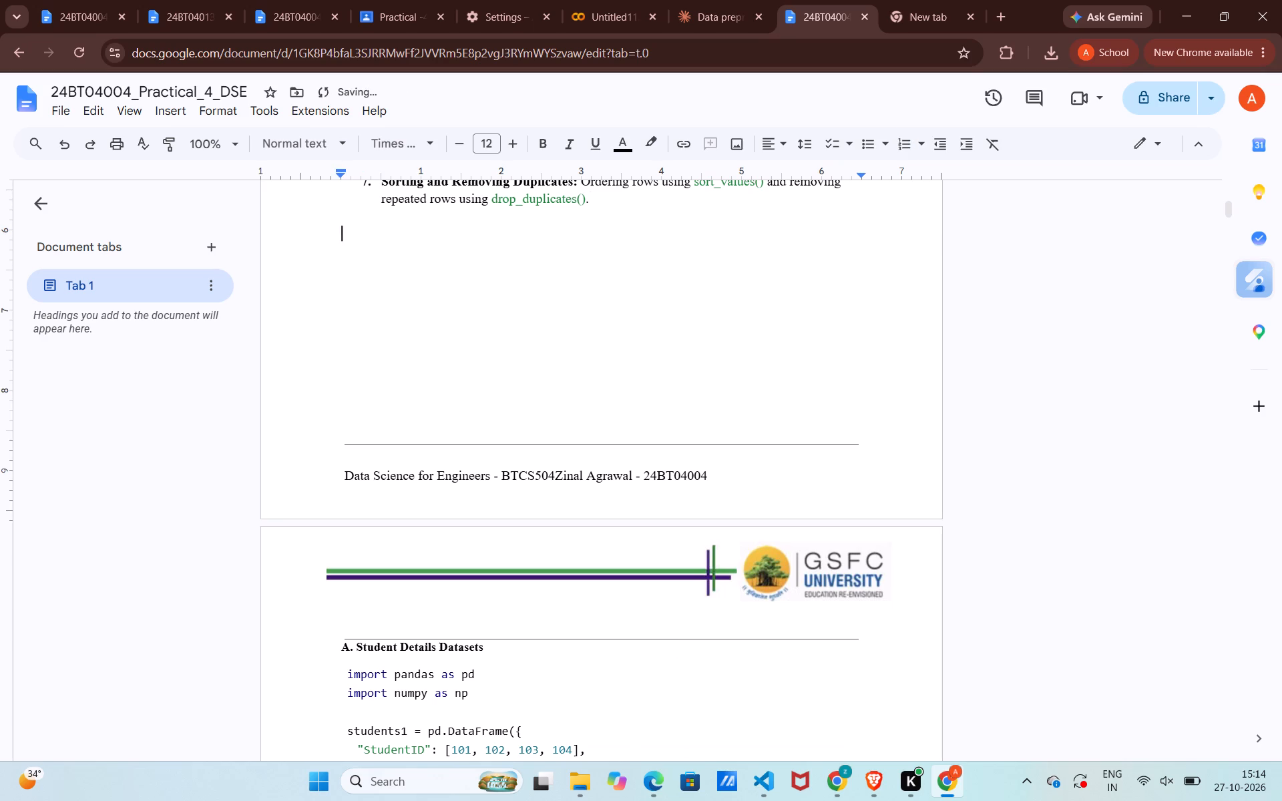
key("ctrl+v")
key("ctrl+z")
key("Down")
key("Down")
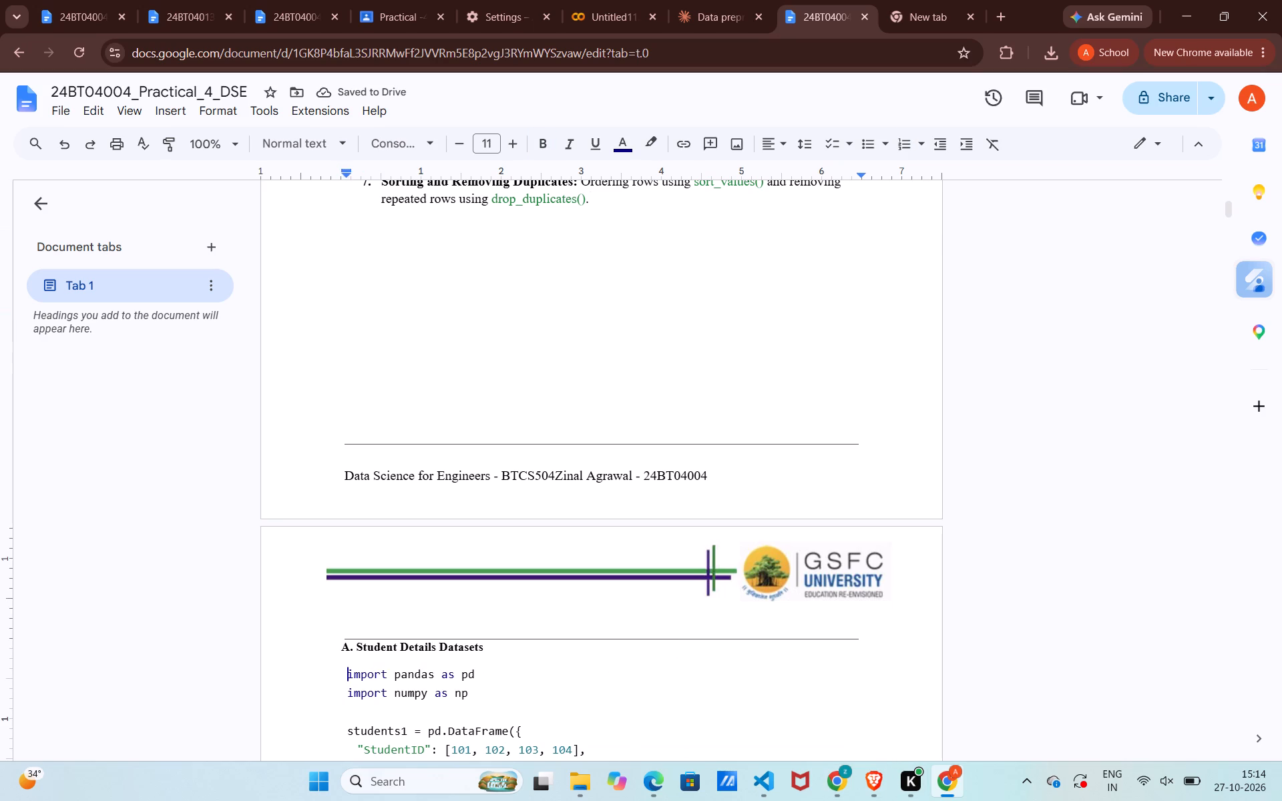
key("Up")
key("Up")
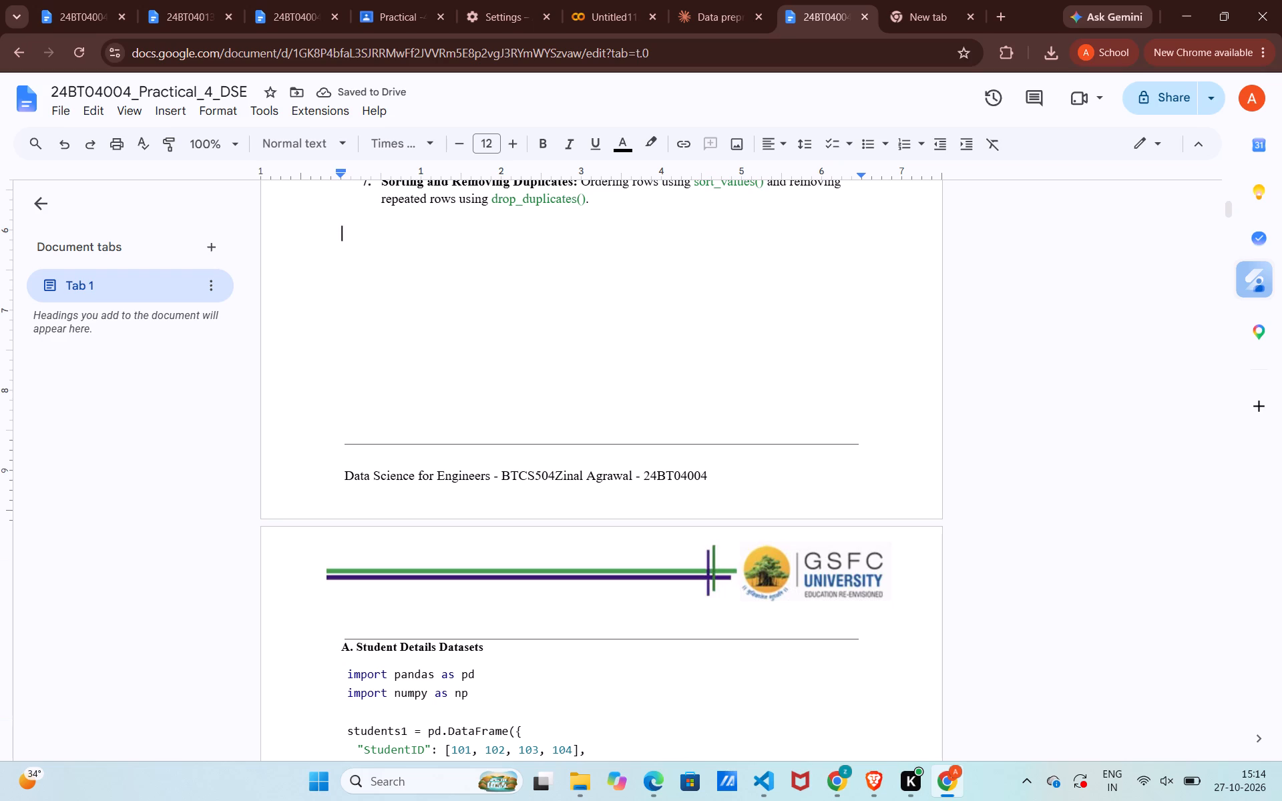
Undo the added blank lines and the cut of the "Importing Libraries and Creating Datasets" heading and its introductory sentence.
key("ctrl+z")
key("ctrl+z")
key("ctrl+z")
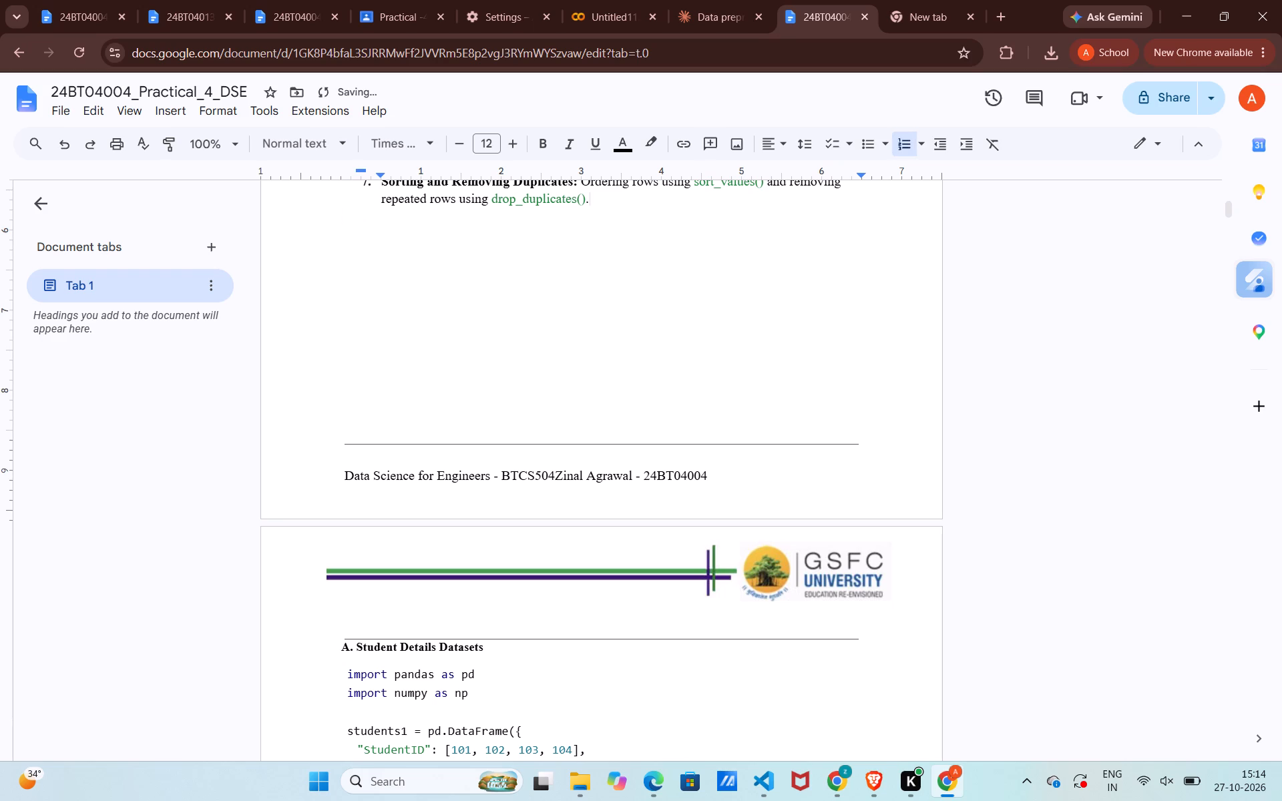
key("ctrl+z")
key("ctrl+z")
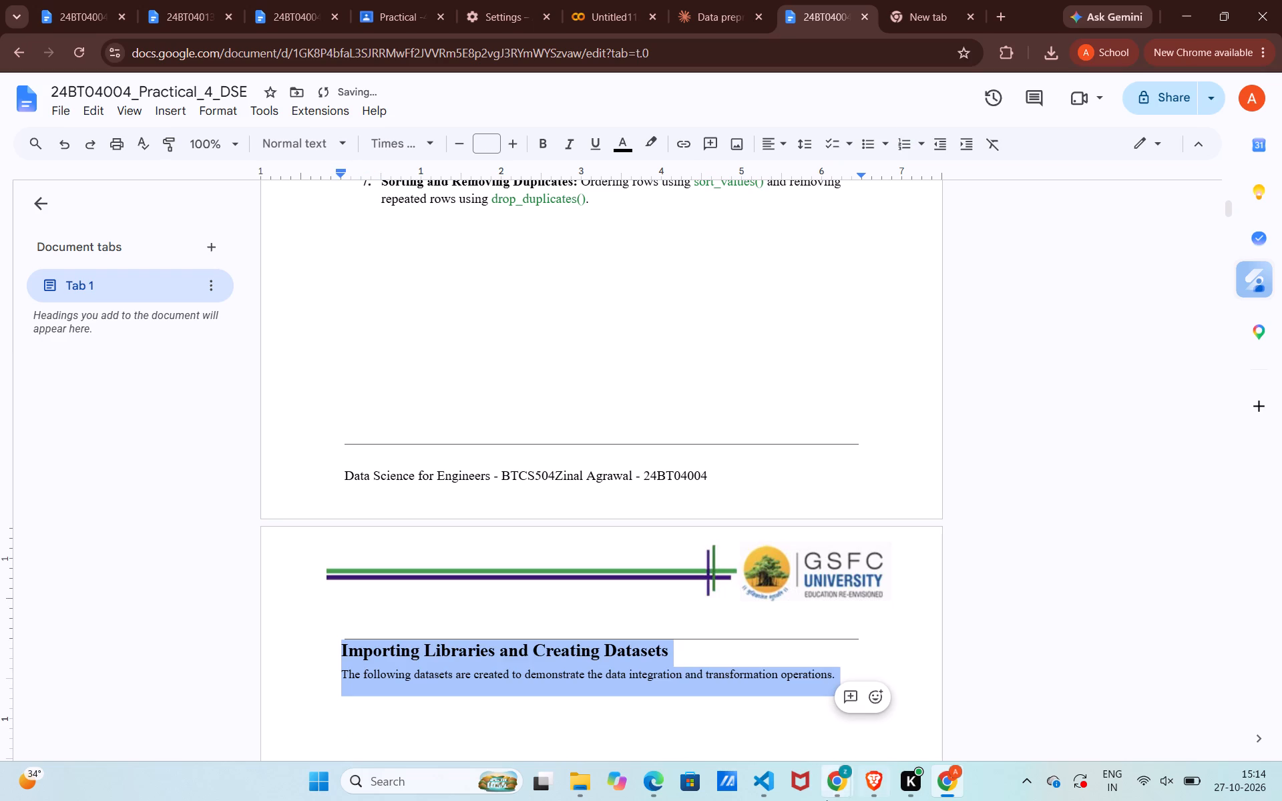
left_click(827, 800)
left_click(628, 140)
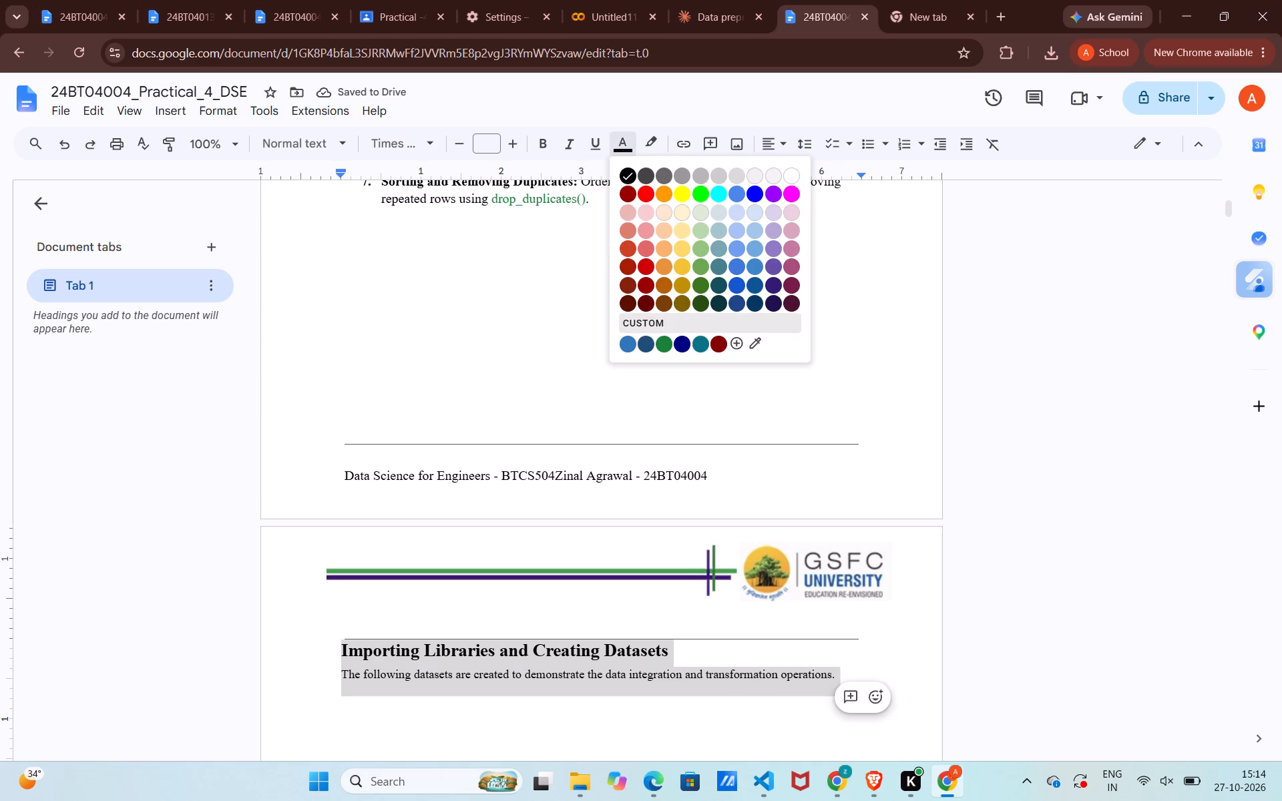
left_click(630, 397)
Cut everything from the "Importing Libraries and Creating Datasets" heading through the last output image under "Verification of Missing Values".
scroll(630, 397, "down", 8)
scroll(630, 397, "up", 2)
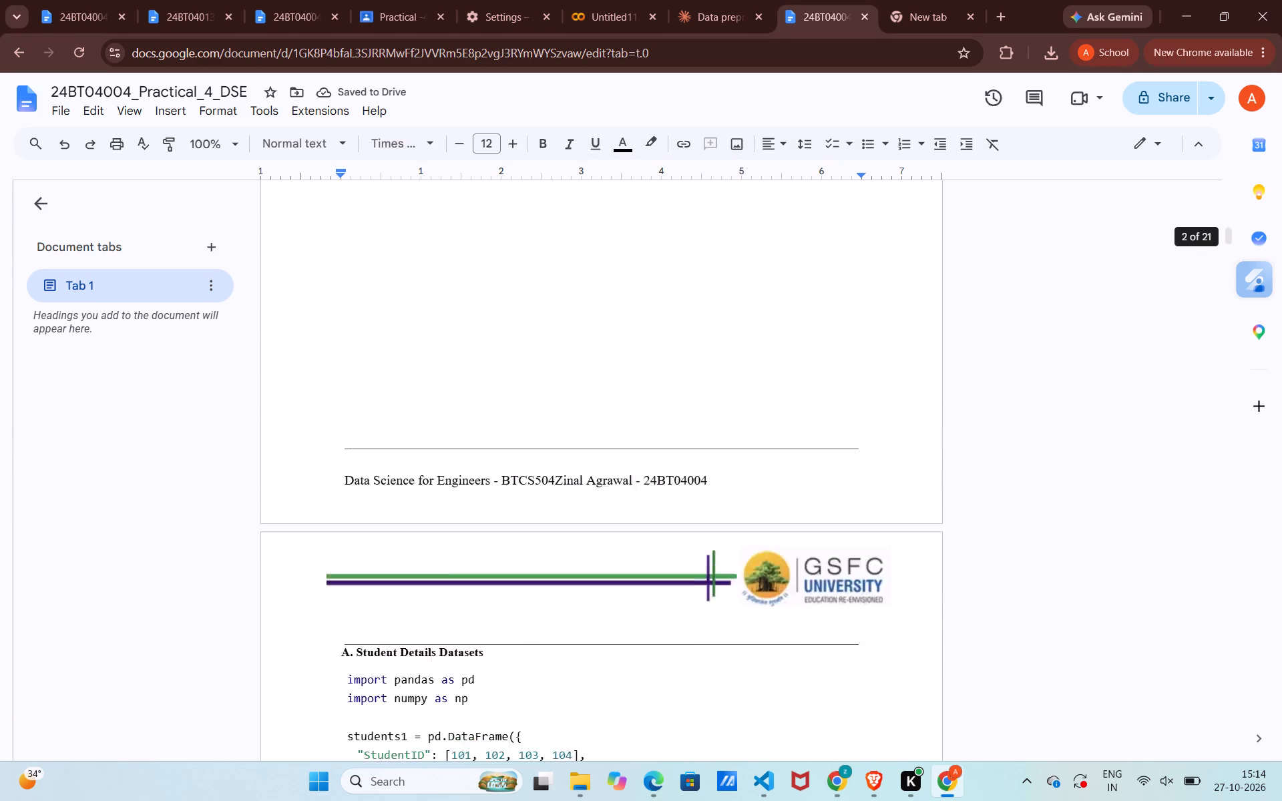
scroll(630, 397, "up", 1)
scroll(527, 464, "up", 2)
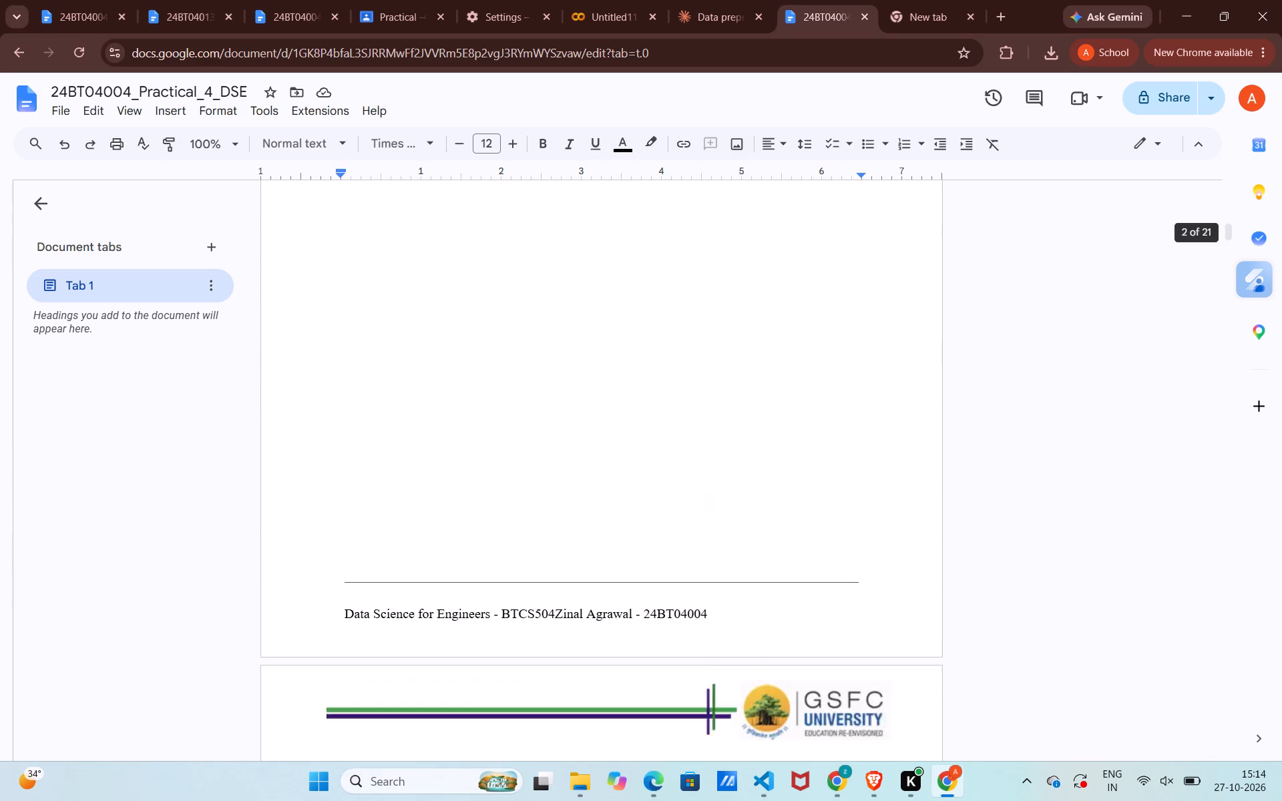
scroll(527, 464, "up", 2)
left_click_drag(332, 390, 549, 486)
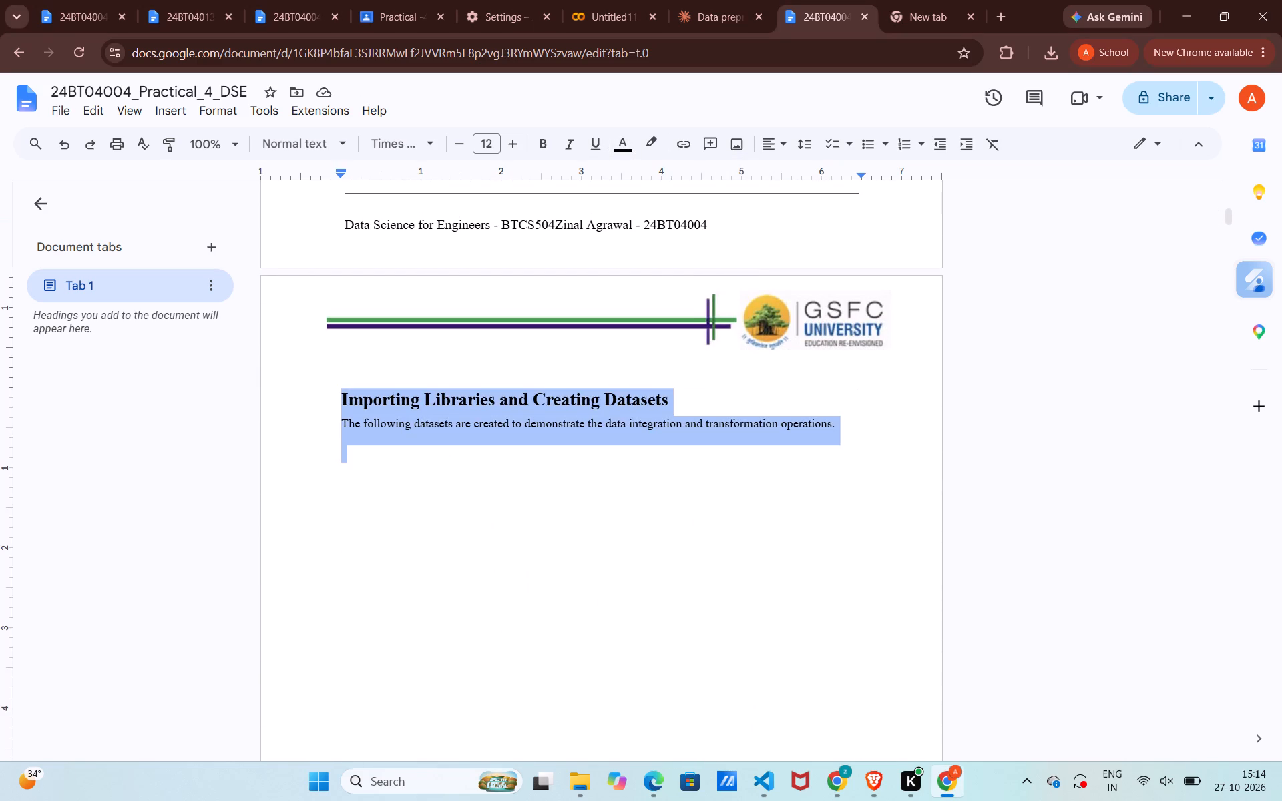
left_click_drag(549, 486, 806, 800)
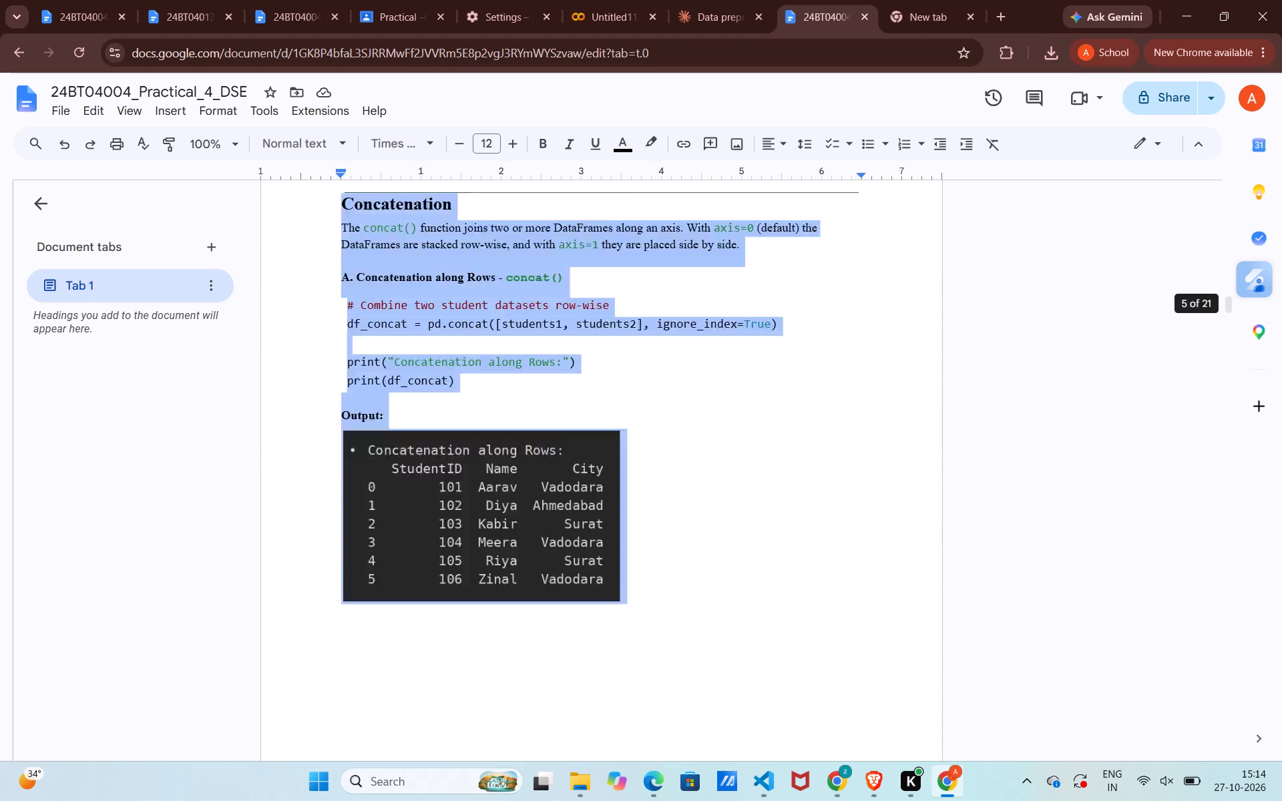
left_click_drag(806, 800, 811, 800)
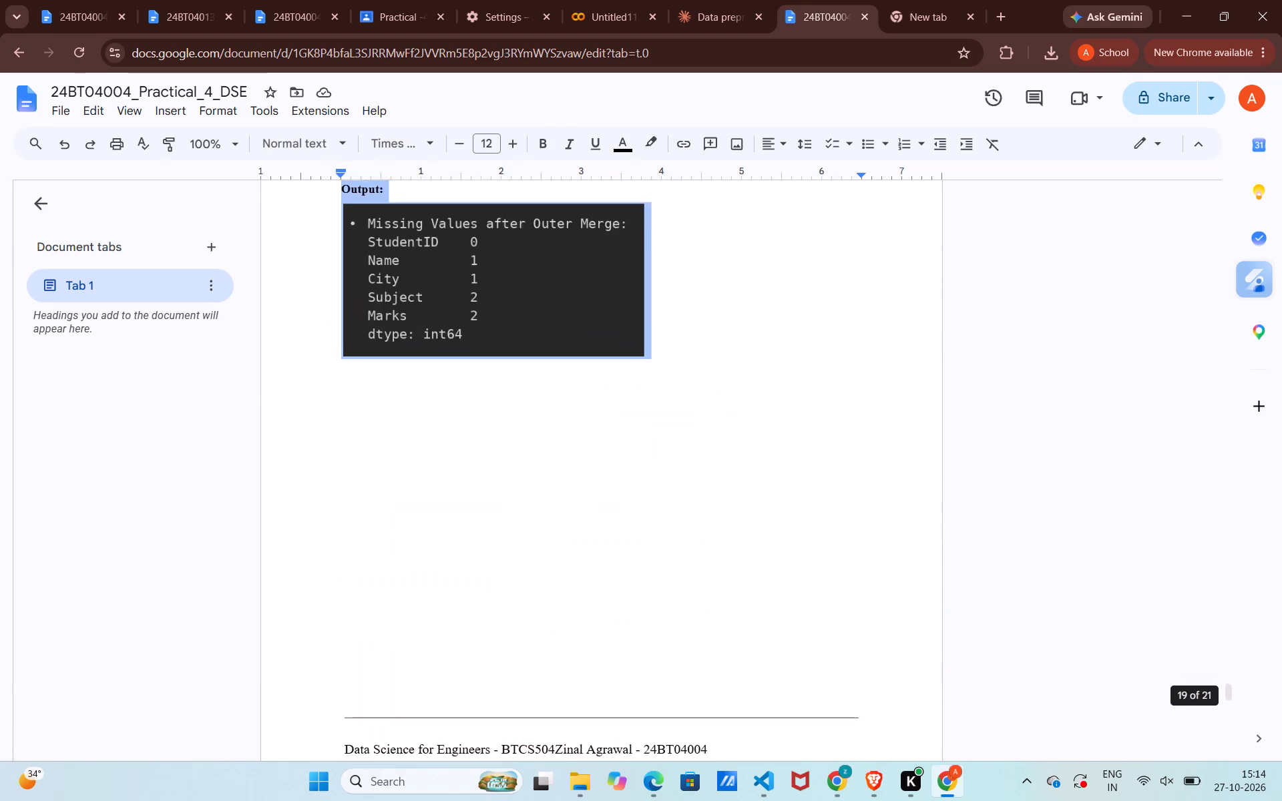
left_click_drag(811, 800, 809, 800)
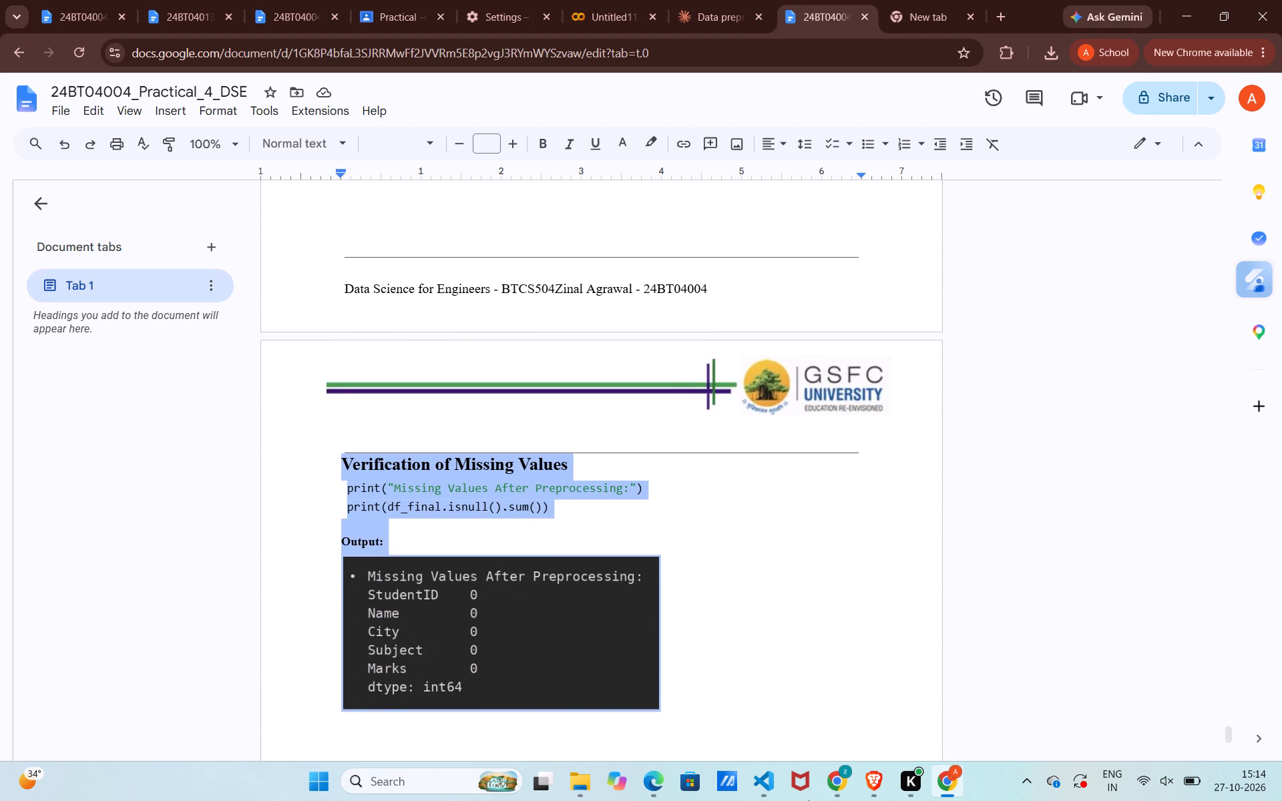
key("ctrl+x")
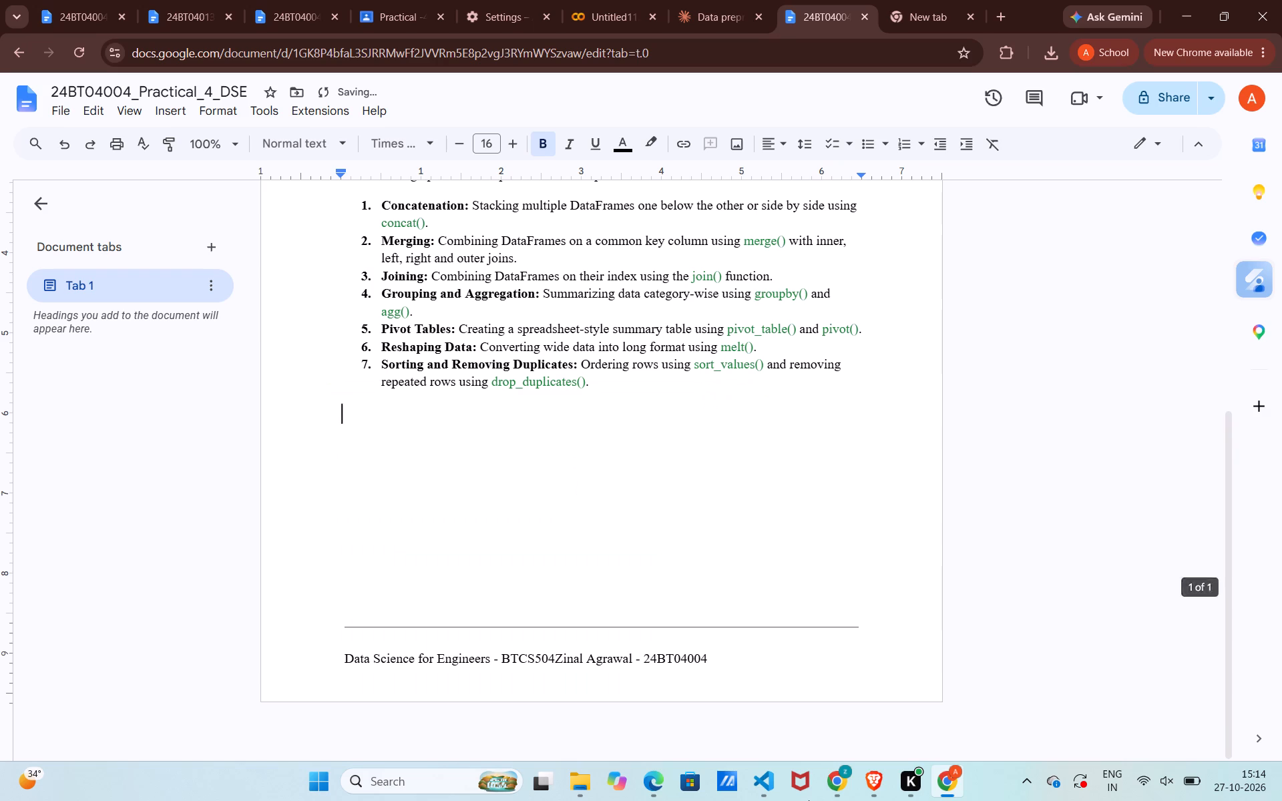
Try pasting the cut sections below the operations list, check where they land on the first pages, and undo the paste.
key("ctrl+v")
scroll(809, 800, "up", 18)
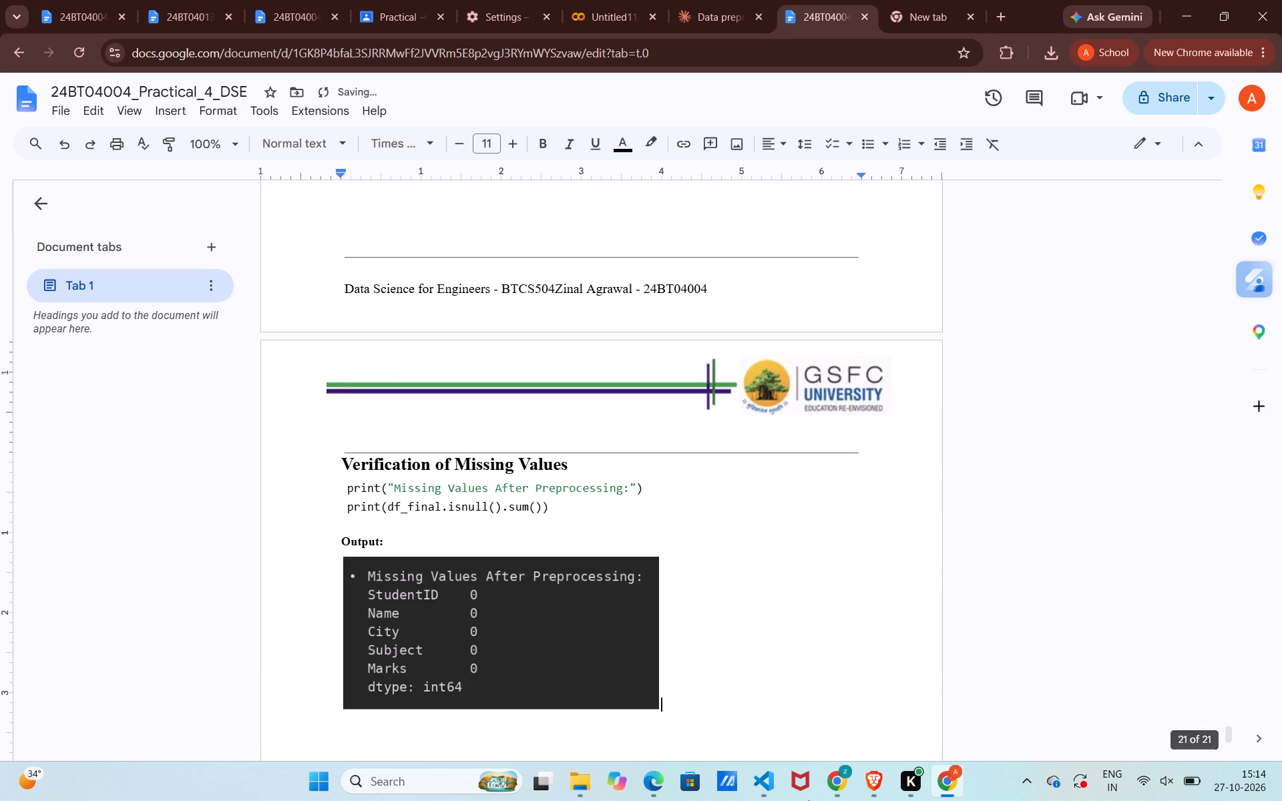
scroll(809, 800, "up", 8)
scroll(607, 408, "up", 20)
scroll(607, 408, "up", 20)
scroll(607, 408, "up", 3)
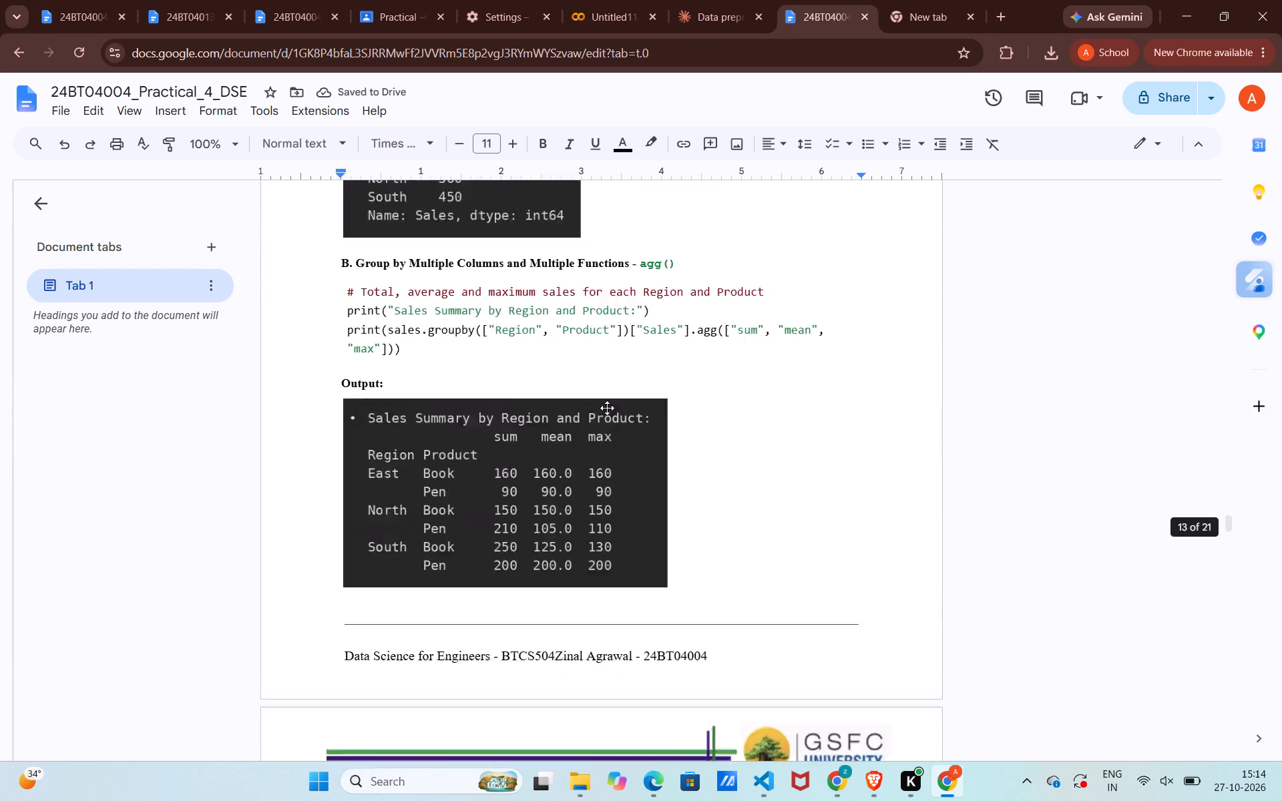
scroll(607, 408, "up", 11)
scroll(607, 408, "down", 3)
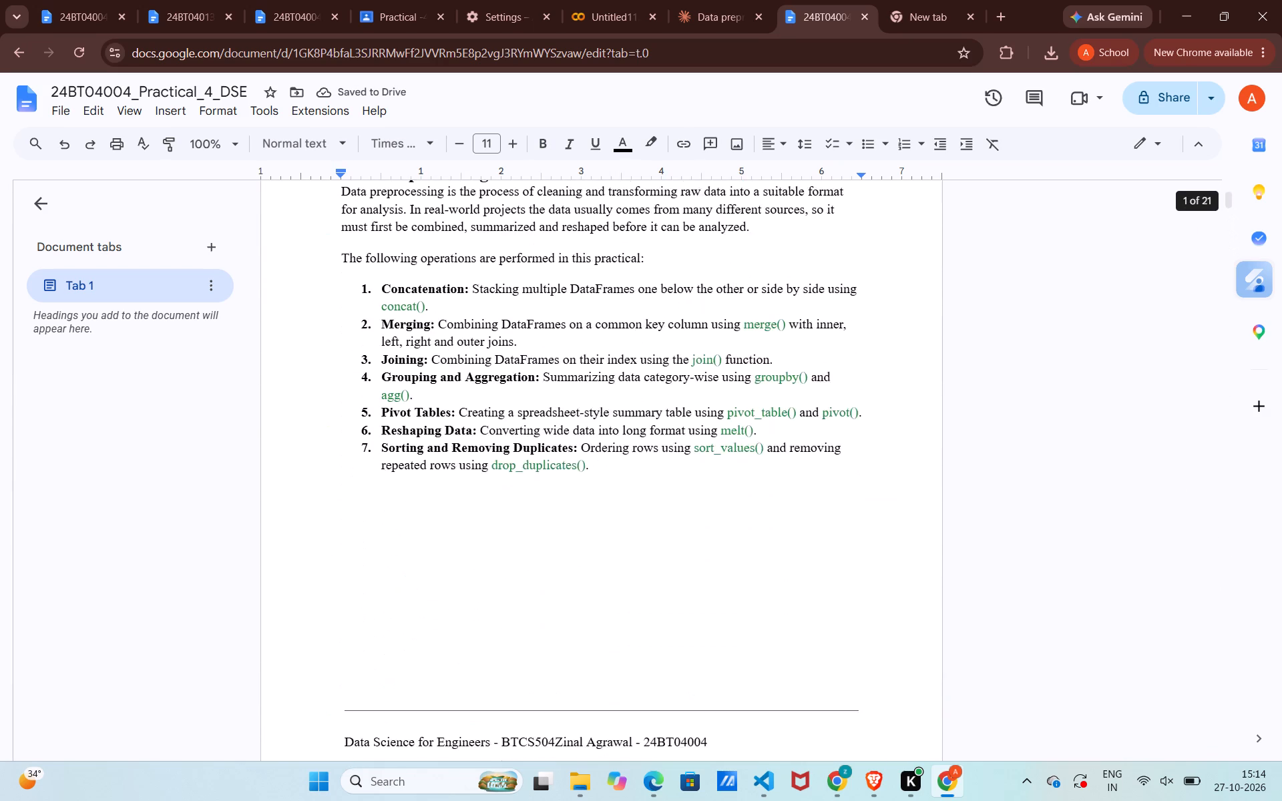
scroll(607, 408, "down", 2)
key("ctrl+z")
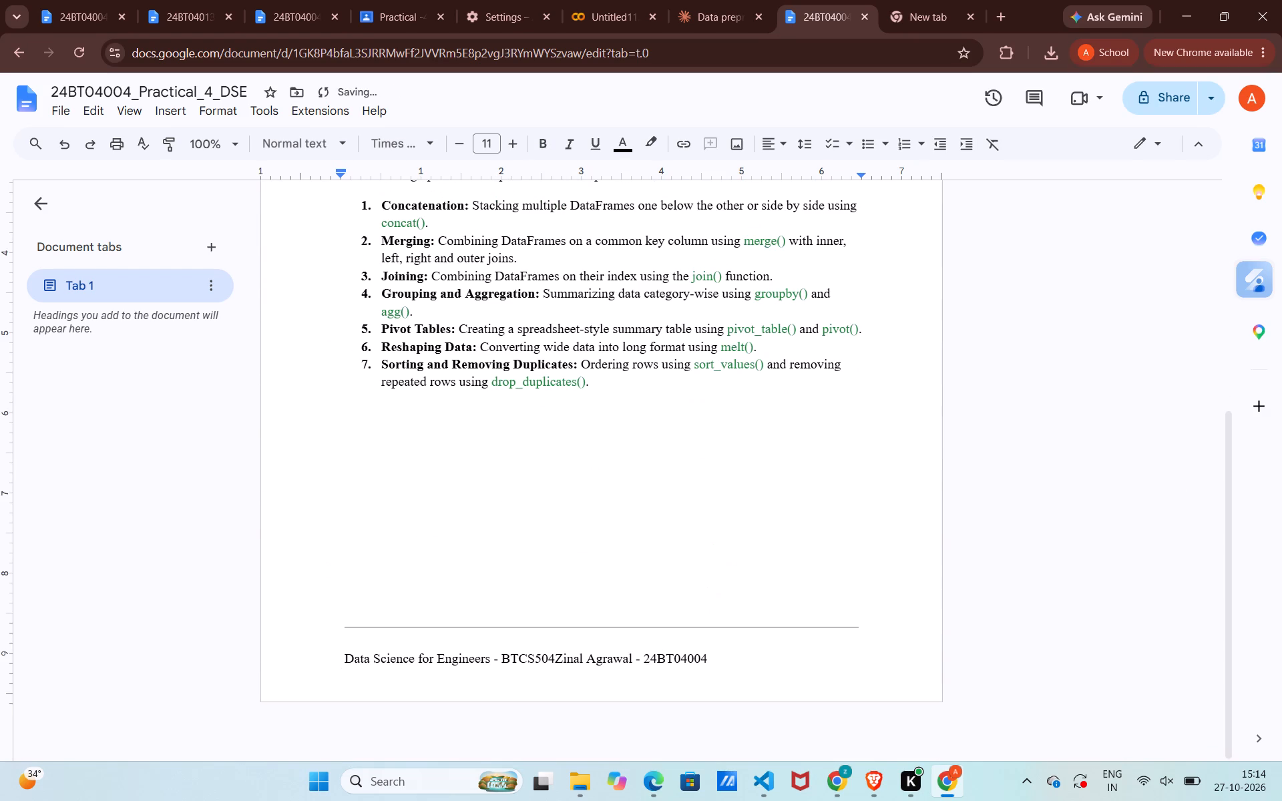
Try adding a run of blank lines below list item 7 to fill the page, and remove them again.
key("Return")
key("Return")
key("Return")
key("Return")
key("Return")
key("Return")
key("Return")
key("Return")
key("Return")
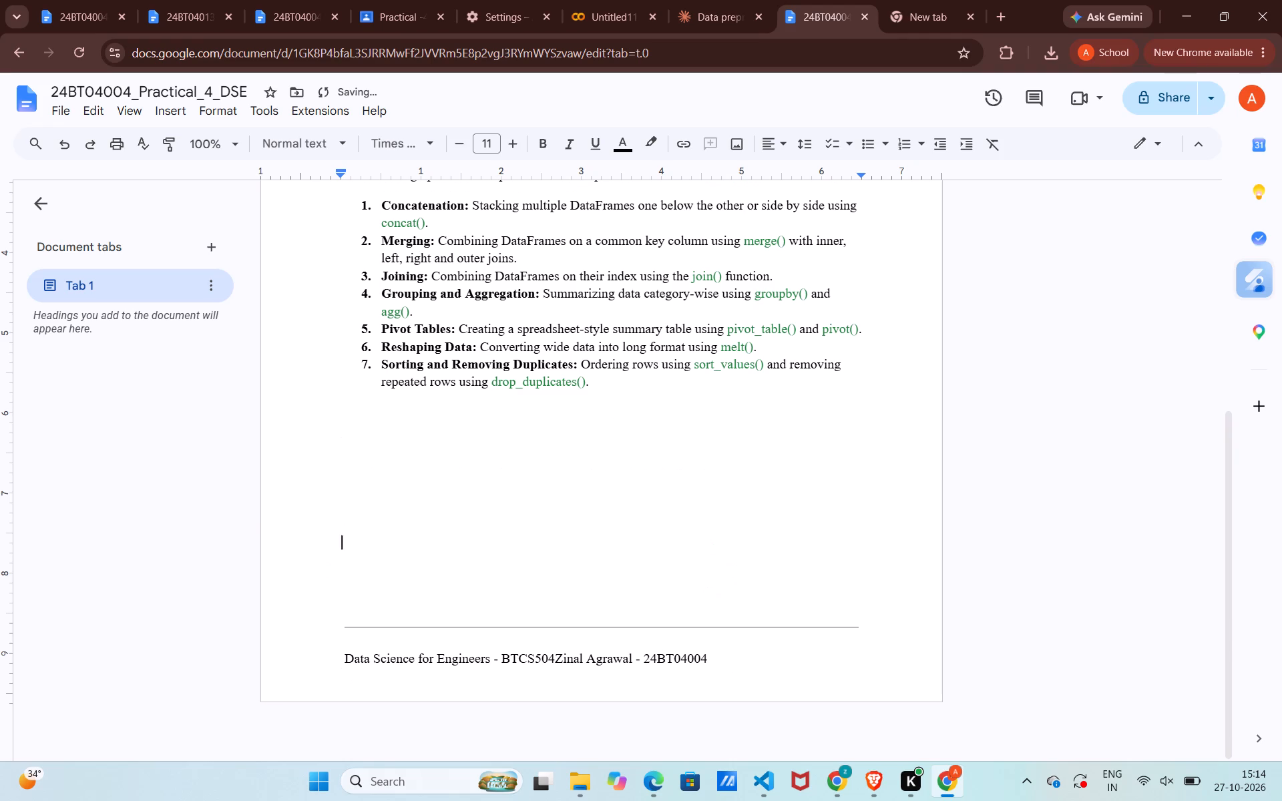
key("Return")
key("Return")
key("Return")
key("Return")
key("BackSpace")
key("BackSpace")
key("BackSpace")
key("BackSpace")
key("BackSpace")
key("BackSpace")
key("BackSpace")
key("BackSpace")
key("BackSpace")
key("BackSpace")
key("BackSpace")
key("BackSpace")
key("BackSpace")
Paste the cut sections back below the operations list and check where the "Importing Libraries and Creating Datasets" heading lands.
key("ctrl+v")
scroll(517, 453, "up", 13)
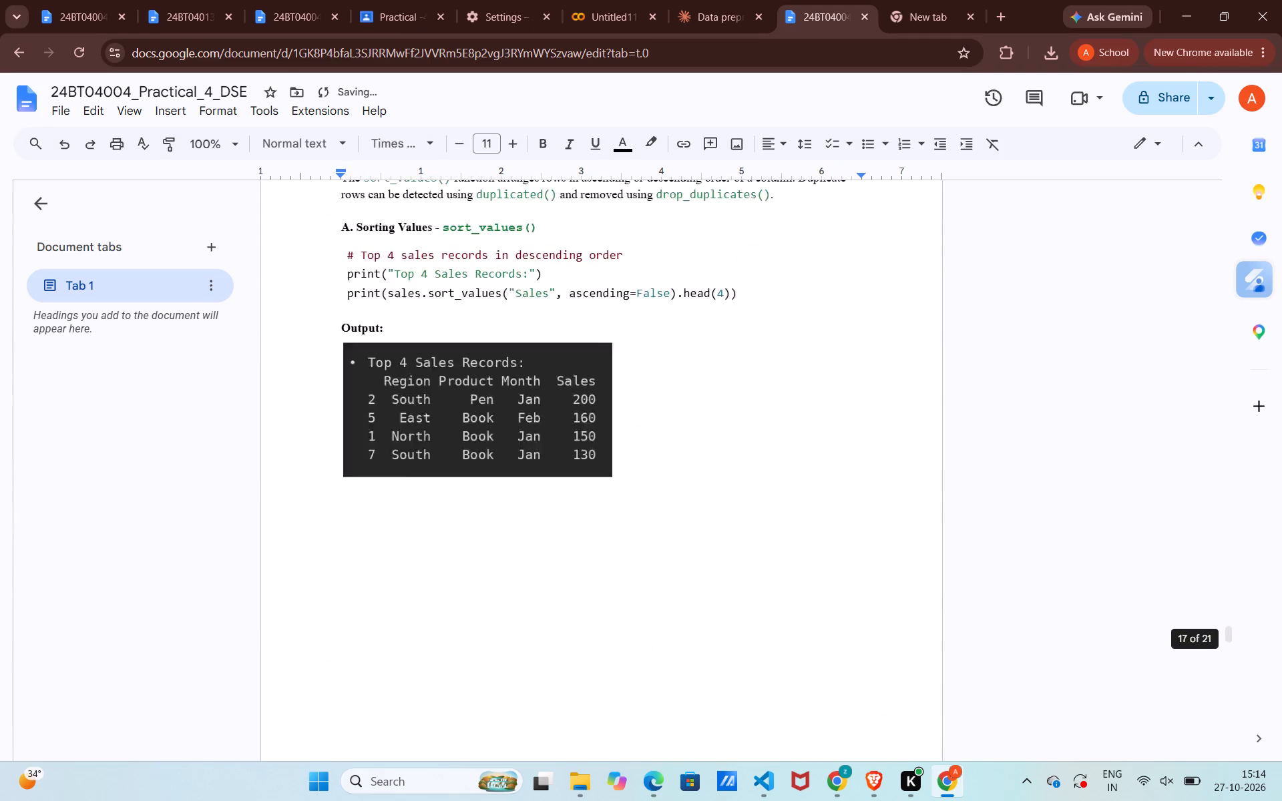
scroll(517, 453, "up", 20)
scroll(517, 453, "up", 13)
scroll(517, 453, "down", 4)
scroll(517, 453, "up", 5)
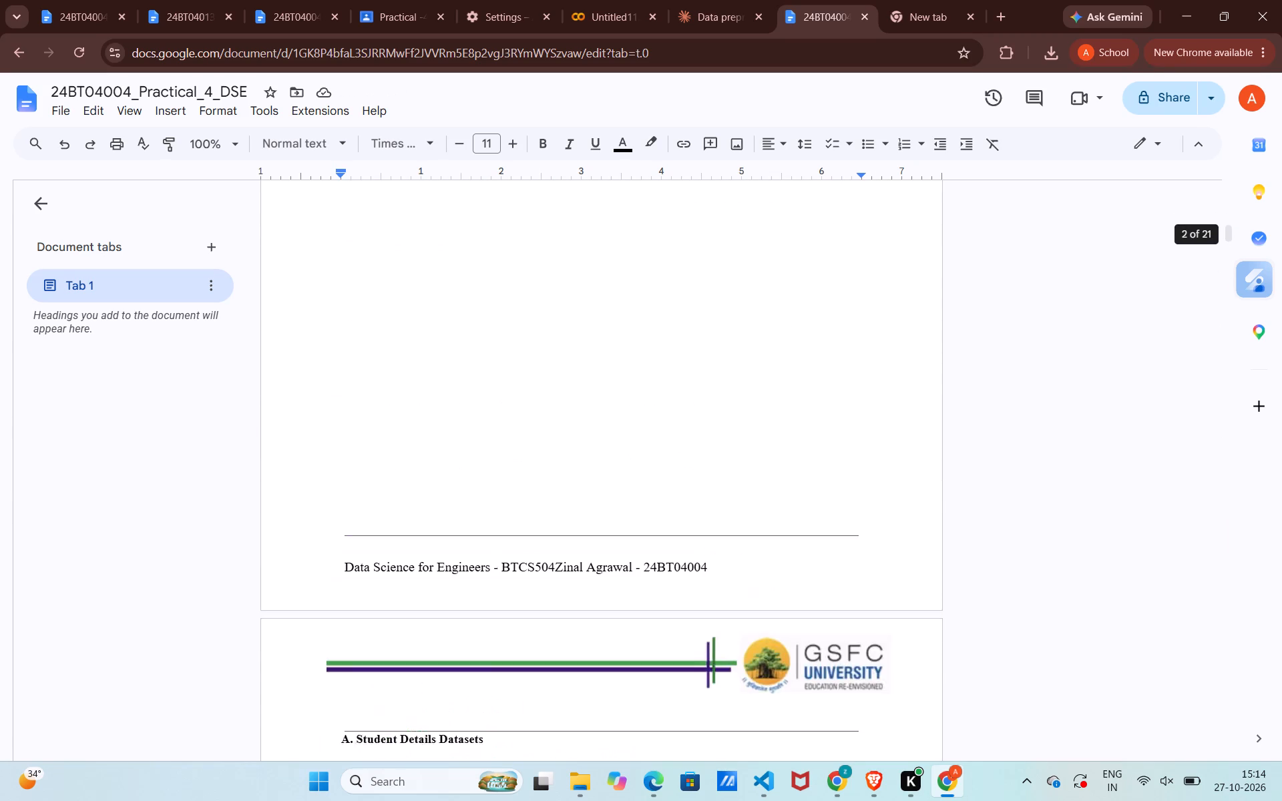
scroll(517, 453, "up", 5)
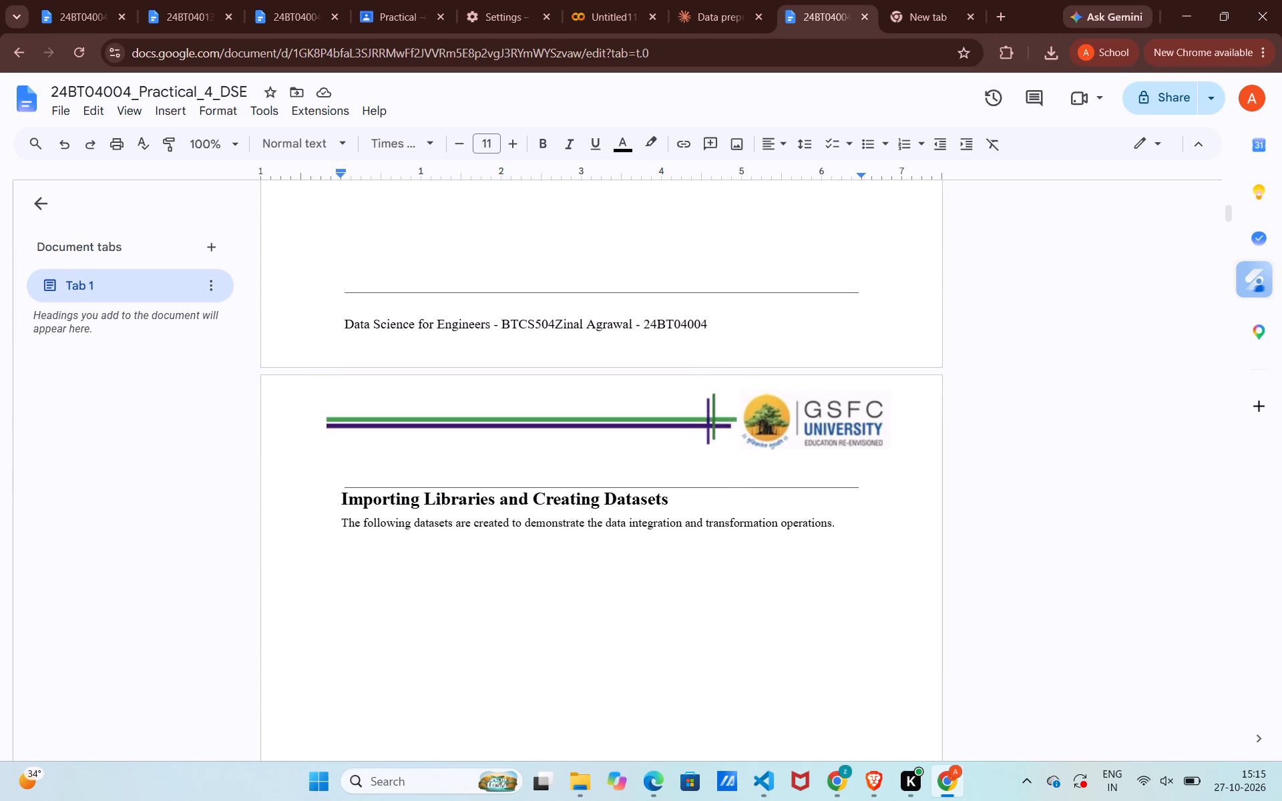
Cut the content from the first "Importing Libraries and Creating Datasets" heading through the "Output:" label of the Marks Dataset.
left_click_drag(320, 522, 426, 513)
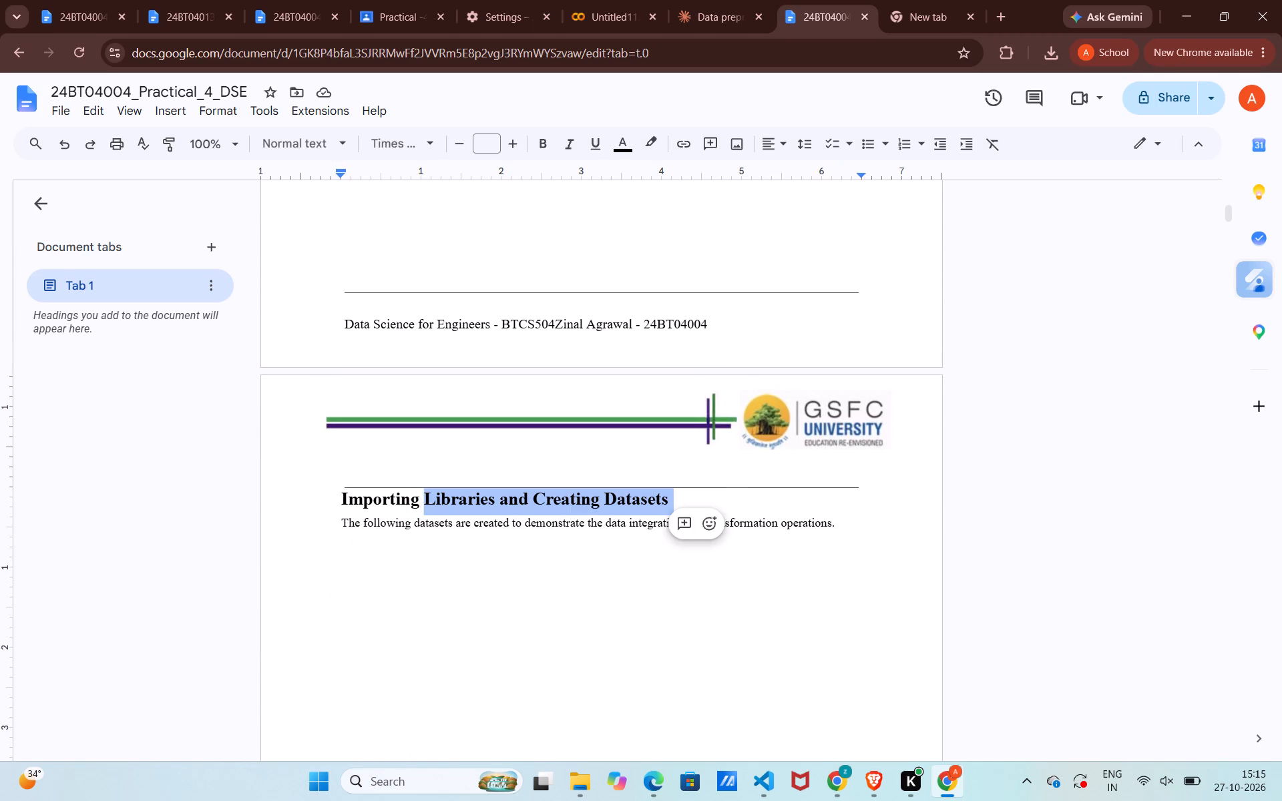
left_click(332, 503)
left_click_drag(332, 503, 904, 631)
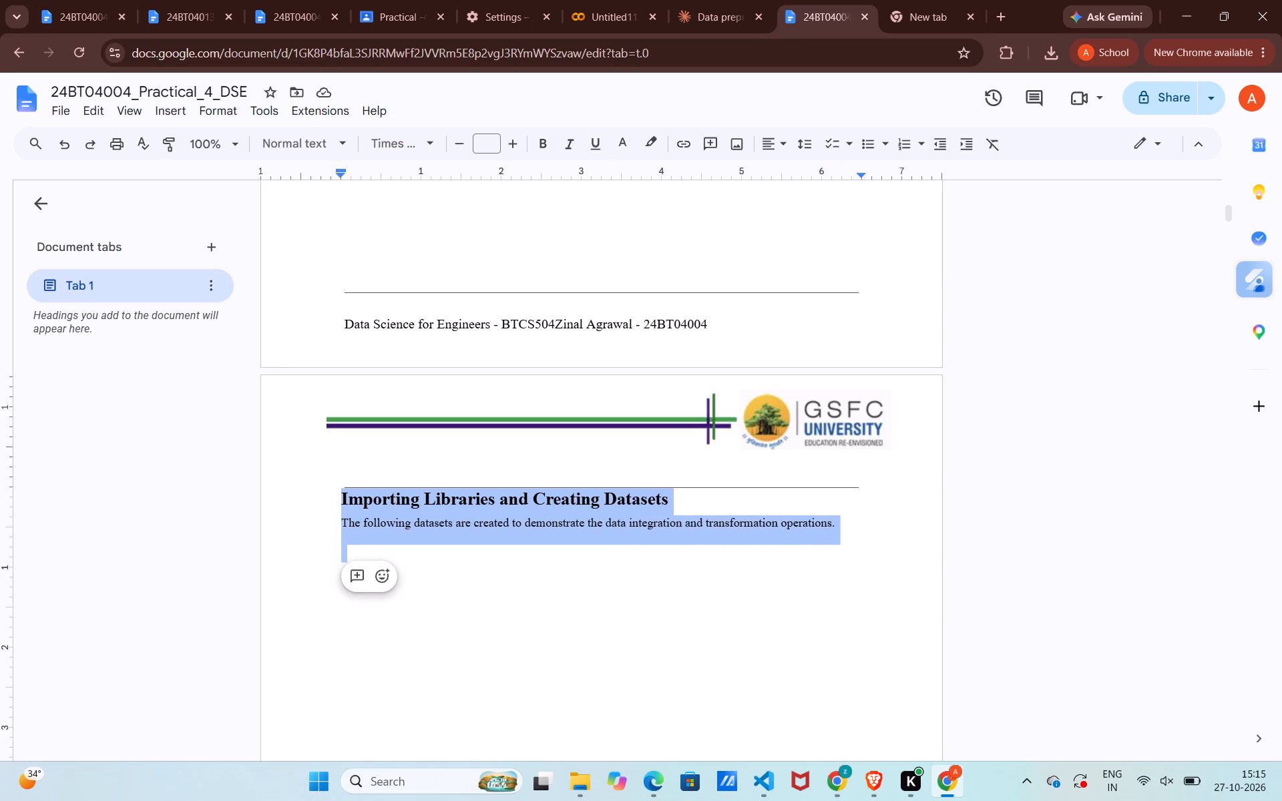
left_click_drag(904, 631, 902, 716)
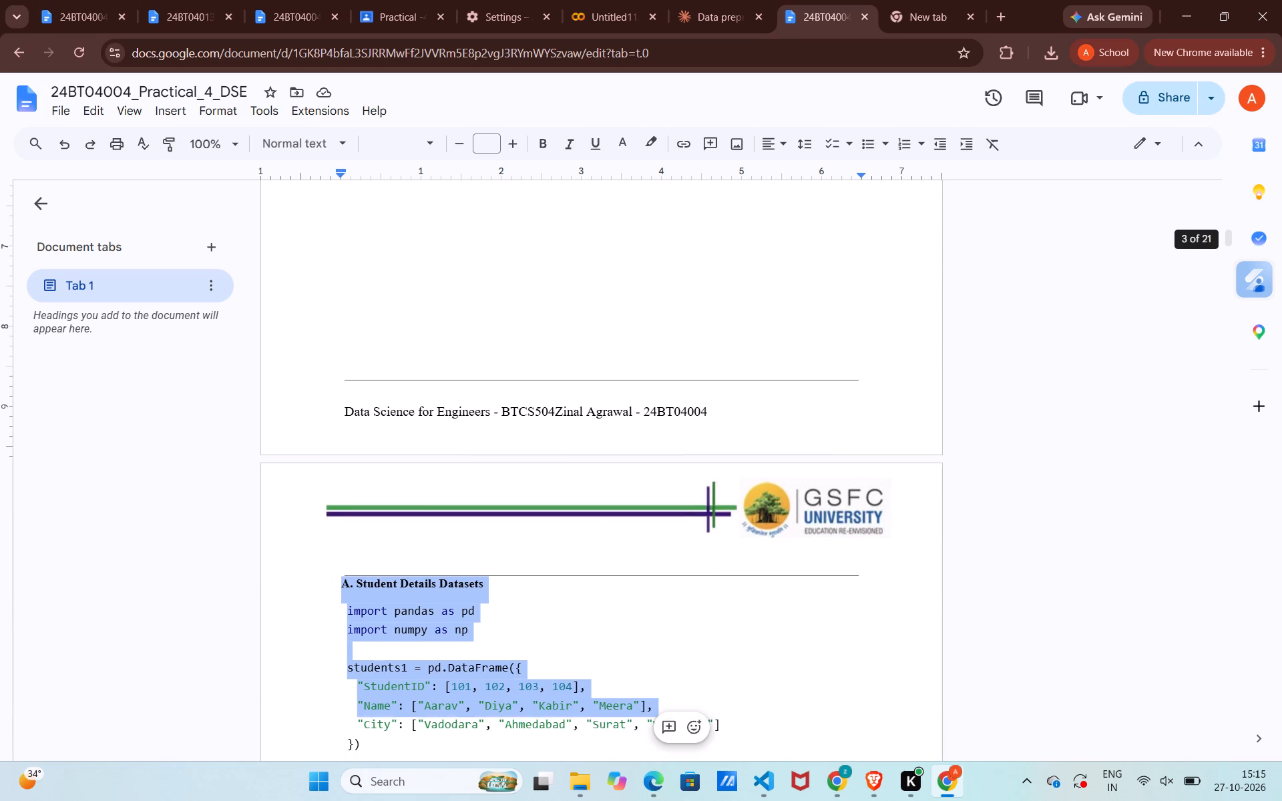
left_click_drag(902, 716, 876, 618)
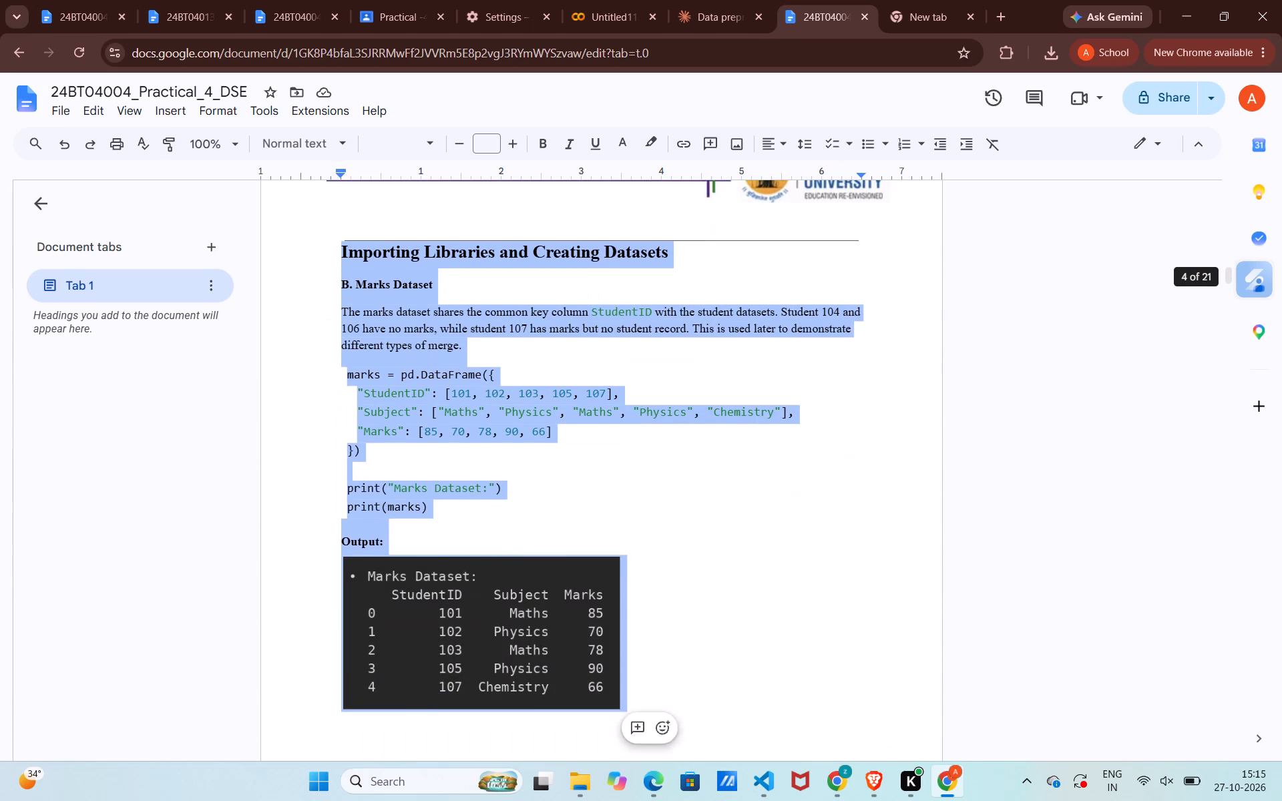
left_click_drag(876, 618, 806, 523)
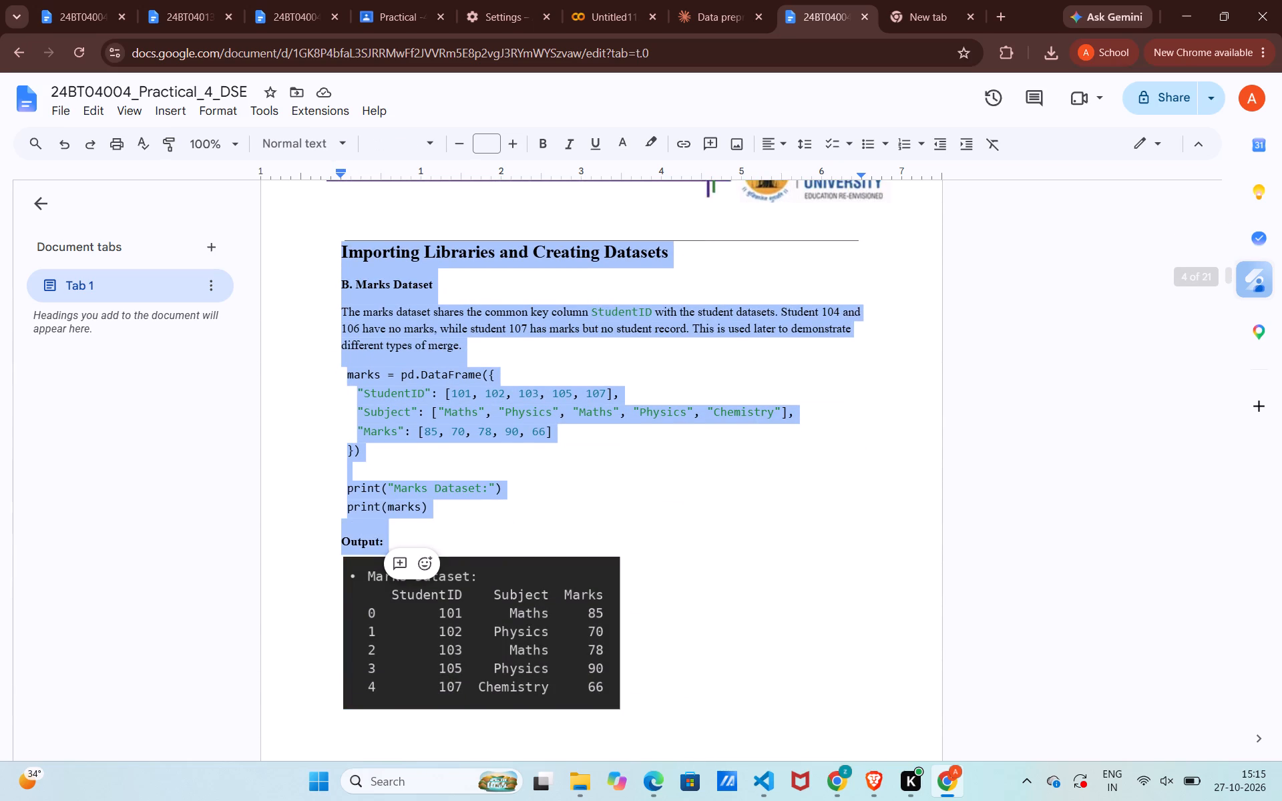
key("ctrl+x")
Paste the cut dataset sections on a new line between list item 7 and the Marks Dataset output image, and check the placement.
scroll(818, 515, "up", 2)
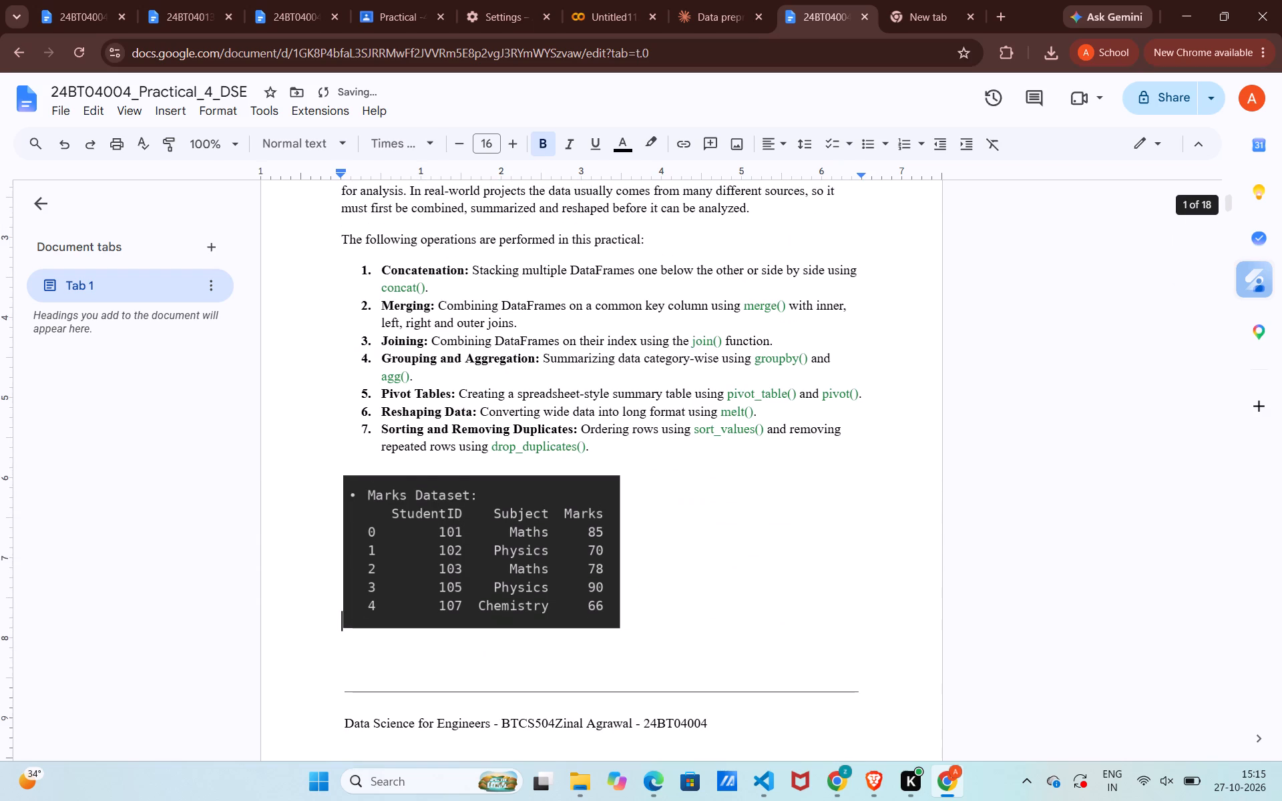
scroll(818, 515, "up", 1)
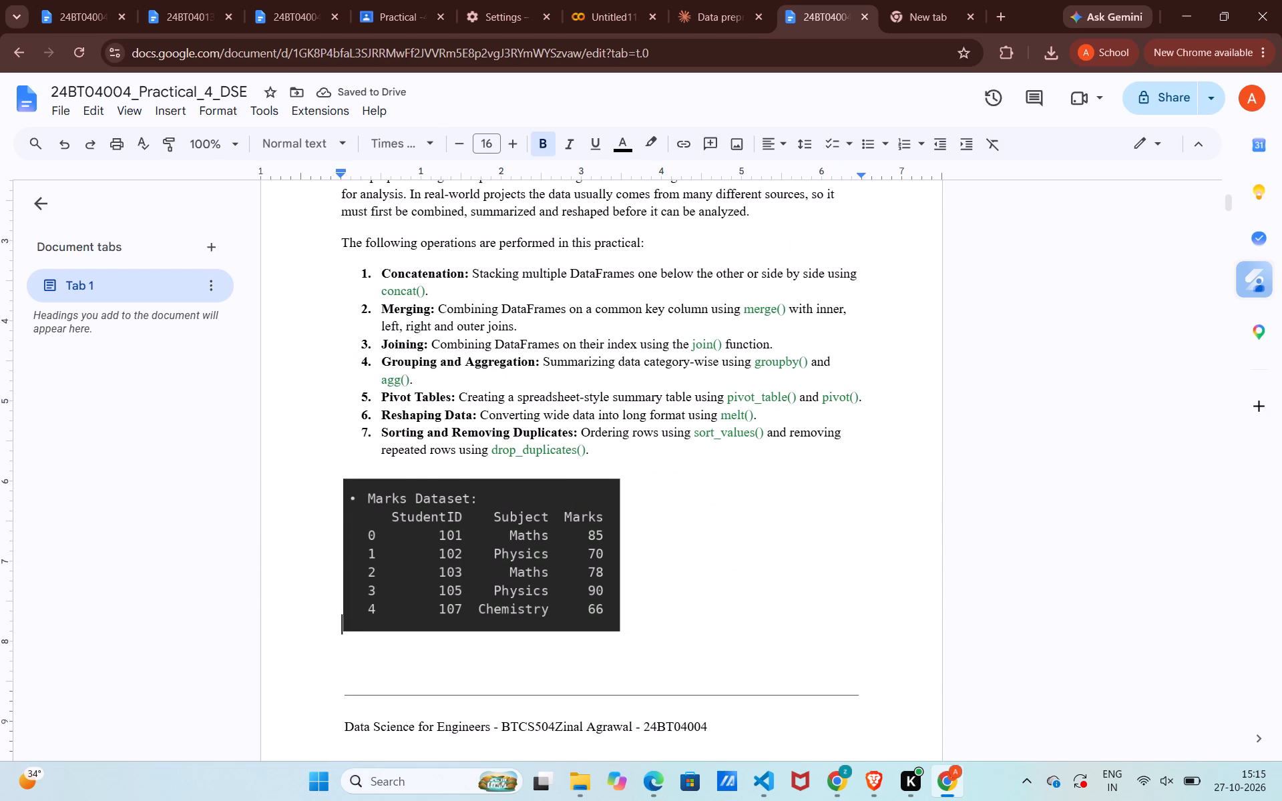
left_click(598, 464)
key("Return")
key("ctrl+v")
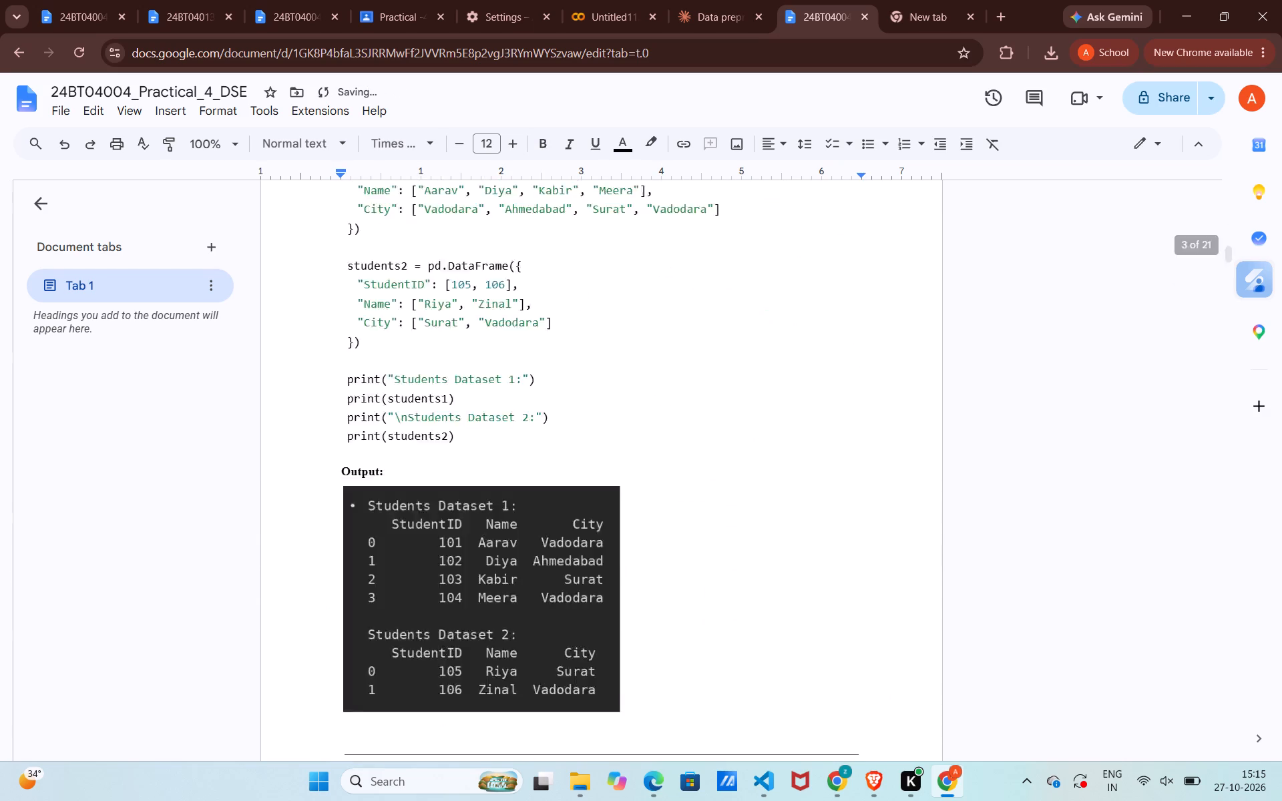
scroll(598, 464, "up", 2)
scroll(598, 464, "right", 1)
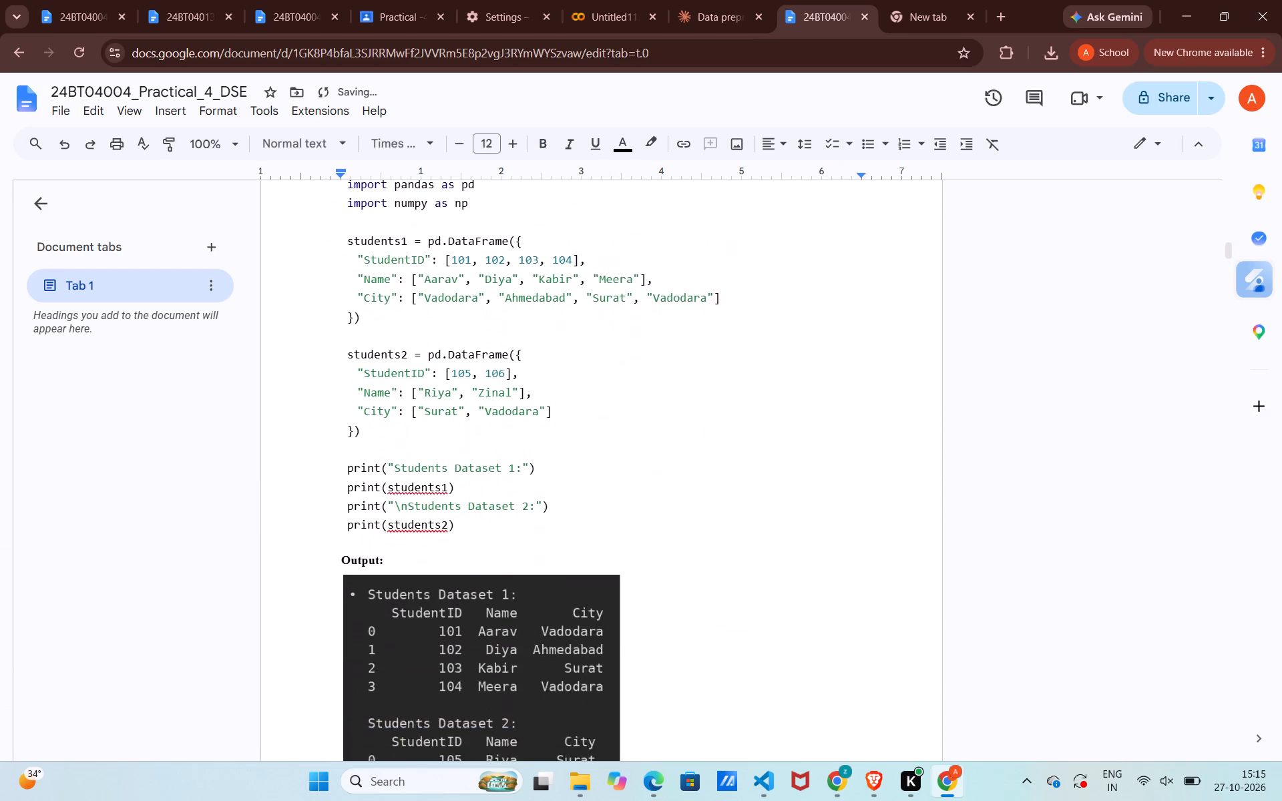
scroll(598, 464, "right", 1)
scroll(598, 464, "up", 6)
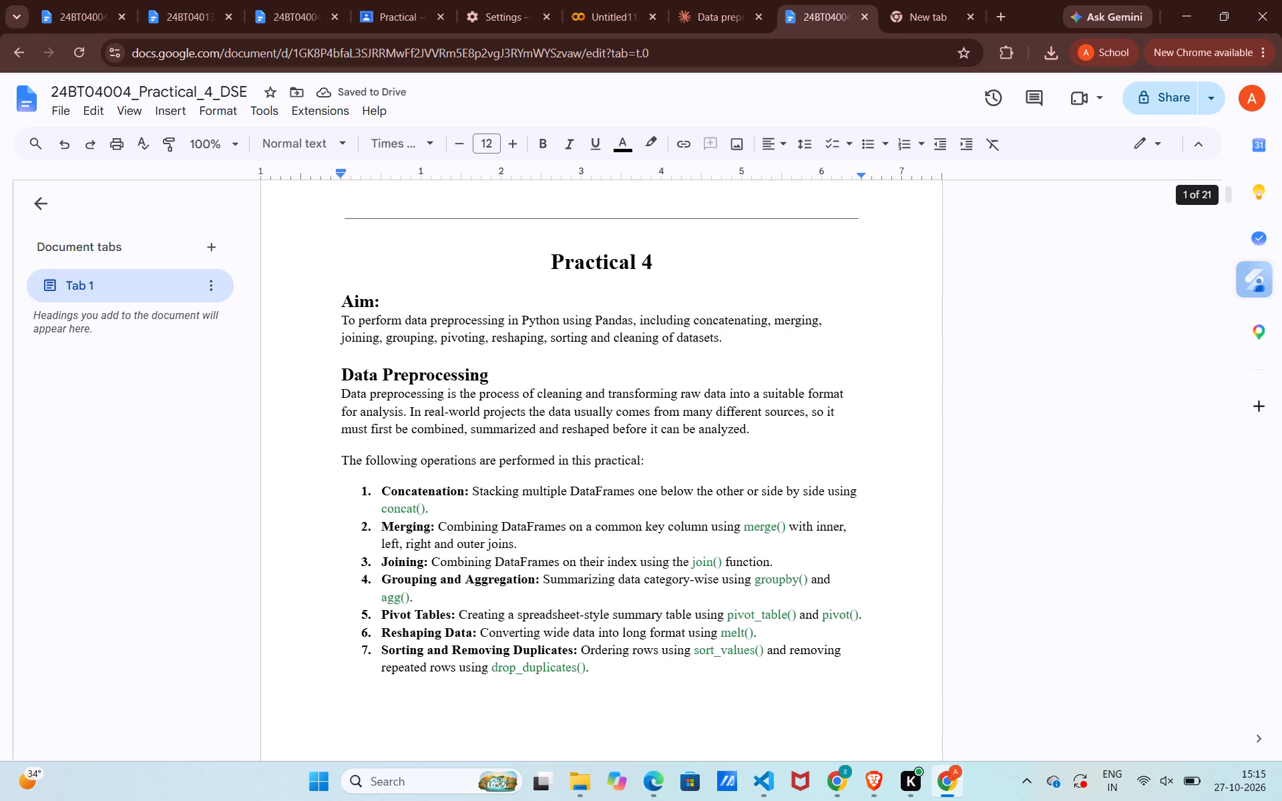
Undo the last relocation of the dataset sections, including the paste, the new line and the cut.
scroll(598, 464, "down", 5)
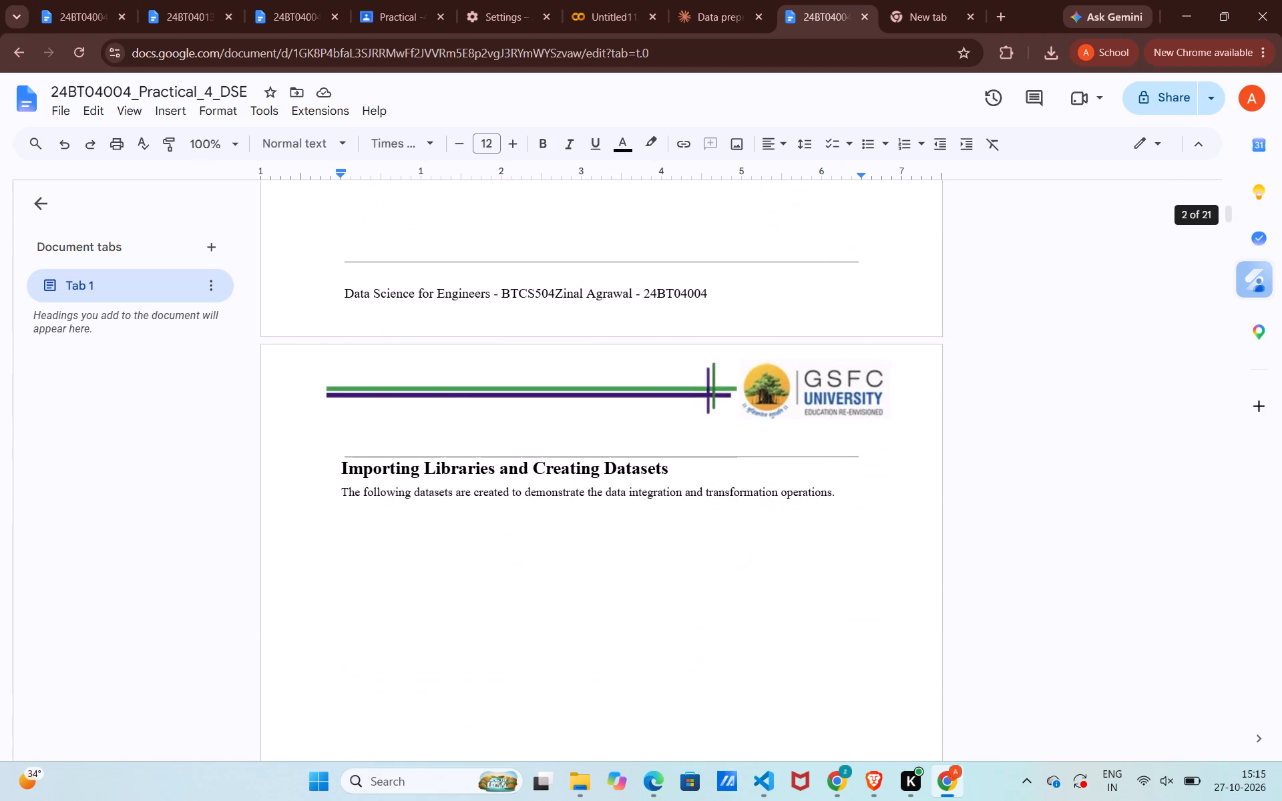
key("ctrl+z")
key("ctrl+z")
key("ctrl+z")
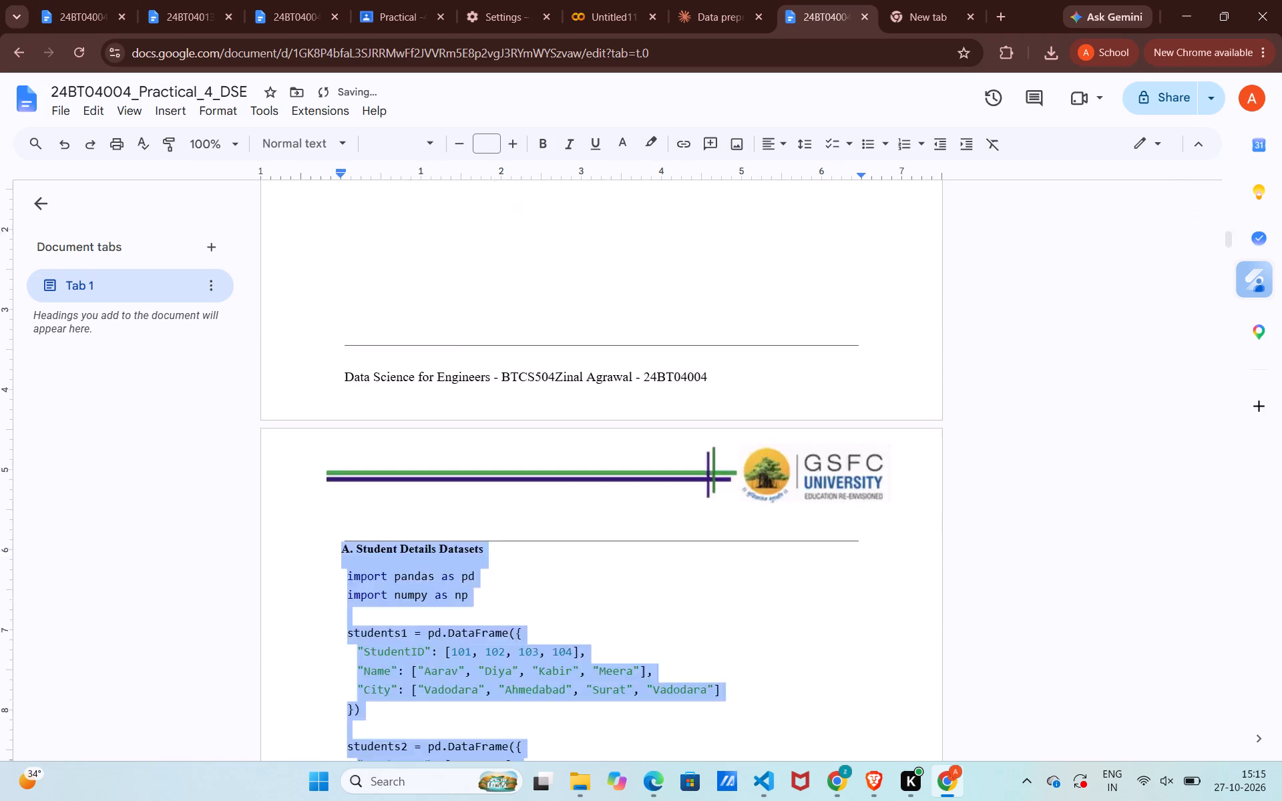
scroll(598, 464, "up", 3)
scroll(598, 464, "down", 1)
scroll(598, 464, "up", 2)
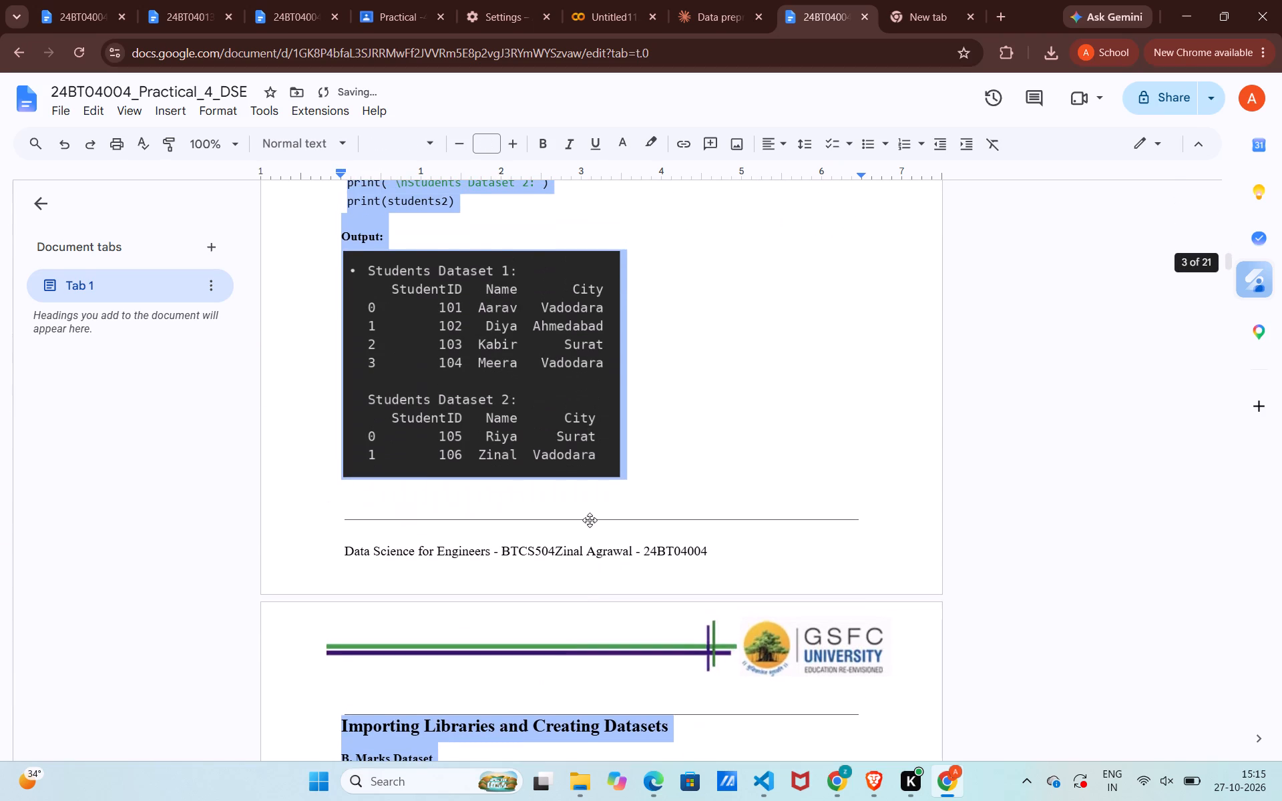
left_click(612, 521)
scroll(612, 521, "up", 5)
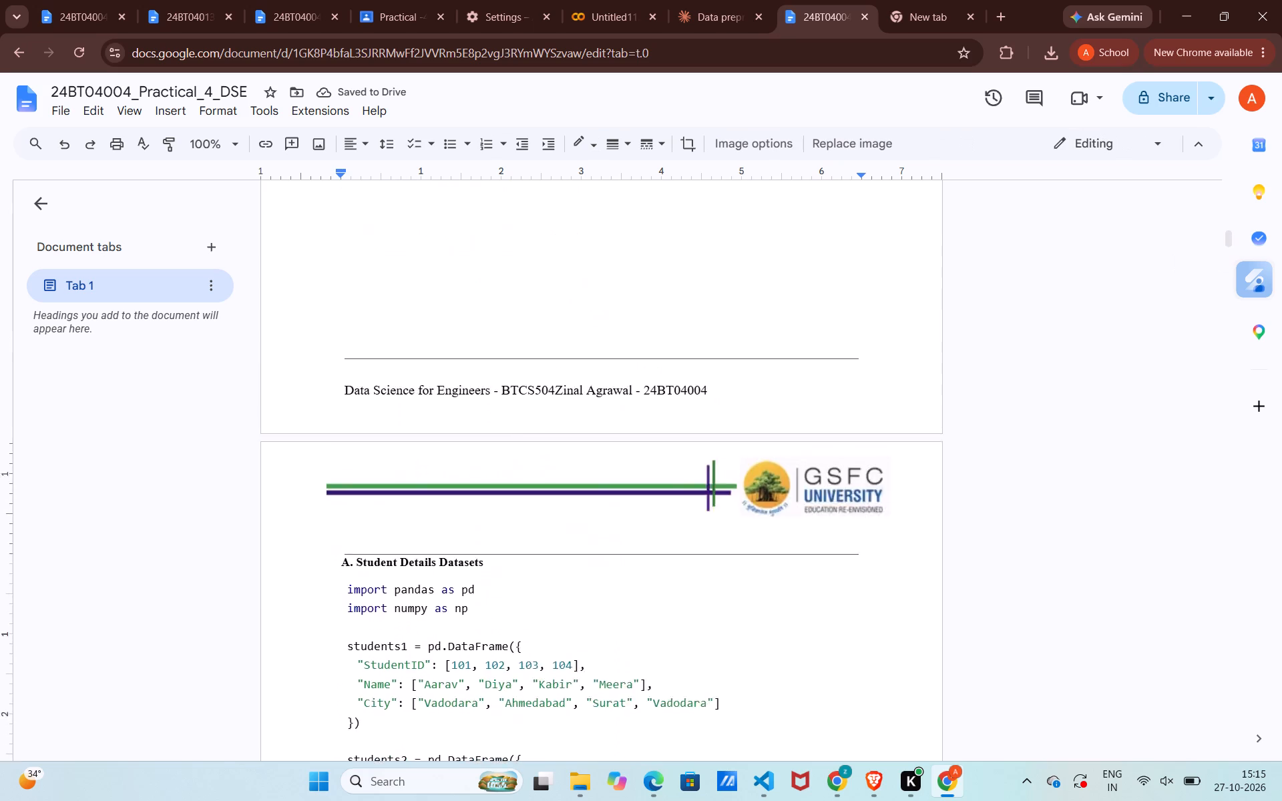
scroll(612, 521, "up", 6)
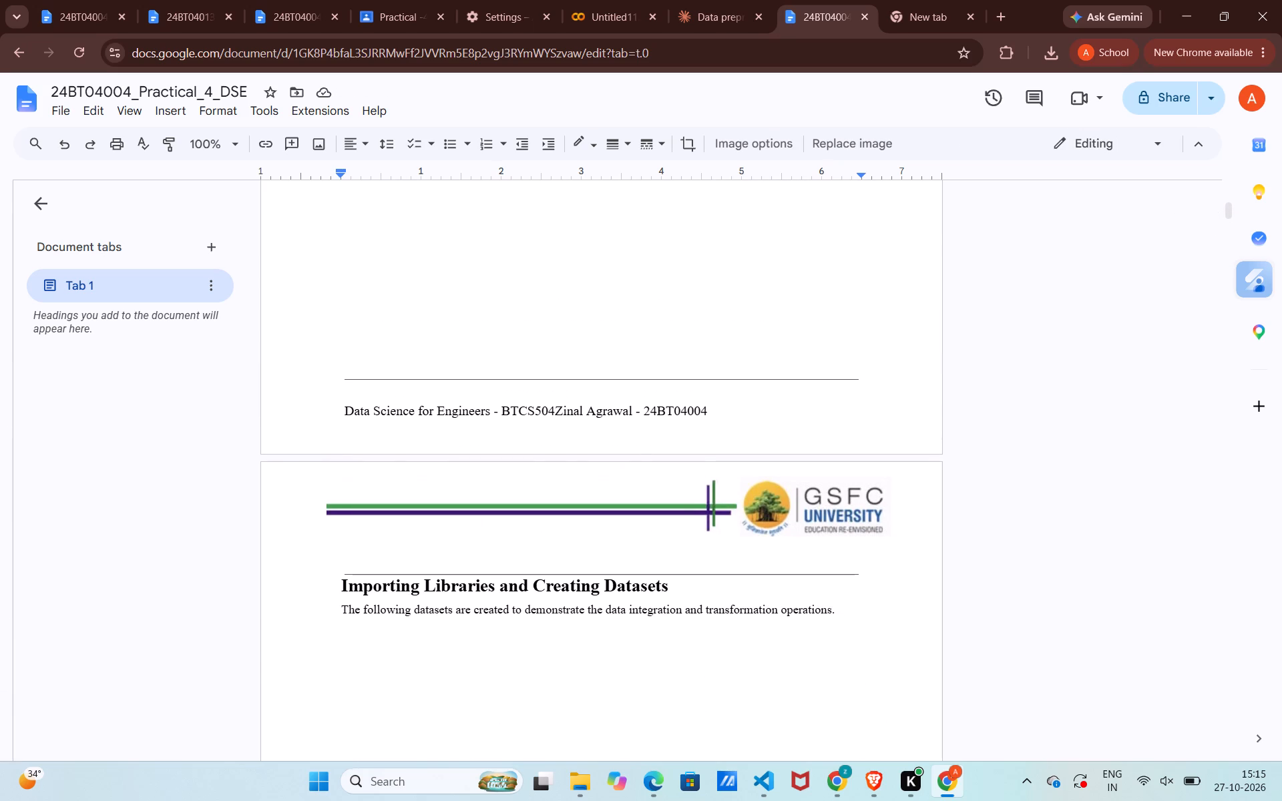
Delete the first "Importing Libraries and Creating Datasets" heading with its intro sentence and the empty lines beneath list item 7.
left_click_drag(331, 595, 897, 627)
key("BackSpace")
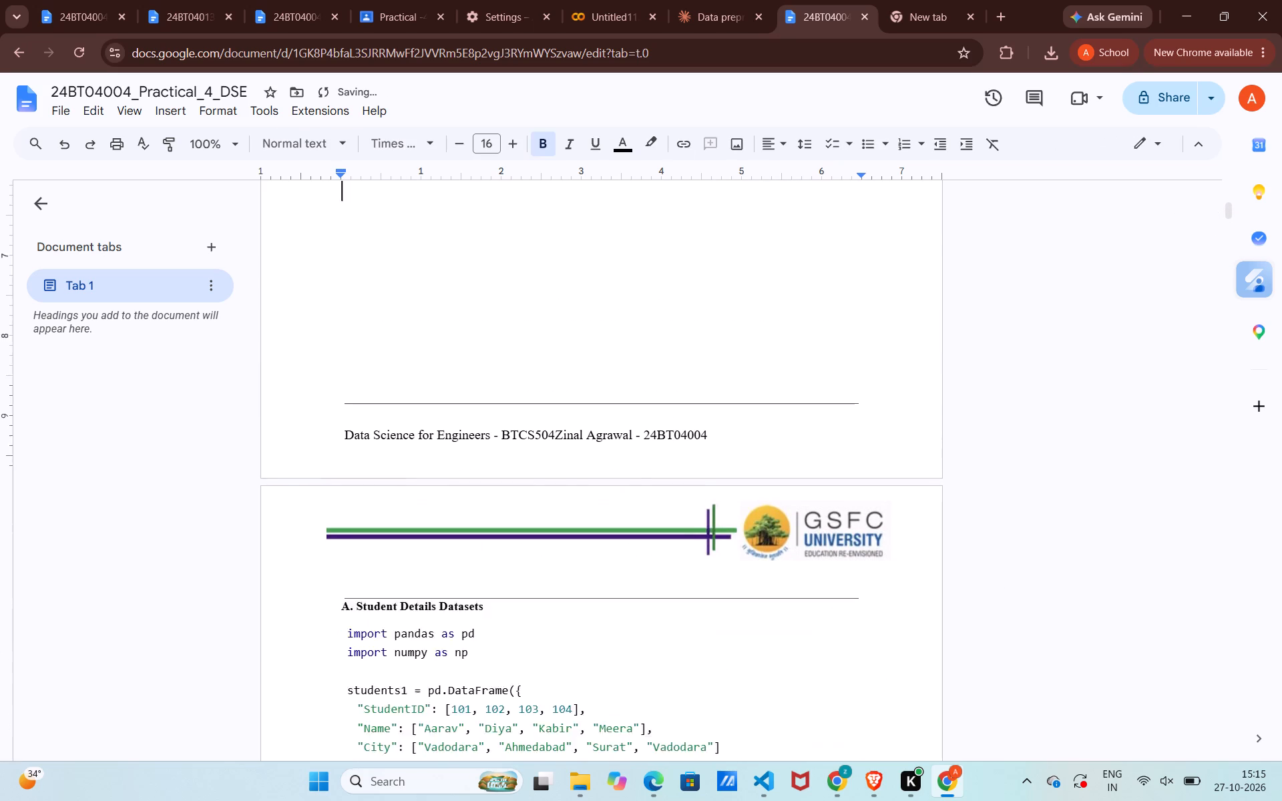
key("BackSpace")
key("BackSpace")
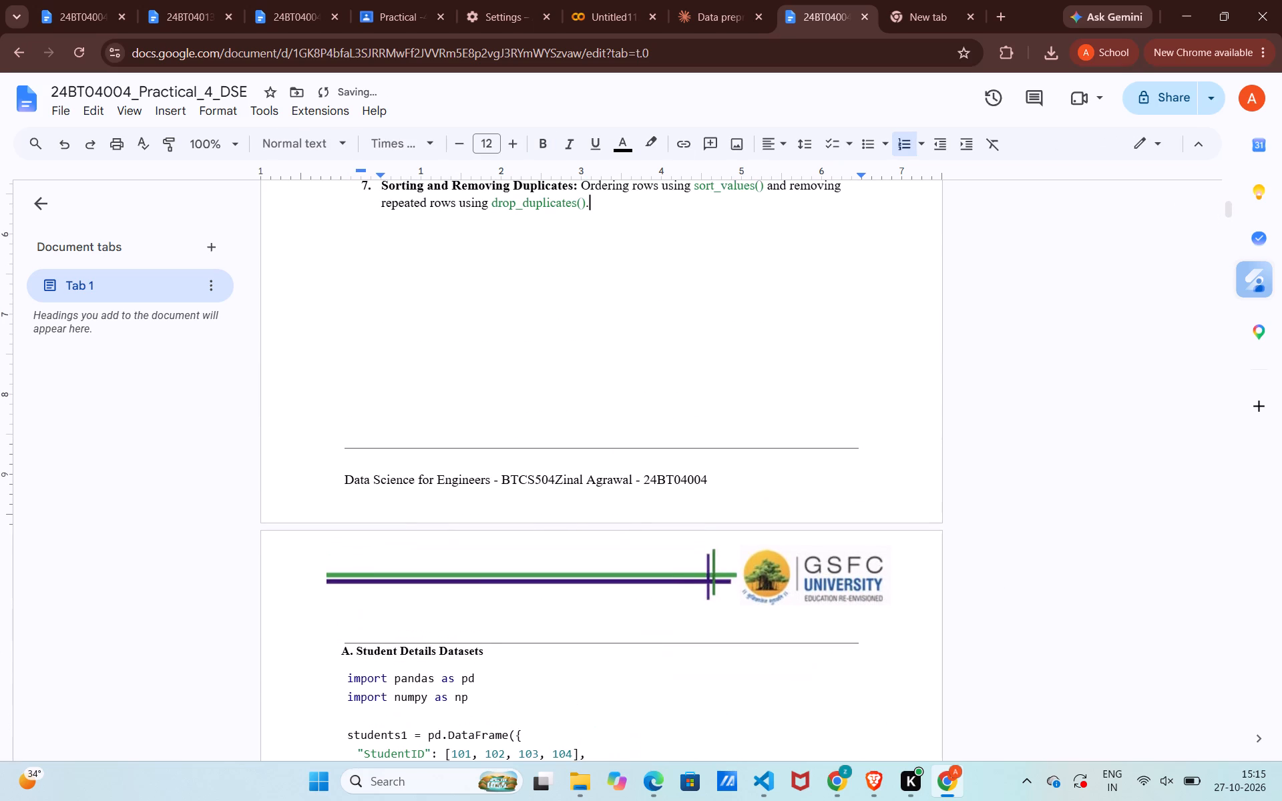
Set the text from the "A. Student Details Datasets" heading through its "Output:" label to font size 12.
key("Down")
key("Down")
key("Down")
key("Down")
key("Down")
key("Down")
key("Down")
key("Down")
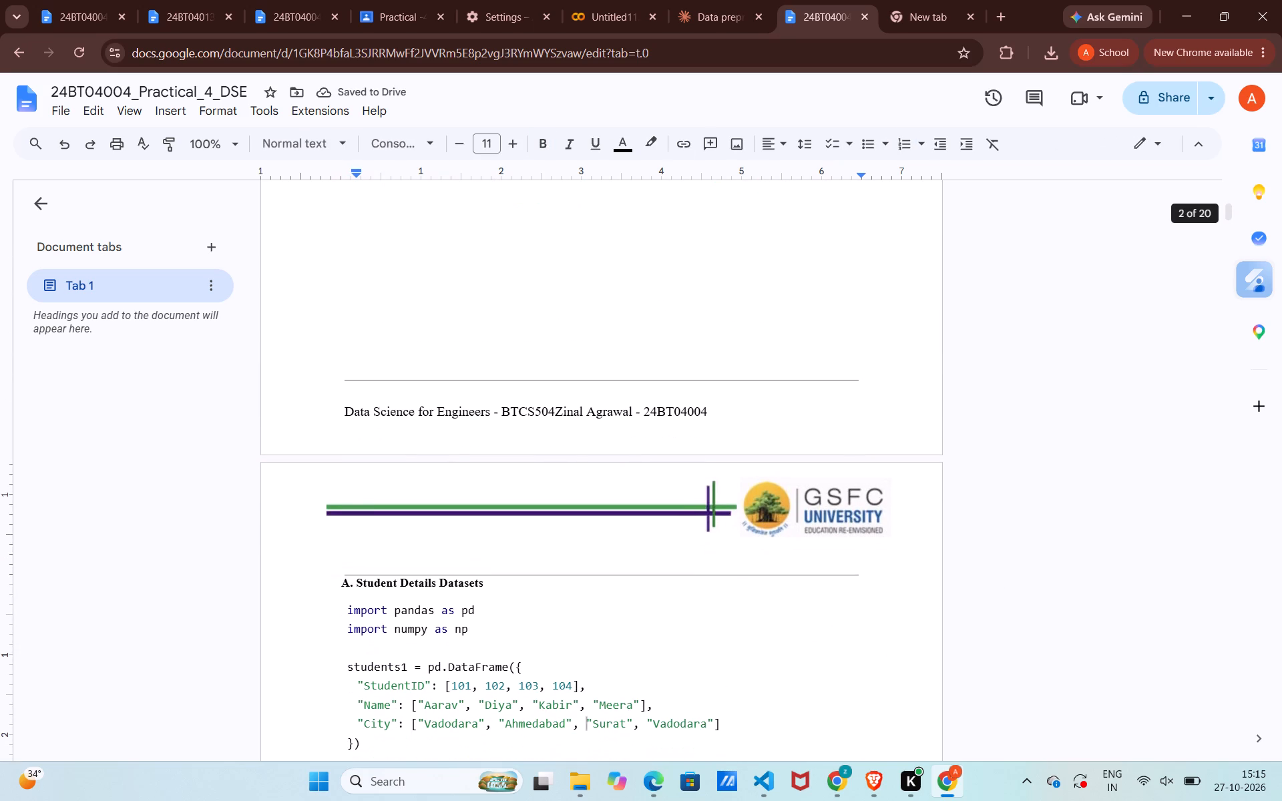
scroll(702, 657, "down", 2)
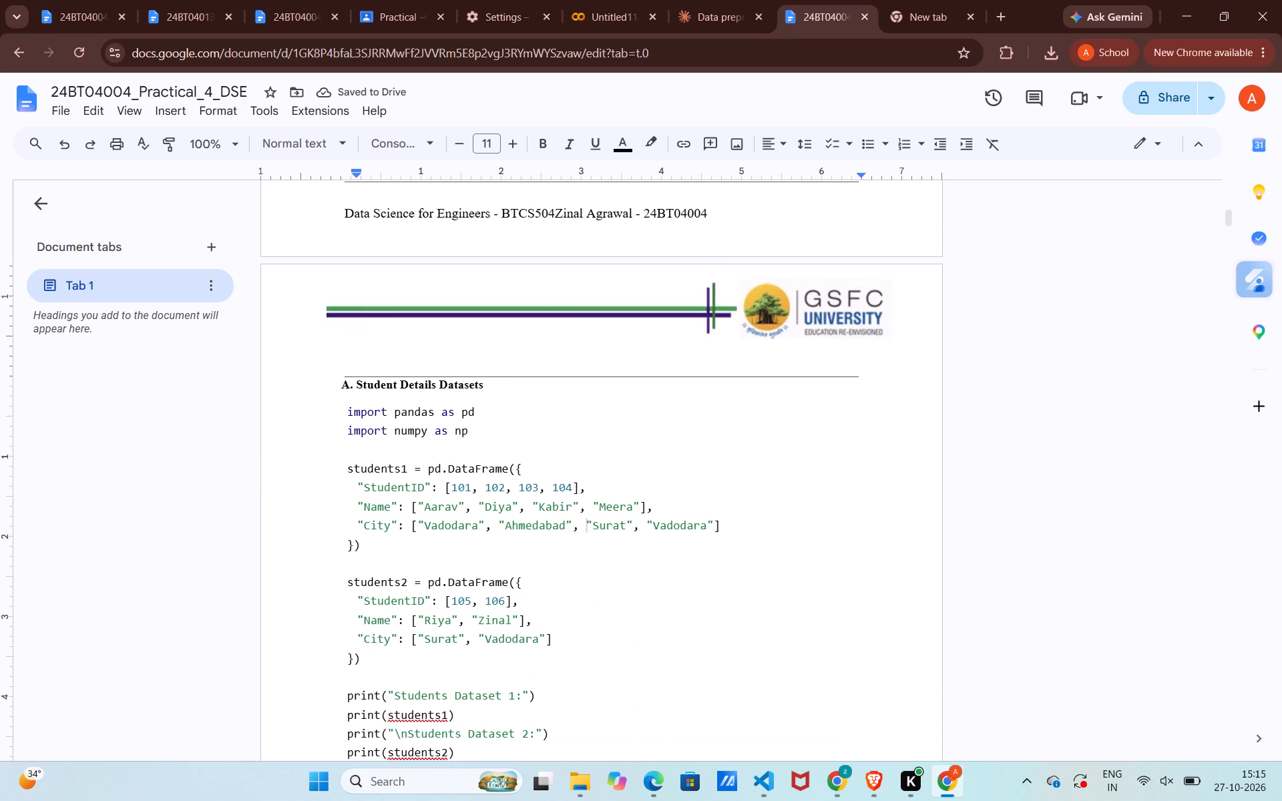
left_click(337, 390)
left_click_drag(337, 390, 554, 593)
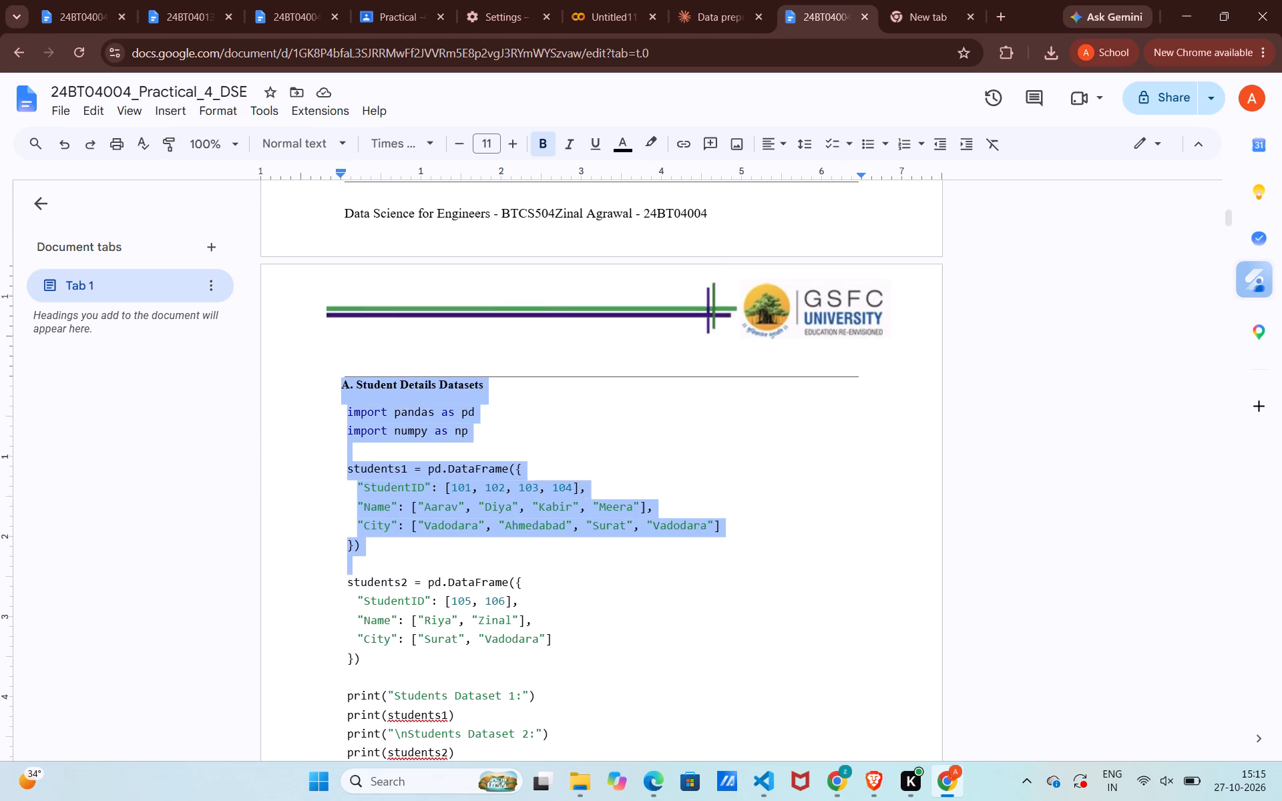
left_click_drag(554, 593, 475, 222)
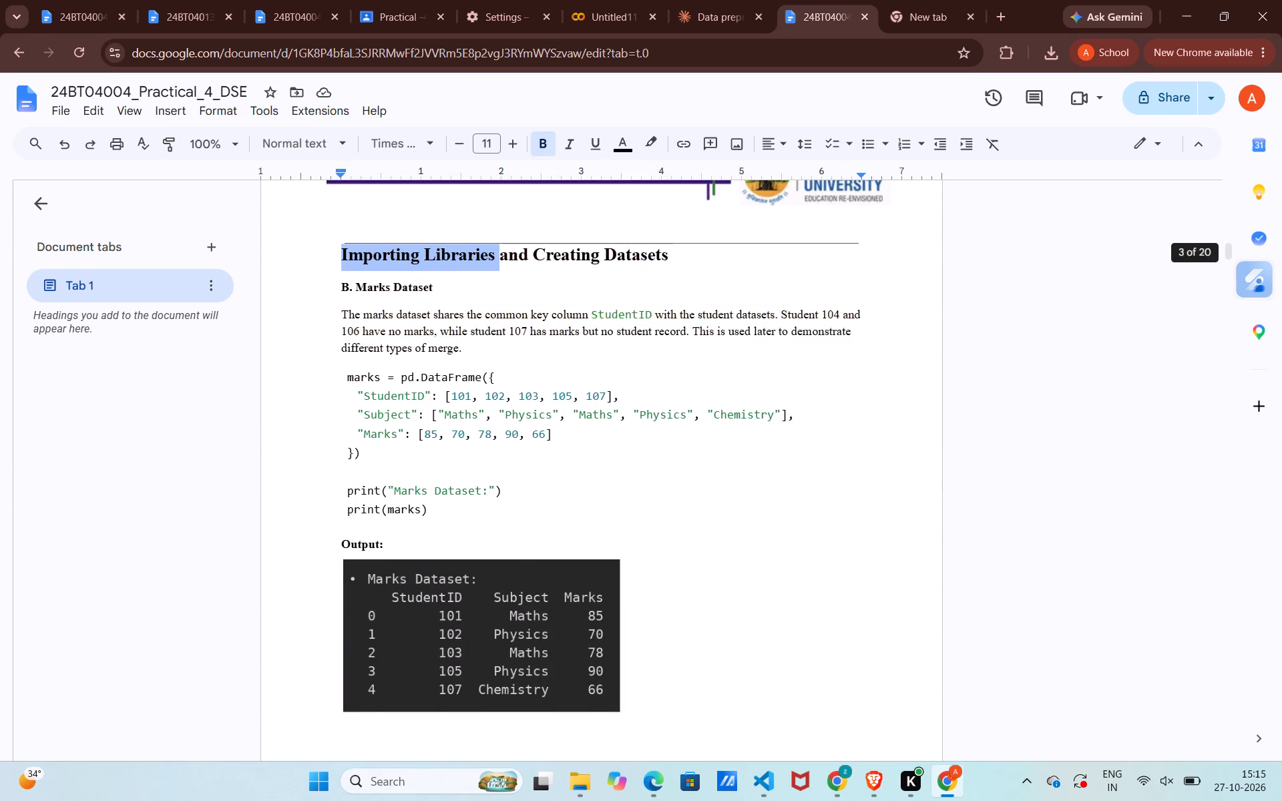
left_click_drag(475, 222, 501, 451)
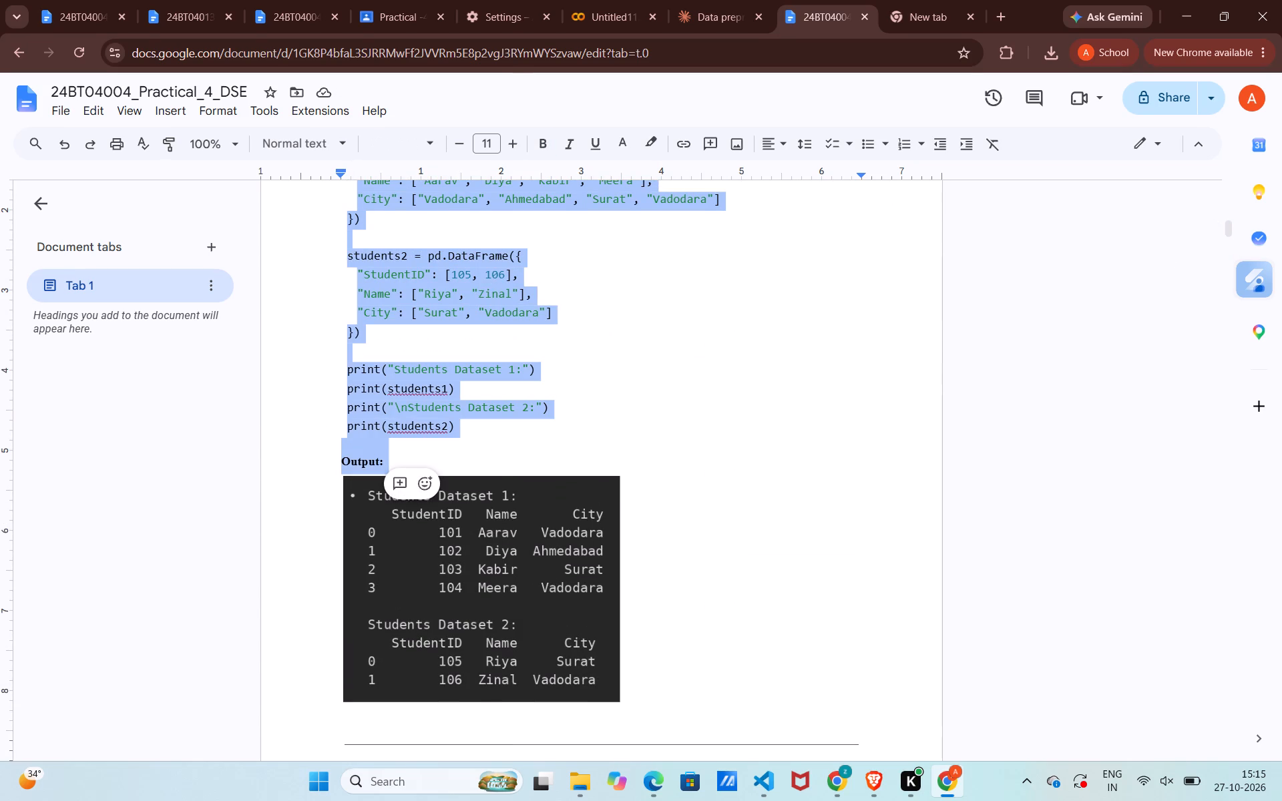
left_click(512, 142)
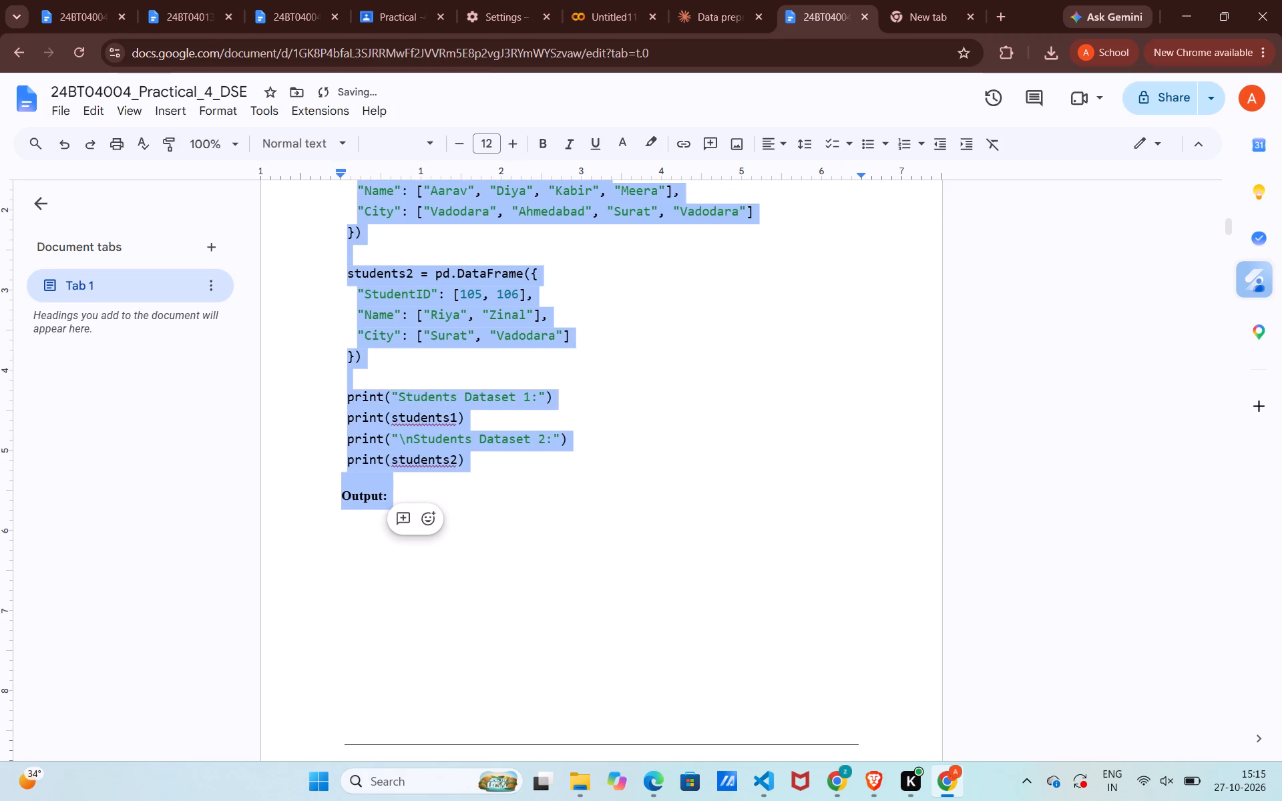
left_click(548, 352)
Insert blank lines before the student datasets' "Output:" label to move it onto the same page as its output image.
scroll(548, 352, "down", 1)
left_click(330, 411)
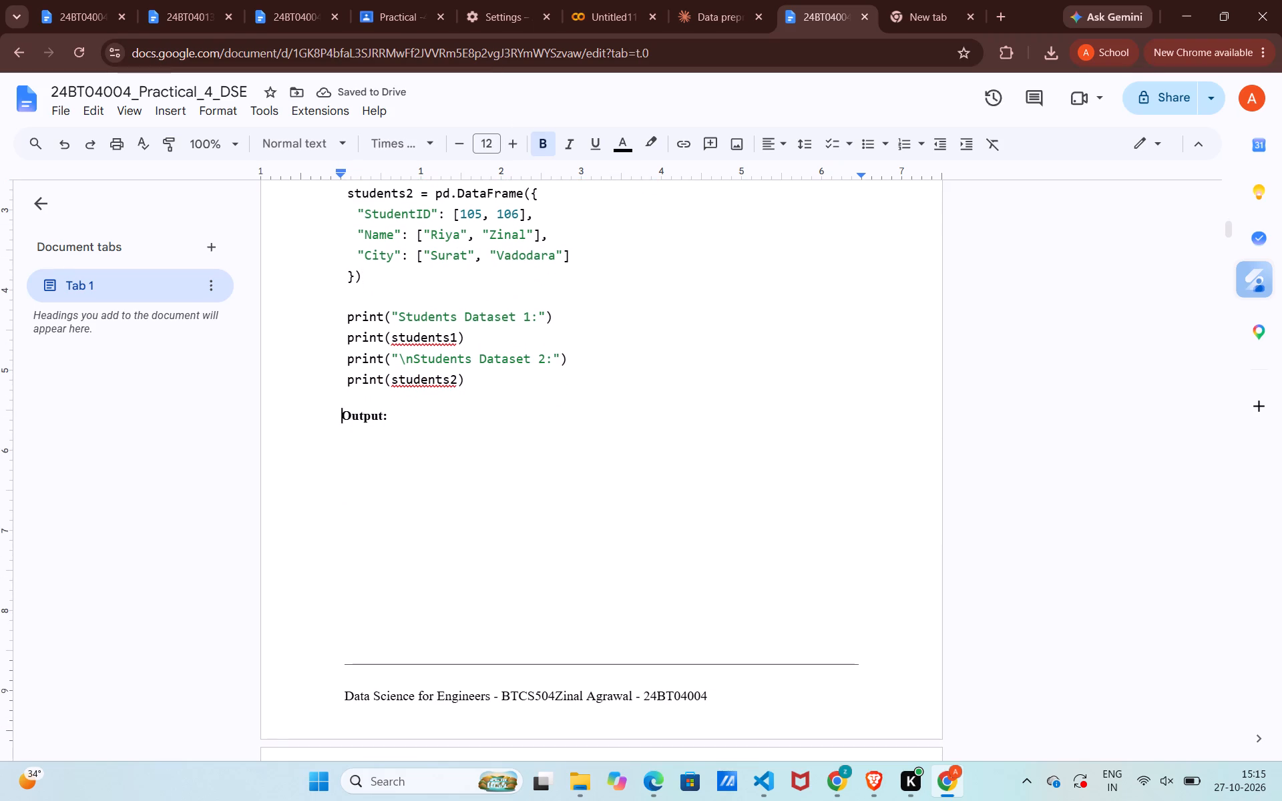
key("Return")
key("Return")
key("Return")
key("Return")
key("Return")
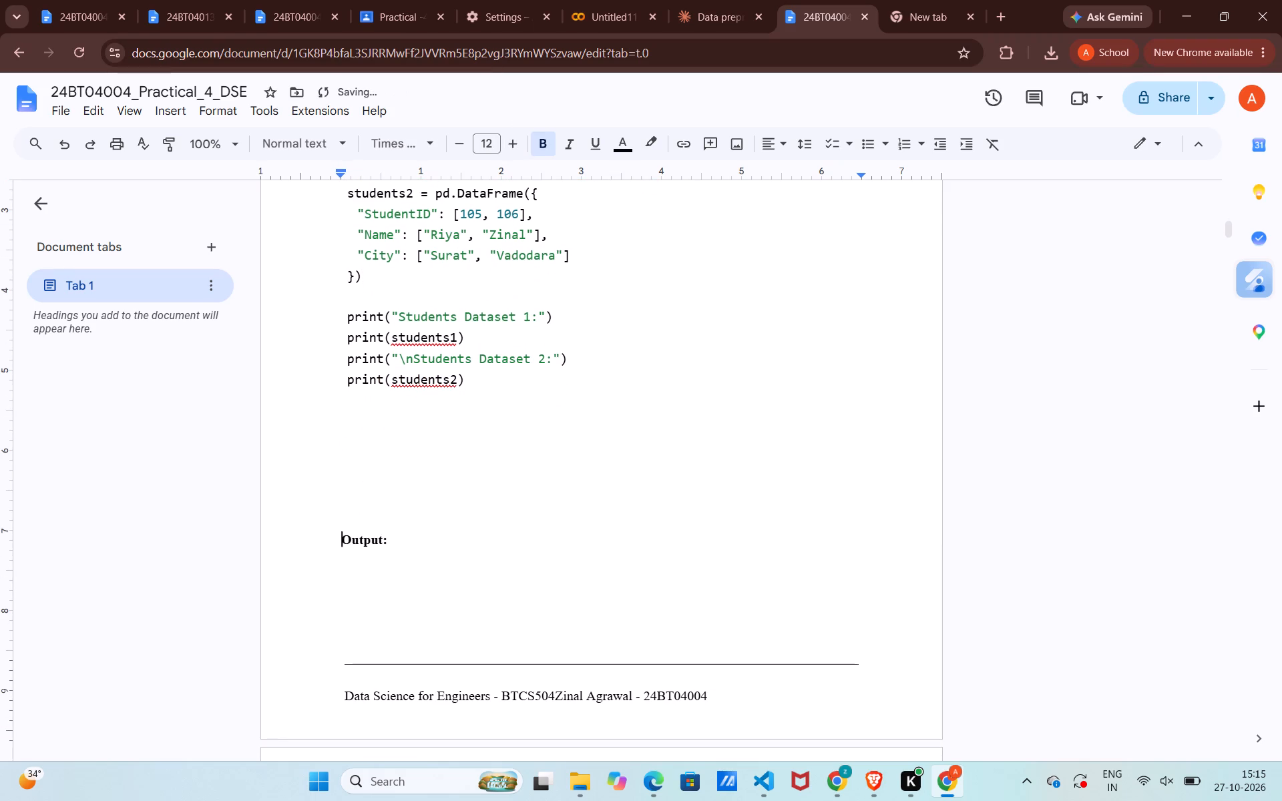
key("Return")
key("Return")
key("Return")
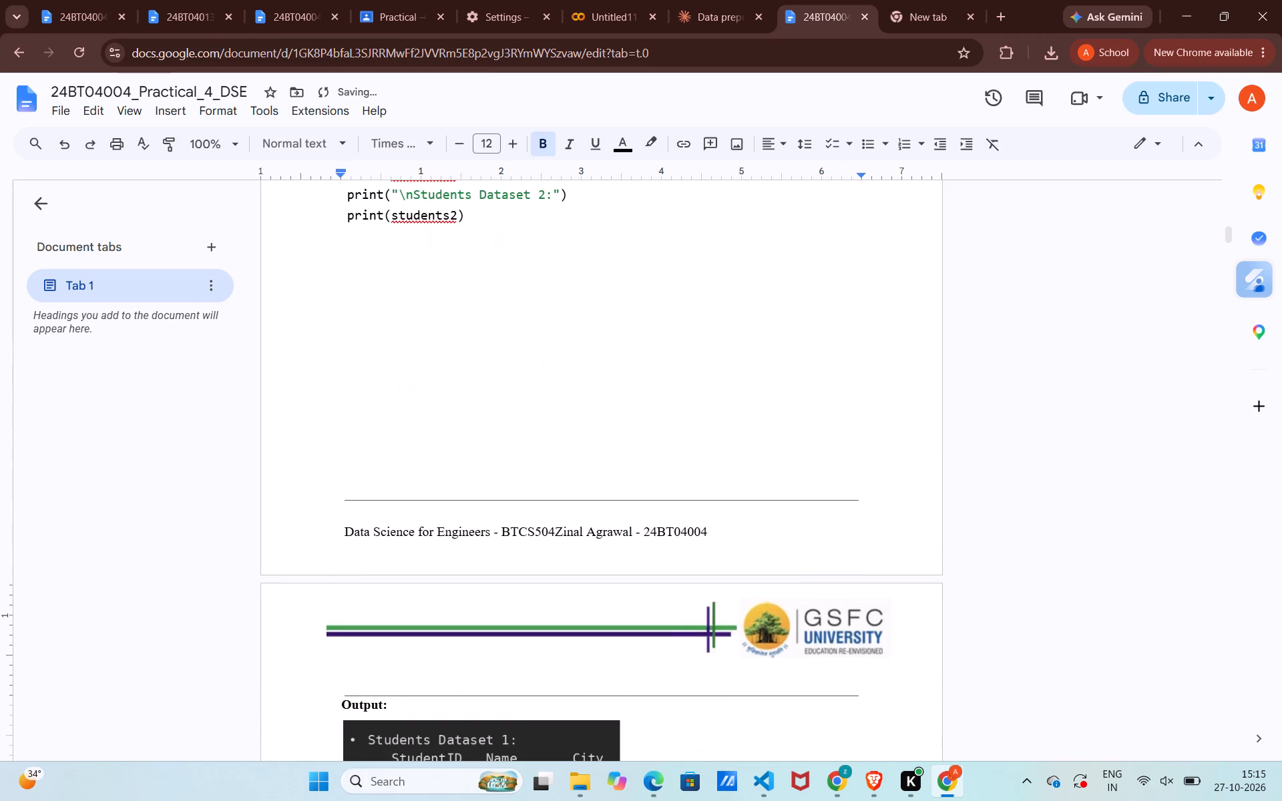
key("Return")
Pull the "Importing Libraries and Creating Datasets" heading above the Marks Dataset up to a new line below the students output image.
scroll(330, 411, "down", 1)
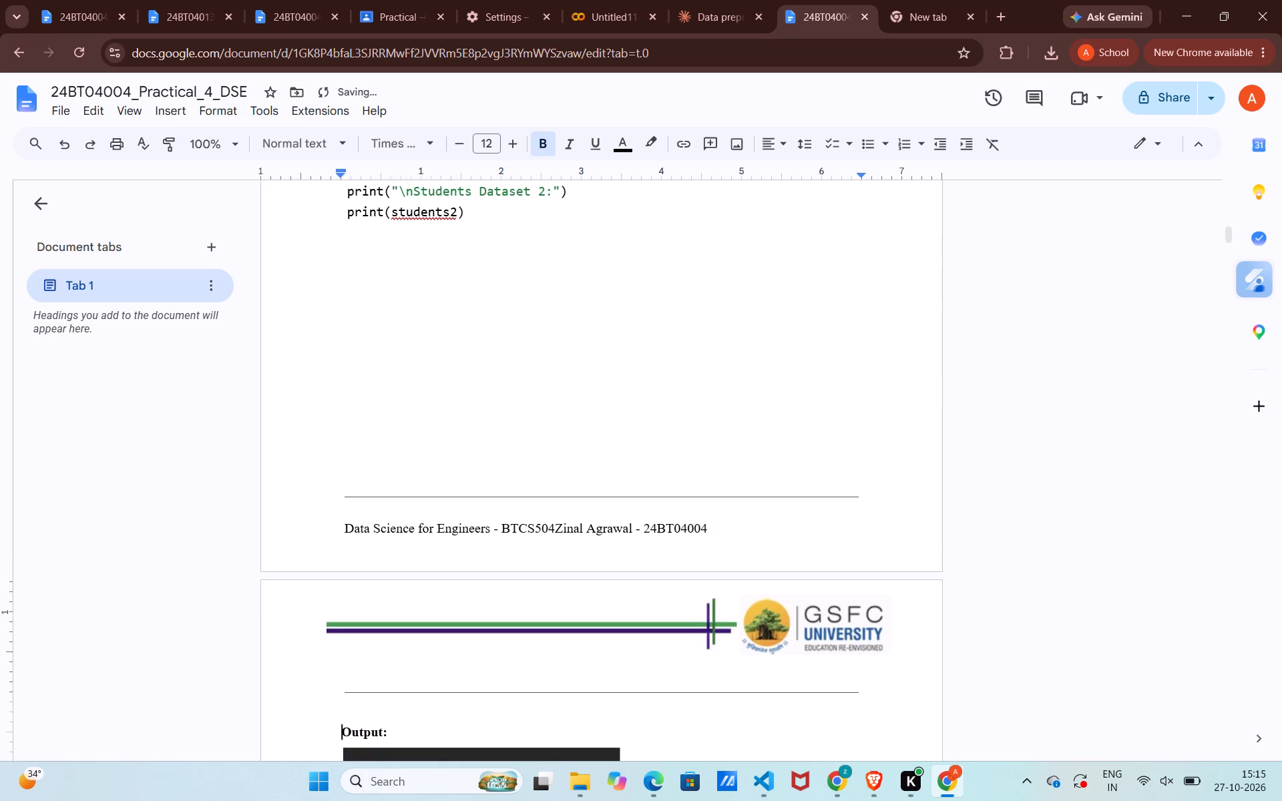
scroll(330, 411, "down", 1)
scroll(435, 624, "down", 3)
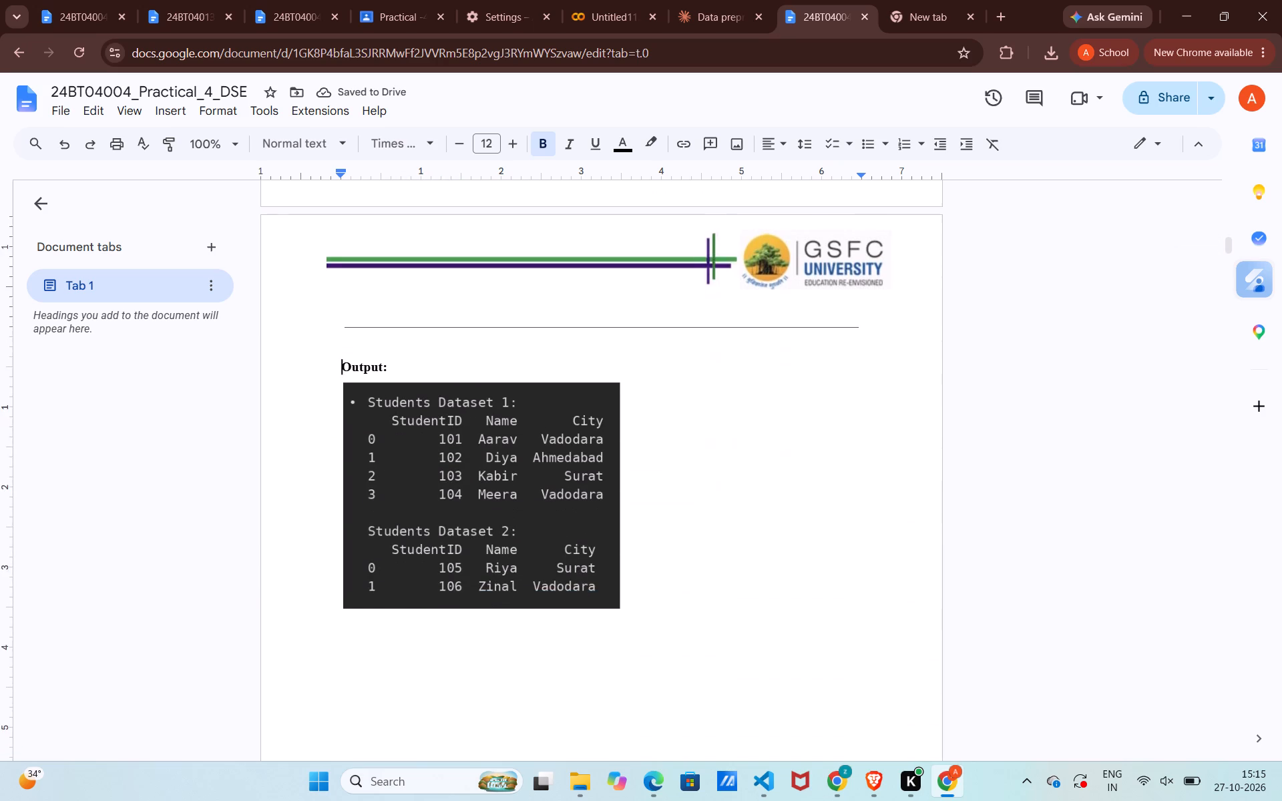
scroll(435, 624, "down", 4)
scroll(435, 624, "up", 2)
scroll(435, 624, "right", 1)
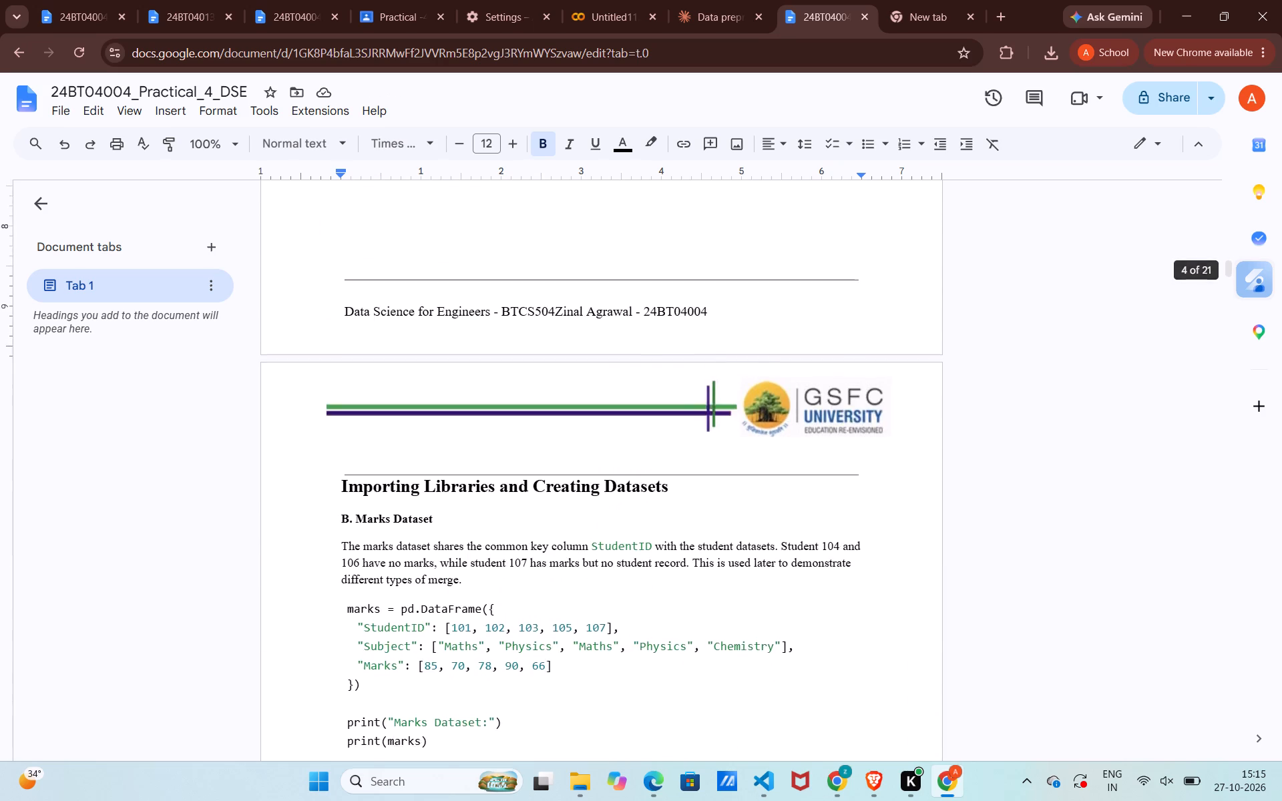
scroll(435, 624, "right", 1)
left_click(334, 571)
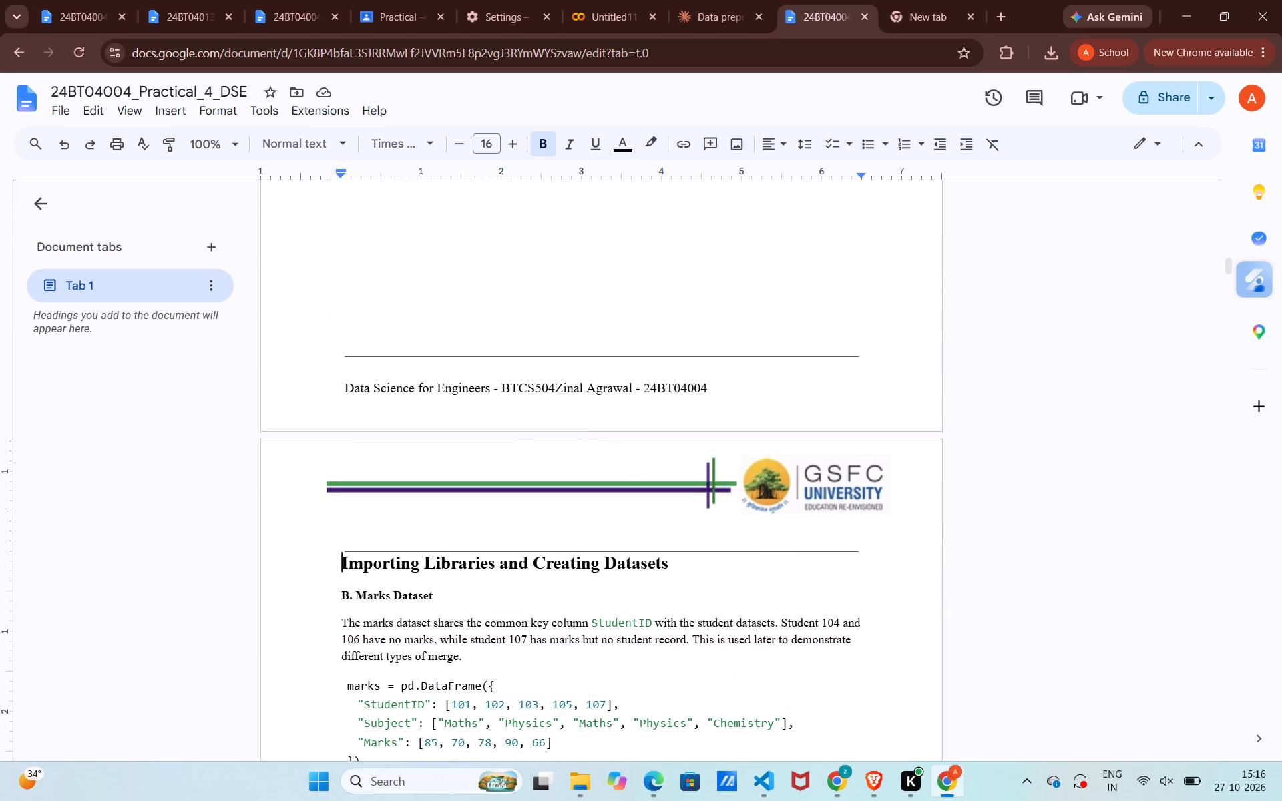
key("BackSpace")
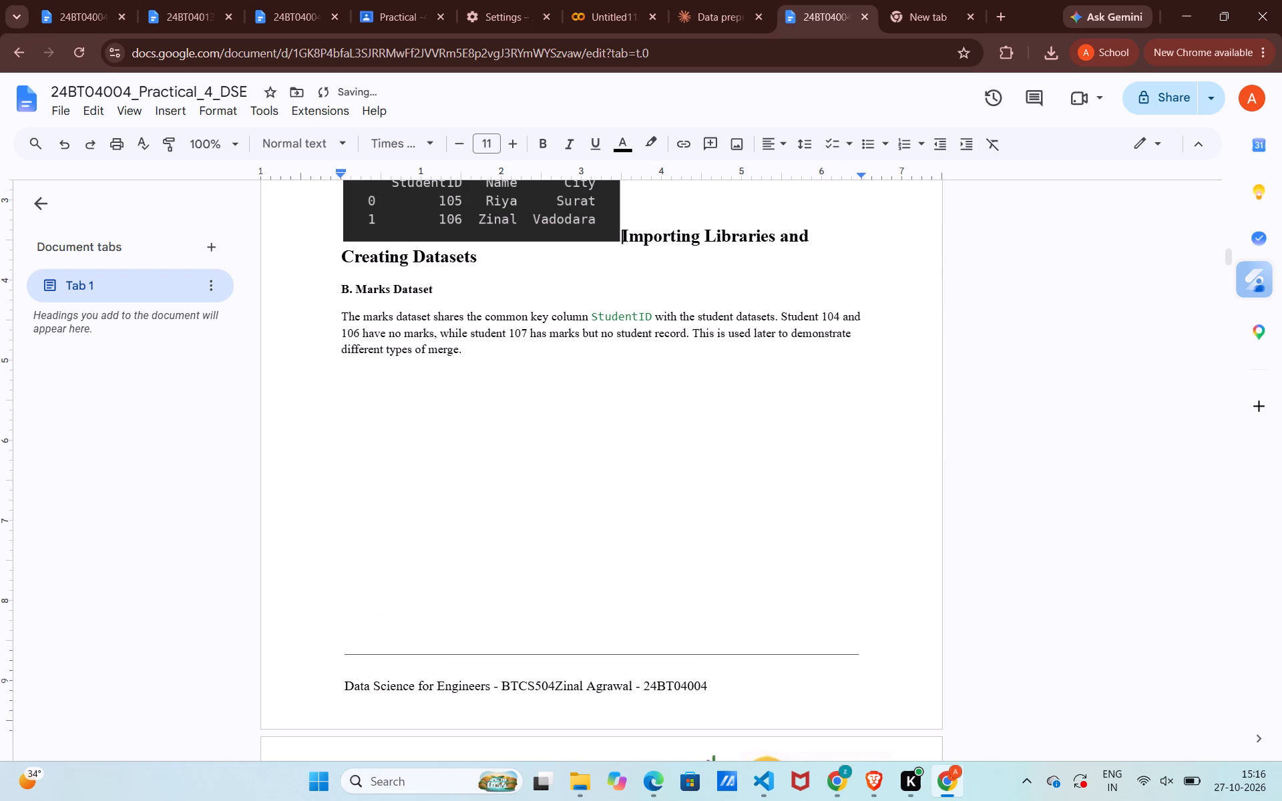
key("Return")
key("Return")
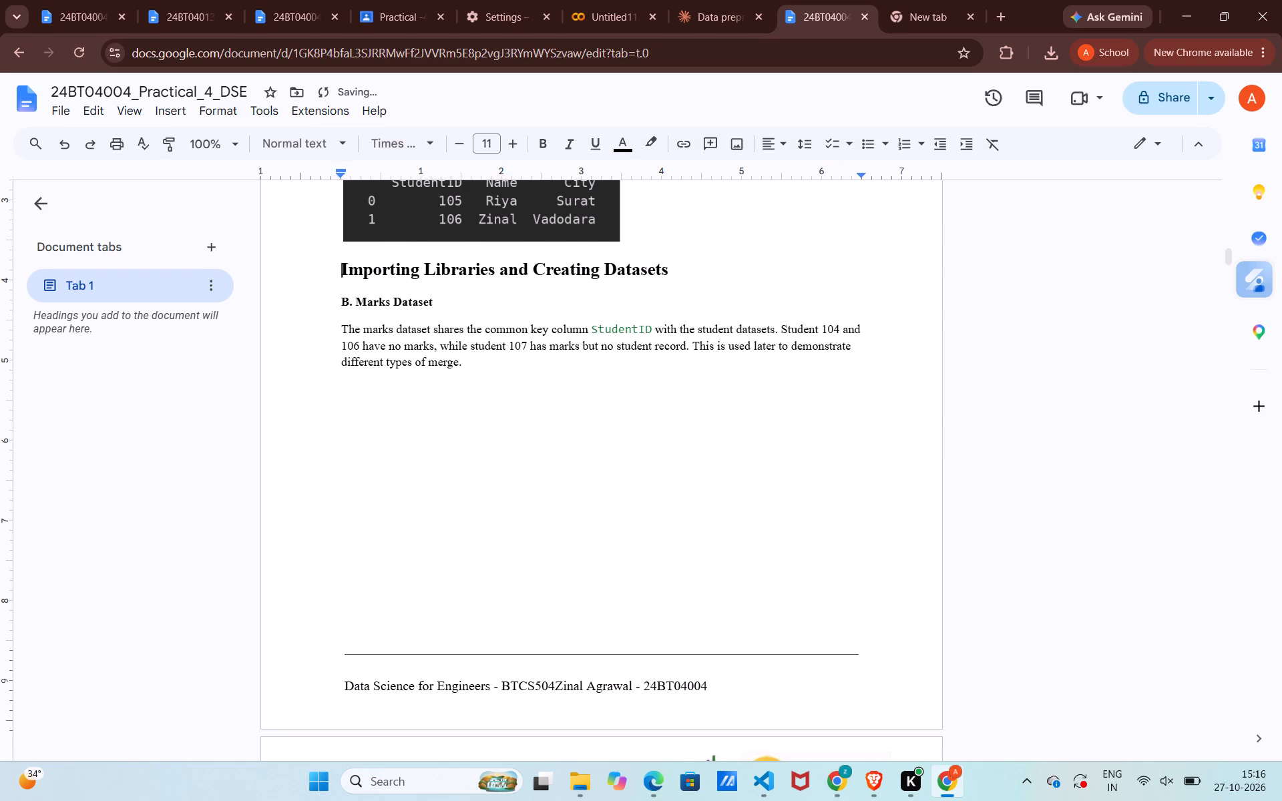
Set the text from the "B. Marks Dataset" heading through its "Output:" label to font size 12.
scroll(753, 764, "up", 2)
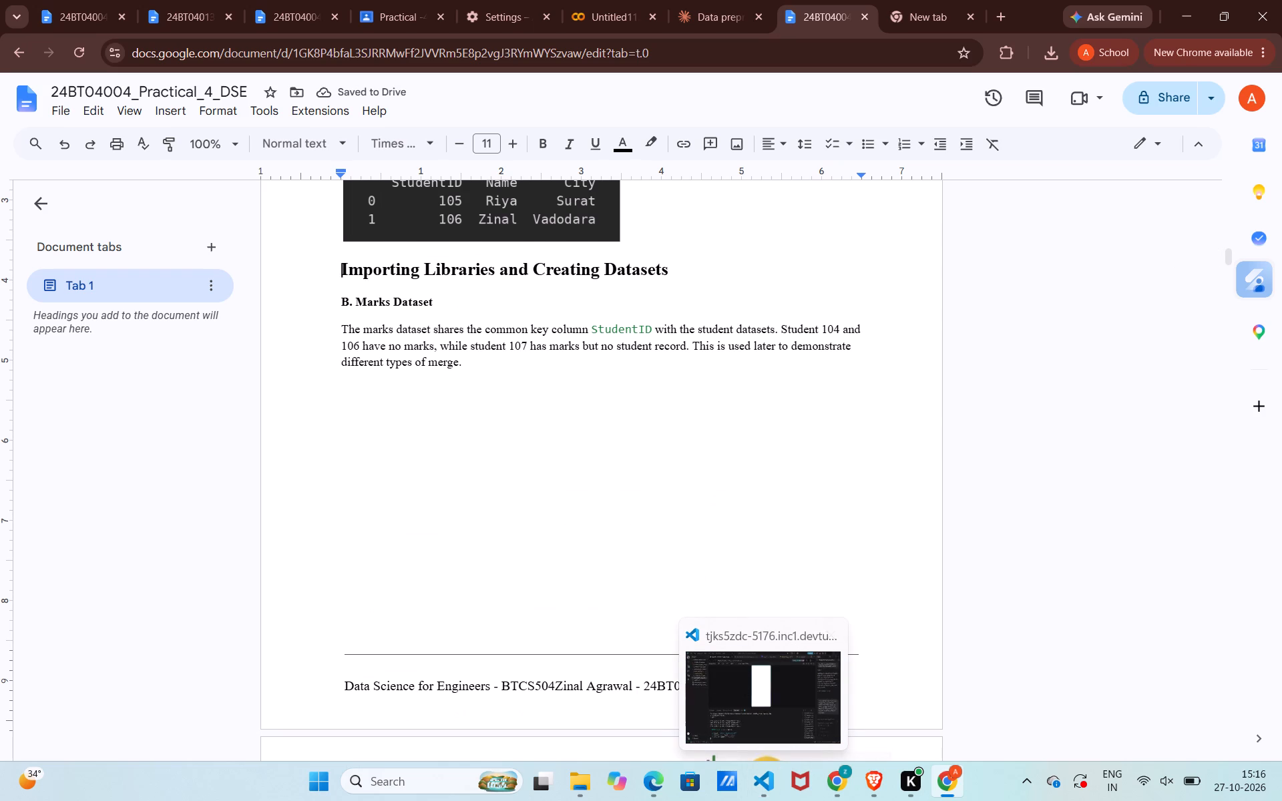
left_click(728, 557)
scroll(728, 557, "up", 1)
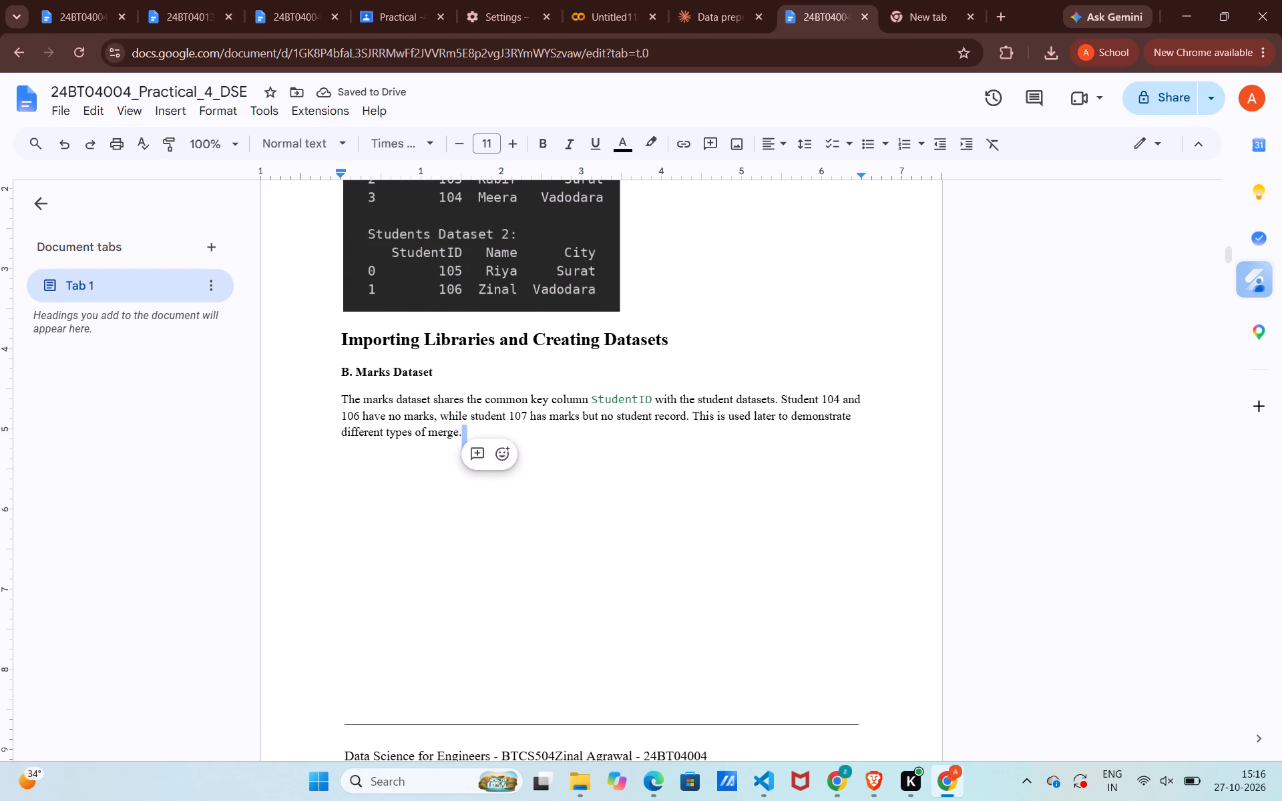
left_click_drag(345, 370, 556, 684)
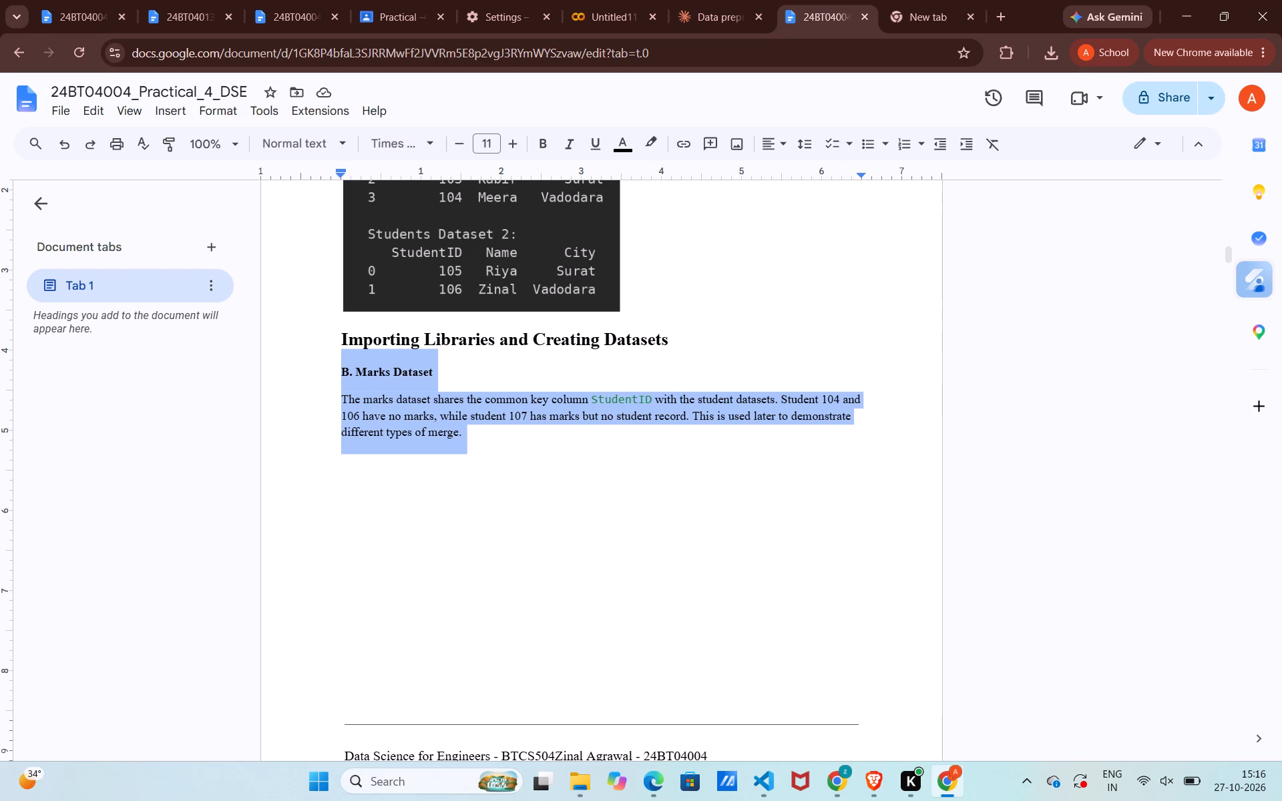
left_click_drag(556, 684, 432, 356)
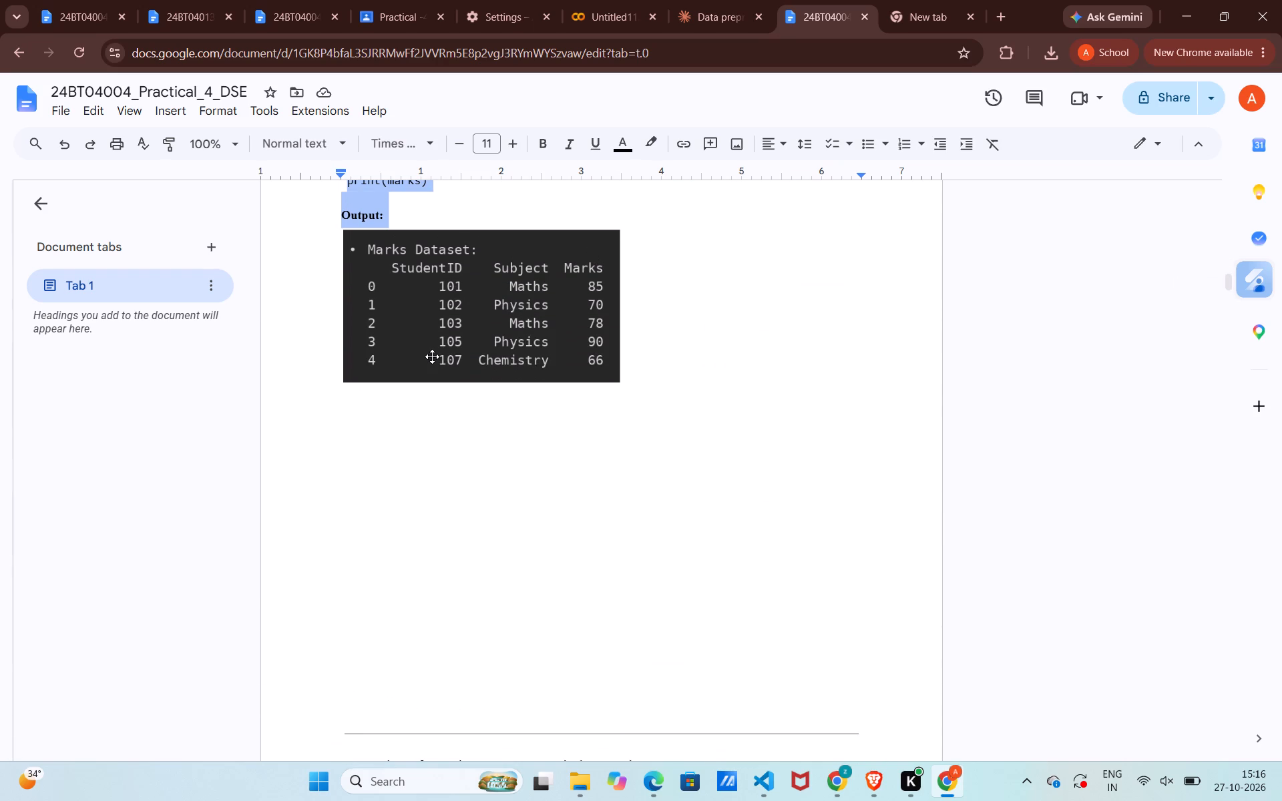
left_click_drag(432, 356, 408, 355)
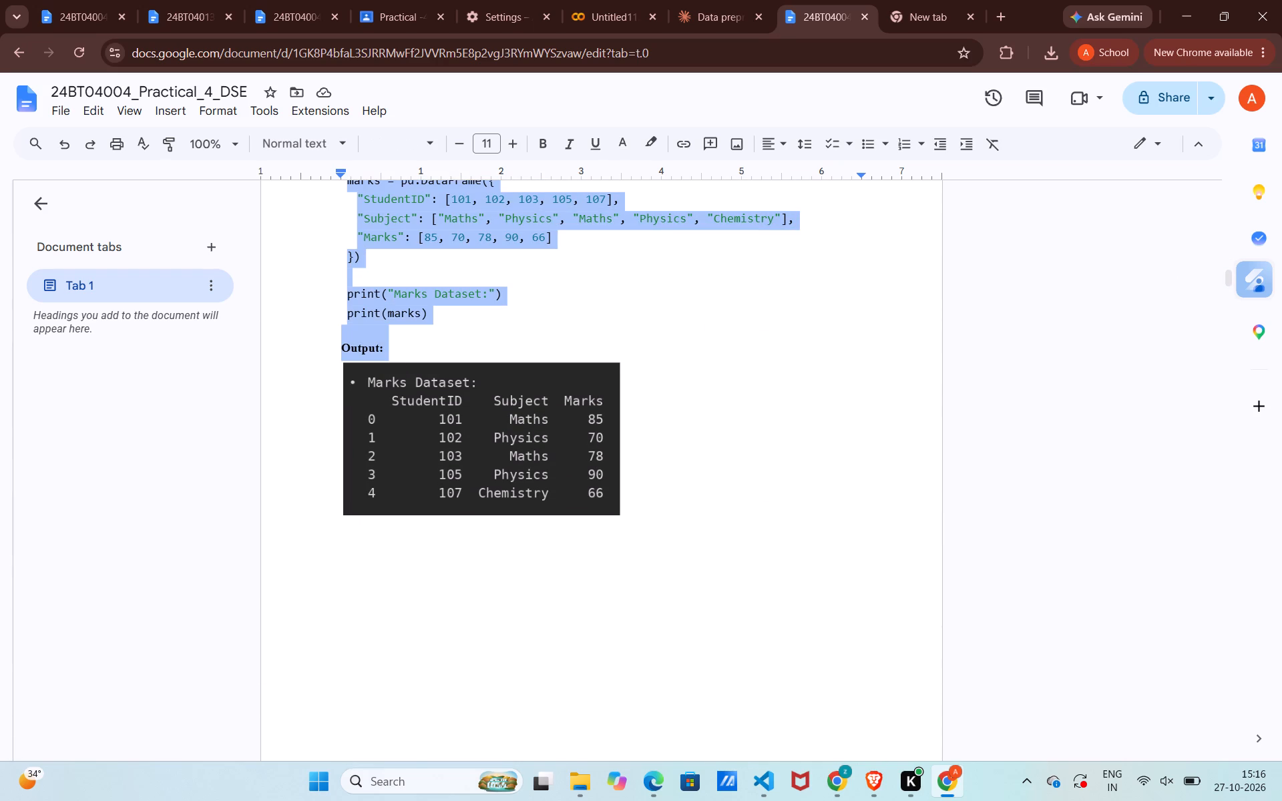
left_click(511, 150)
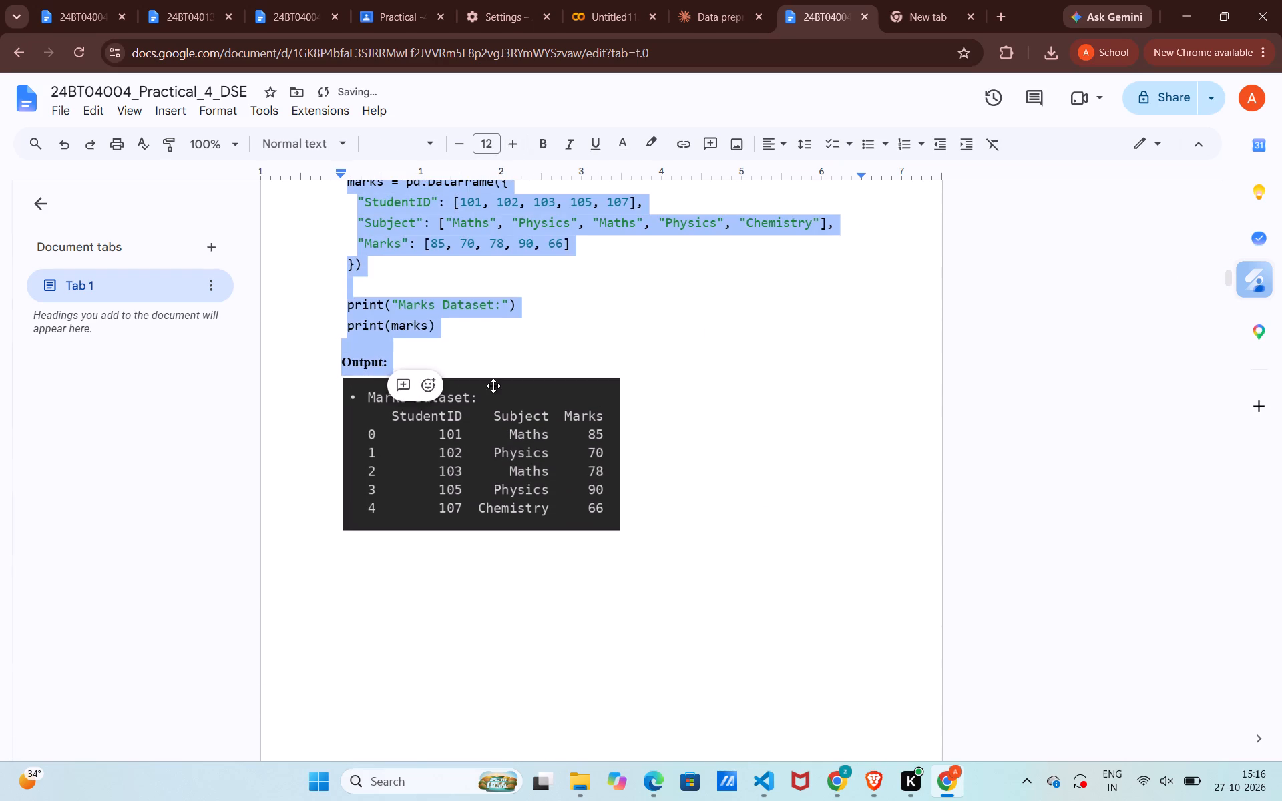
scroll(493, 386, "up", 2)
left_click(459, 364)
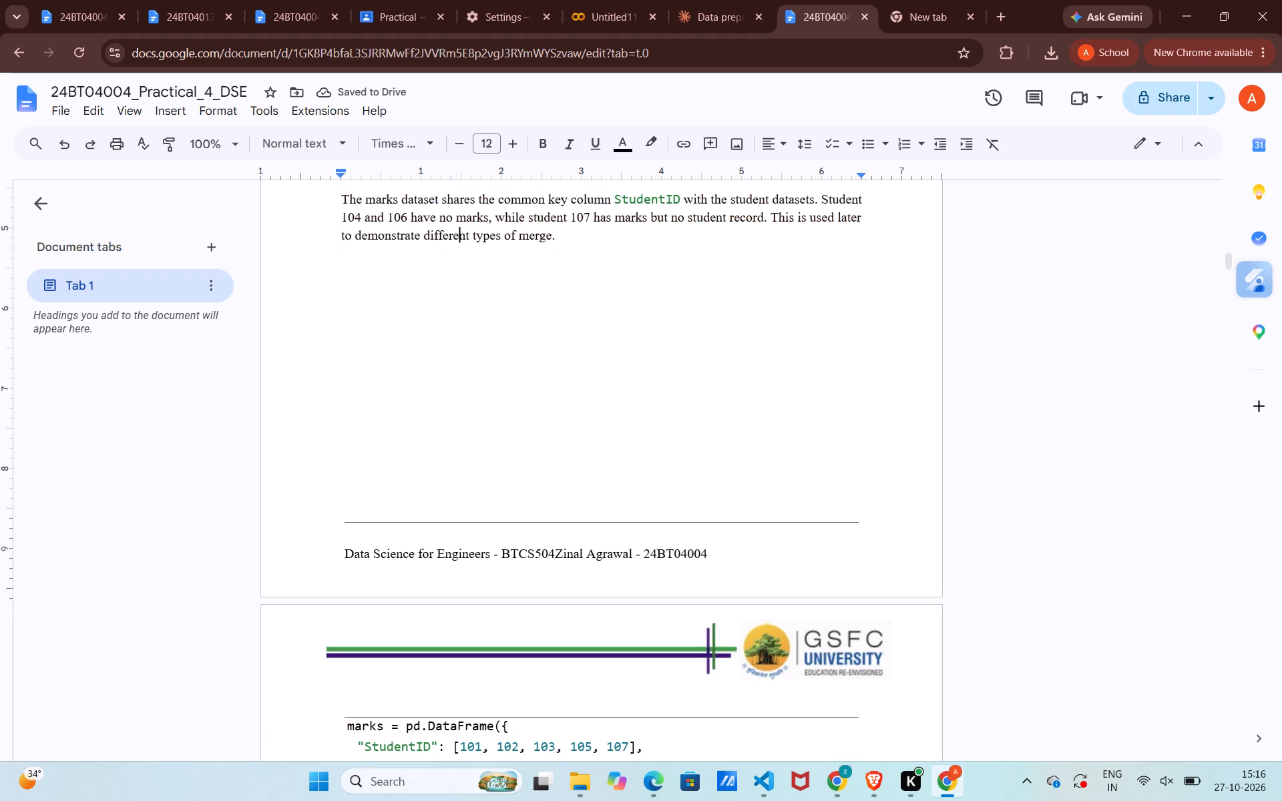
Pull the "marks = pd.DataFrame({" code line up to its own line directly below the Marks Dataset paragraph.
scroll(345, 670, "down", 1)
left_click(345, 667)
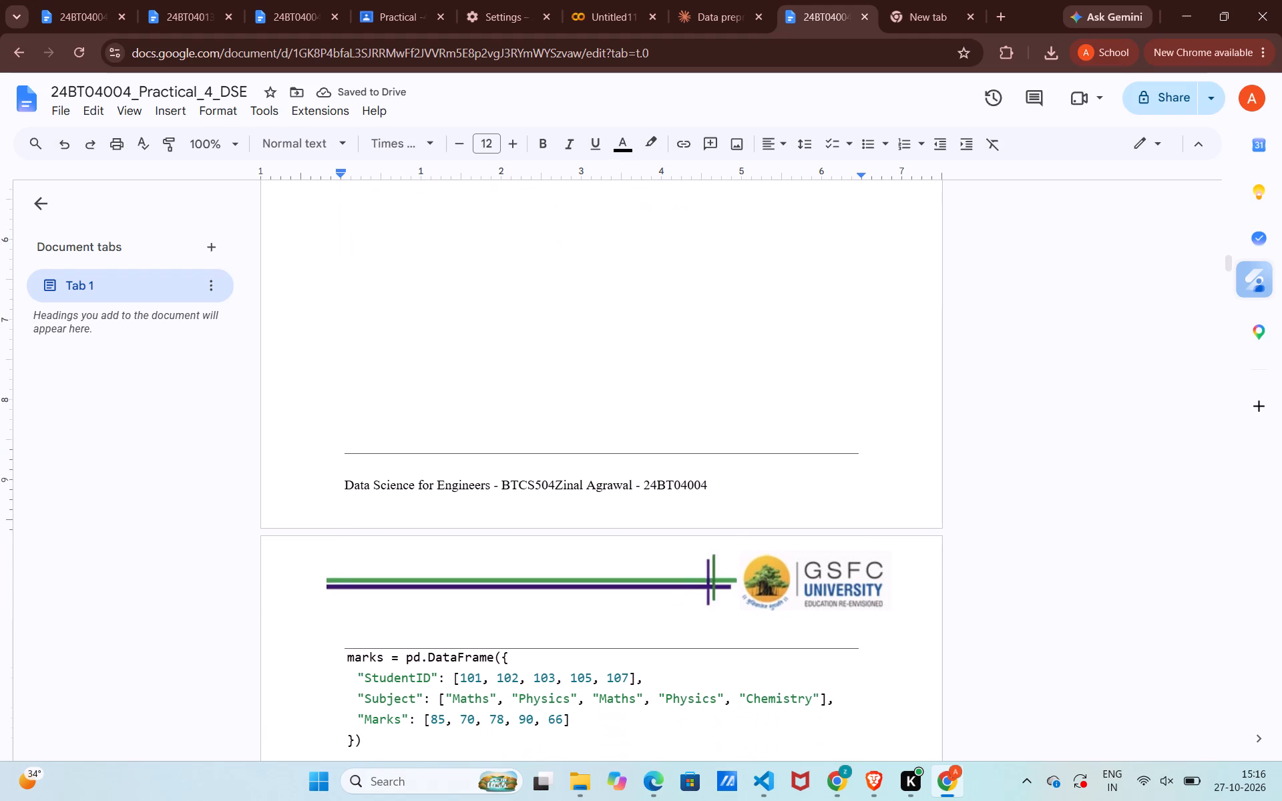
key("Return")
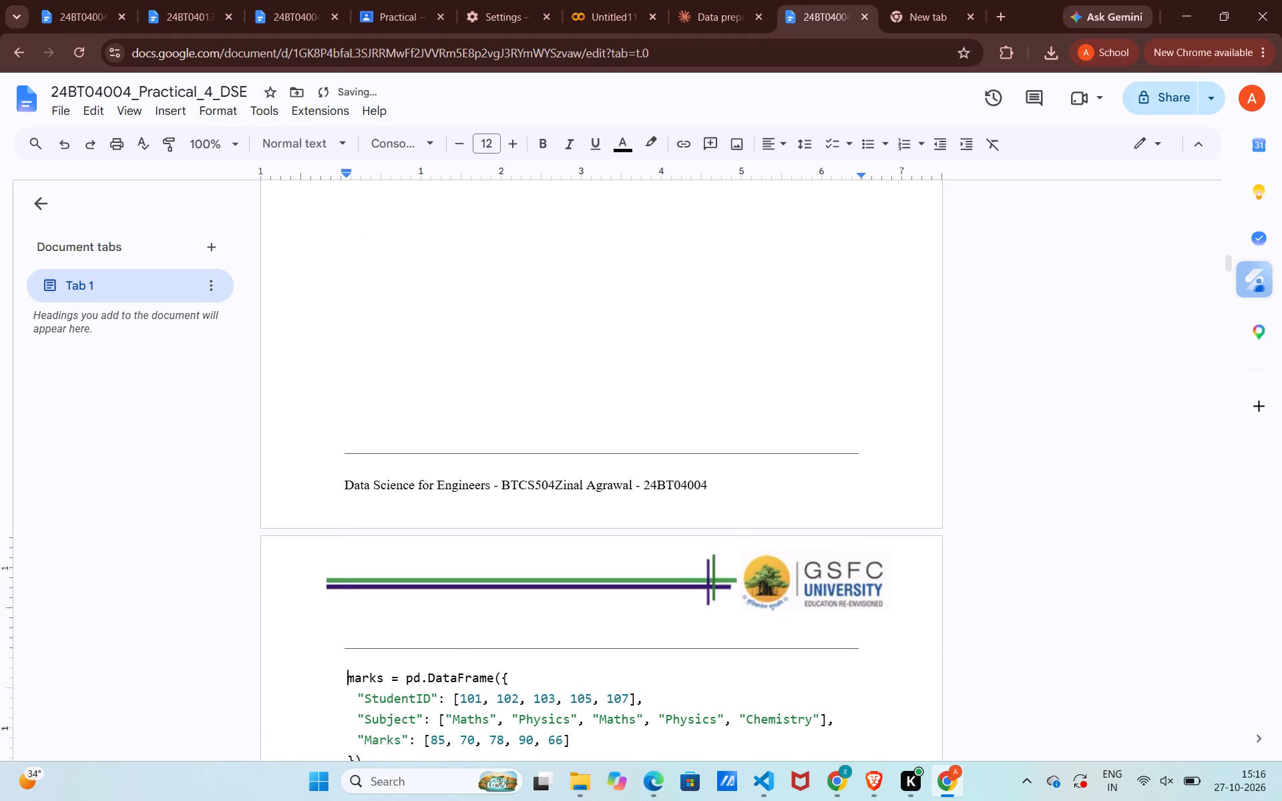
key("BackSpace")
key("BackSpace")
key("BackSpace")
key("Return")
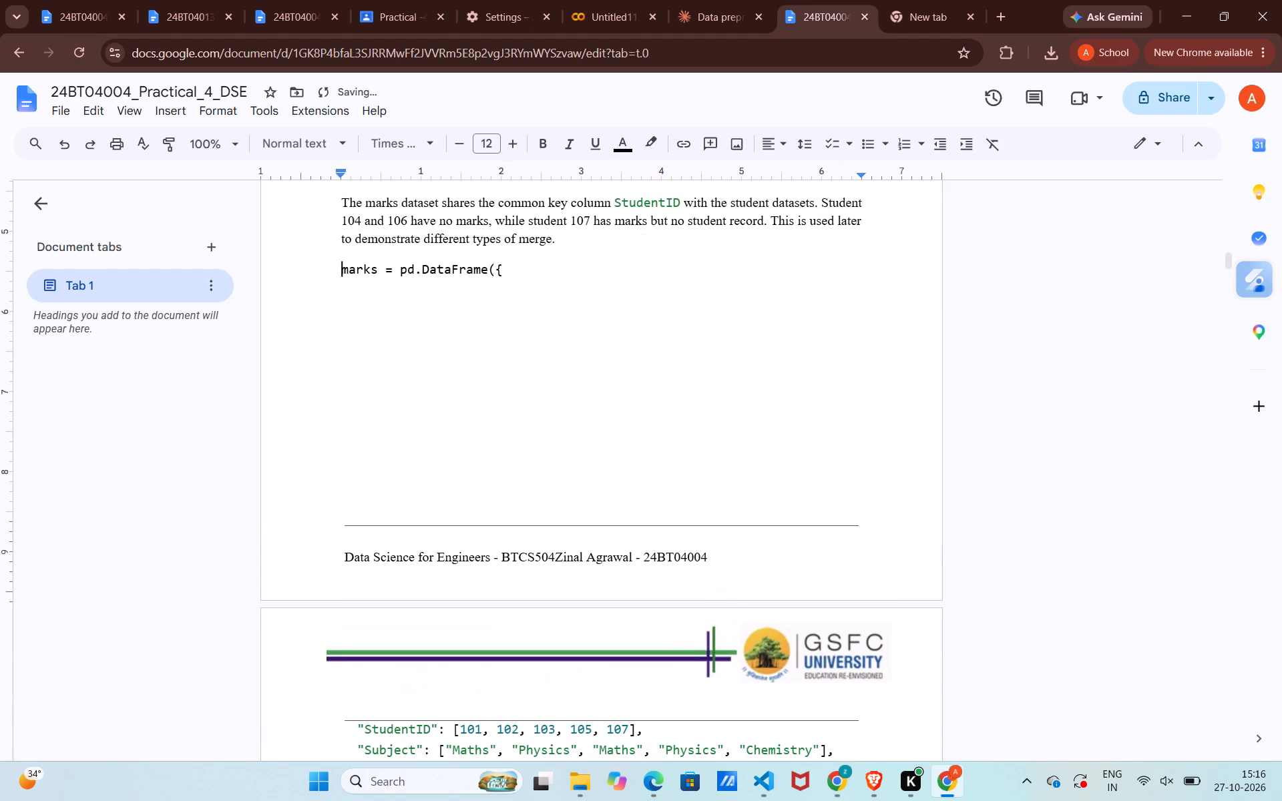
Pull the "StudentID" code line up to its own line beneath "marks = pd.DataFrame({".
scroll(421, 583, "down", 2)
left_click(357, 631)
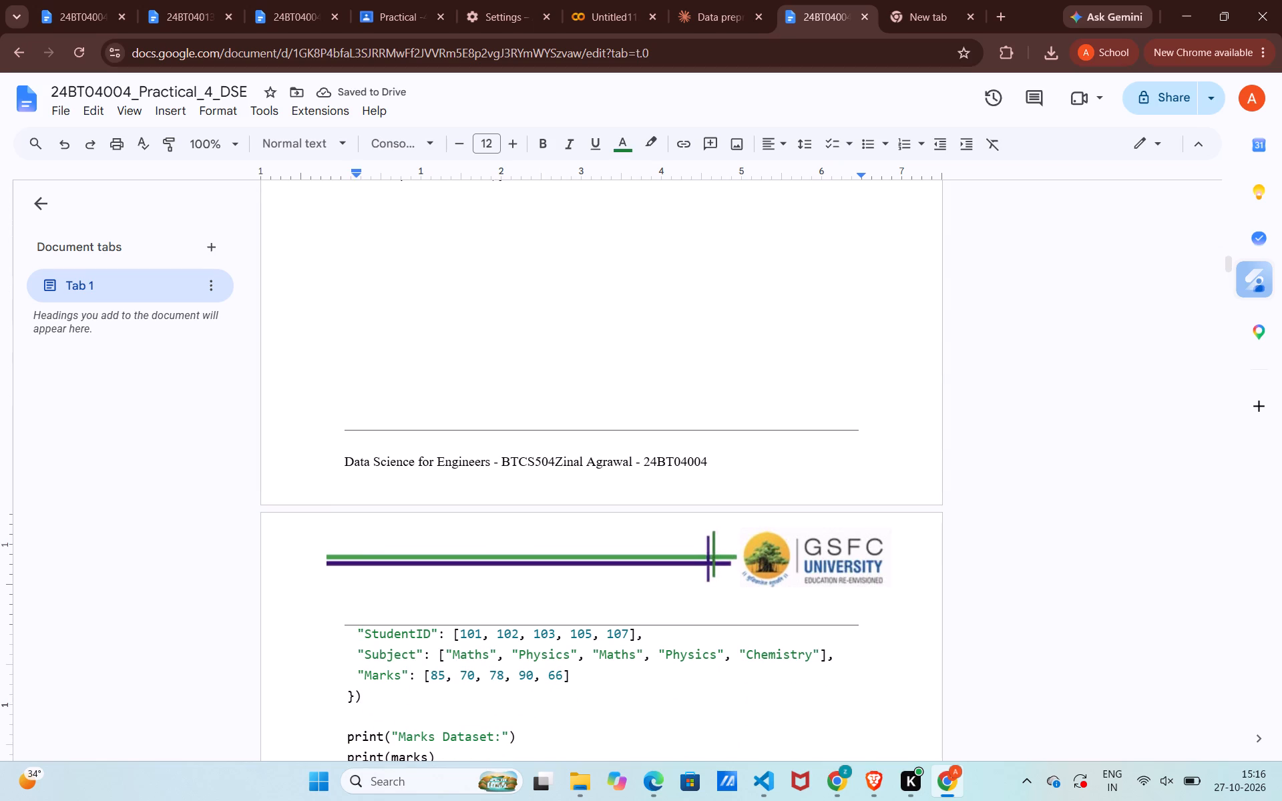
key("BackSpace")
key("BackSpace")
key("Return")
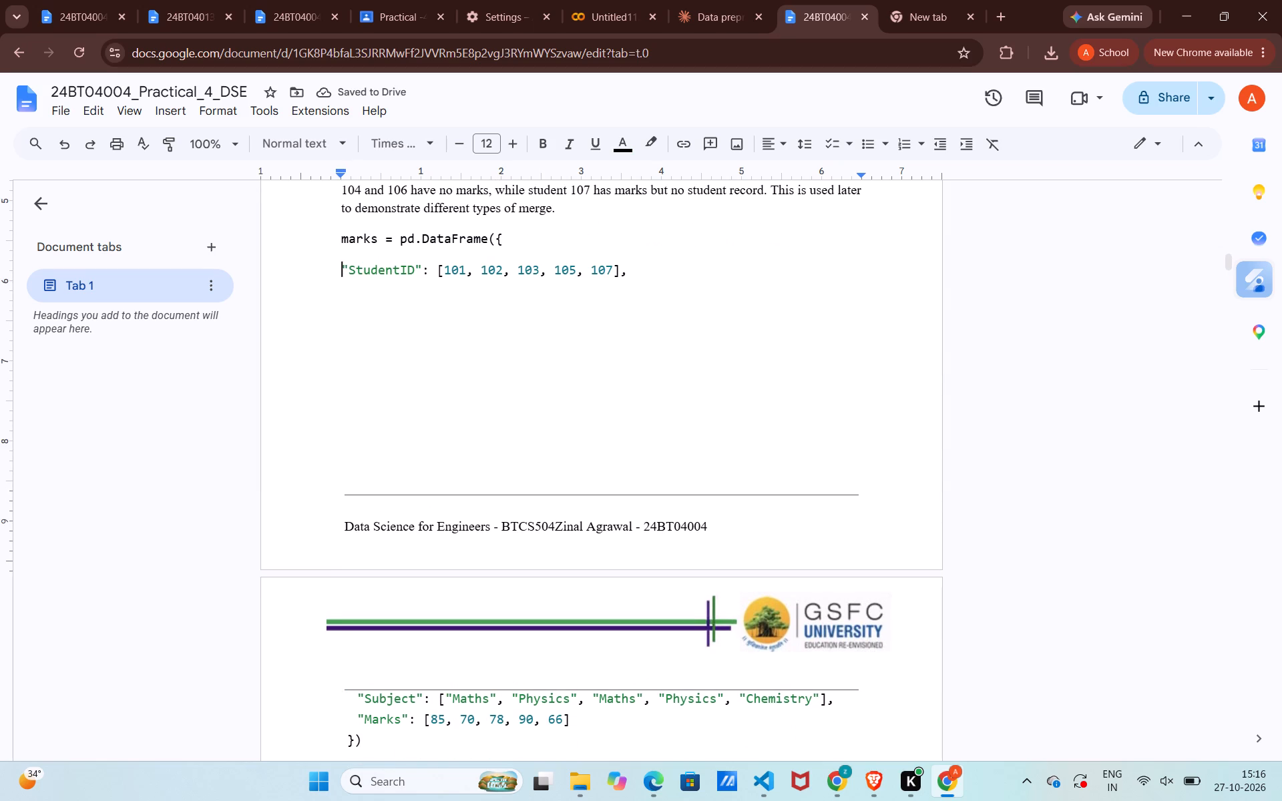
Pull the 'Subject' code line up from the next page to its own unindented line beneath the 'StudentID' line.
scroll(357, 631, "down", 3)
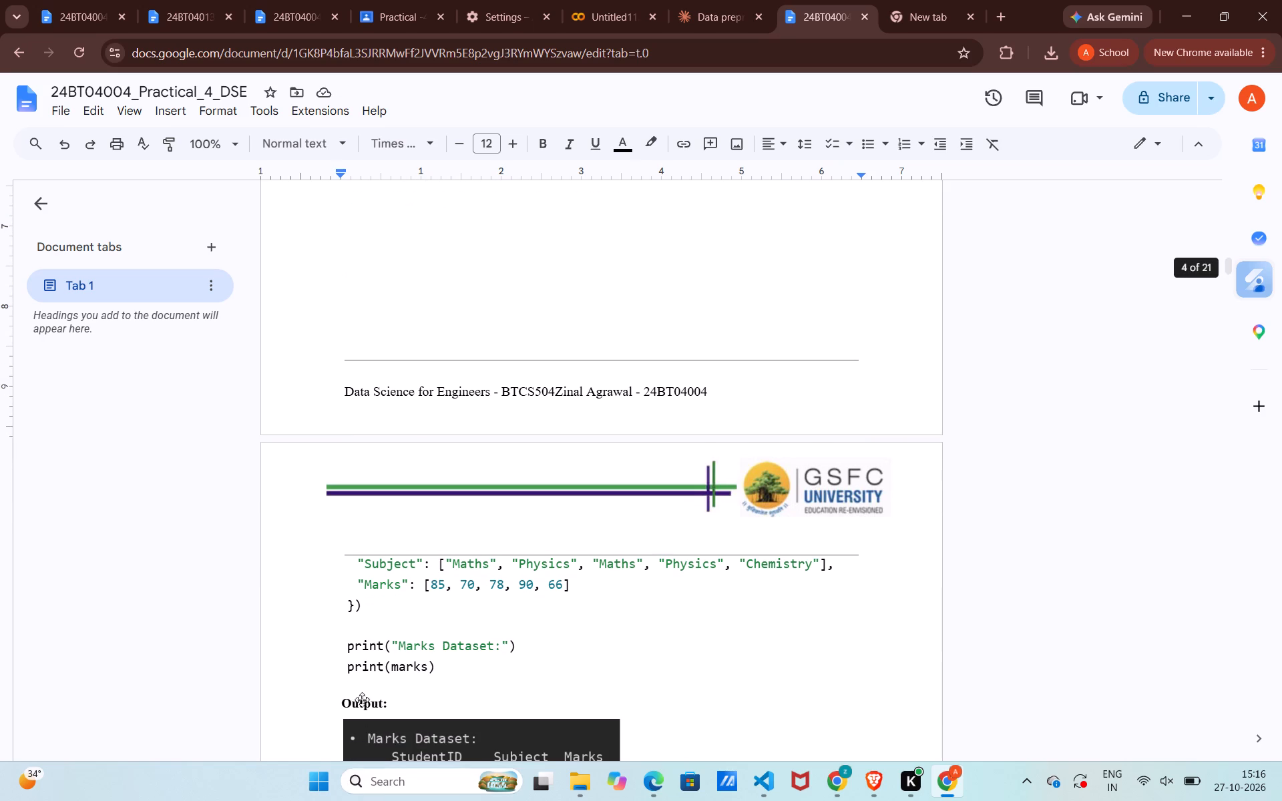
left_click(359, 562)
key("BackSpace")
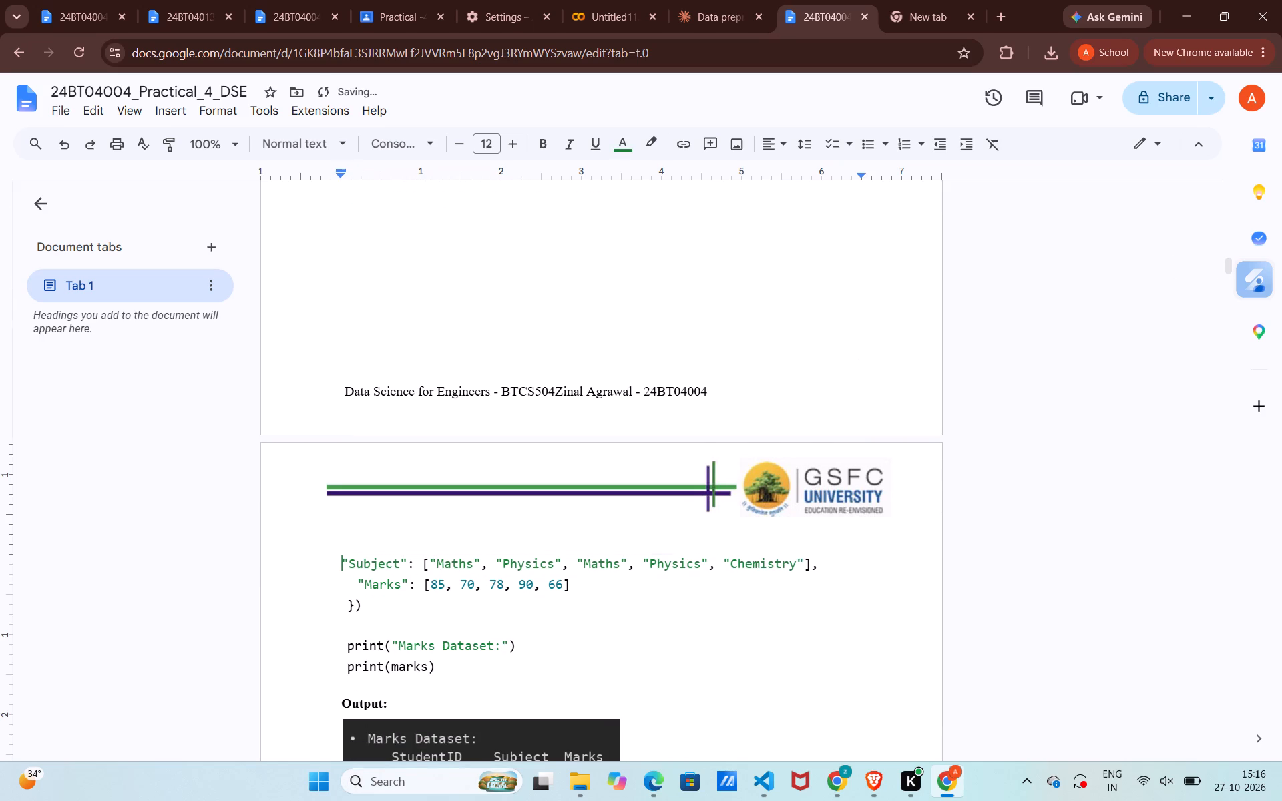
key("BackSpace")
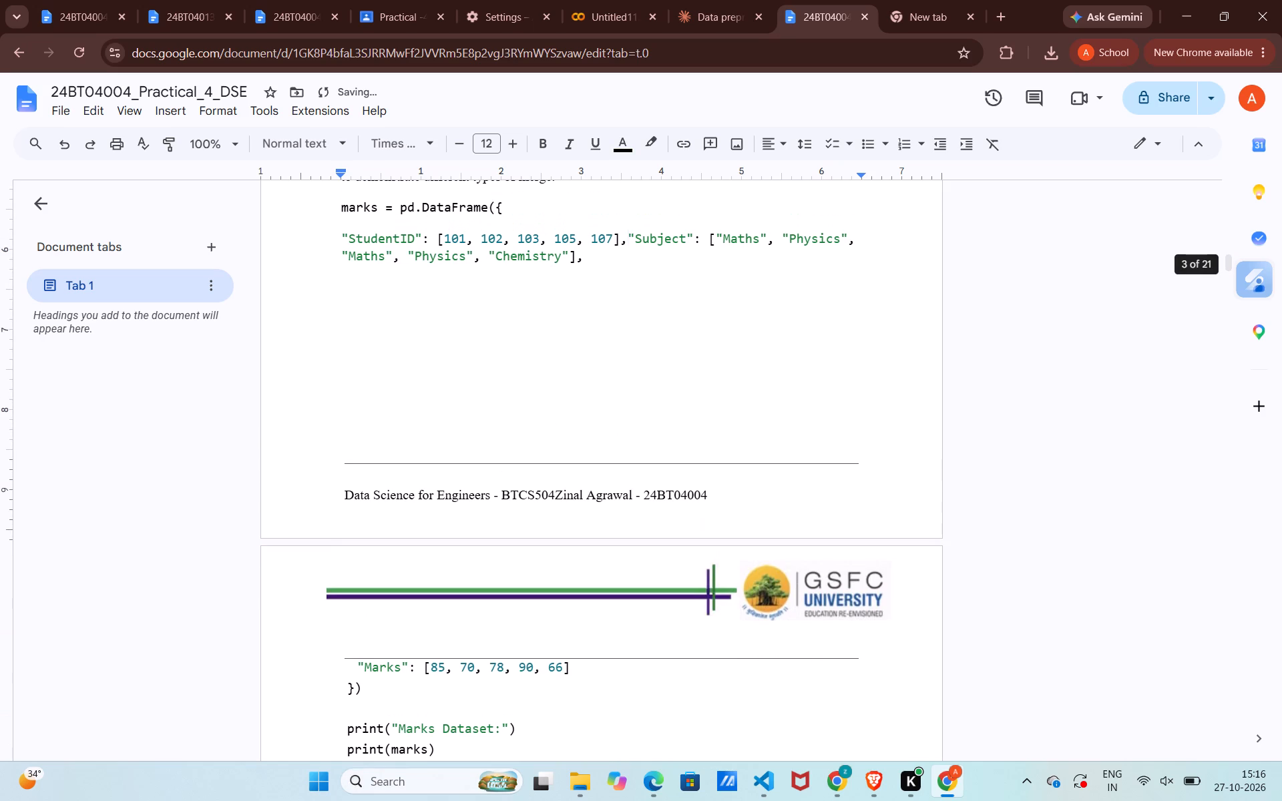
key("Return")
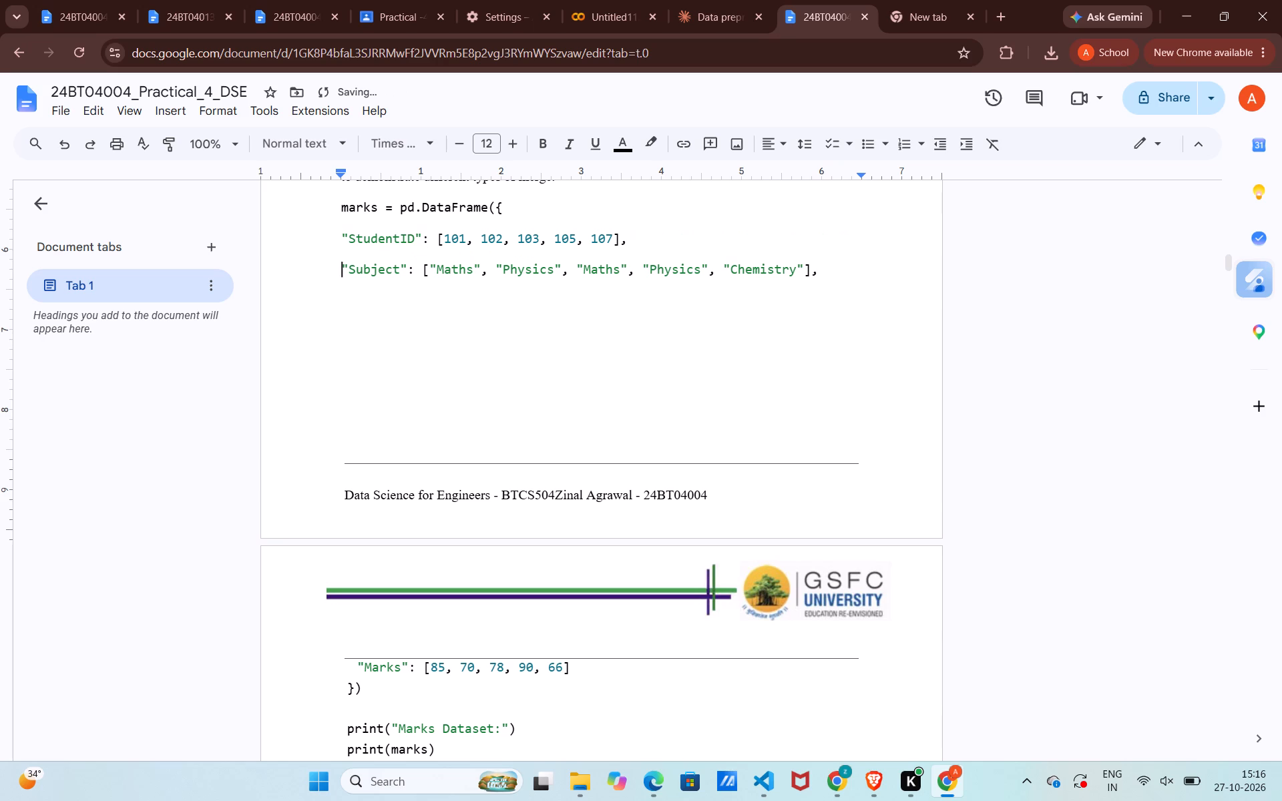
Pull the 'Marks' code line up to its own unindented line beneath the 'Subject' line.
scroll(359, 562, "down", 2)
scroll(452, 511, "right", 1)
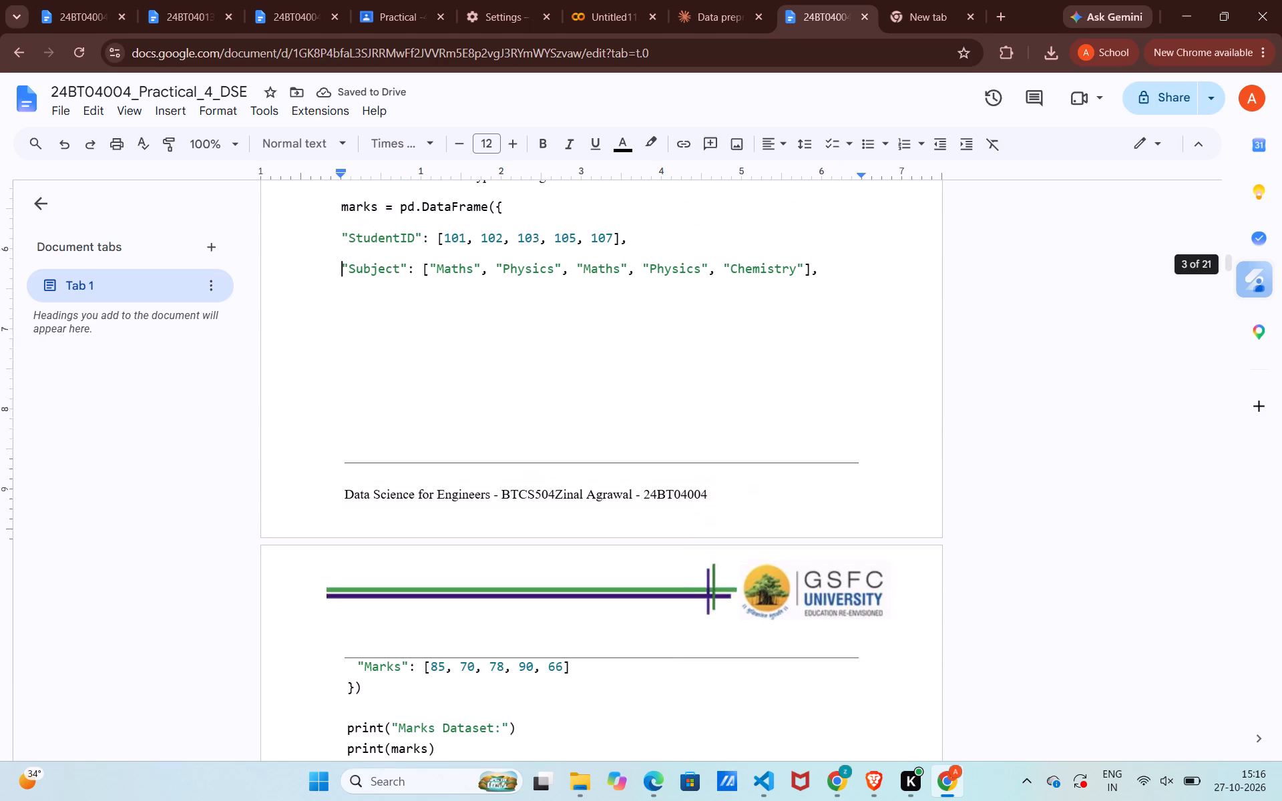
scroll(452, 511, "right", 2)
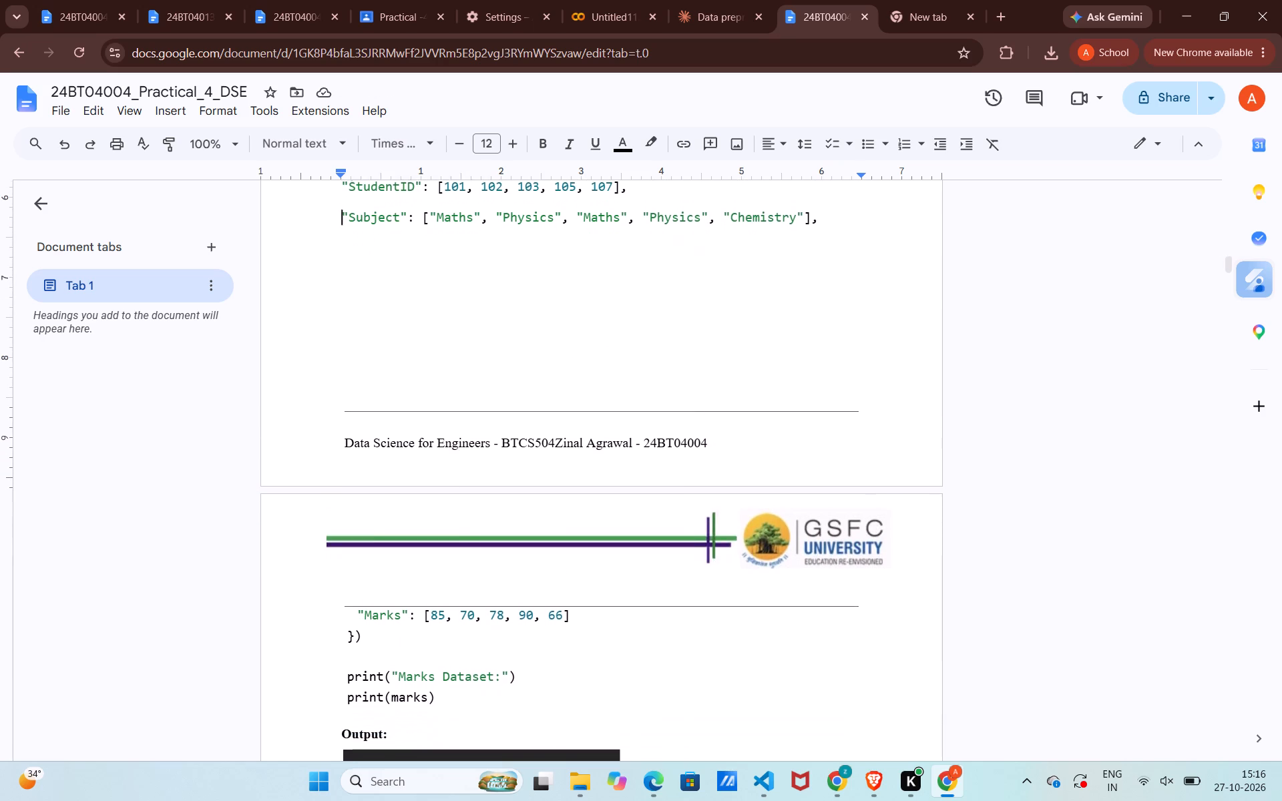
scroll(452, 511, "right", 1)
left_click(355, 605)
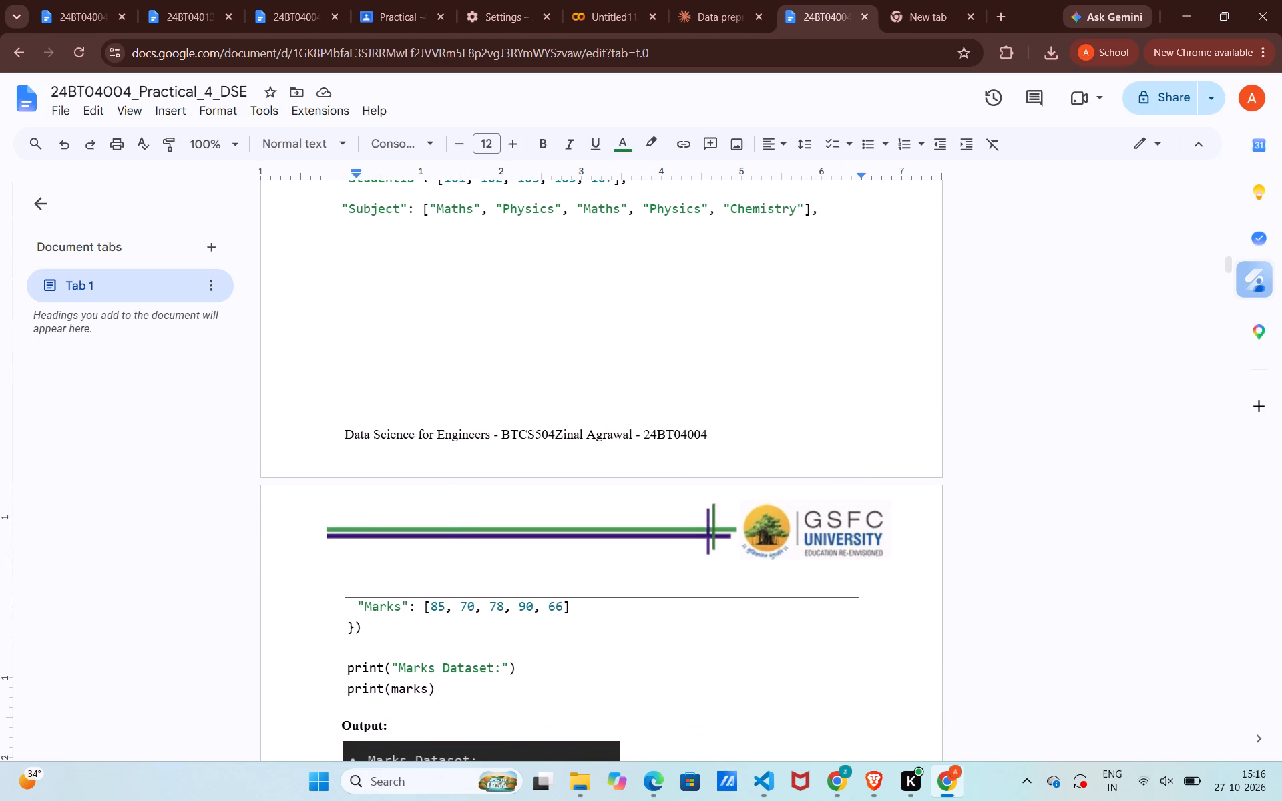
key("BackSpace")
key("BackSpace")
key("Return")
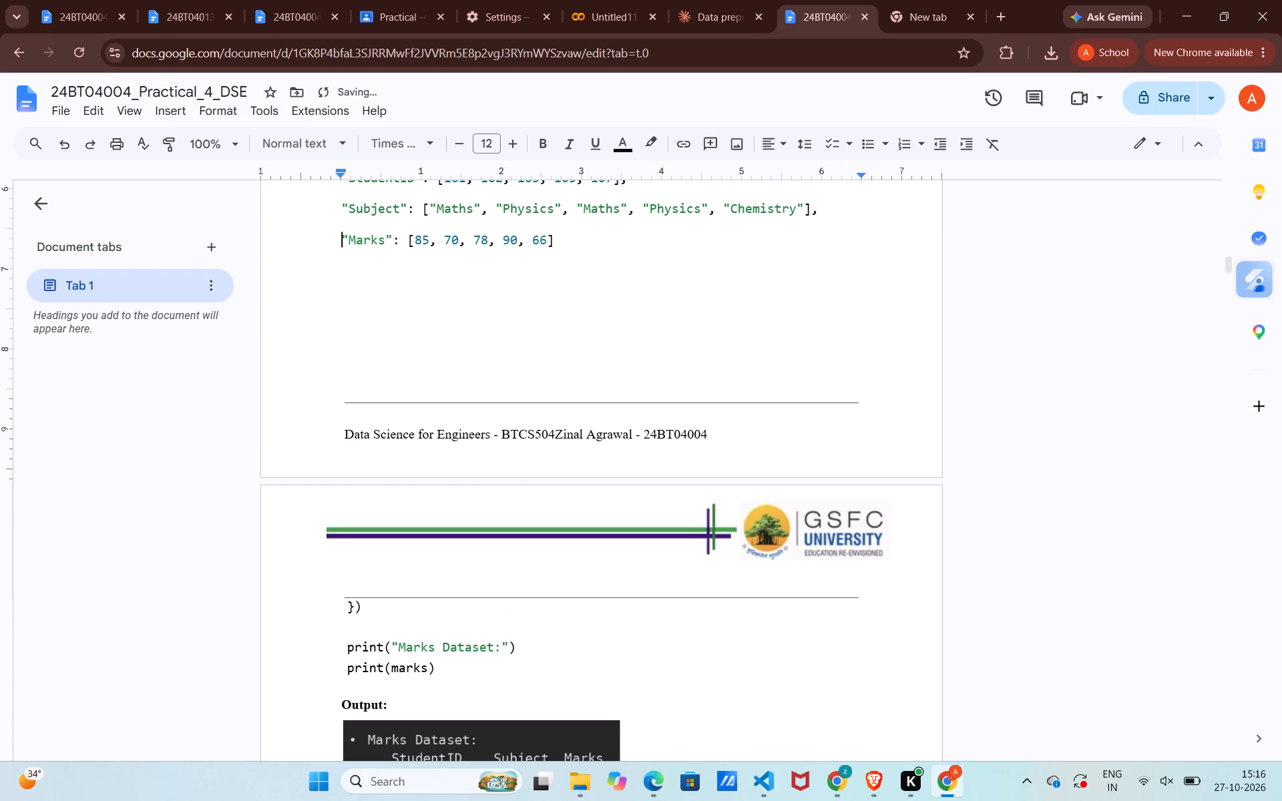
Pull the closing brace and parenthesis of the marks DataFrame up to their own line beneath the 'Marks' line.
scroll(355, 605, "down", 1)
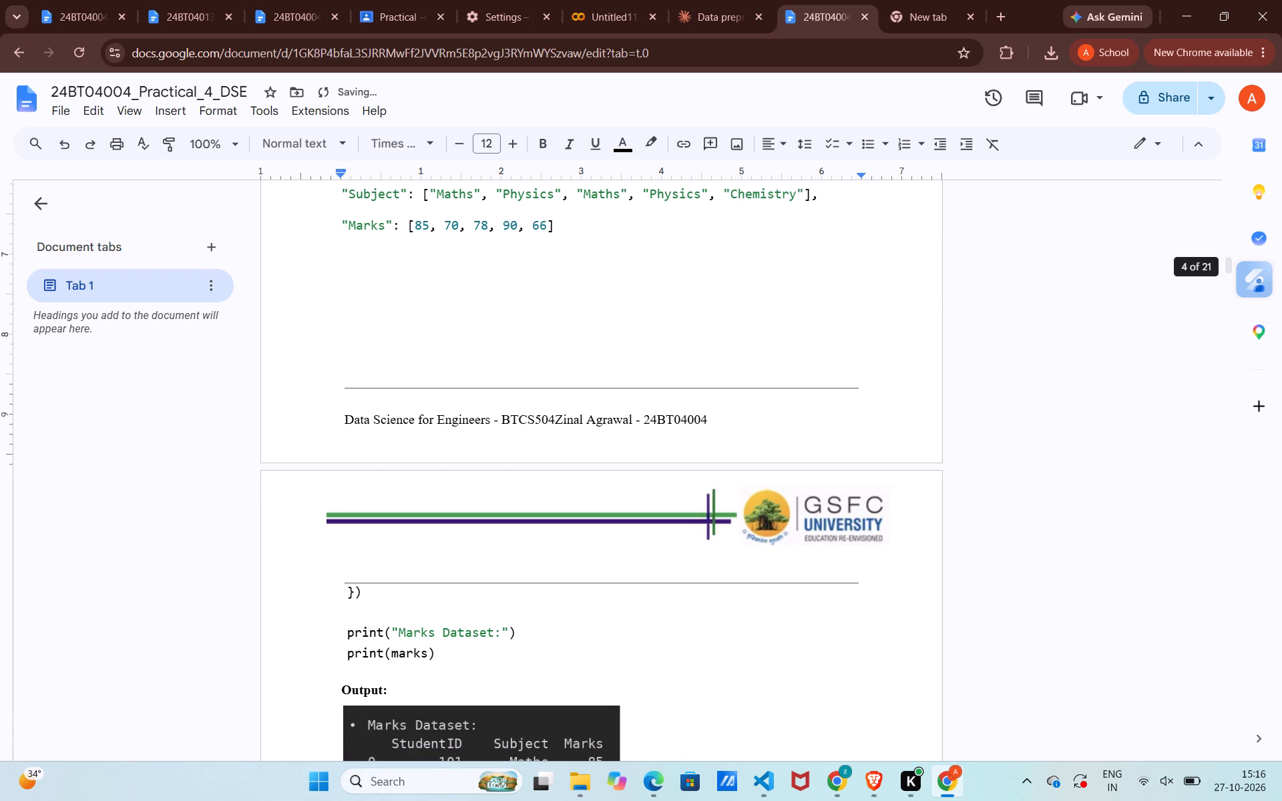
left_click(344, 597)
key("BackSpace")
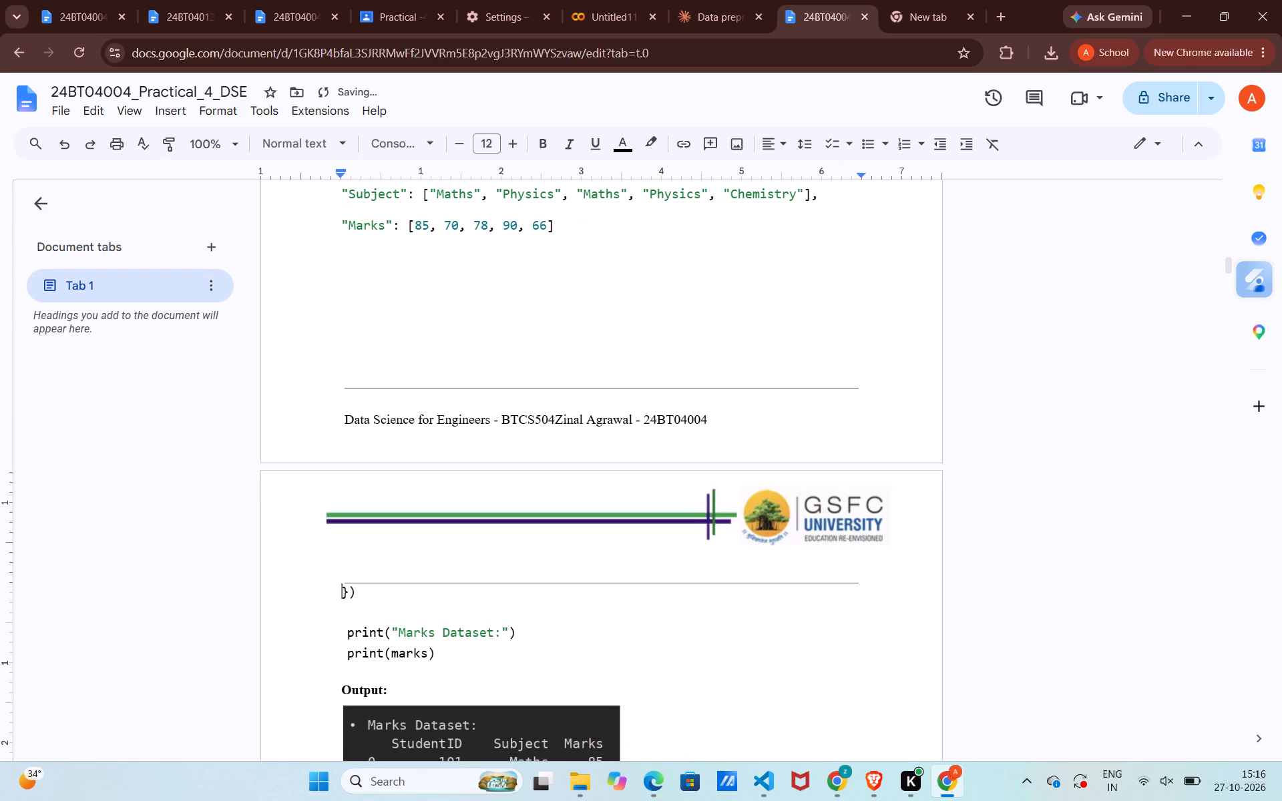
key("BackSpace")
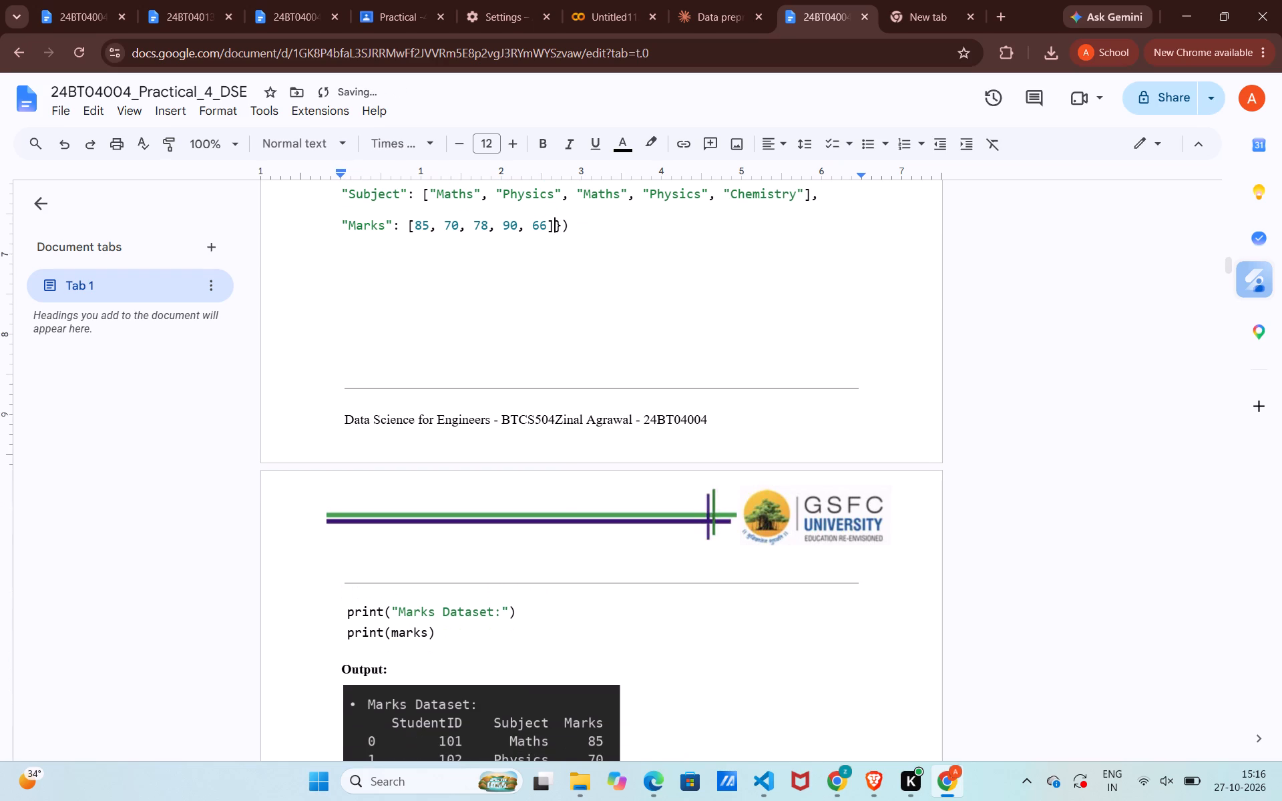
key("Return")
Pull the print('Marks Dataset:') line up to its own line beneath the closing brace, removing the blank line between them.
scroll(344, 597, "down", 1)
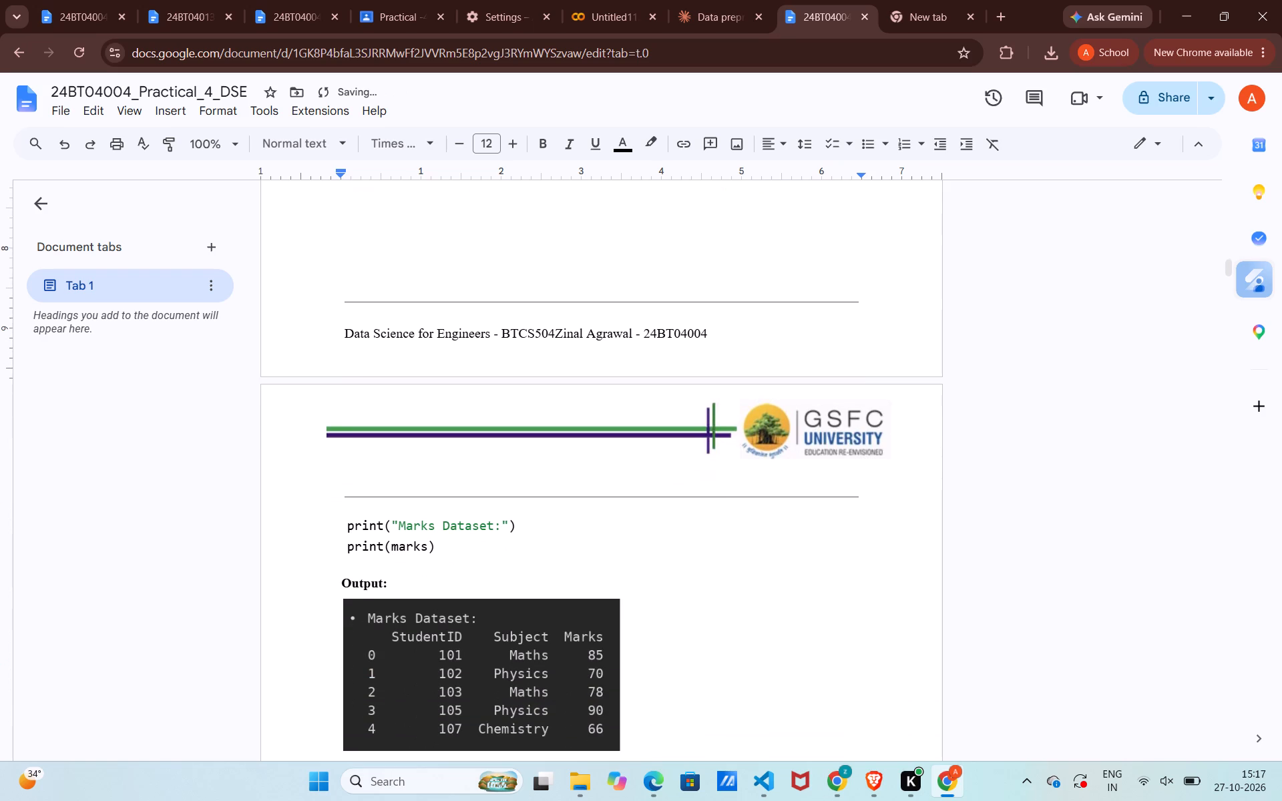
left_click(345, 529)
key("BackSpace")
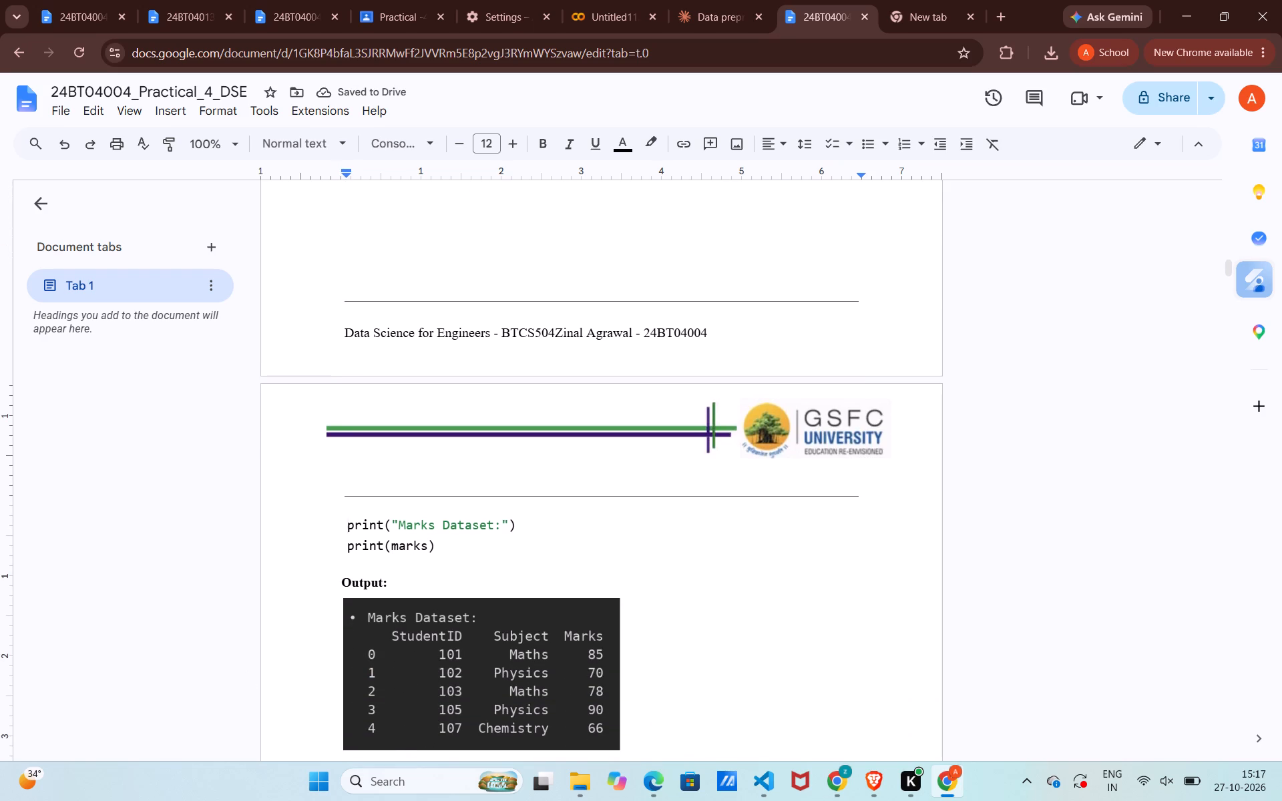
key("BackSpace")
key("BackSpace")
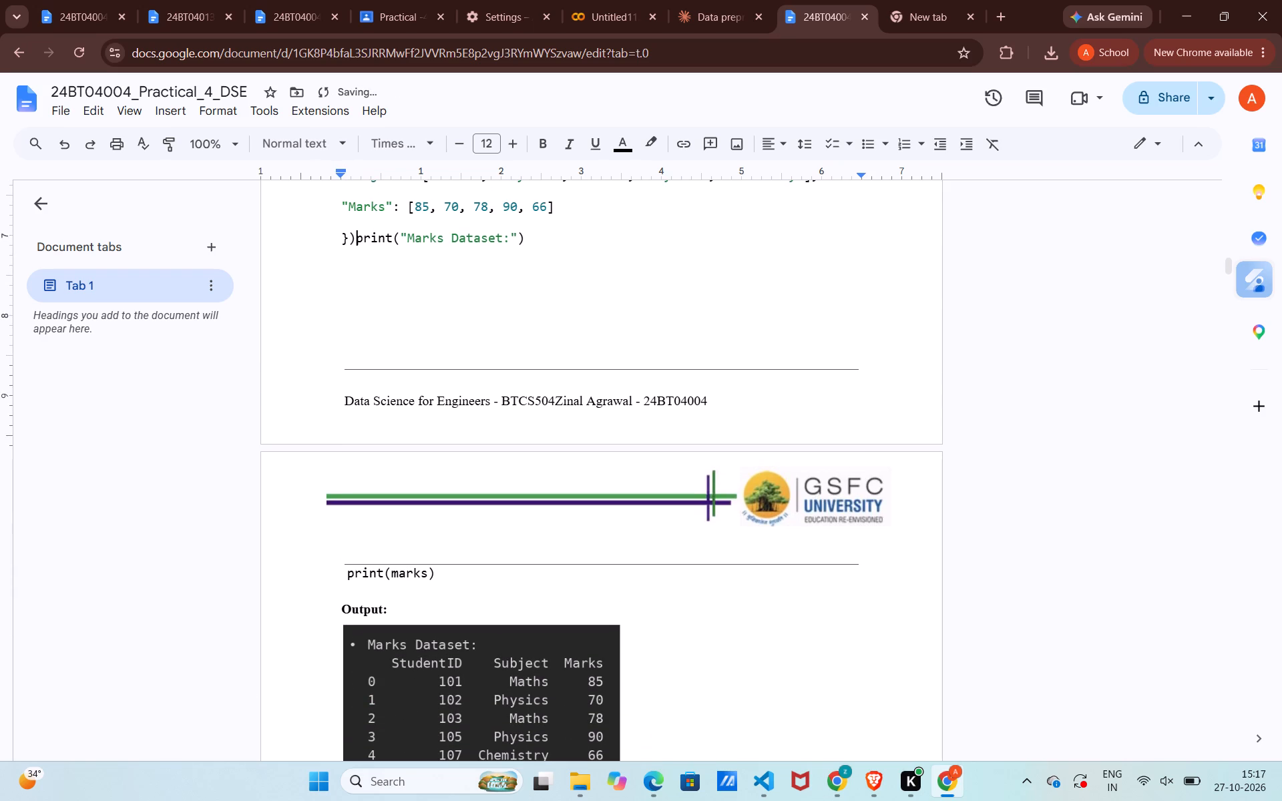
key("Return")
Pull the print(marks) line up to its own line directly beneath print('Marks Dataset:').
key("Down")
key("BackSpace")
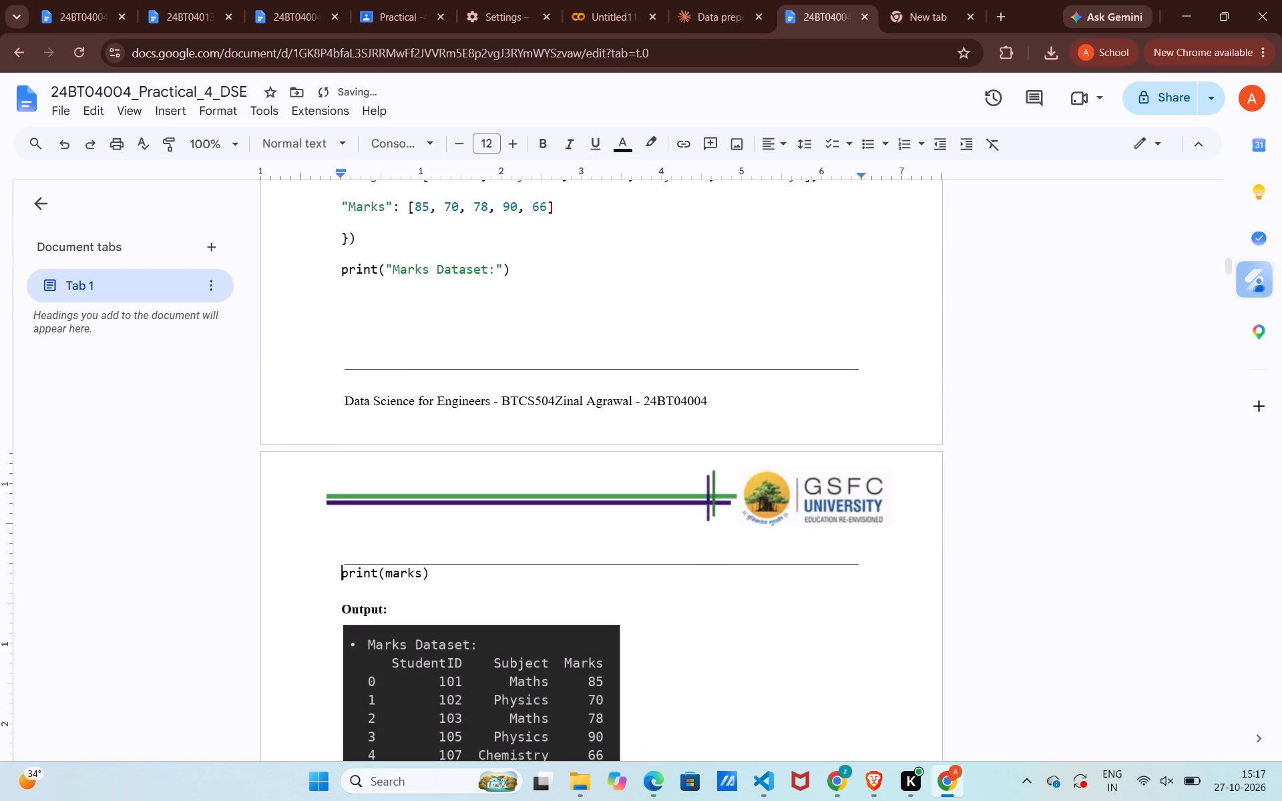
key("BackSpace")
key("Return")
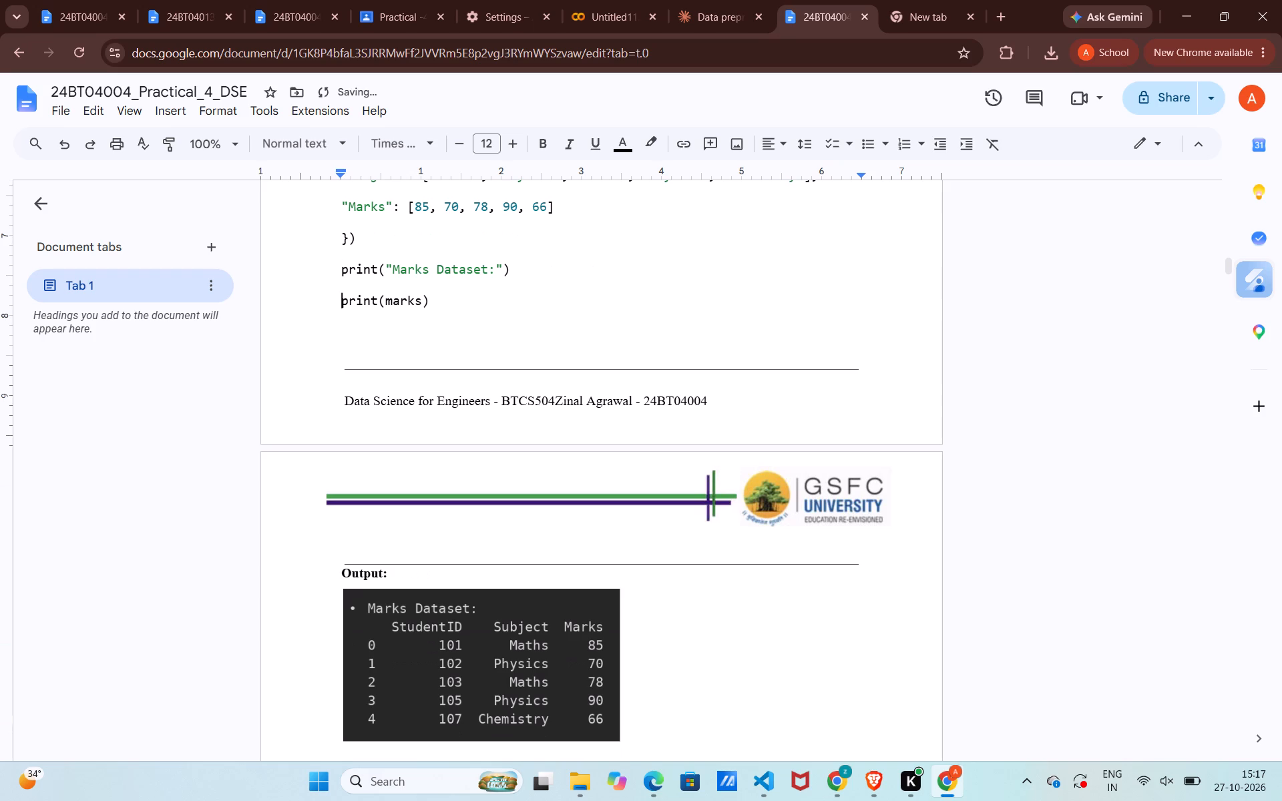
Insert a blank line above the 'Output:' label of the Marks Dataset.
scroll(345, 529, "down", 2)
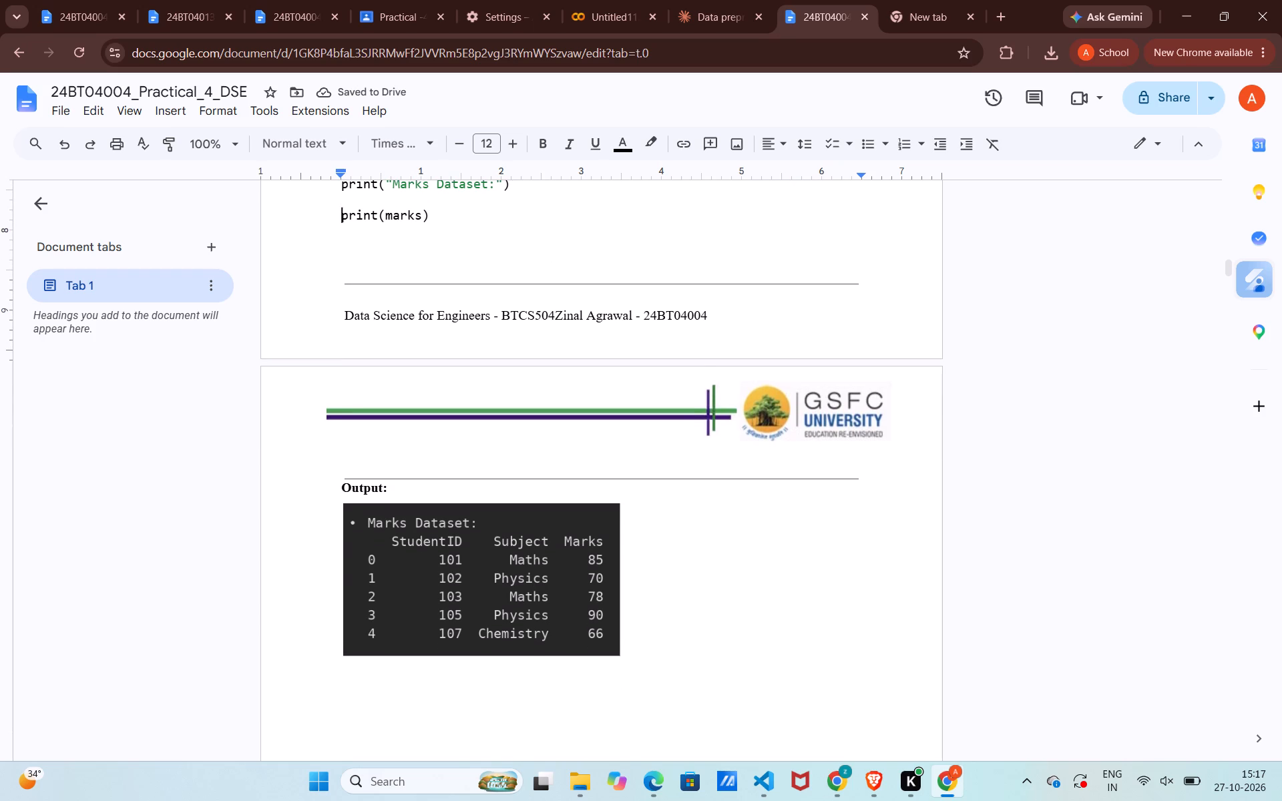
left_click(333, 483)
key("Return")
Pull the 'Concatenation' heading up below the Marks Dataset output image, leaving one blank line between them.
scroll(333, 483, "down", 3)
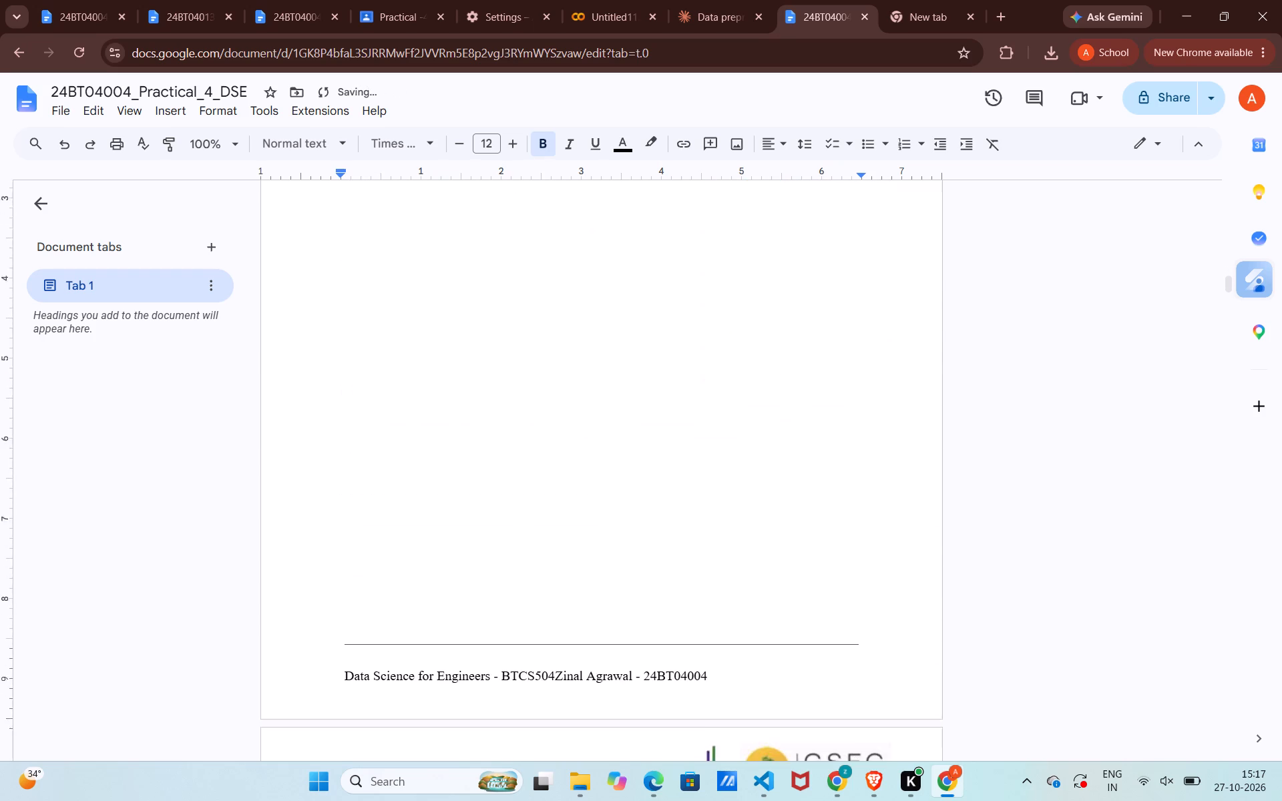
scroll(333, 483, "down", 4)
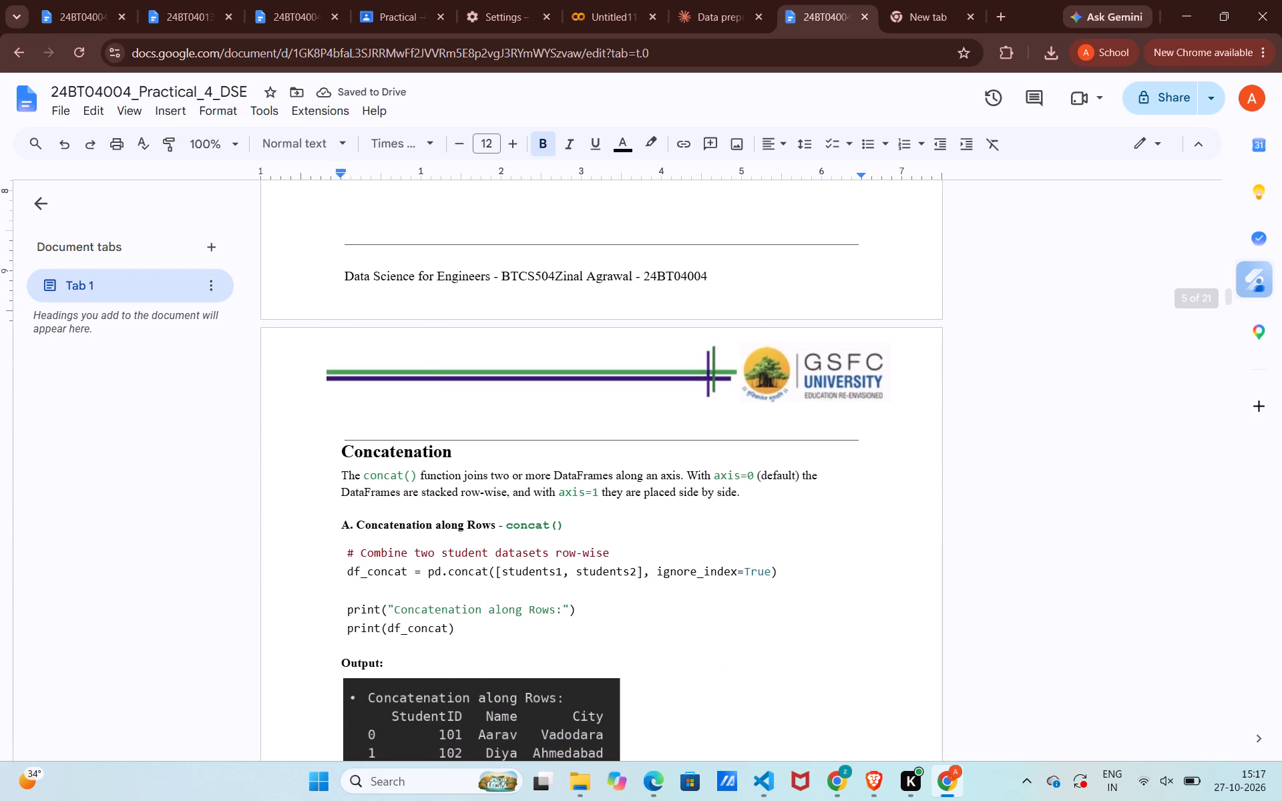
left_click(341, 448)
key("BackSpace")
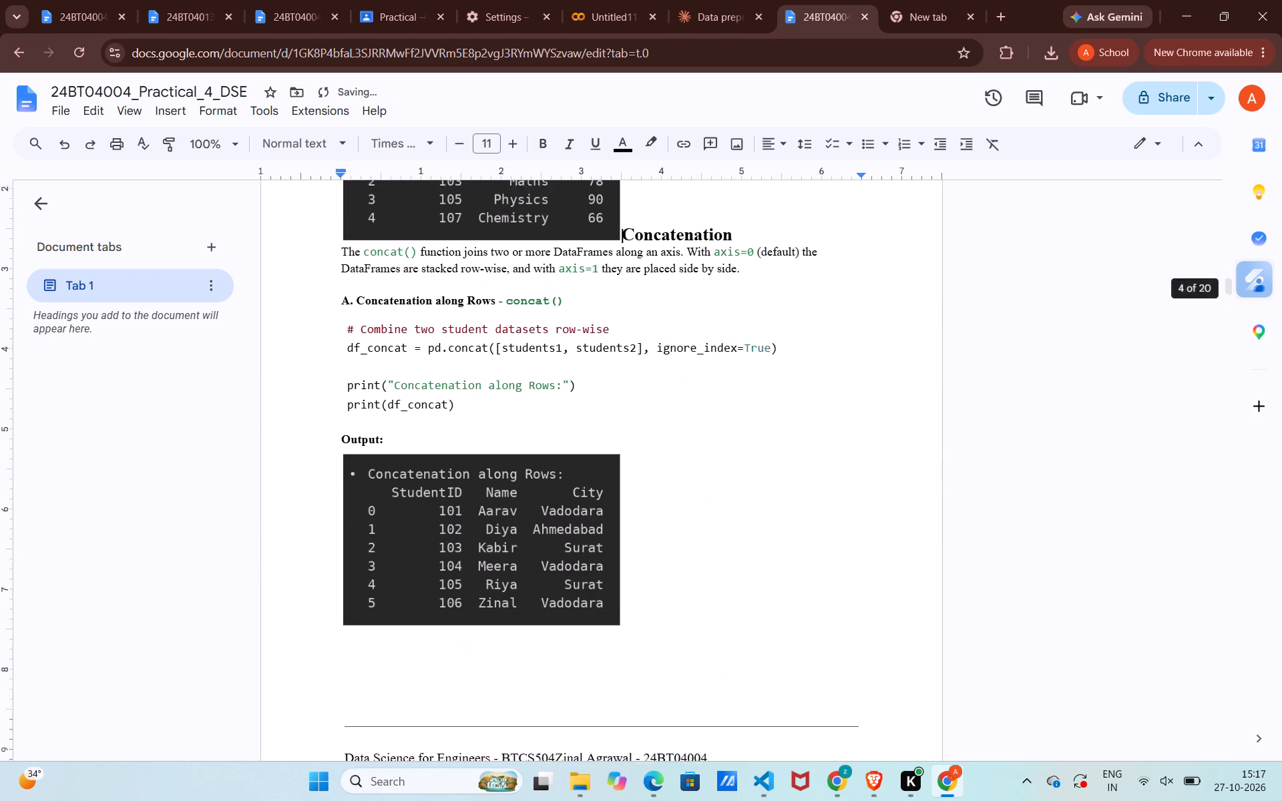
key("Return")
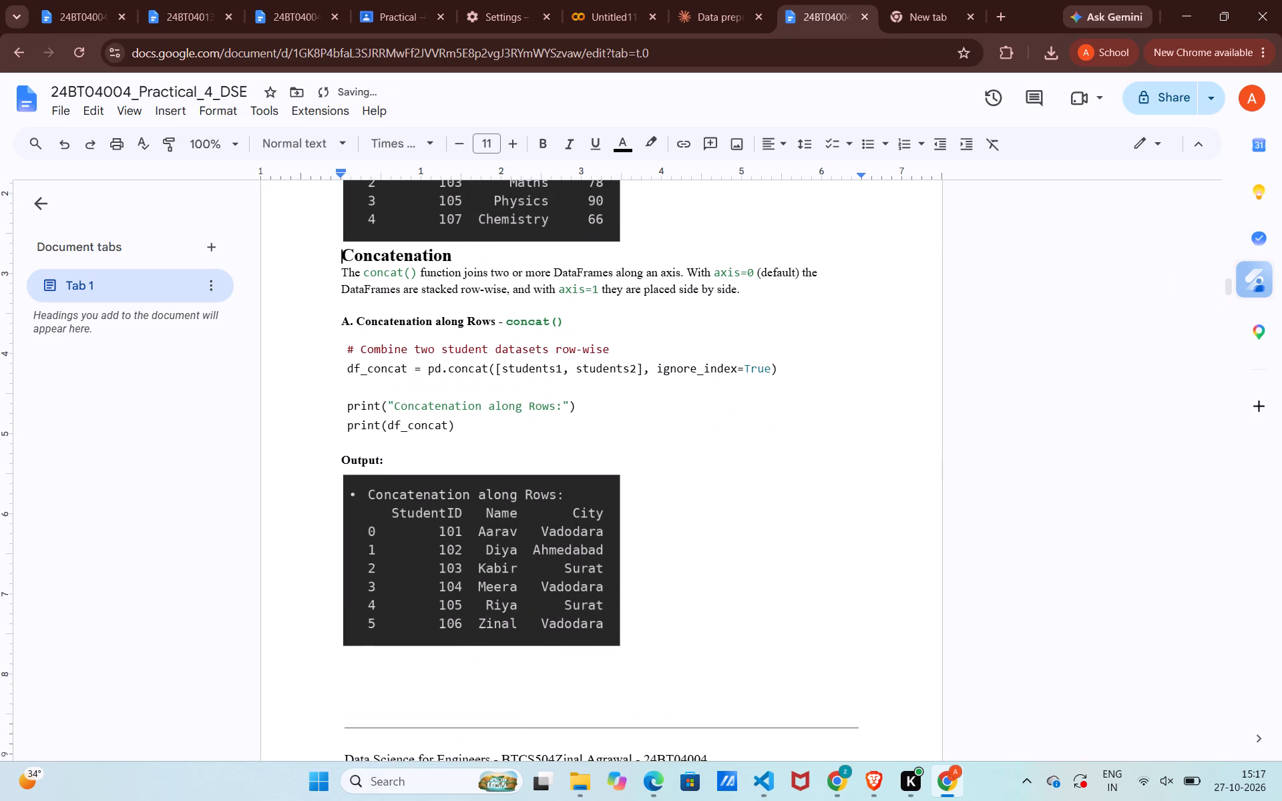
key("Return")
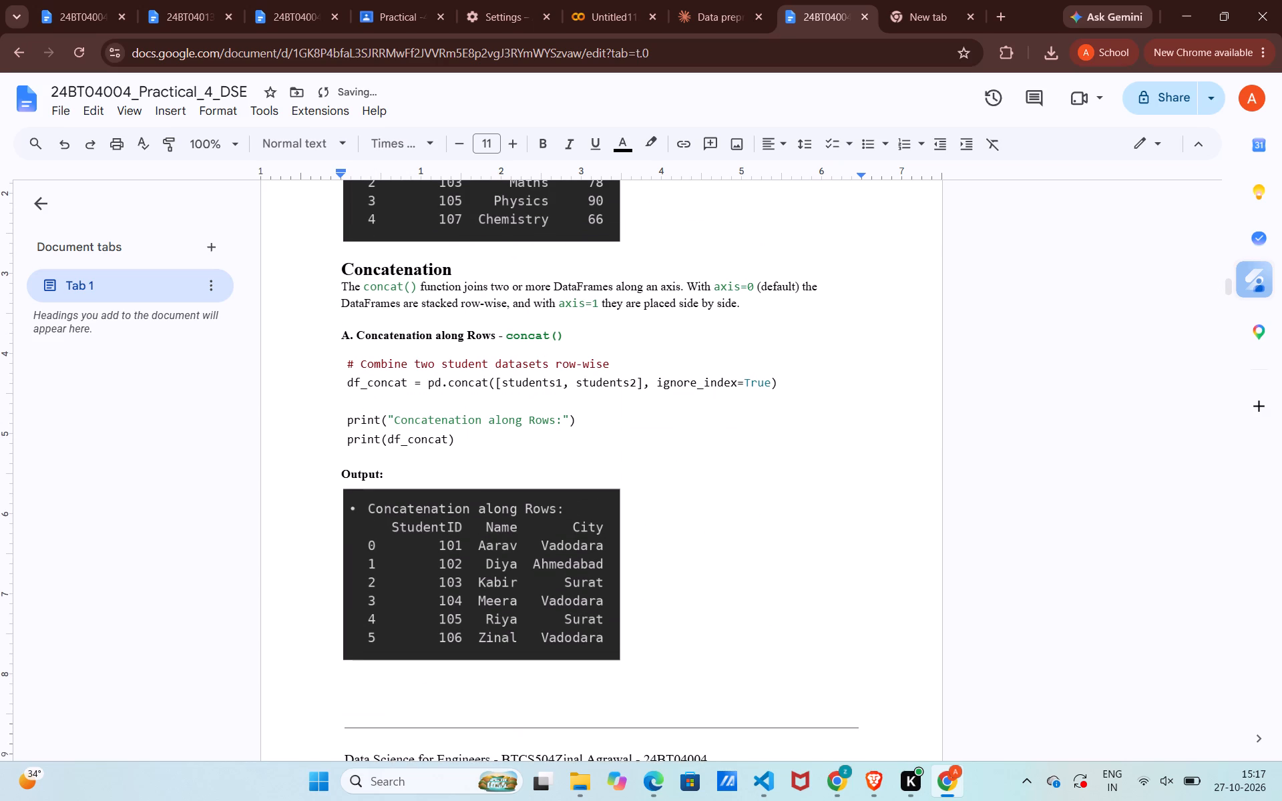
Set the text from the concat() paragraph under 'Concatenation' through section A's 'Output:' label to font size 12.
left_click_drag(342, 286, 450, 473)
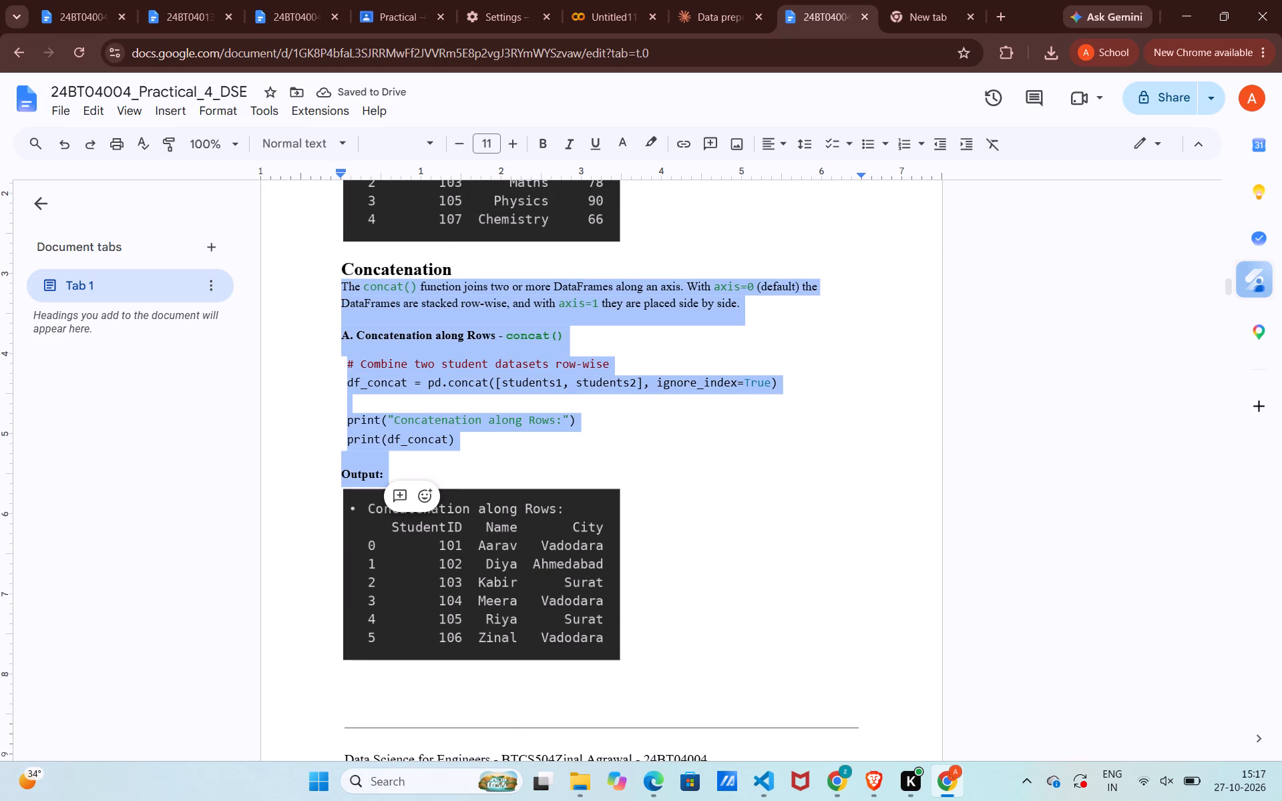
left_click(518, 150)
left_click(501, 450)
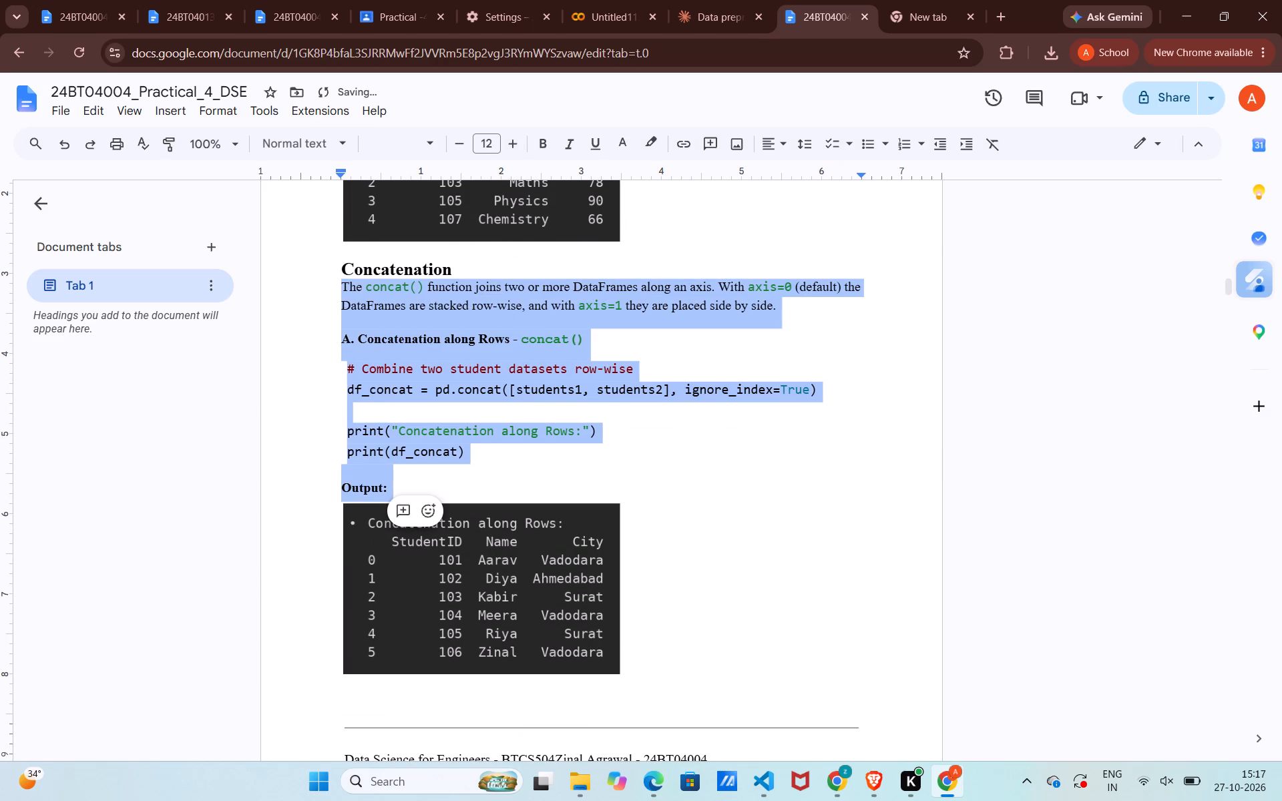
Set the text from the 'B. Concatenation along Columns' heading through its 'Output:' label to font size 12.
scroll(425, 455, "down", 4)
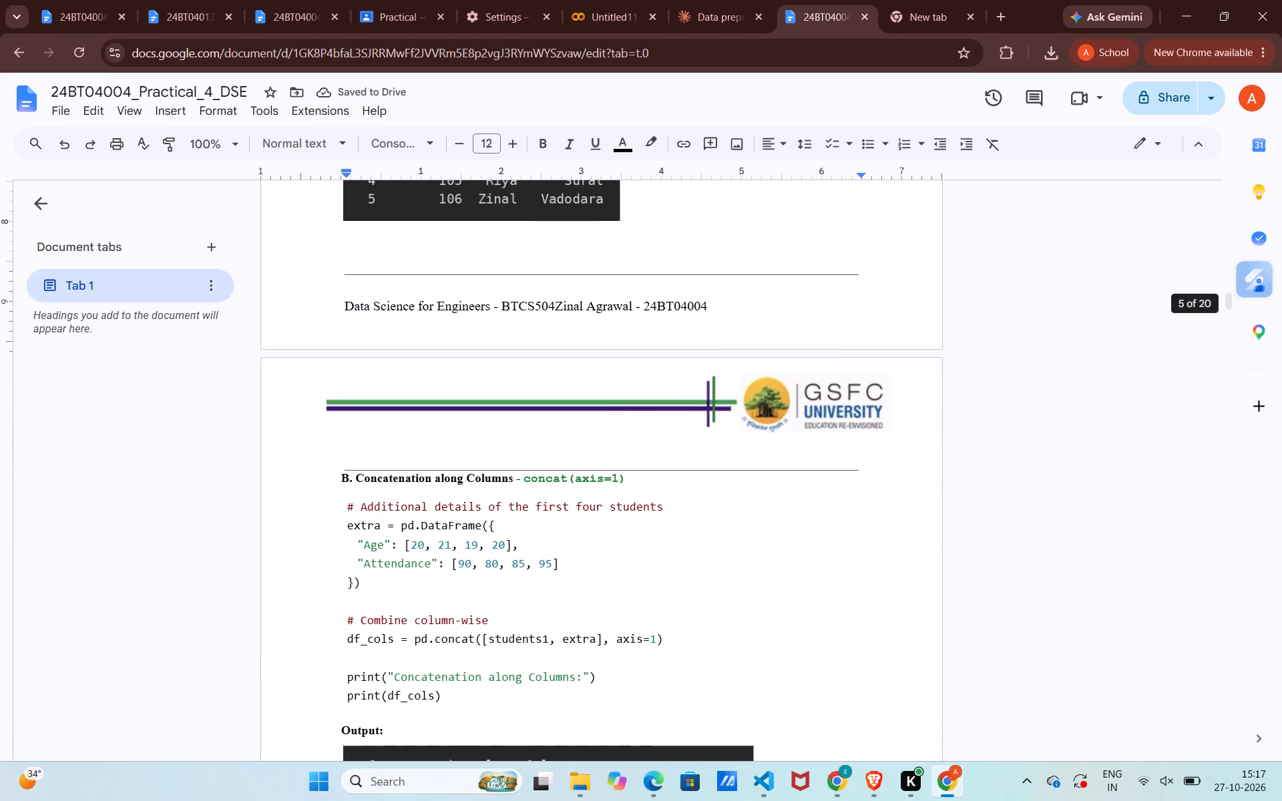
left_click(356, 482)
scroll(344, 513, "up", 1)
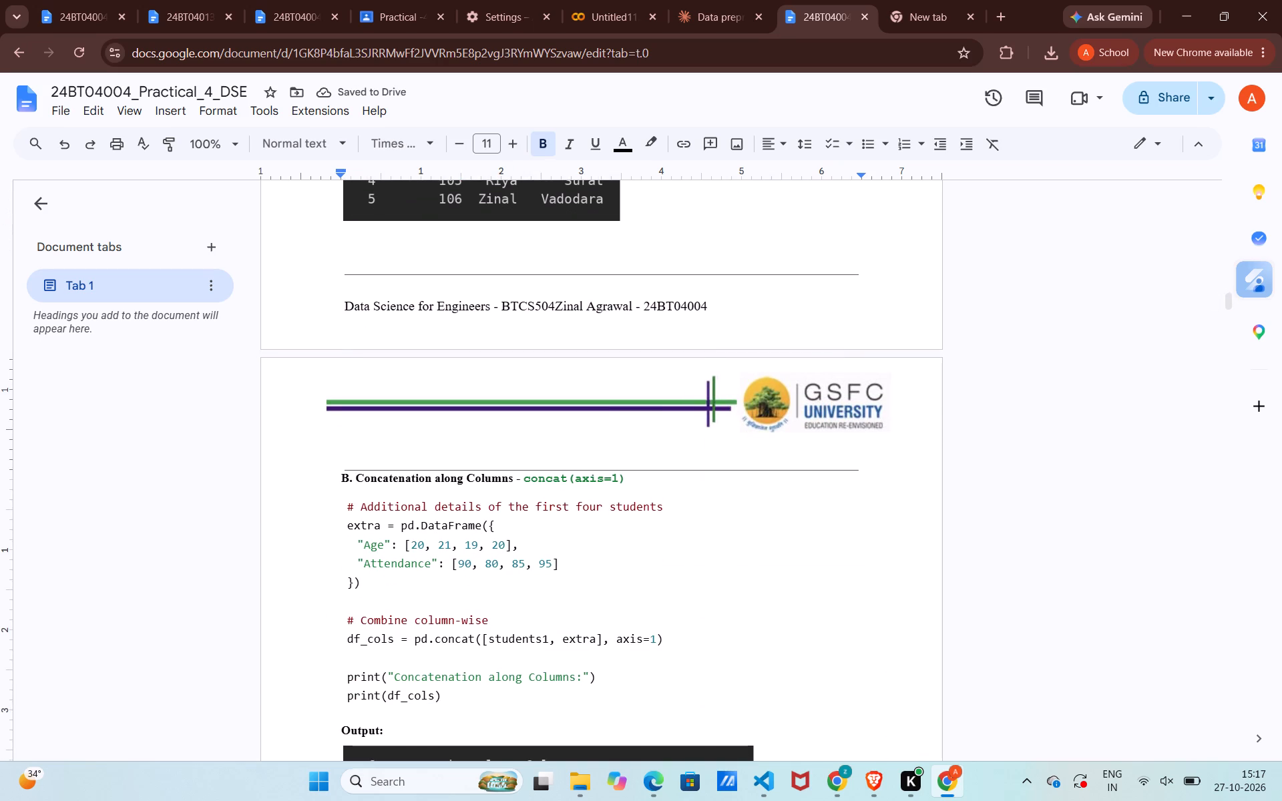
scroll(344, 513, "up", 3)
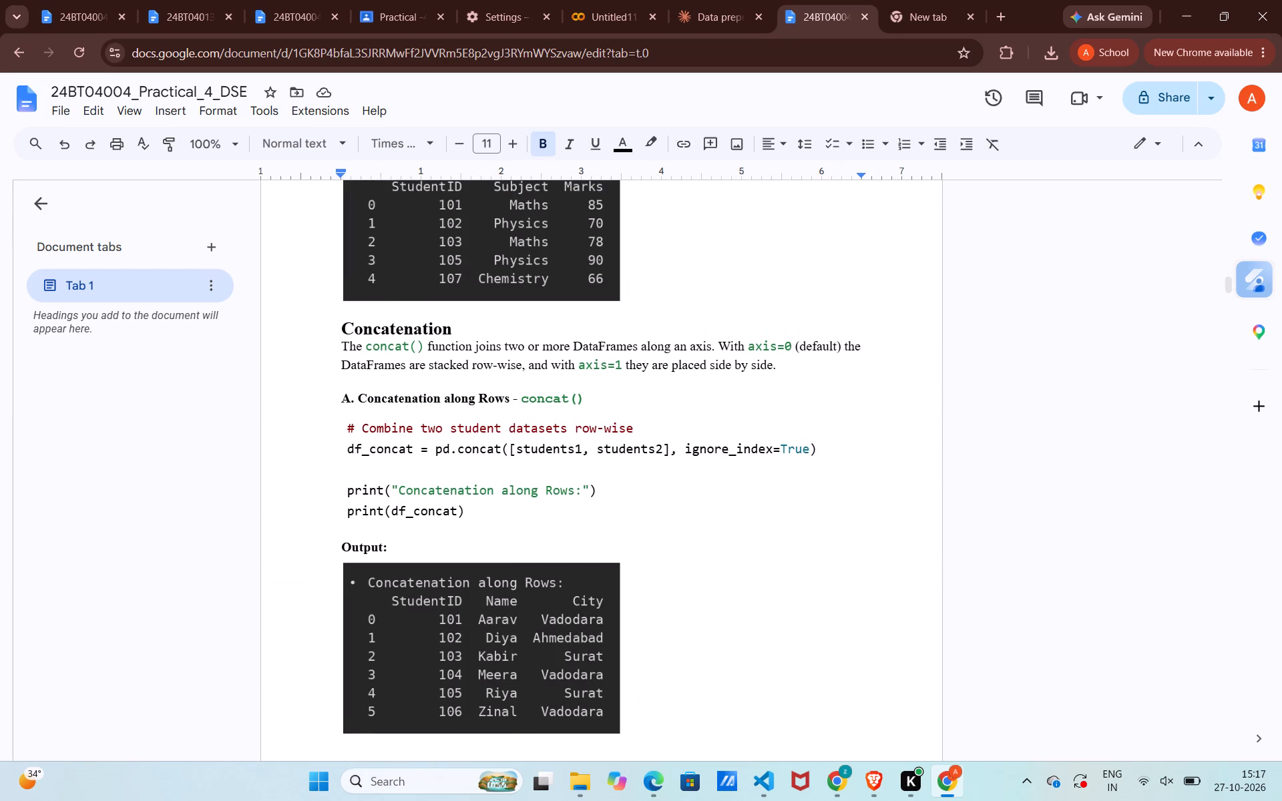
scroll(427, 347, "down", 1)
left_click(425, 328)
scroll(425, 328, "down", 3)
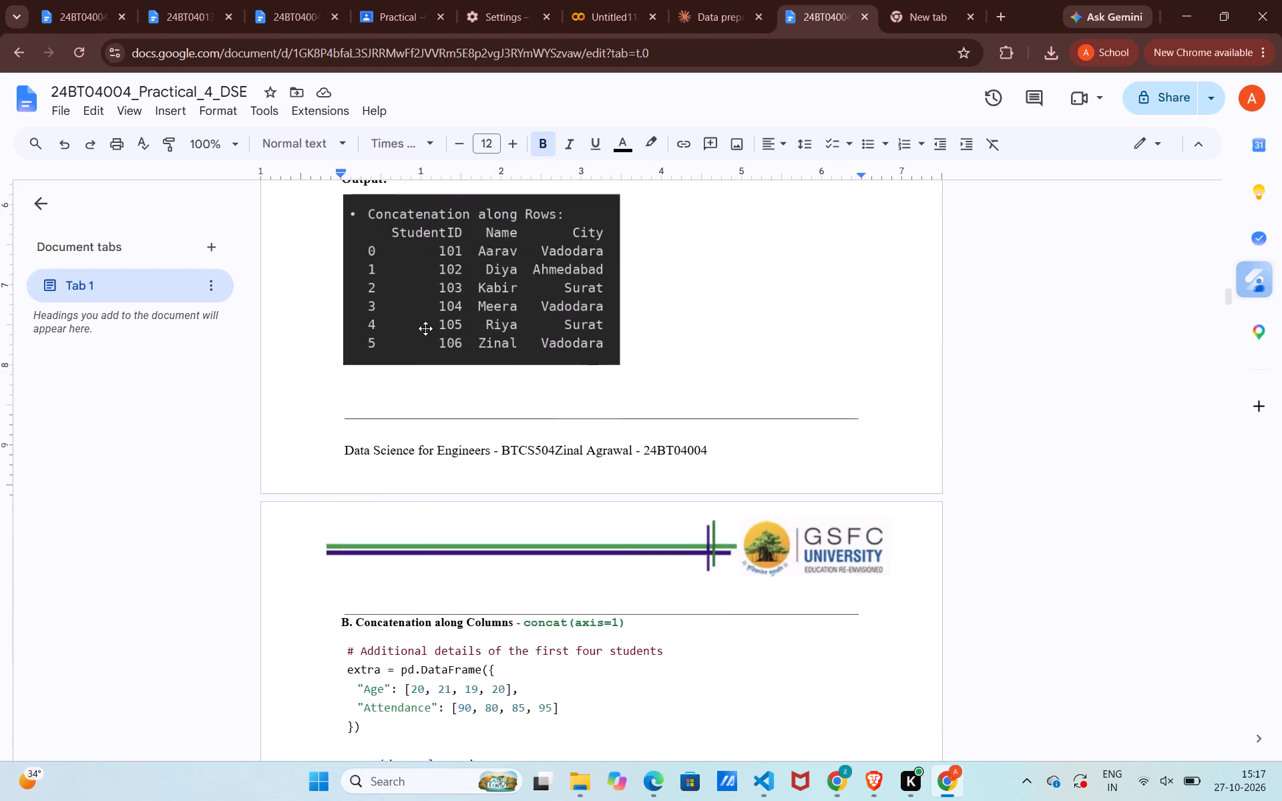
scroll(425, 328, "down", 2)
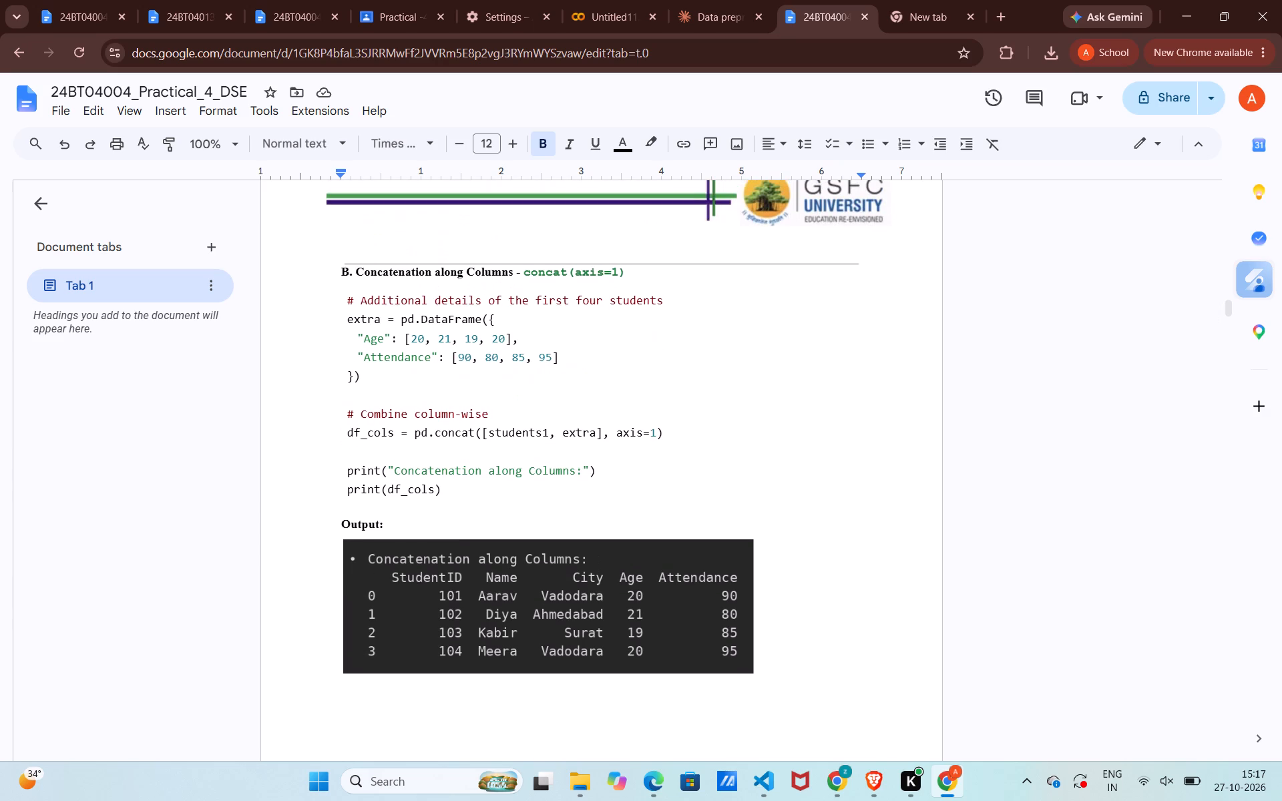
left_click_drag(334, 271, 490, 500)
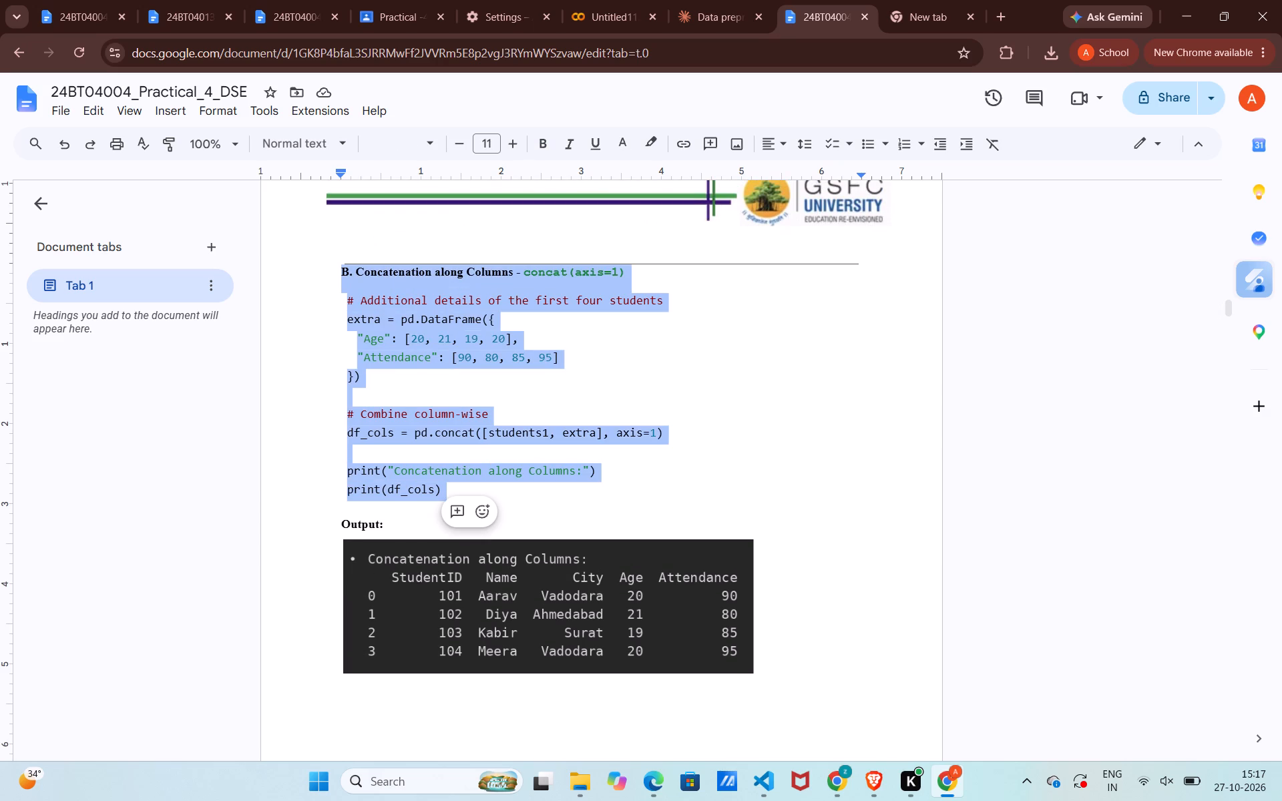
left_click(386, 380)
left_click_drag(341, 278, 407, 324)
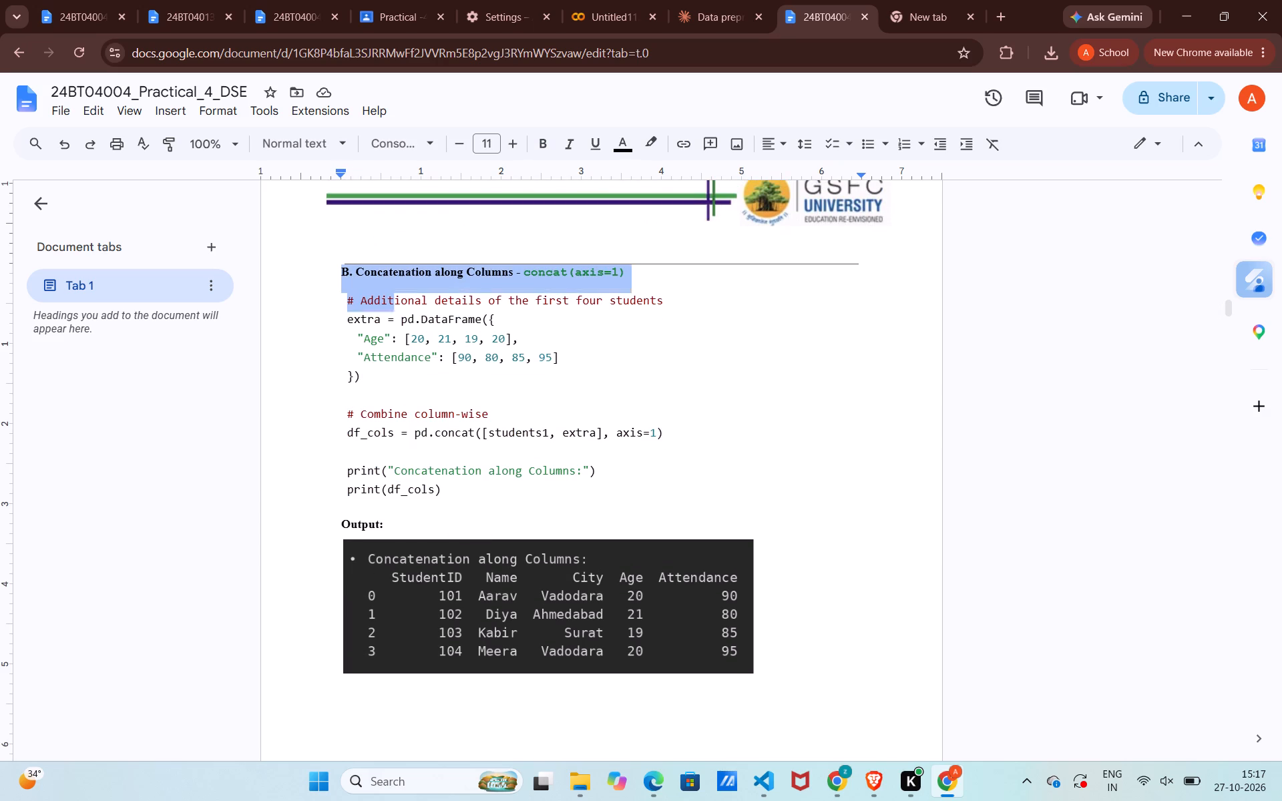
left_click_drag(407, 324, 433, 527)
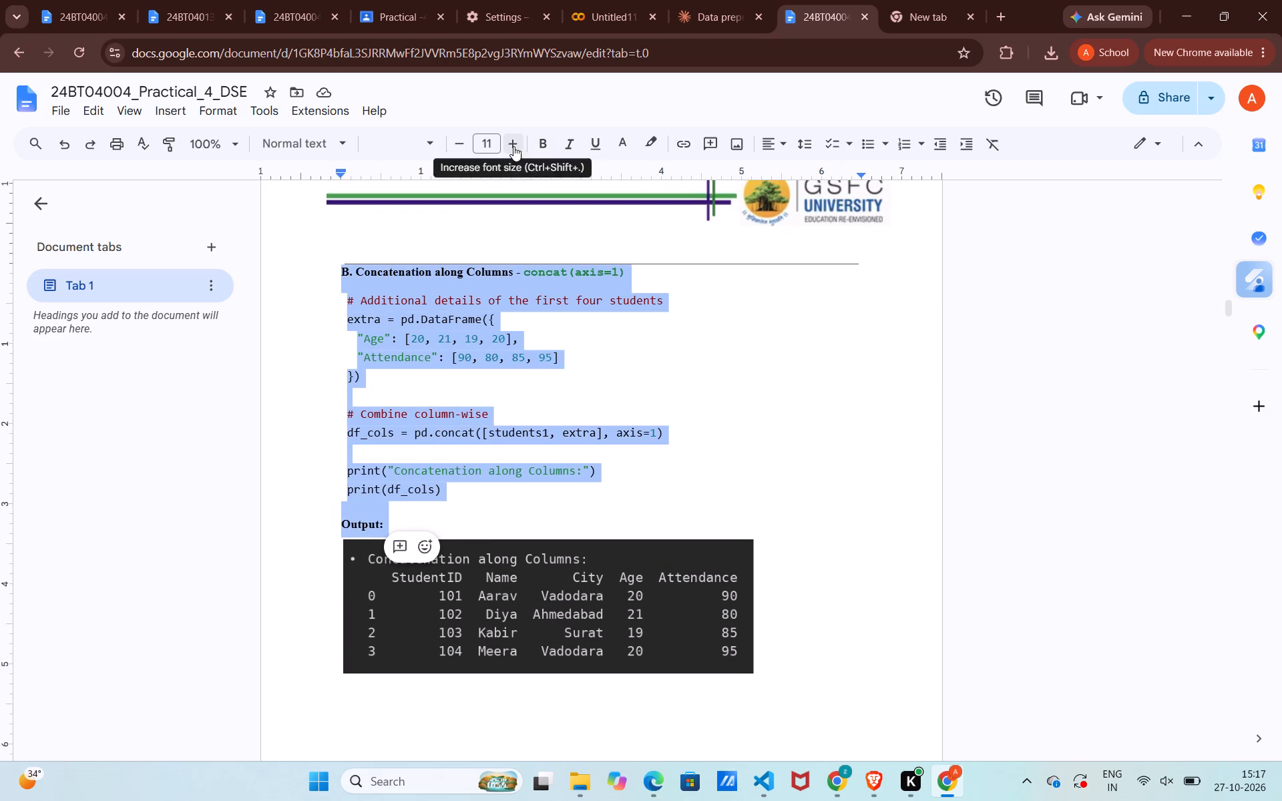
left_click(513, 146)
Pull the 'Merging DataFrames' heading up to a new line below the Concatenation along Columns output image.
scroll(496, 380, "down", 4)
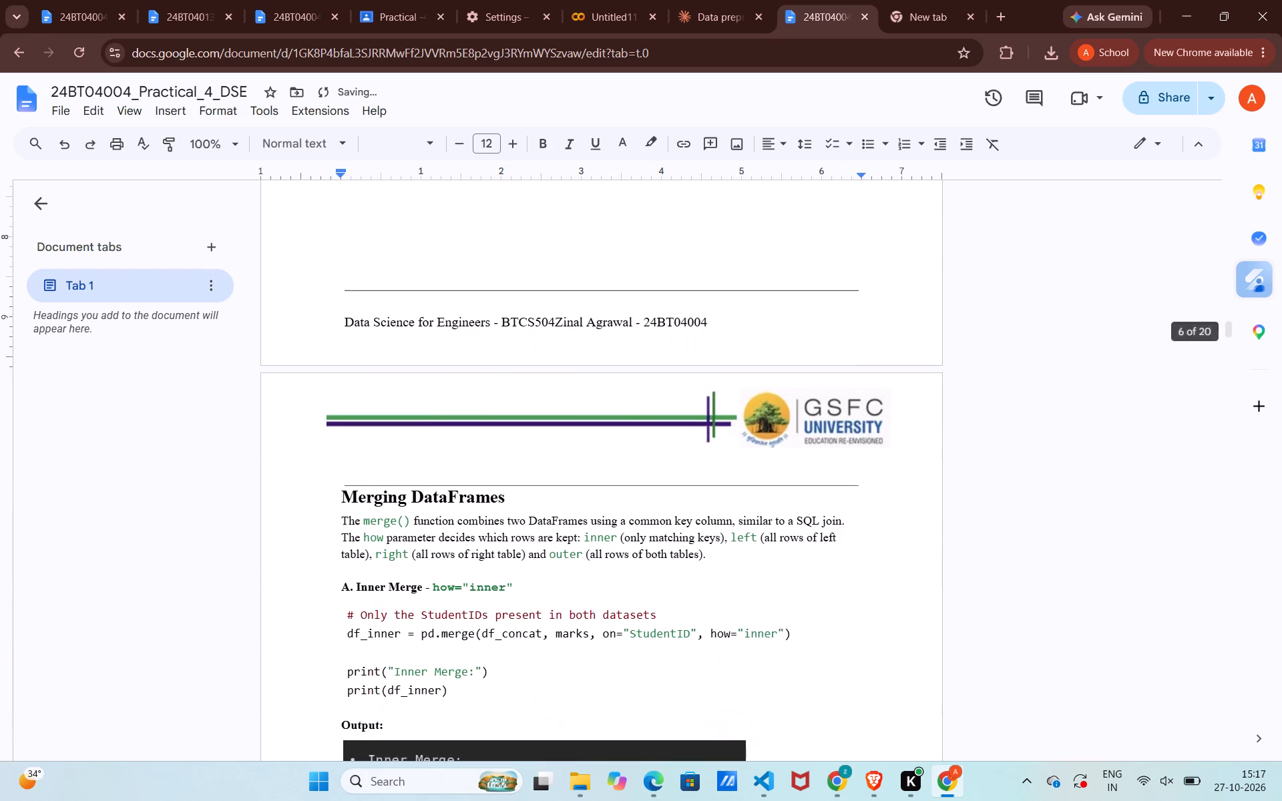
scroll(496, 380, "down", 2)
left_click(341, 318)
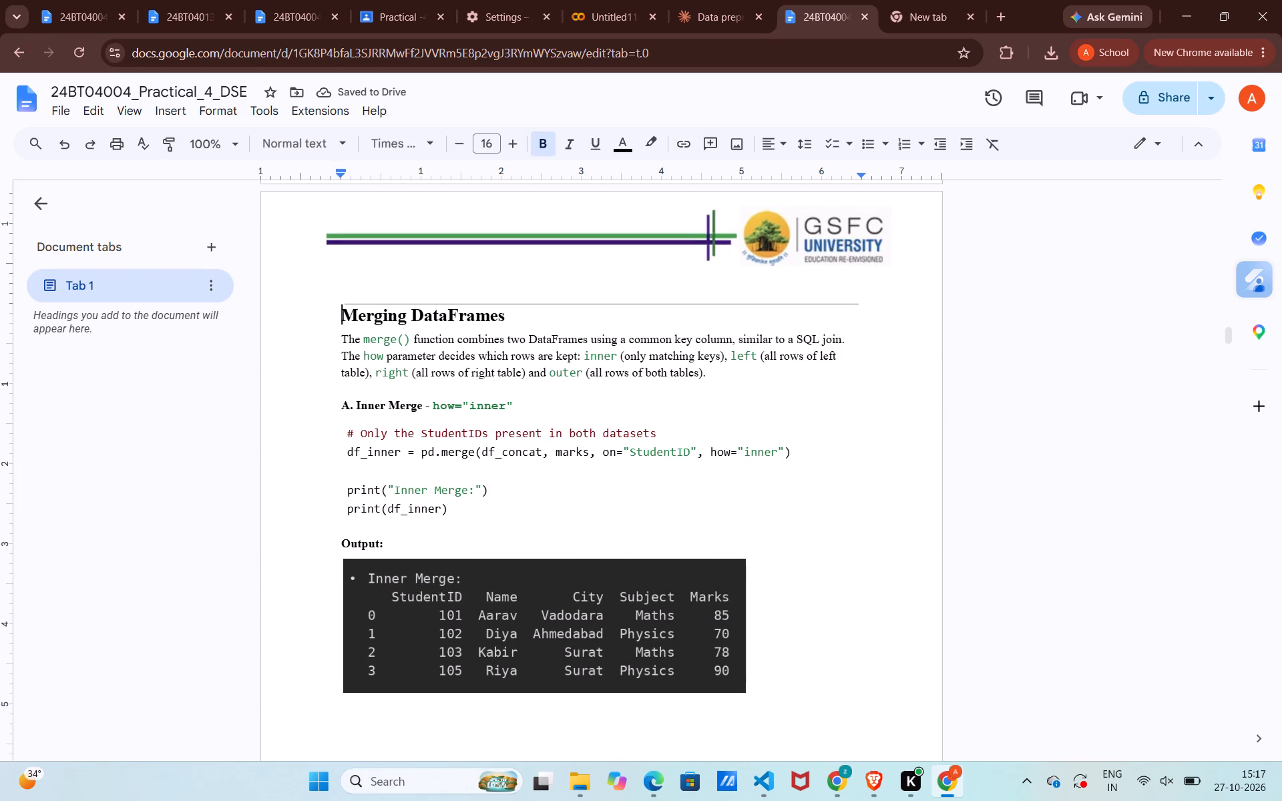
key("BackSpace")
key("Return")
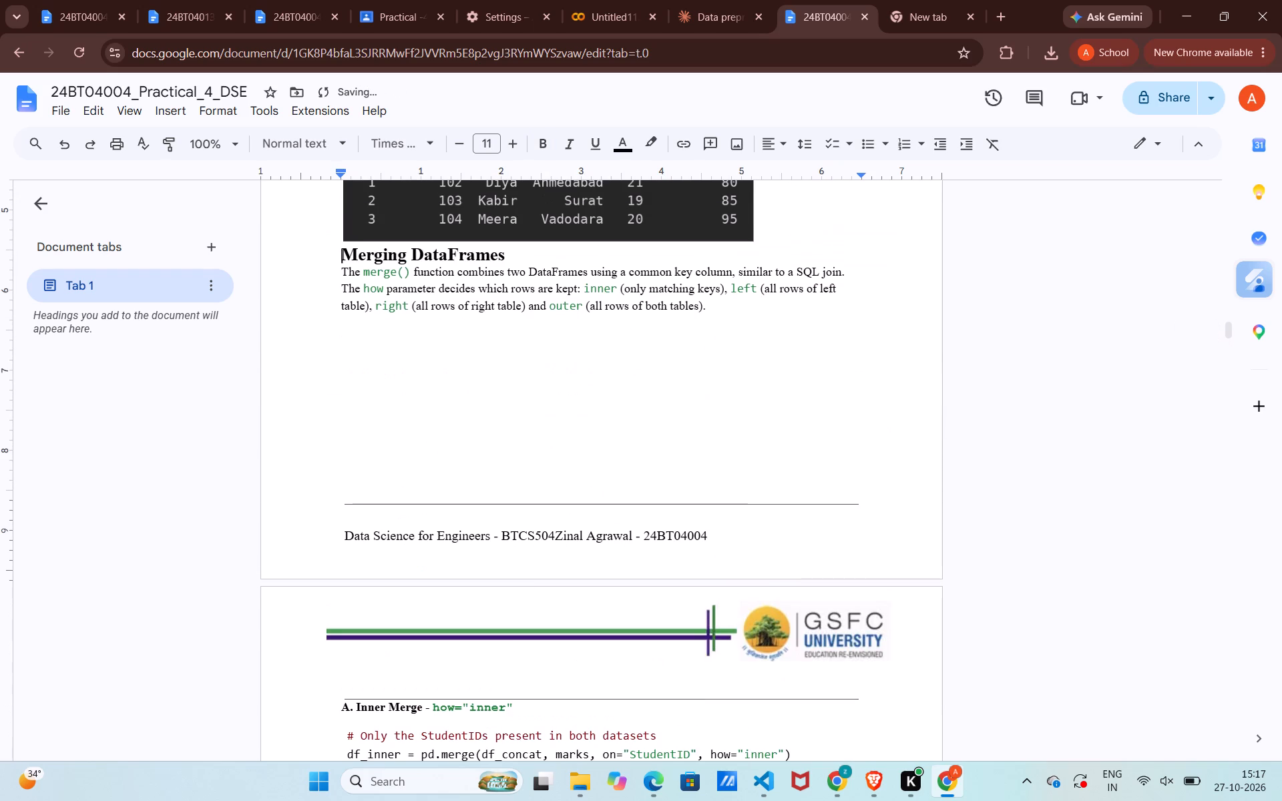
Add one blank line above and one below the 'Merging DataFrames' heading.
key("Return")
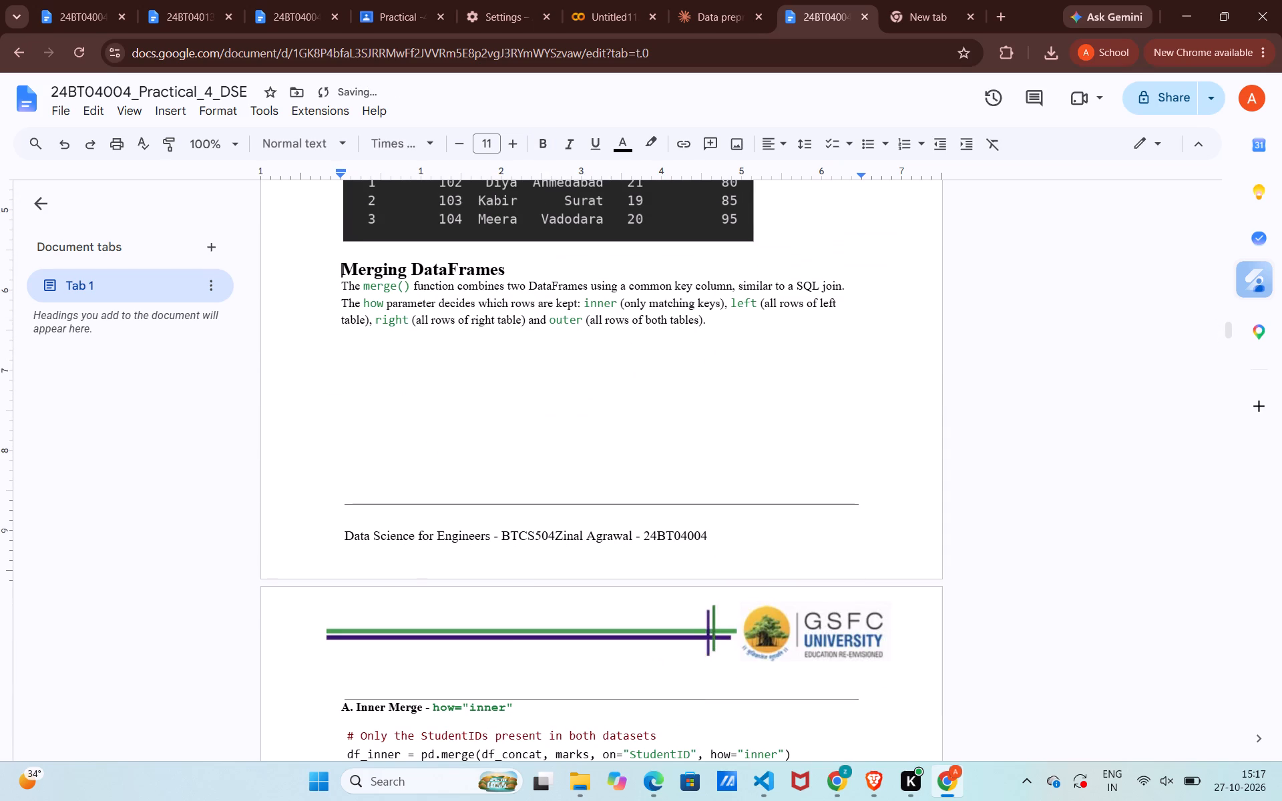
left_click(511, 264)
key("Return")
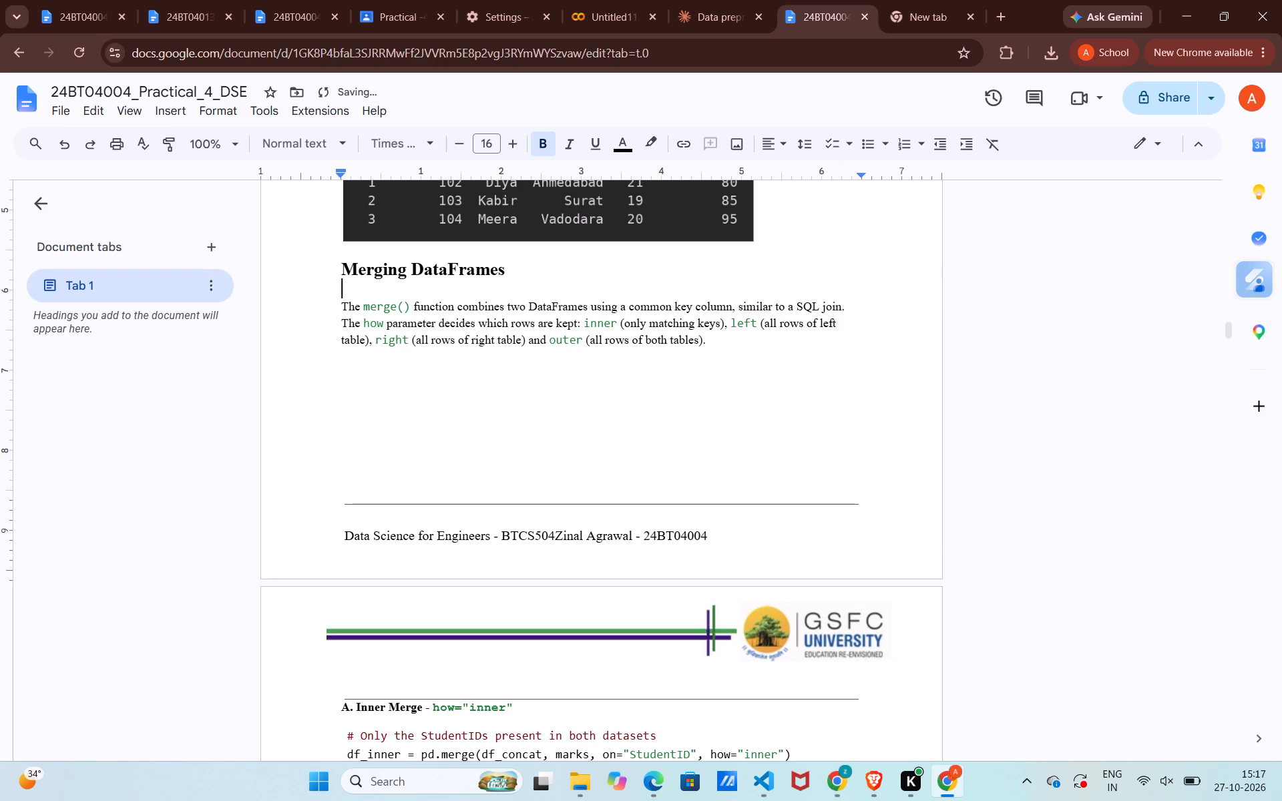
Set the text from the merge() paragraph under 'Merging DataFrames' through section A's 'Output:' label to font size 12.
left_click_drag(336, 306, 792, 746)
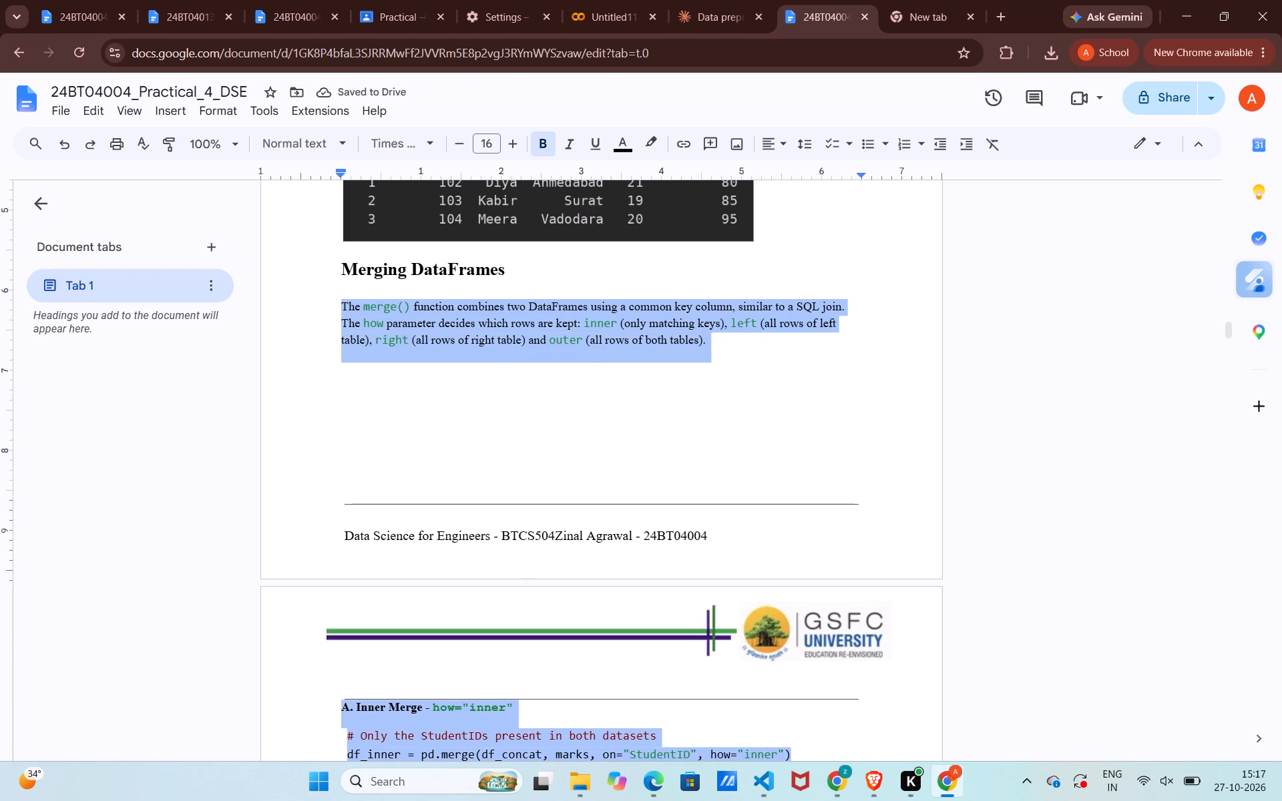
left_click_drag(792, 746, 453, 283)
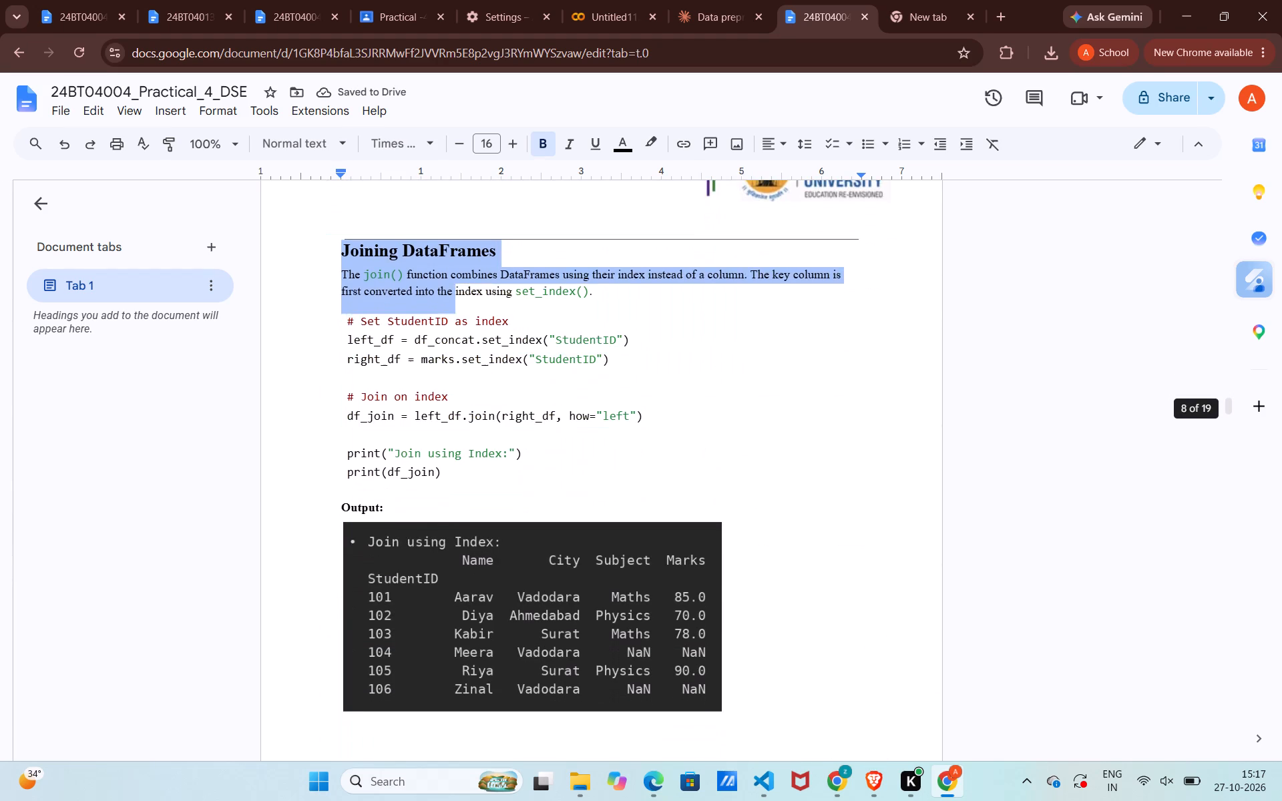
left_click_drag(453, 283, 330, 213)
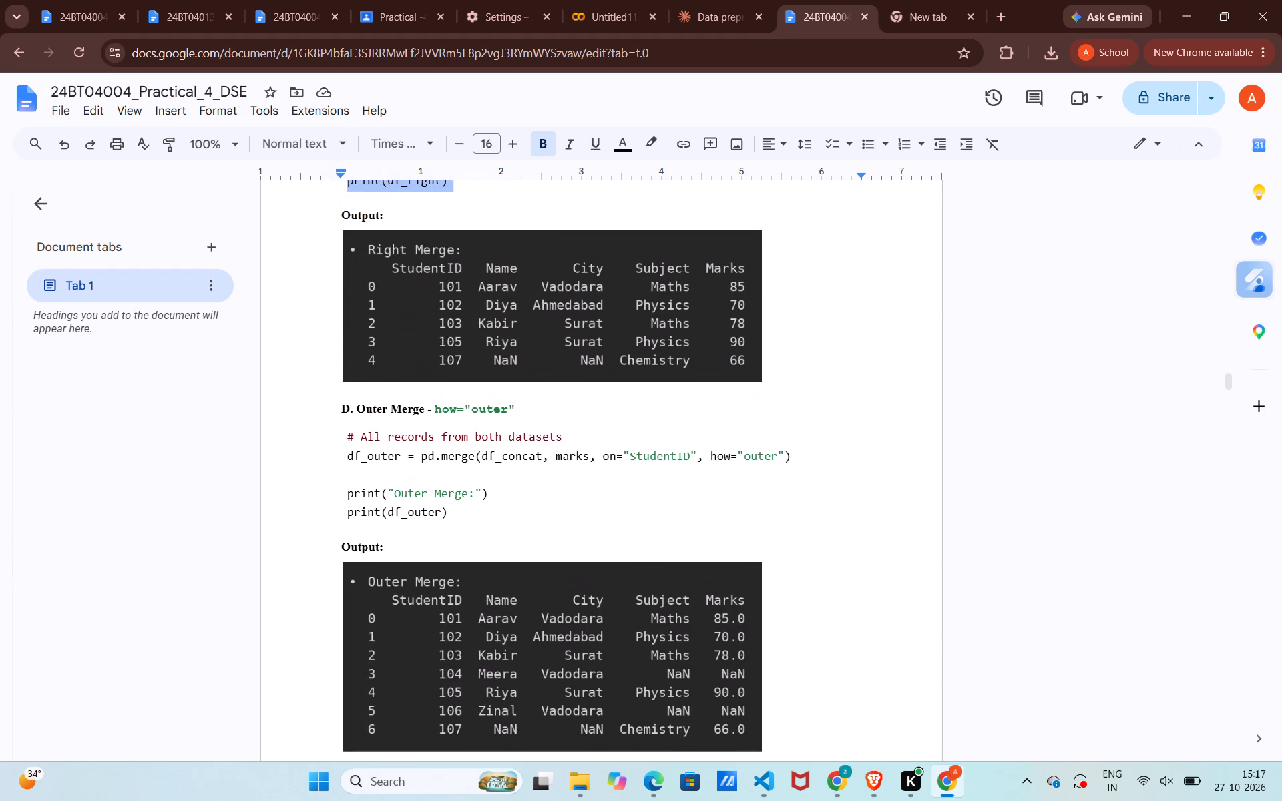
left_click_drag(330, 213, 304, 240)
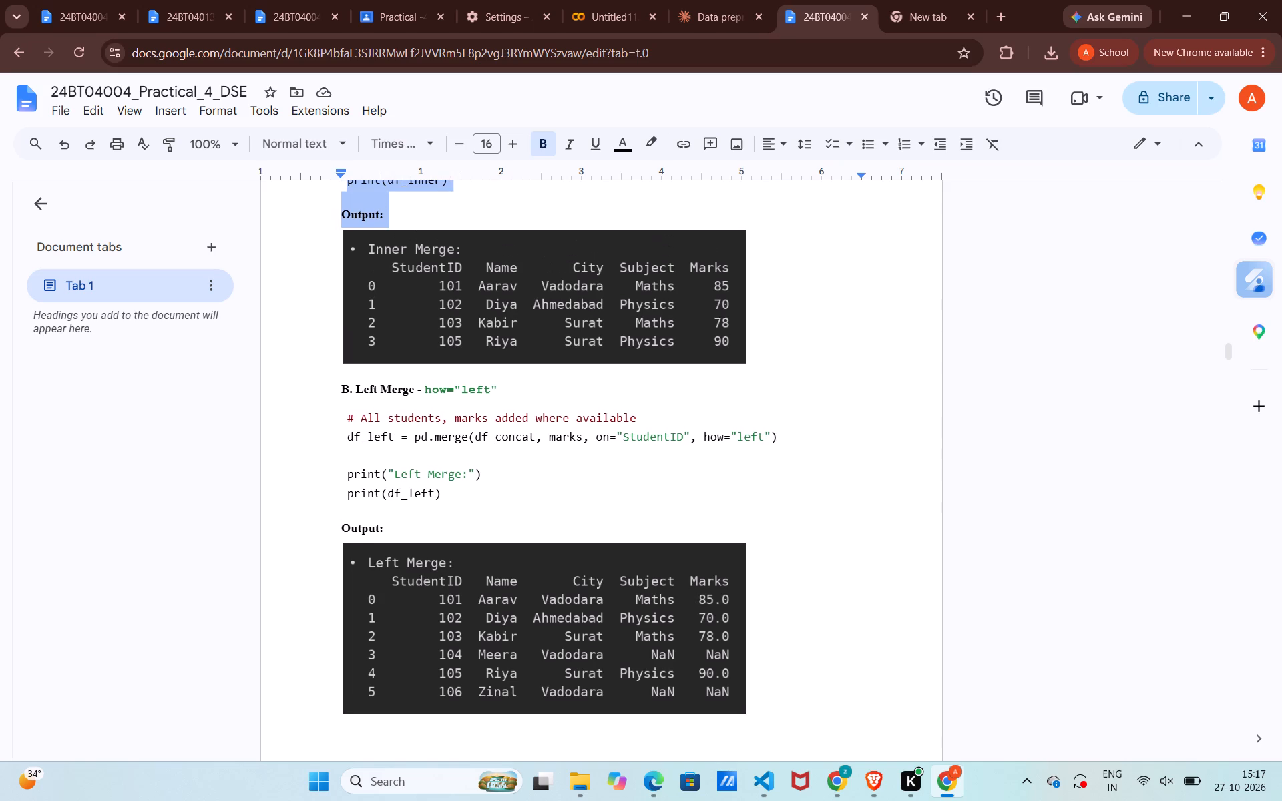
left_click_drag(304, 240, 420, 344)
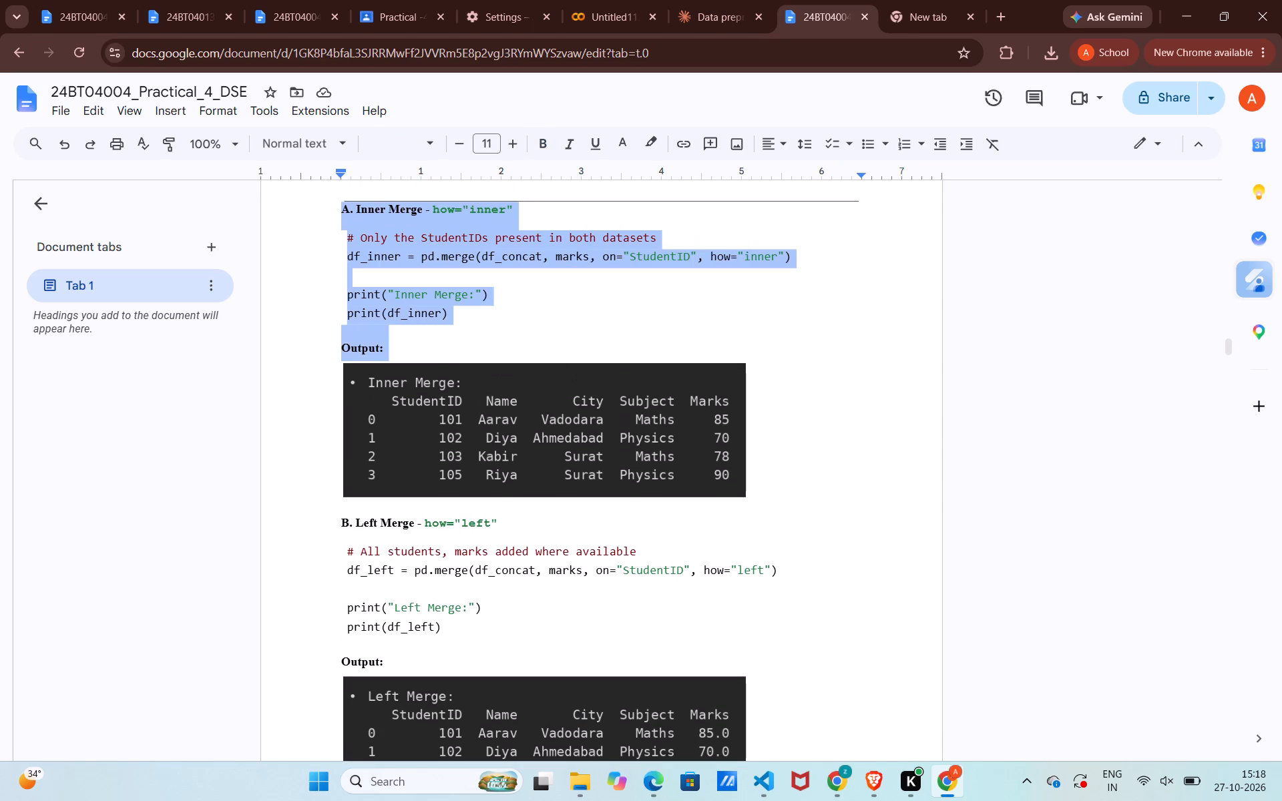
left_click(513, 146)
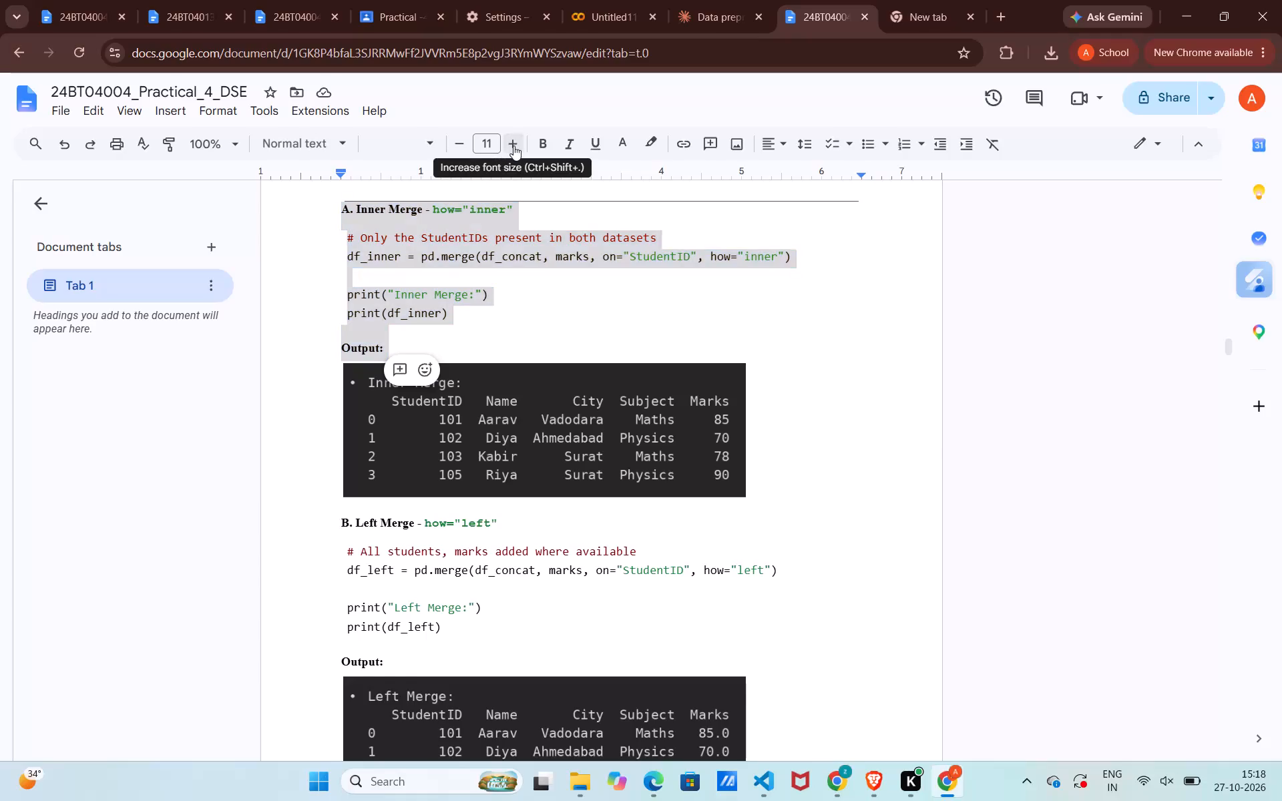
scroll(504, 269, "up", 1)
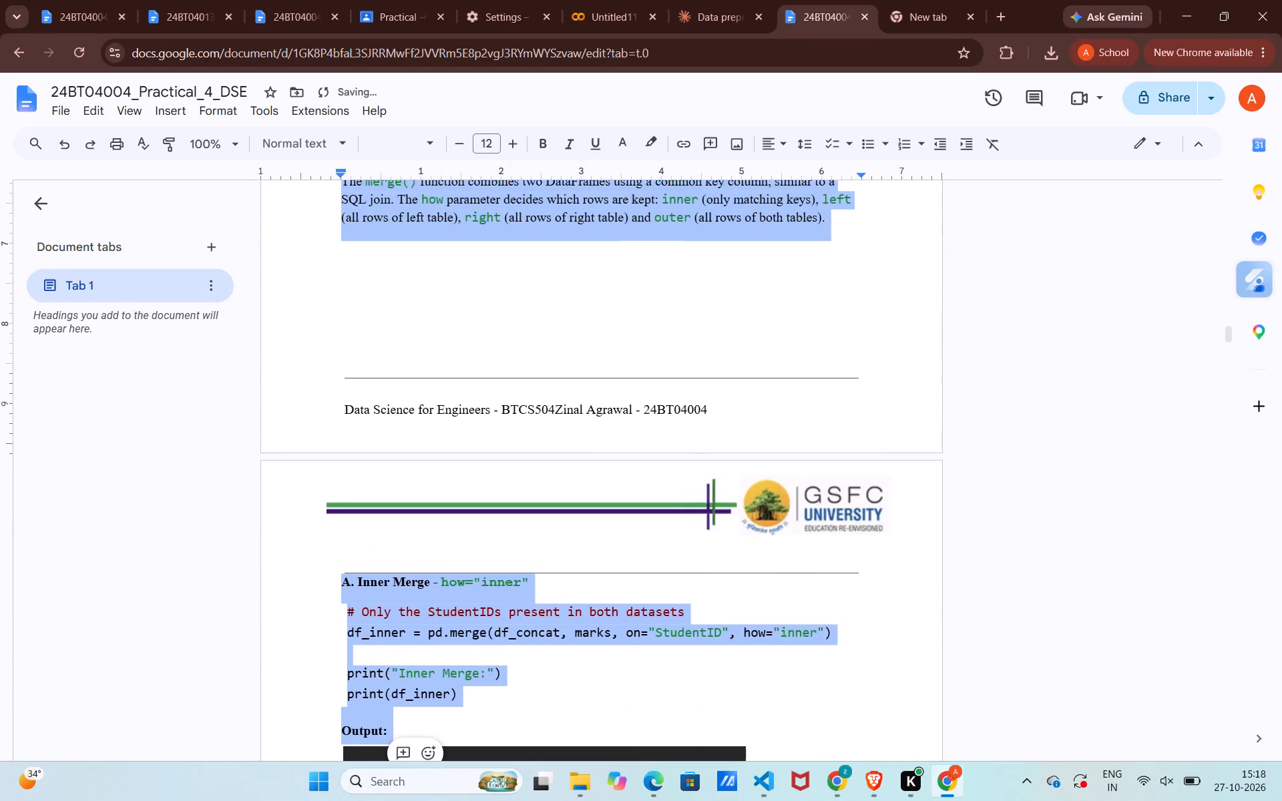
scroll(504, 269, "up", 1)
left_click(558, 351)
Pull the 'A. Inner Merge' heading, its comment and the df_inner line up below the merge() paragraph, each on its own line.
scroll(558, 351, "down", 1)
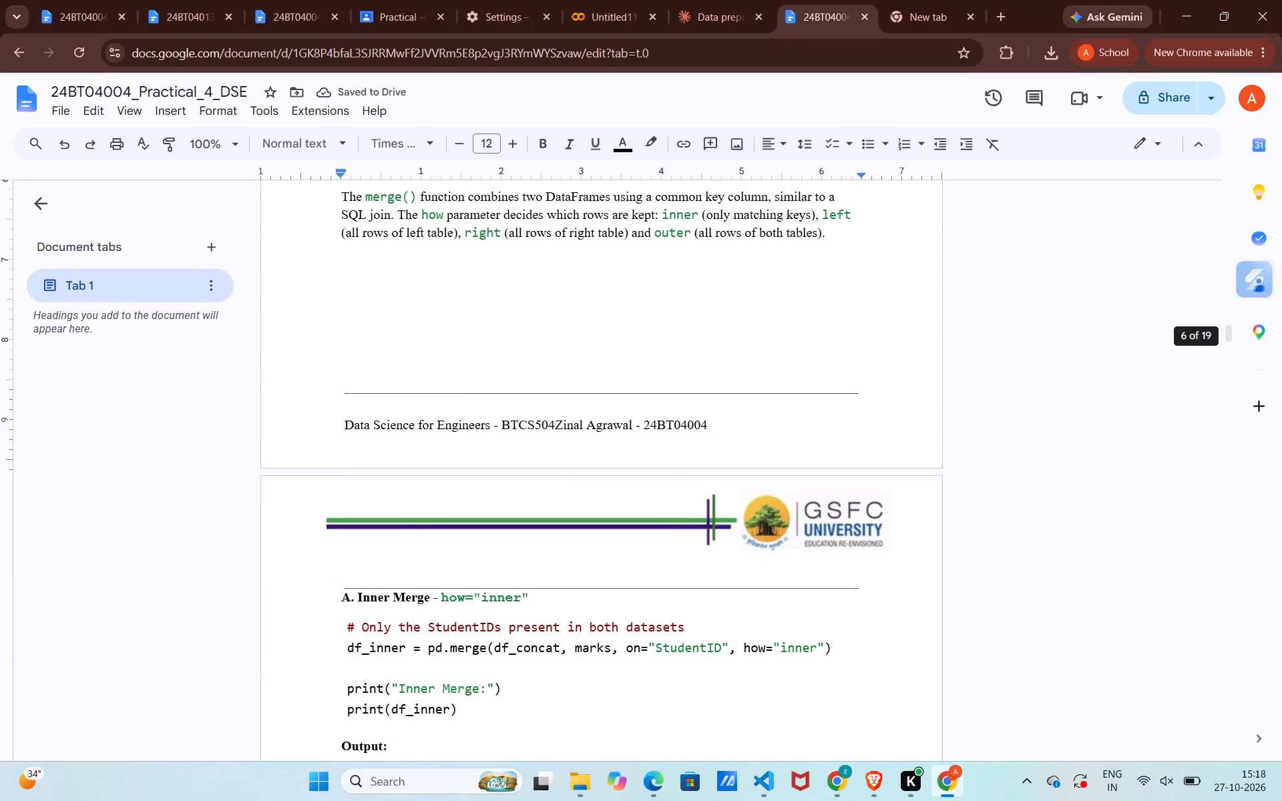
left_click(341, 595)
key("BackSpace")
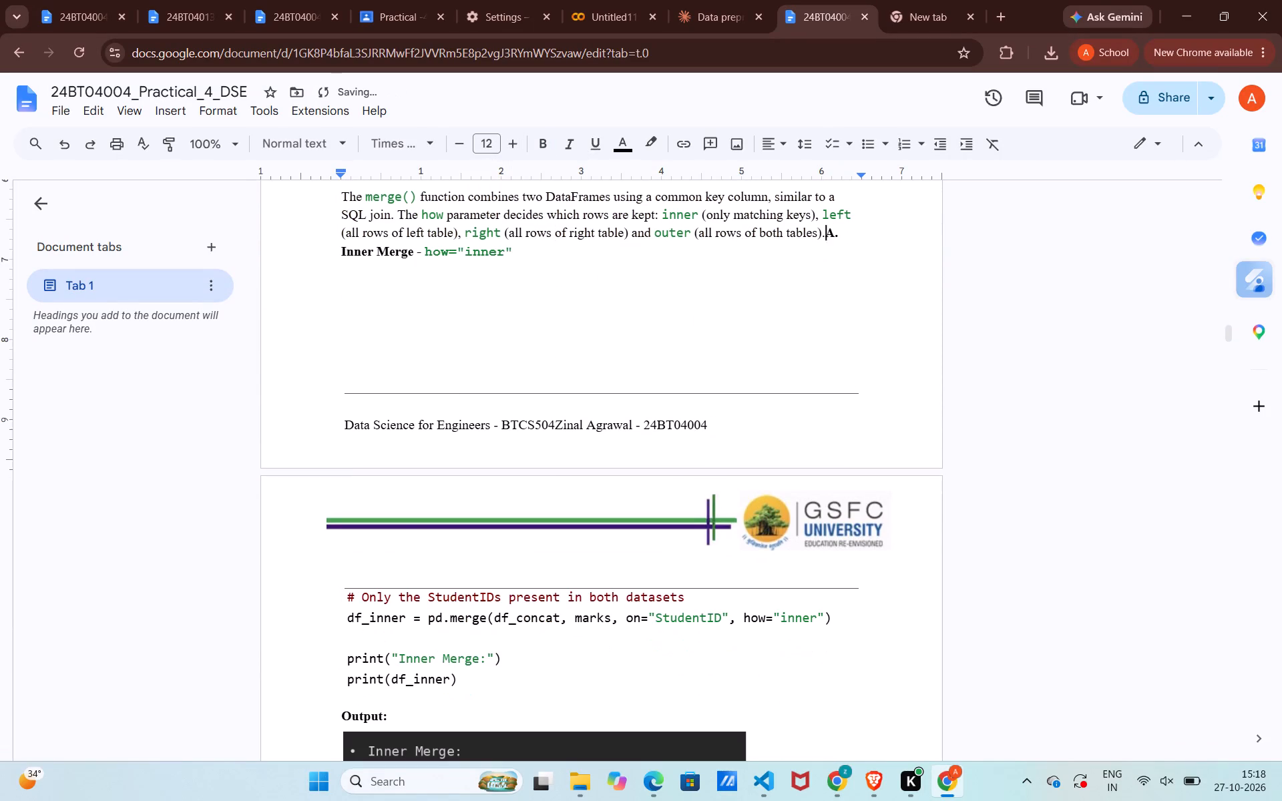
key("Return")
key("Down")
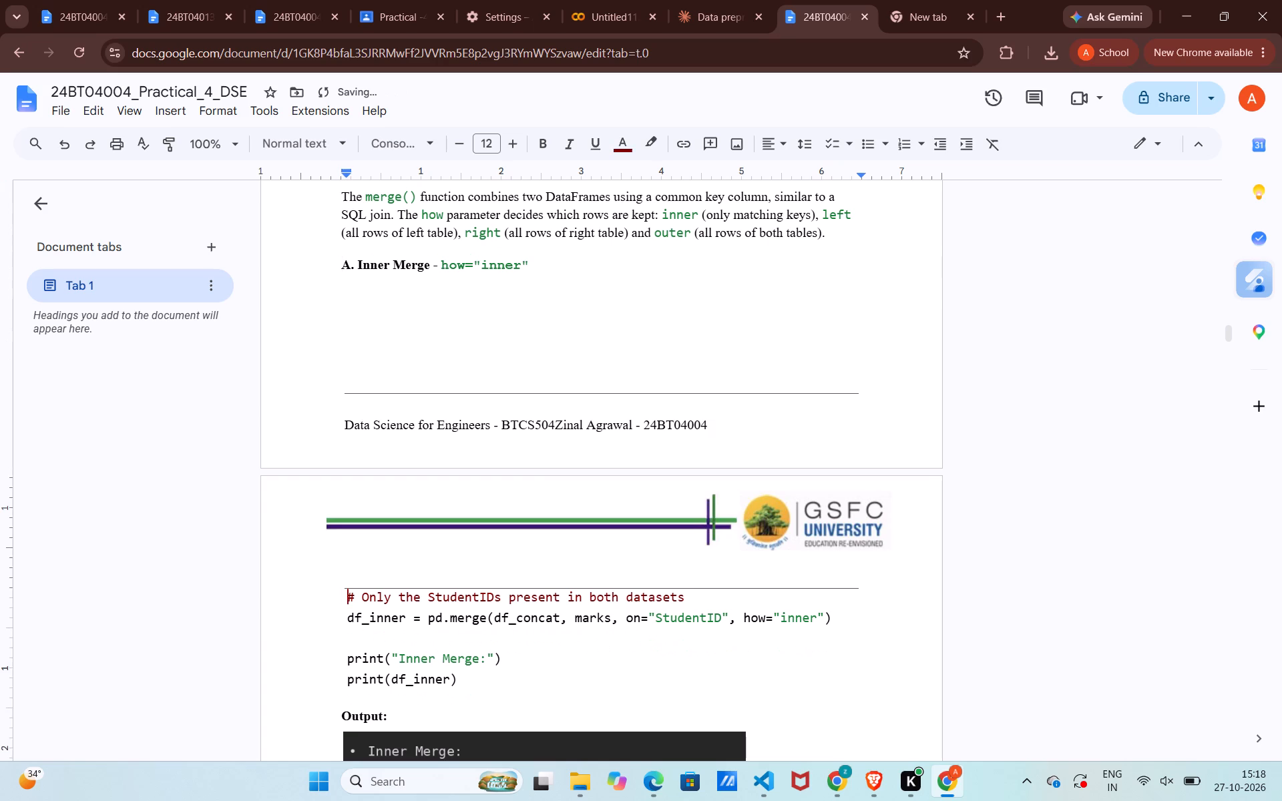
key("BackSpace")
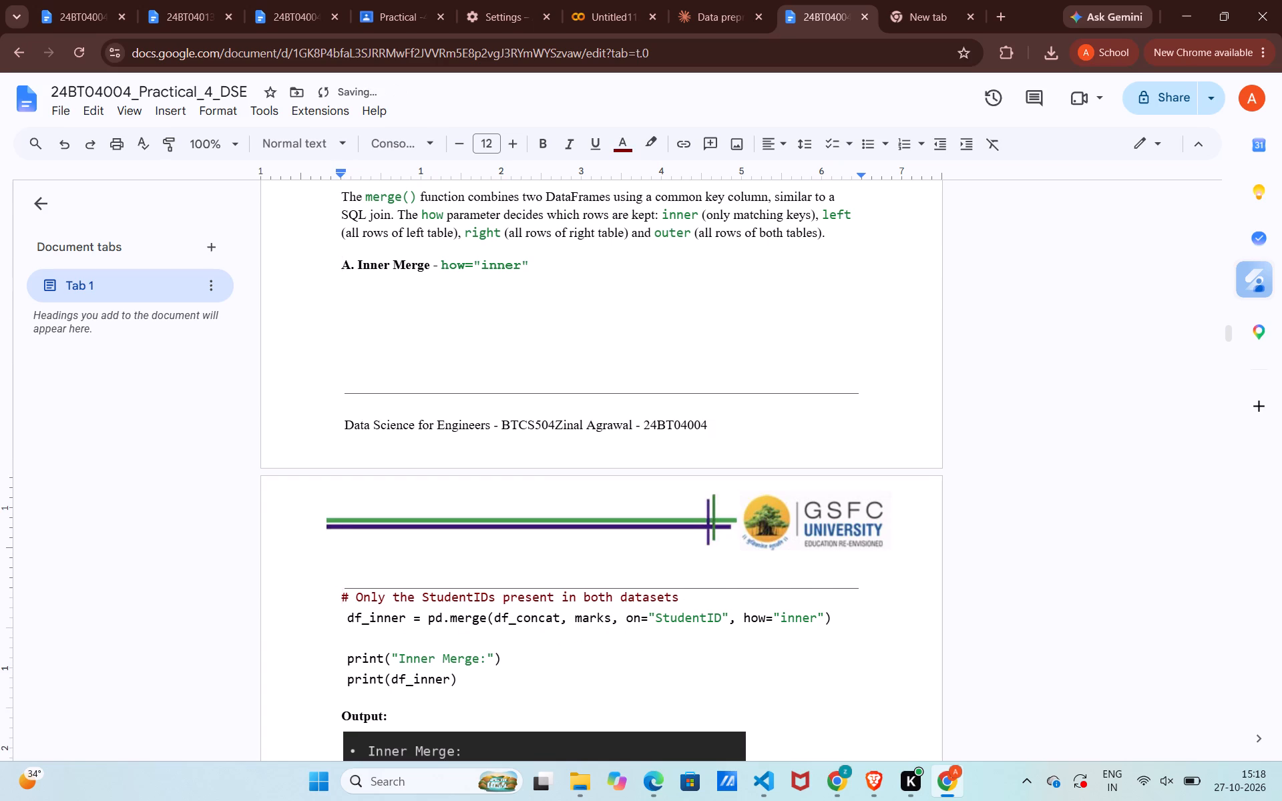
key("BackSpace")
key("Return")
key("Down")
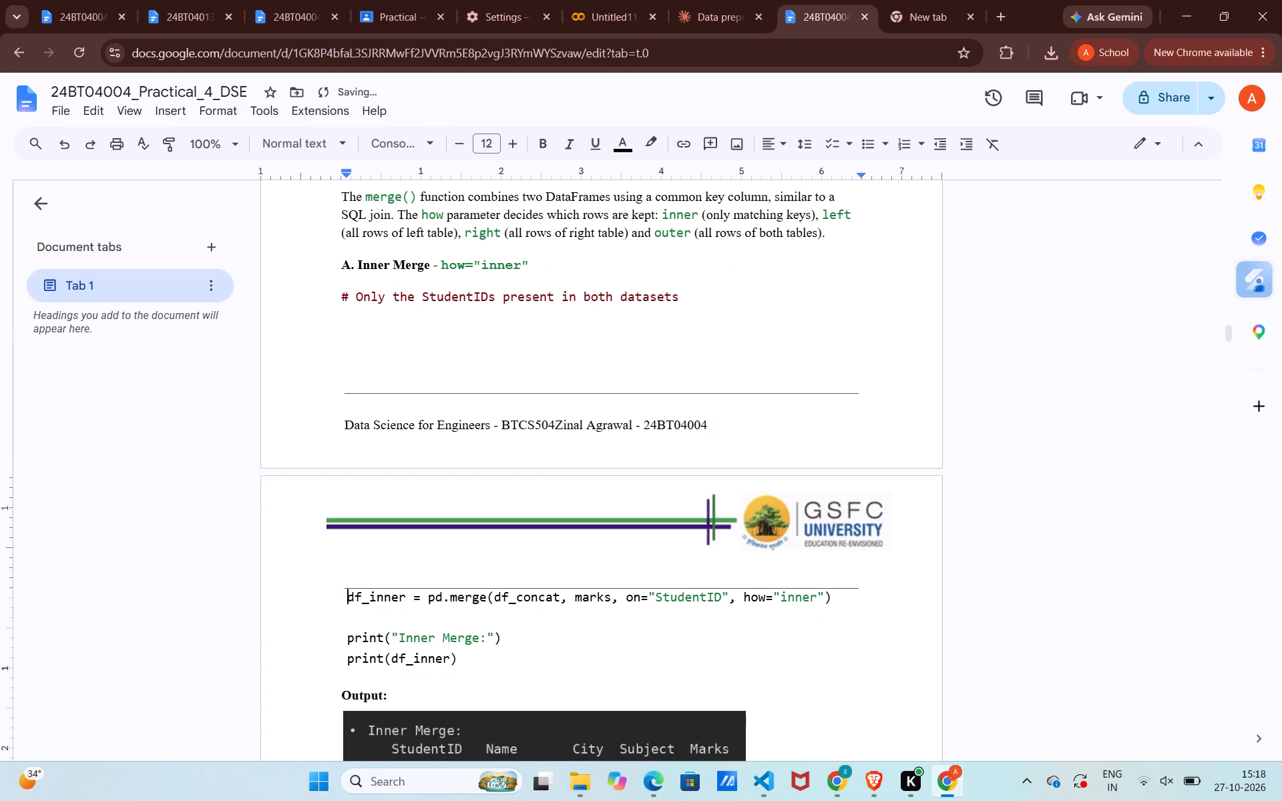
key("BackSpace")
key("BackSpace")
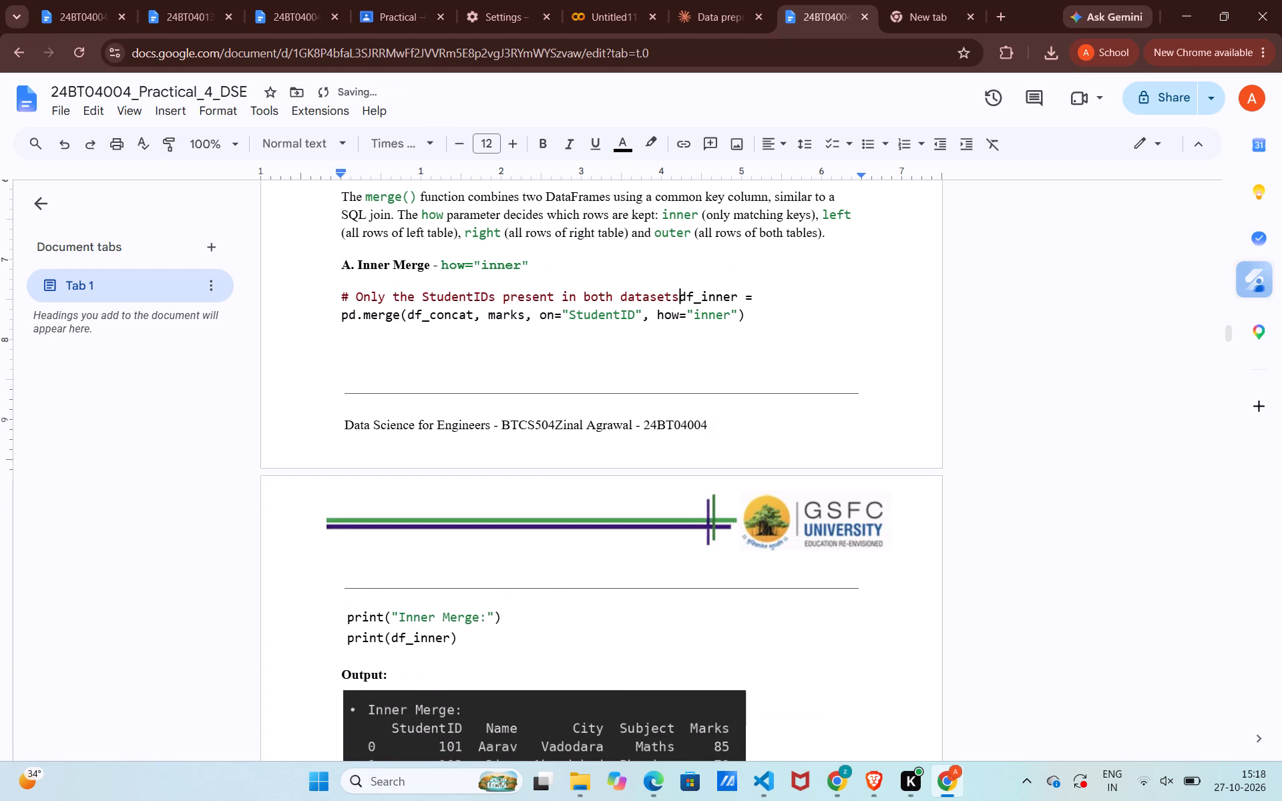
key("Return")
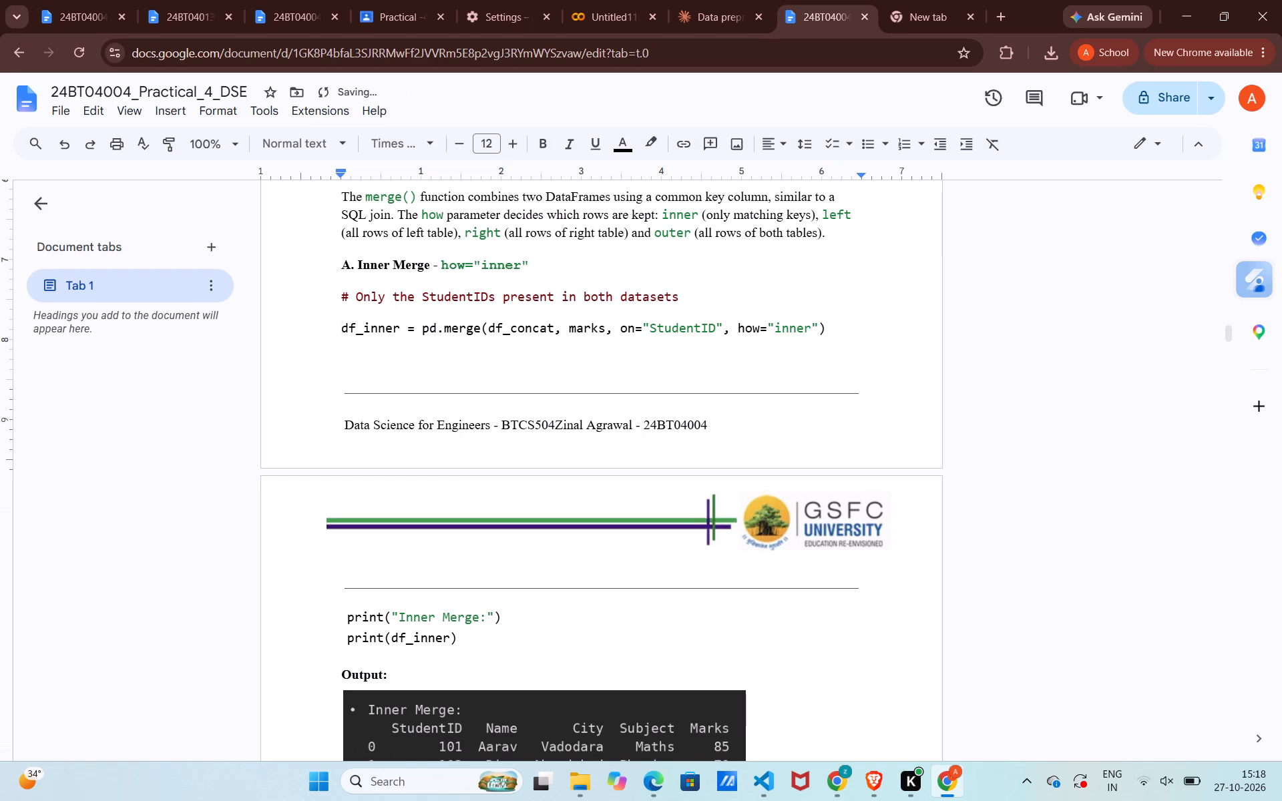
Pull print("Inner Merge:") up directly below the df_inner line without the blank line, and remove the indent of print(df_inner) on its own line.
scroll(341, 595, "down", 1)
left_click(346, 585)
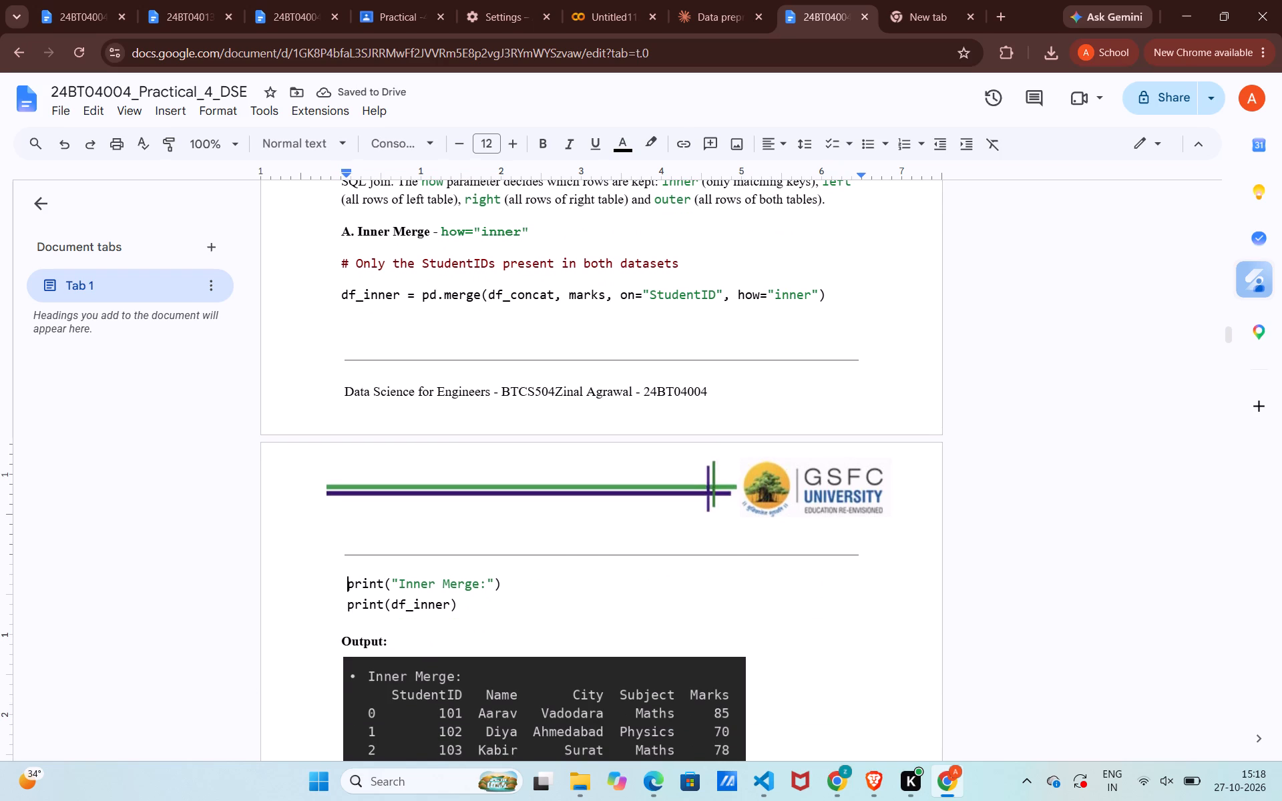
key("BackSpace")
key("BackSpace")
key("BackSpace")
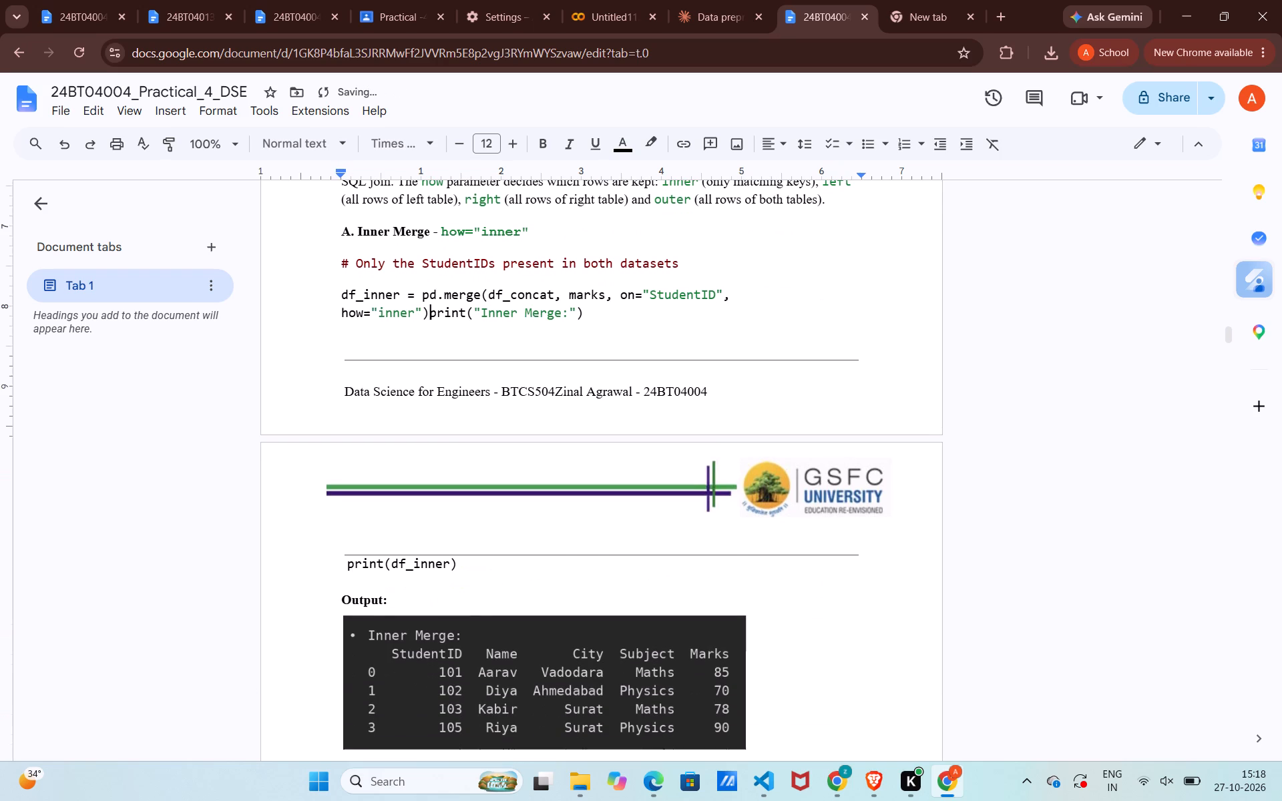
key("Return")
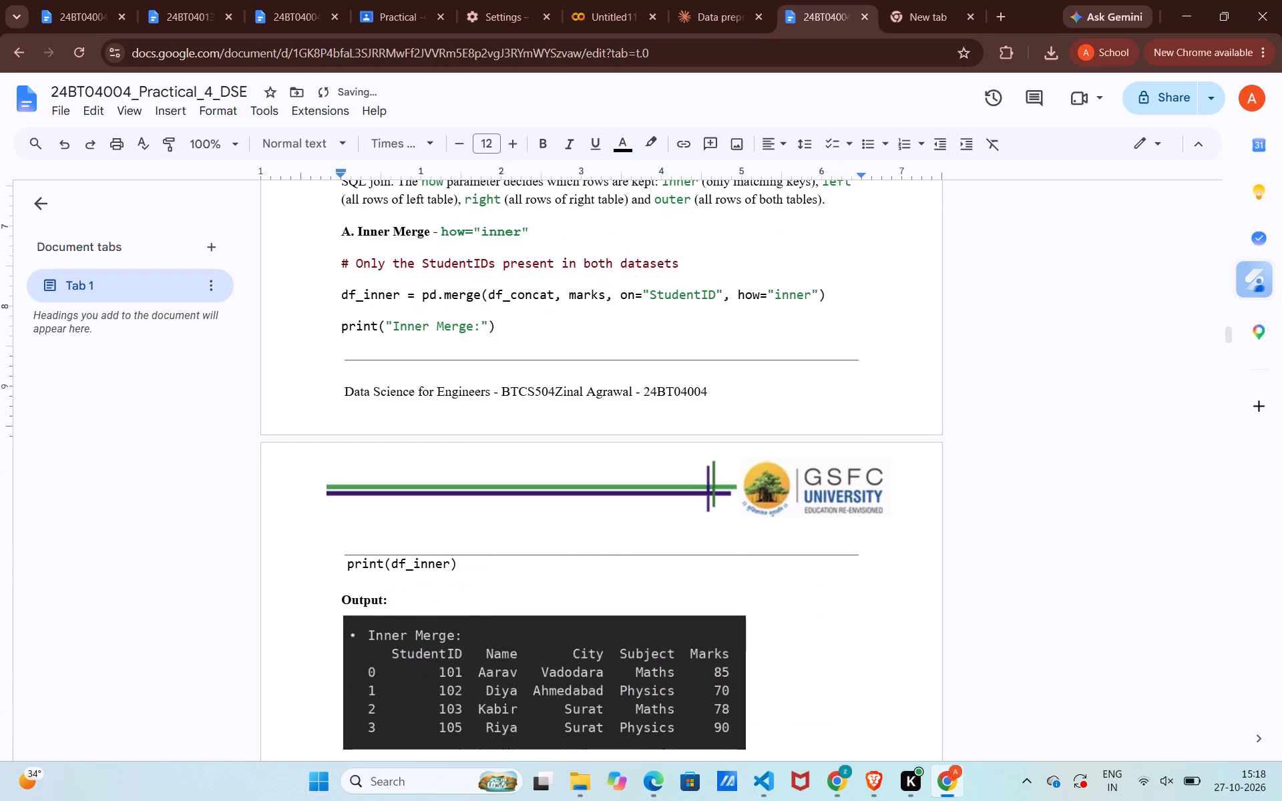
key("Down")
key("BackSpace")
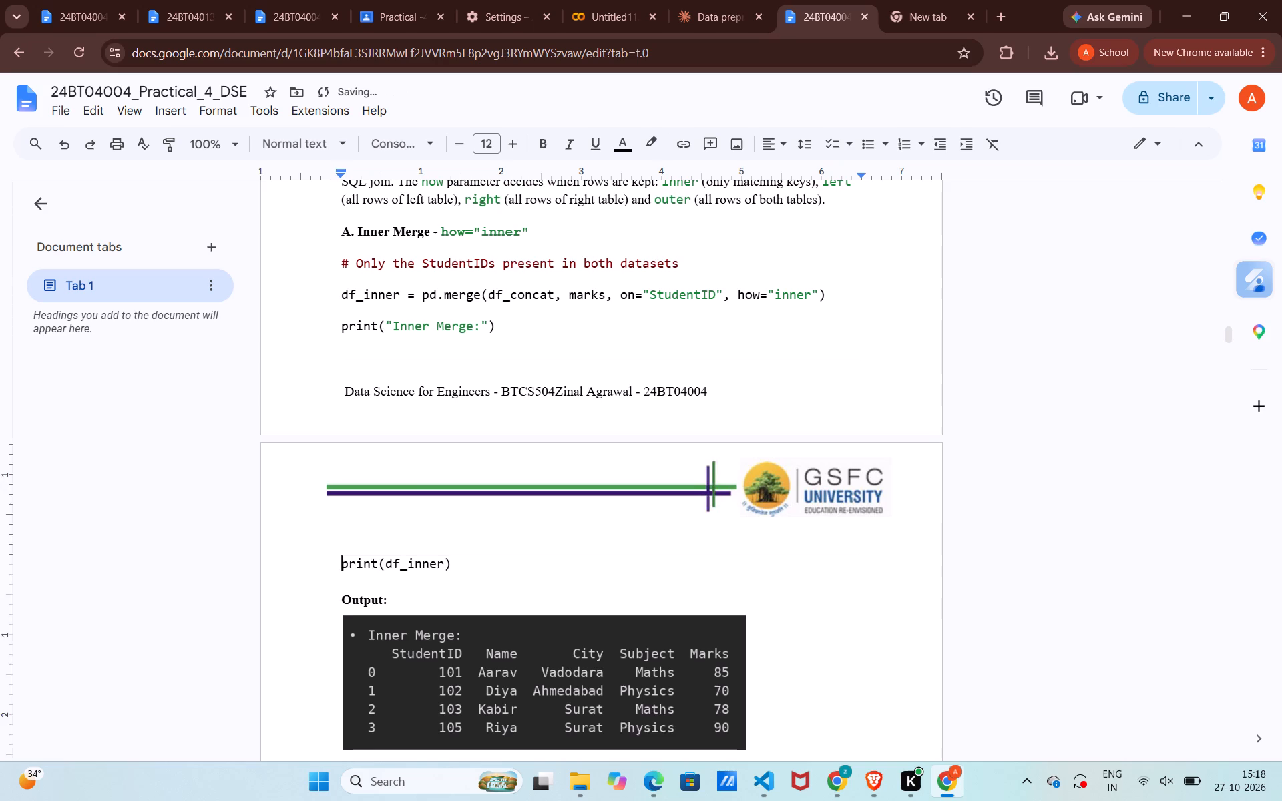
key("BackSpace")
key("Return")
Set the text from 'Left Merge' in heading B through that section's 'Output:' label to font size 12.
scroll(346, 585, "up", 2)
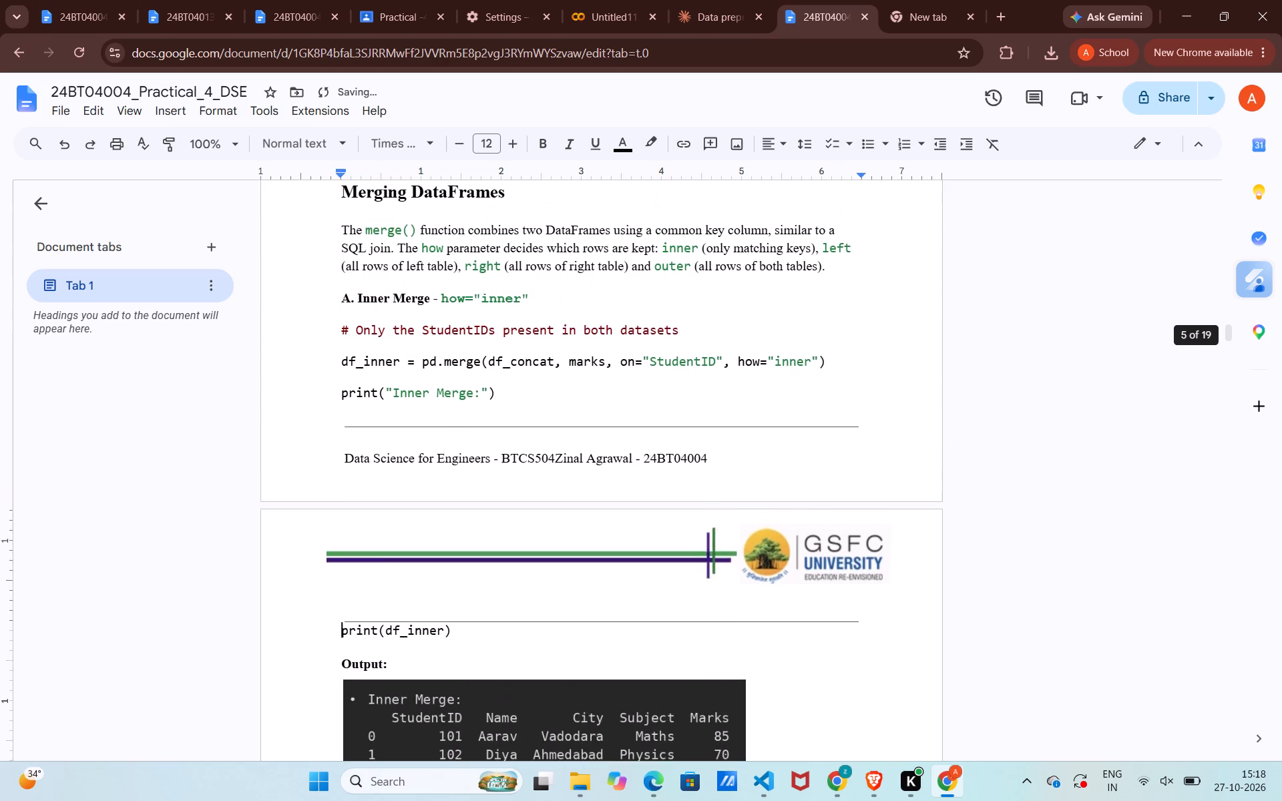
scroll(346, 585, "up", 2)
scroll(346, 585, "down", 6)
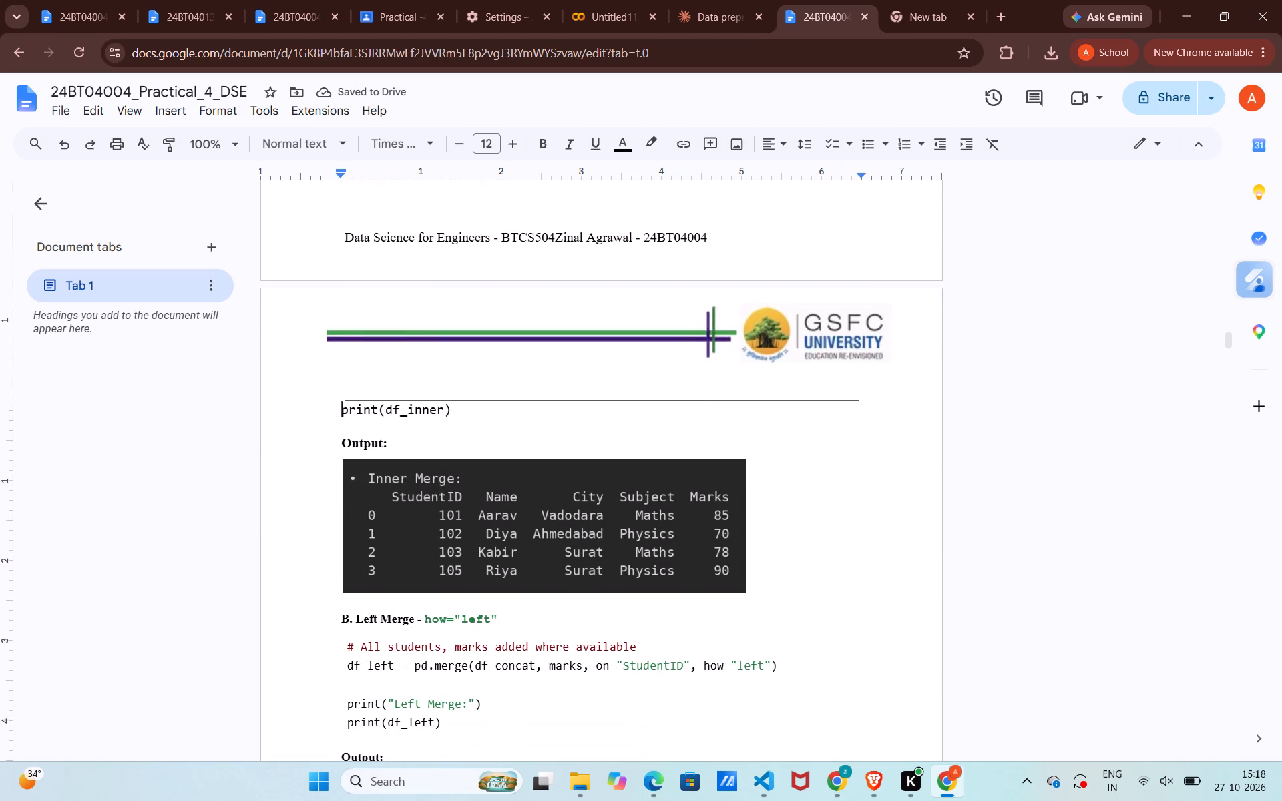
scroll(420, 520, "down", 1)
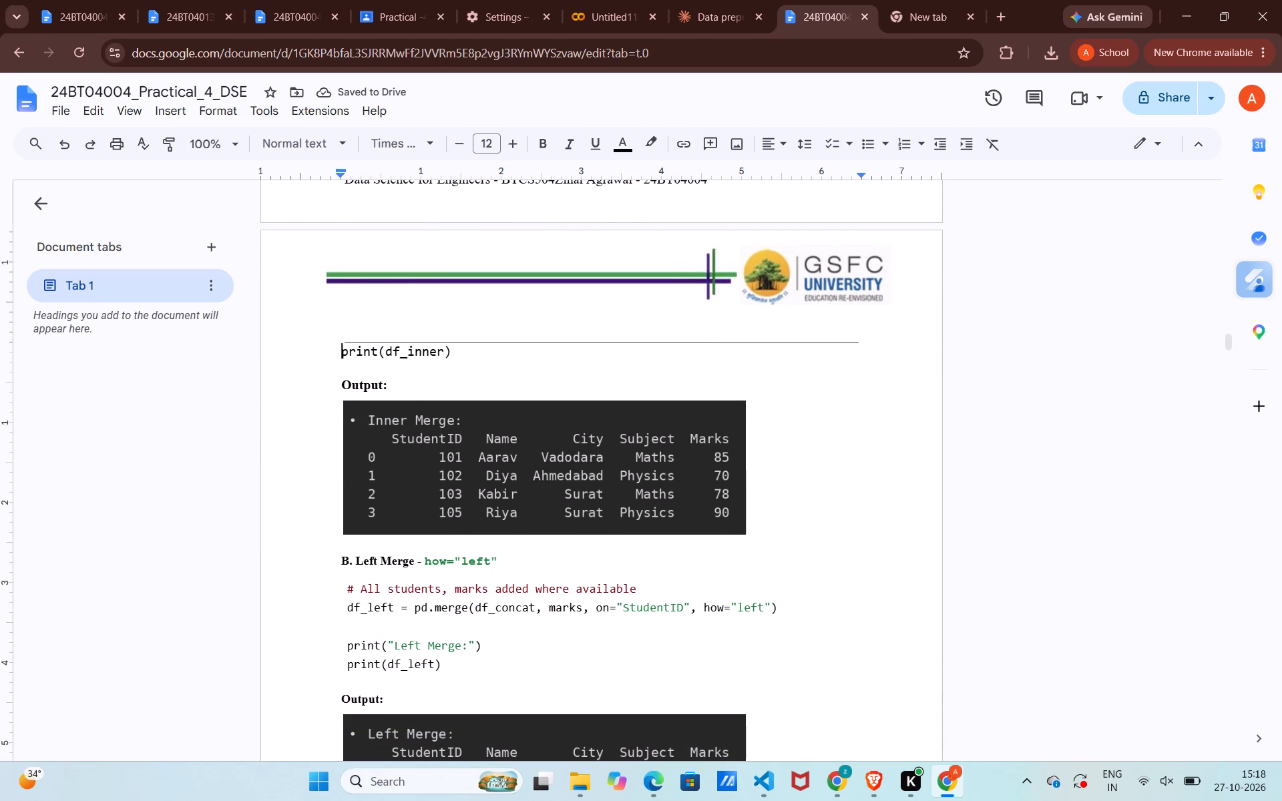
left_click(377, 386)
scroll(377, 386, "down", 1)
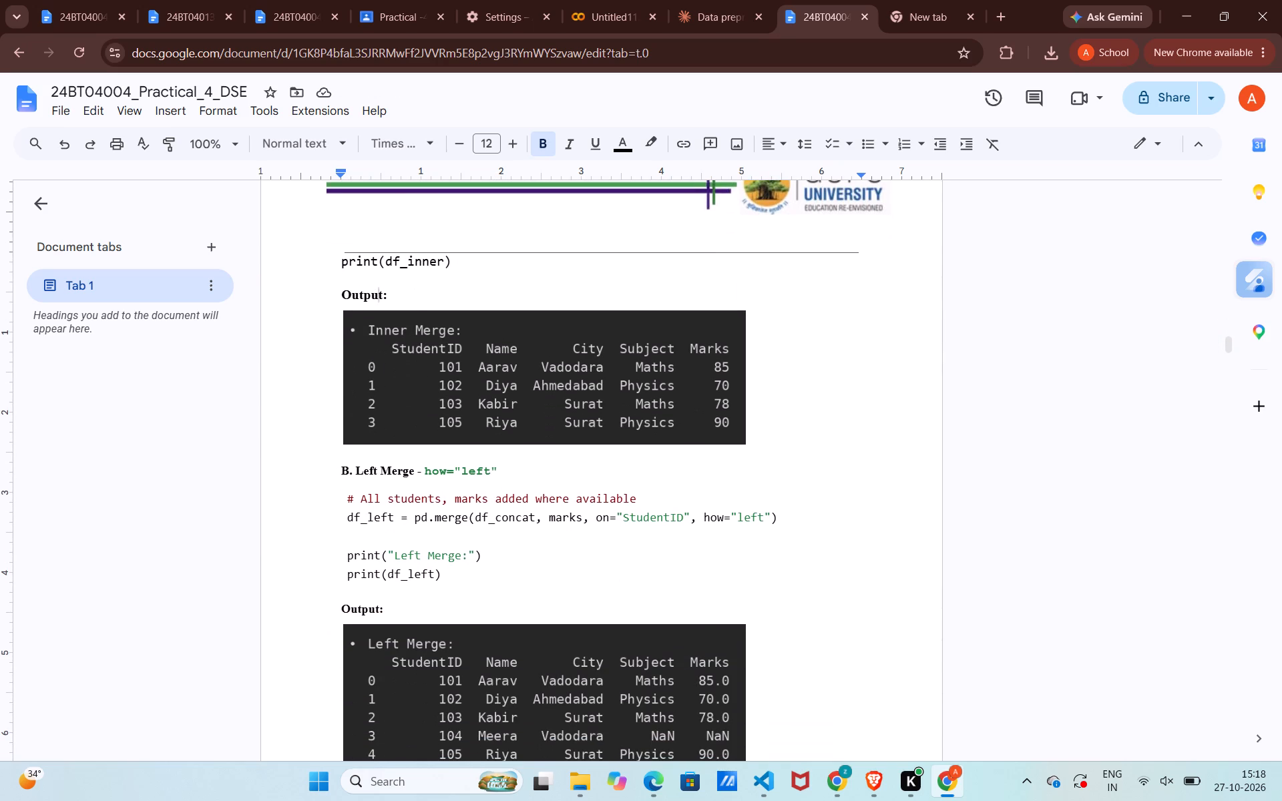
left_click_drag(356, 469, 462, 601)
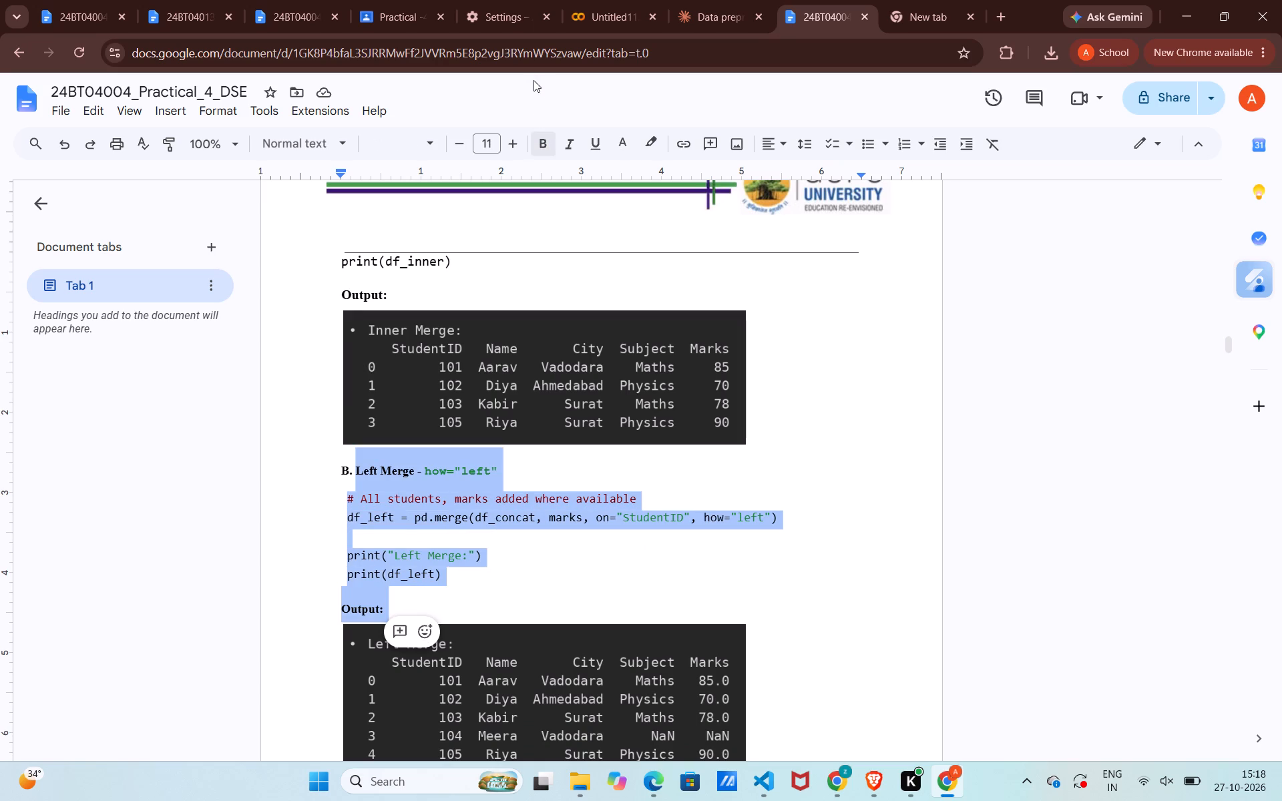
left_click(508, 145)
Pull the 'C. Right Merge' heading up below the Left Merge output image, leaving one blank line between them.
scroll(437, 388, "down", 3)
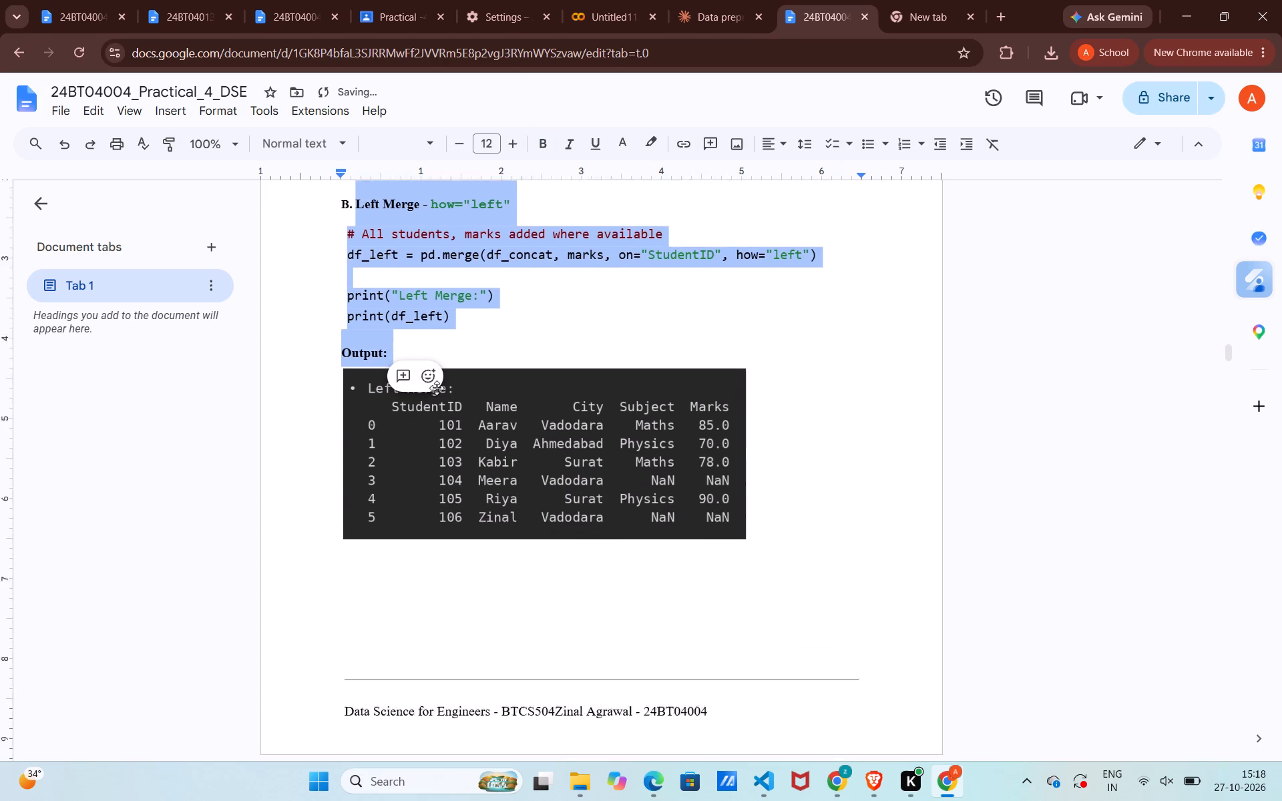
scroll(437, 388, "down", 1)
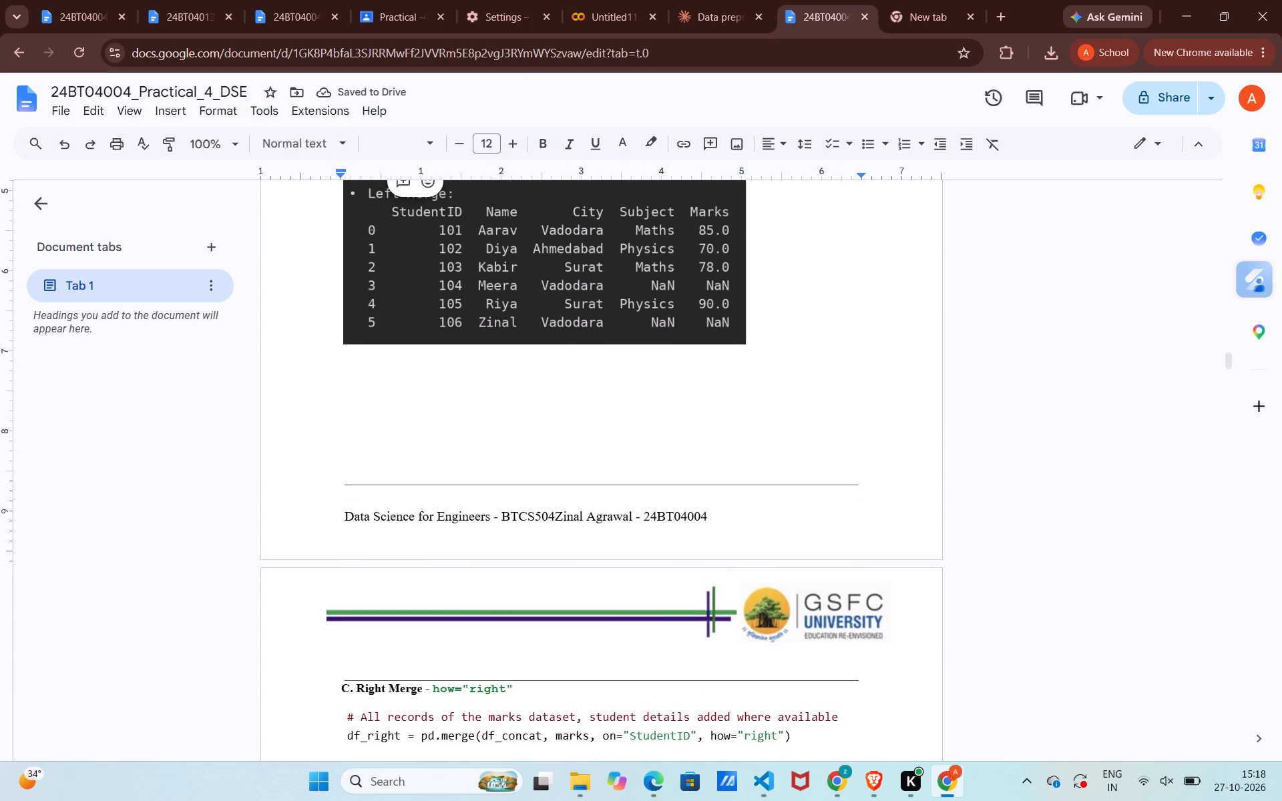
left_click(341, 690)
key("BackSpace")
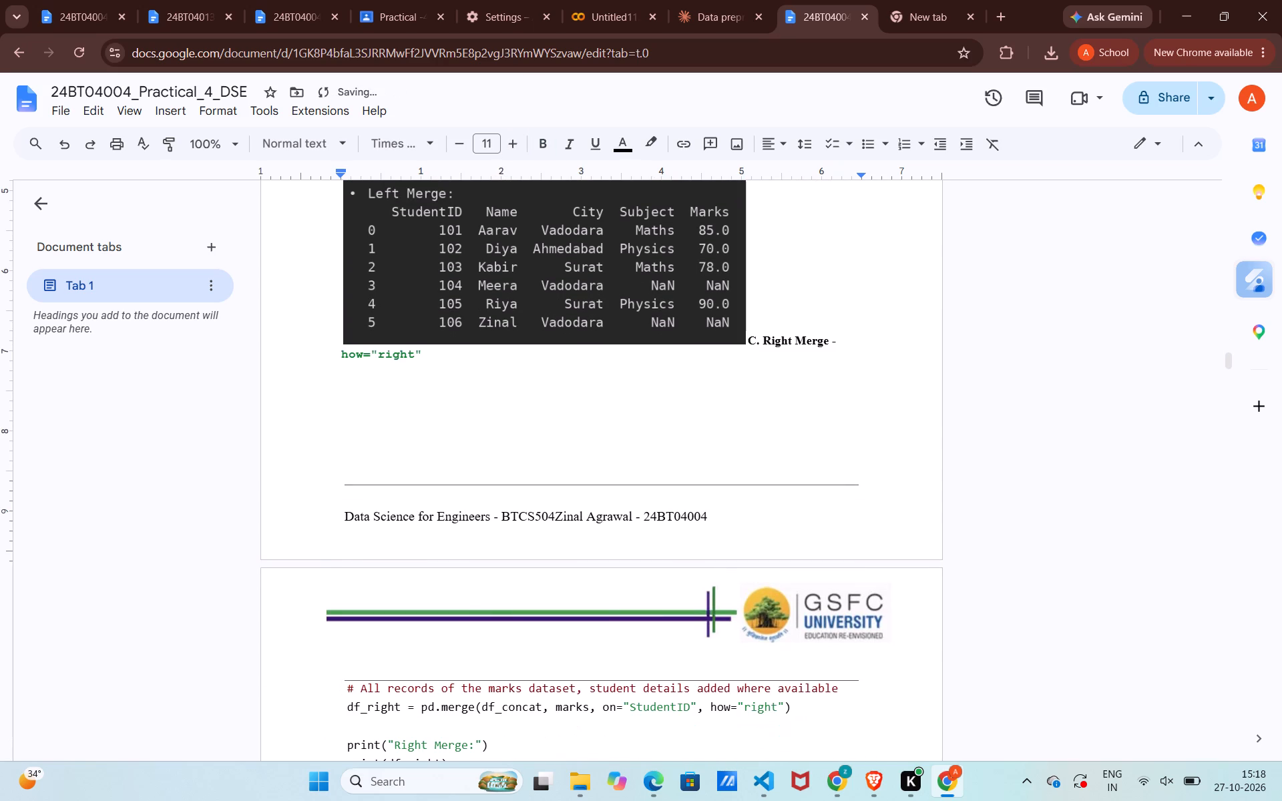
key("Return")
key("Return")
Pull the Right Merge code comment and the df_right line up below the 'C. Right Merge' heading, each on its own line.
key("Down")
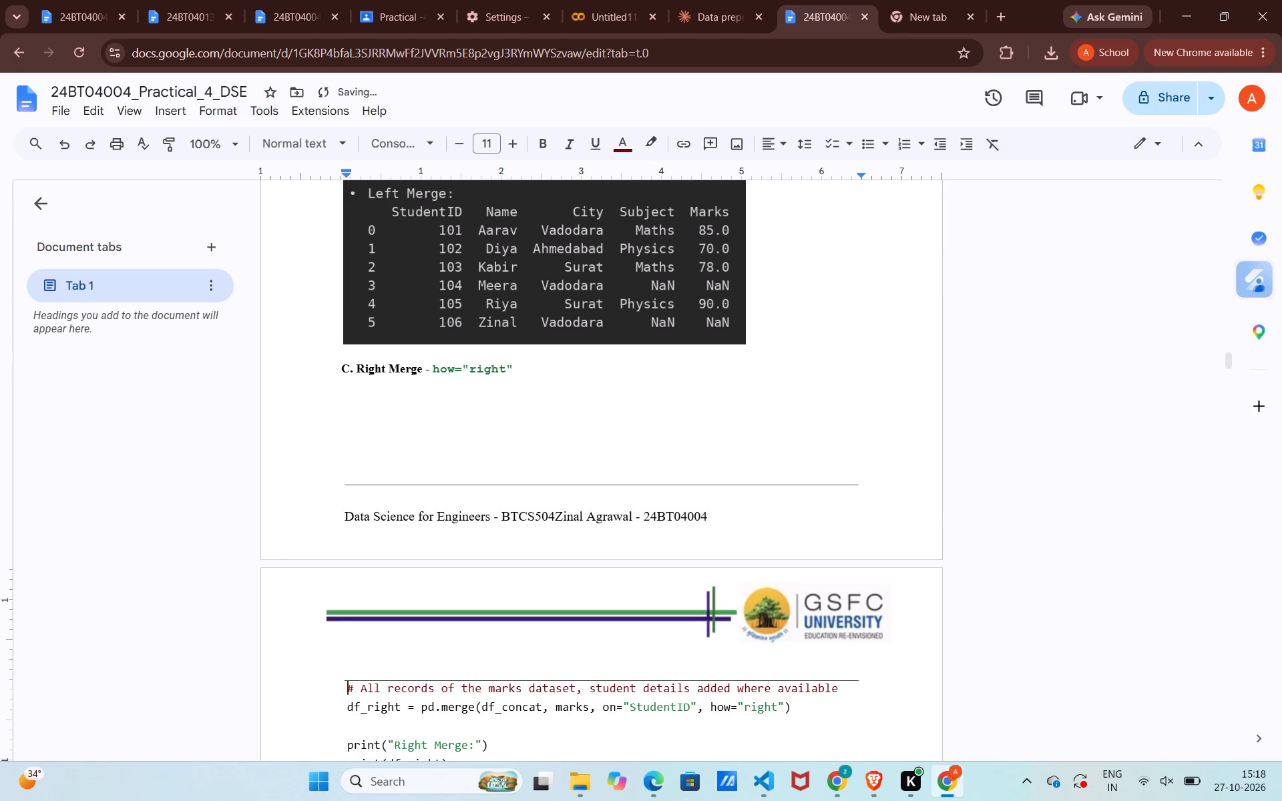
key("BackSpace")
key("BackSpace")
key("Return")
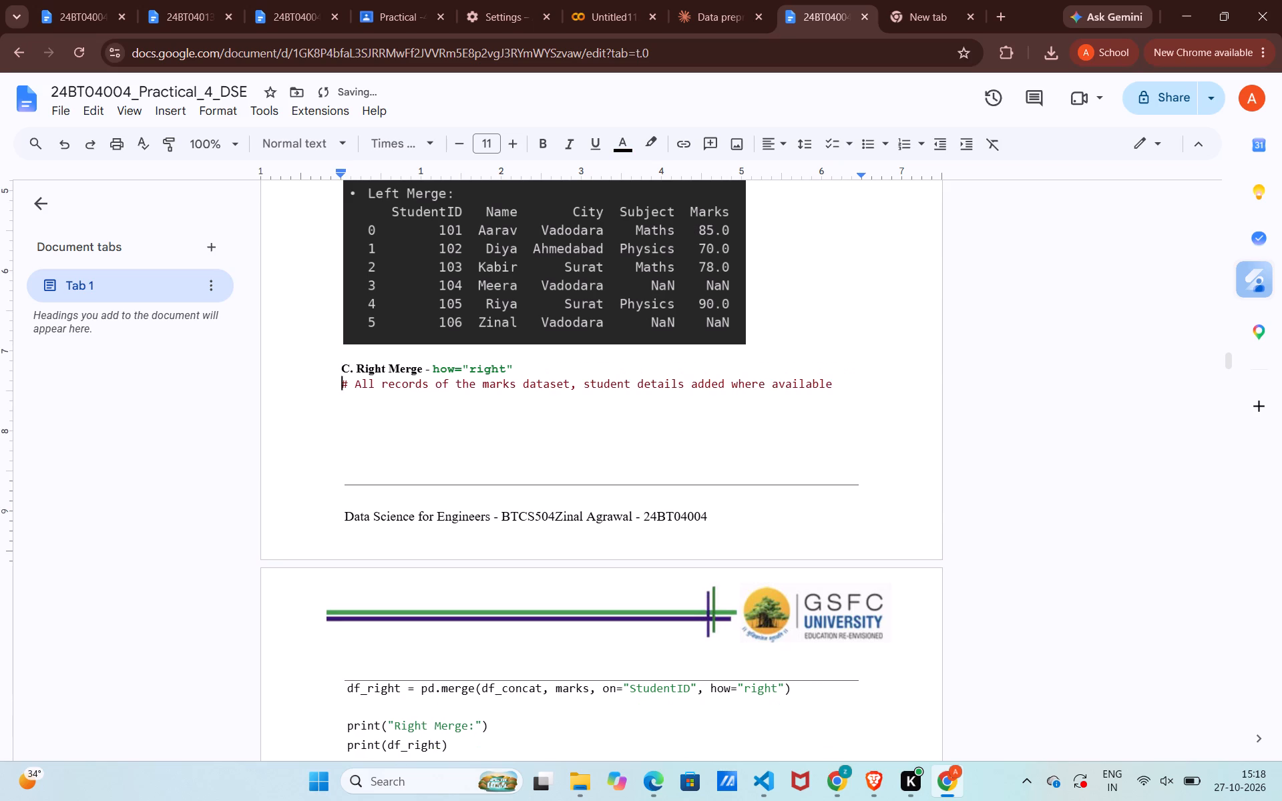
key("Return")
key("BackSpace")
key("Down")
key("Down")
key("Up")
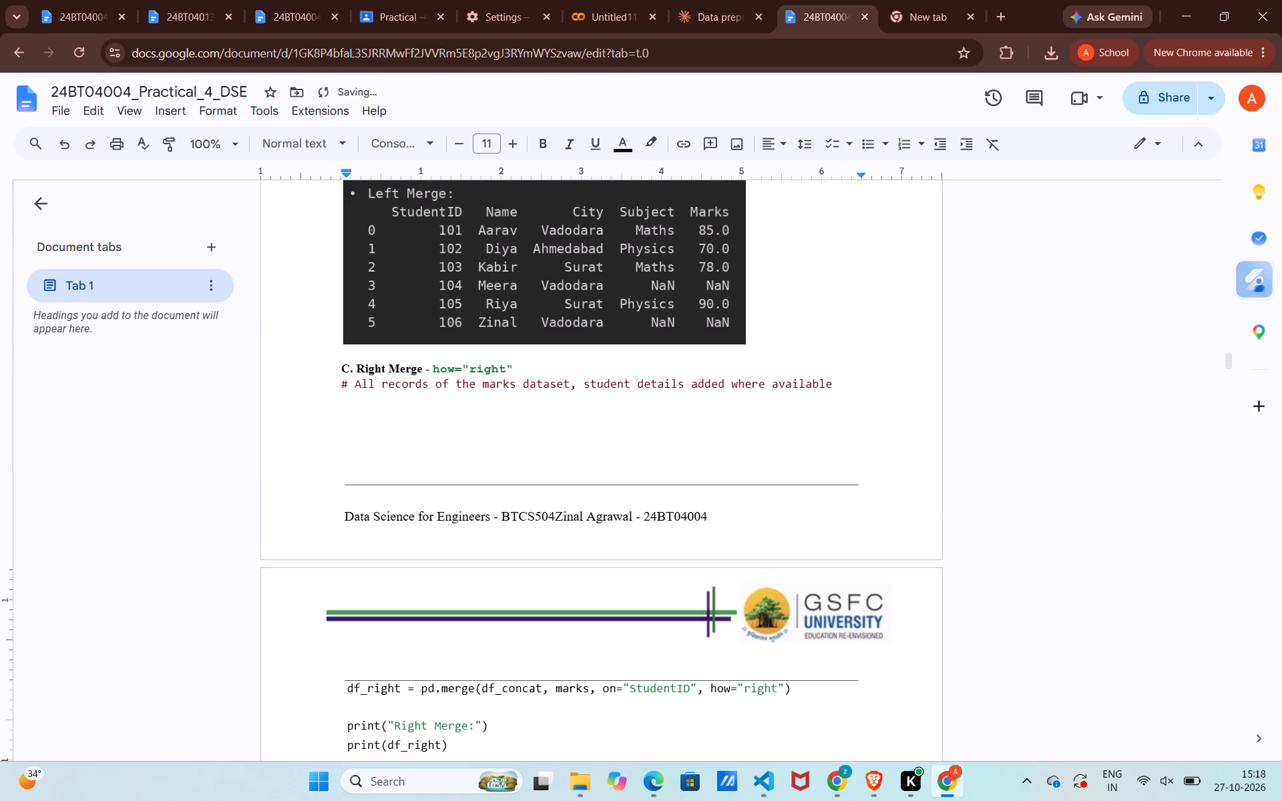
key("BackSpace")
key("BackSpace")
key("Return")
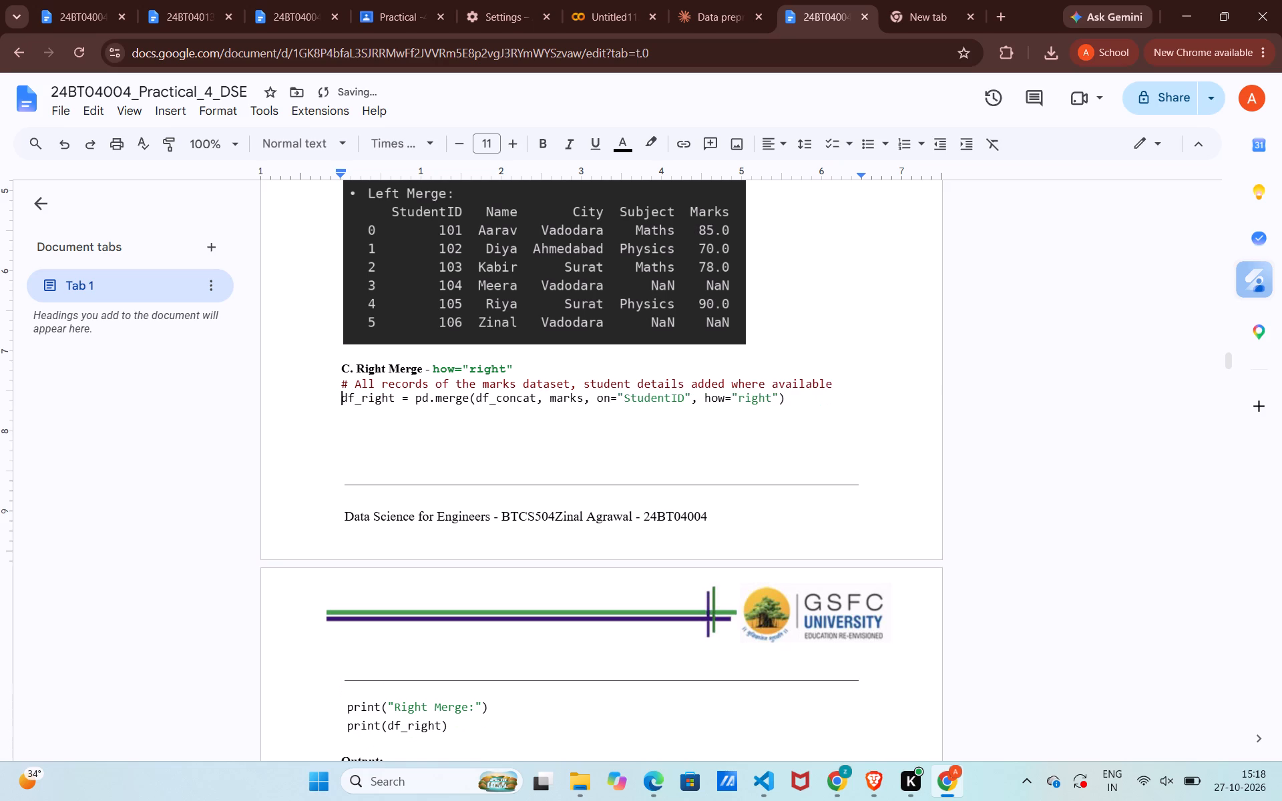
Delete the blank line between the df_right line and print("Right Merge:").
key("Down")
key("BackSpace")
key("BackSpace")
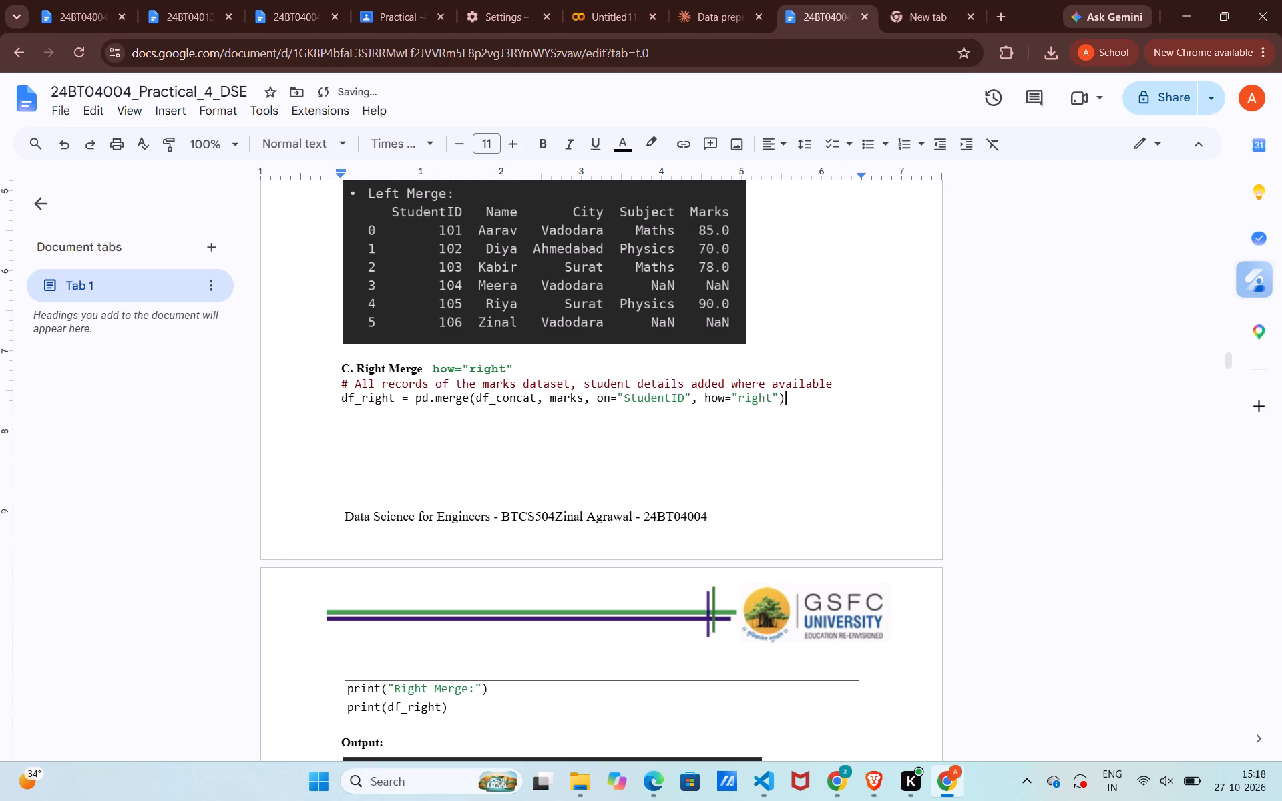
Pull the print("Right Merge:") line up from the following page, placing it on its own line below the df_right line.
key("Down")
key("Left")
key("Left")
key("Left")
key("Left")
key("Left")
key("Left")
key("Left")
key("Left")
key("Left")
key("Left")
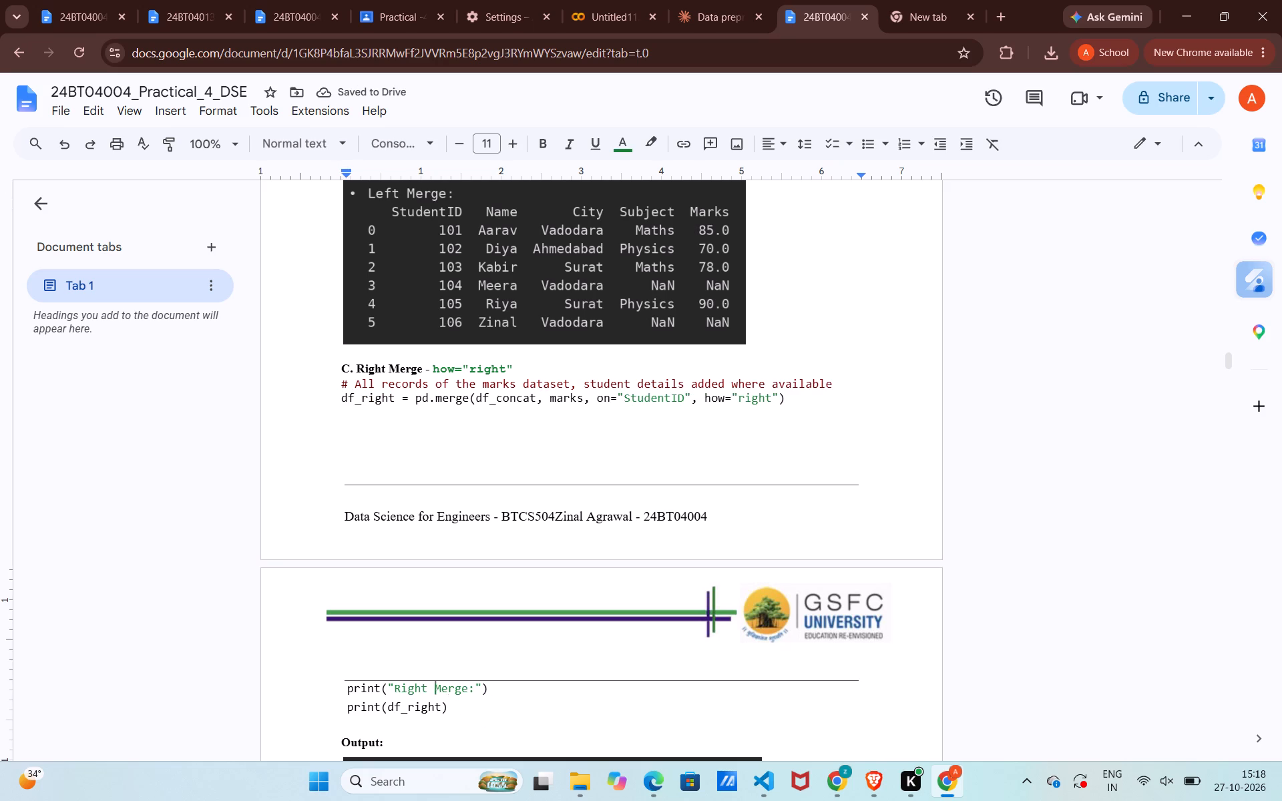
key("Left")
key("Left")
key("Left")
key("Left")
key("Left")
key("Left")
key("Left")
key("Left")
key("Left")
key("Left")
key("Left")
key("BackSpace")
key("BackSpace")
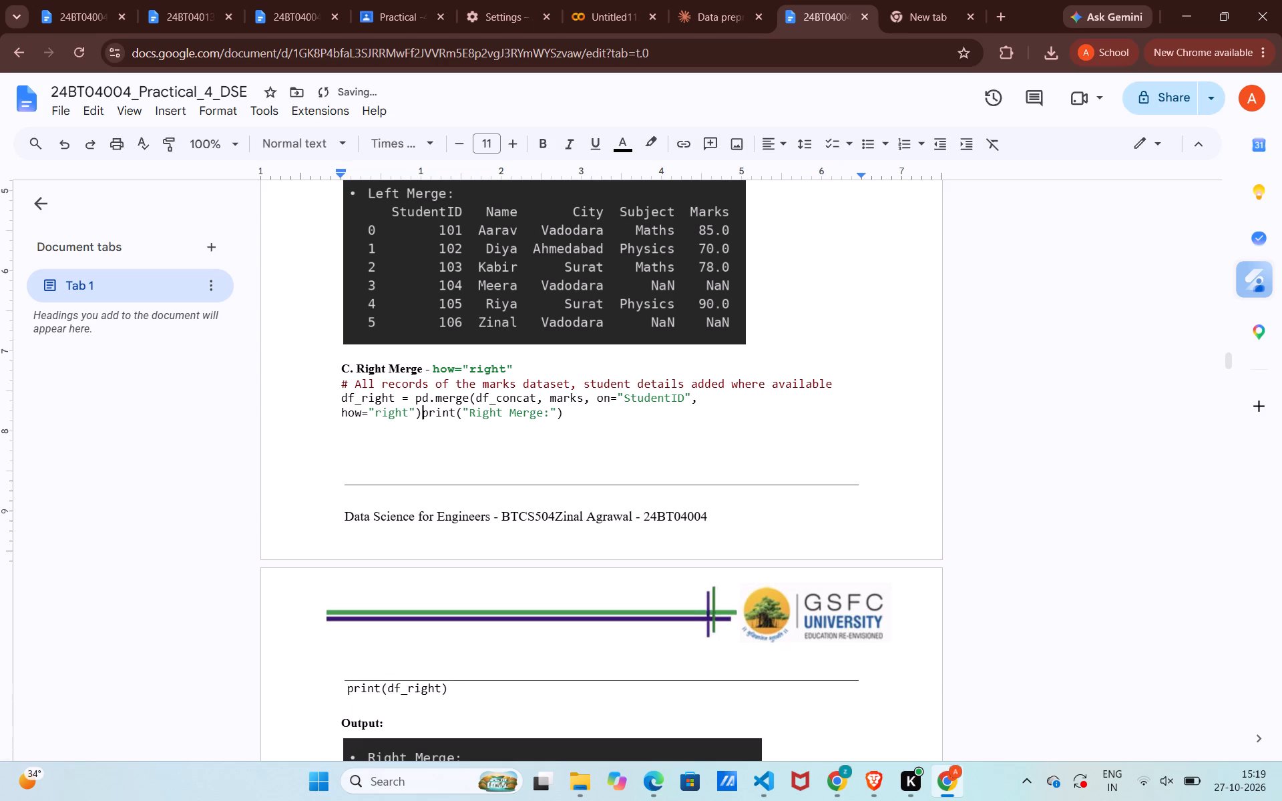
key("Return")
Pull the print(df_right) line up from the following page, placing it on its own line below print("Right Merge:").
key("Down")
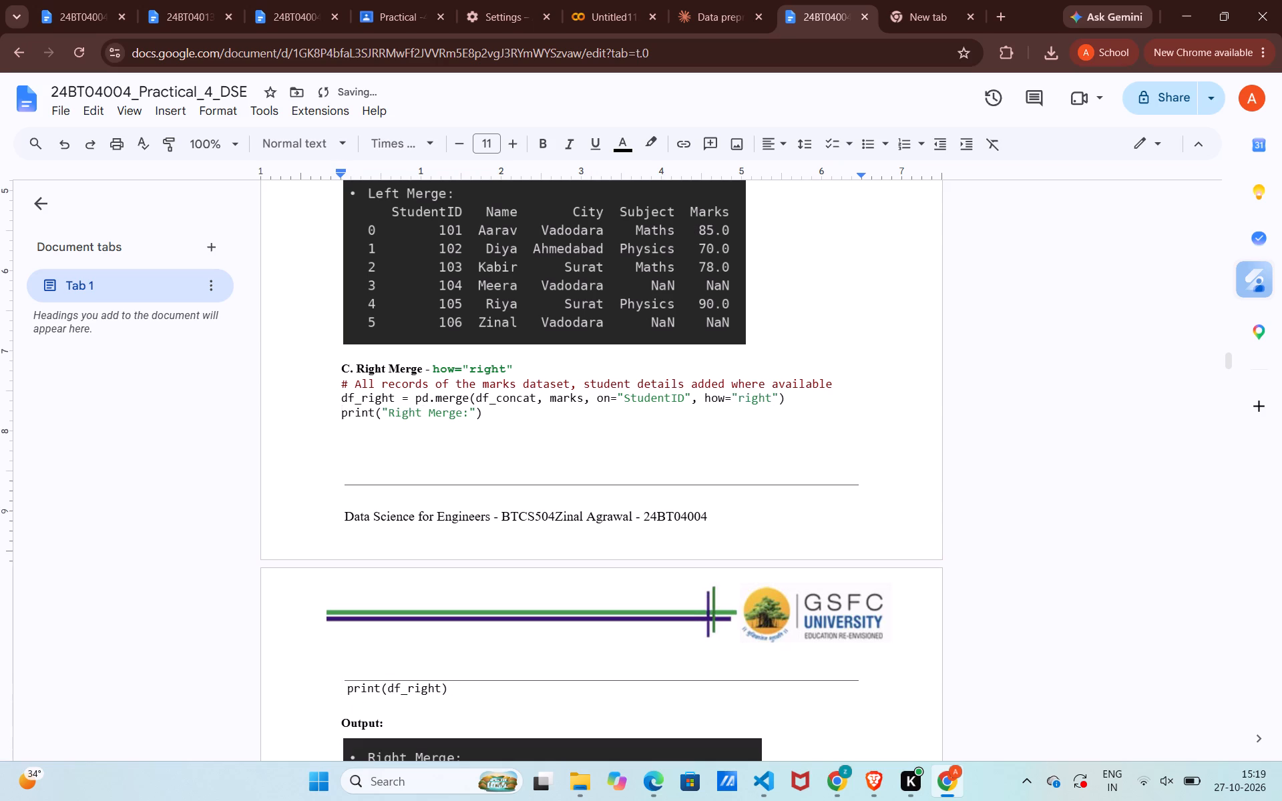
key("BackSpace")
key("BackSpace")
key("Return")
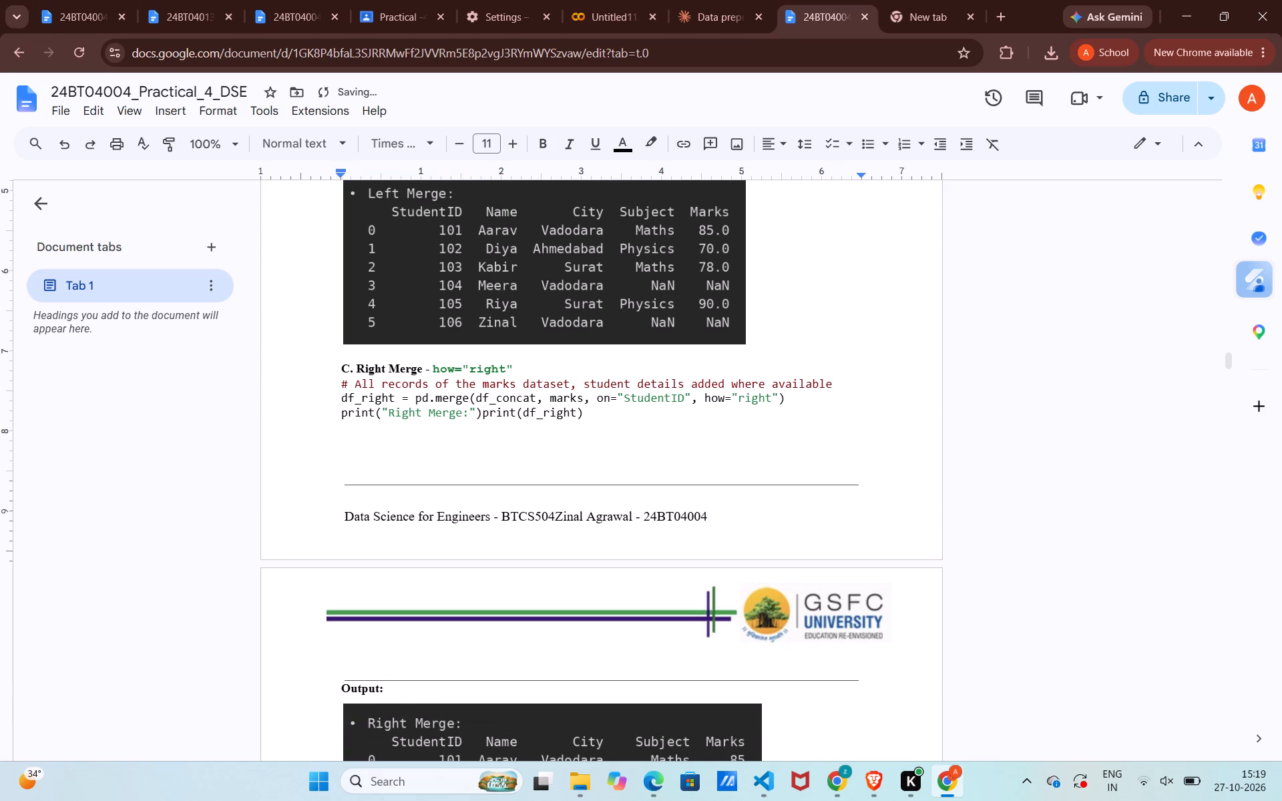
Insert a blank line above the 'Output:' label of the Right Merge section.
key("Down")
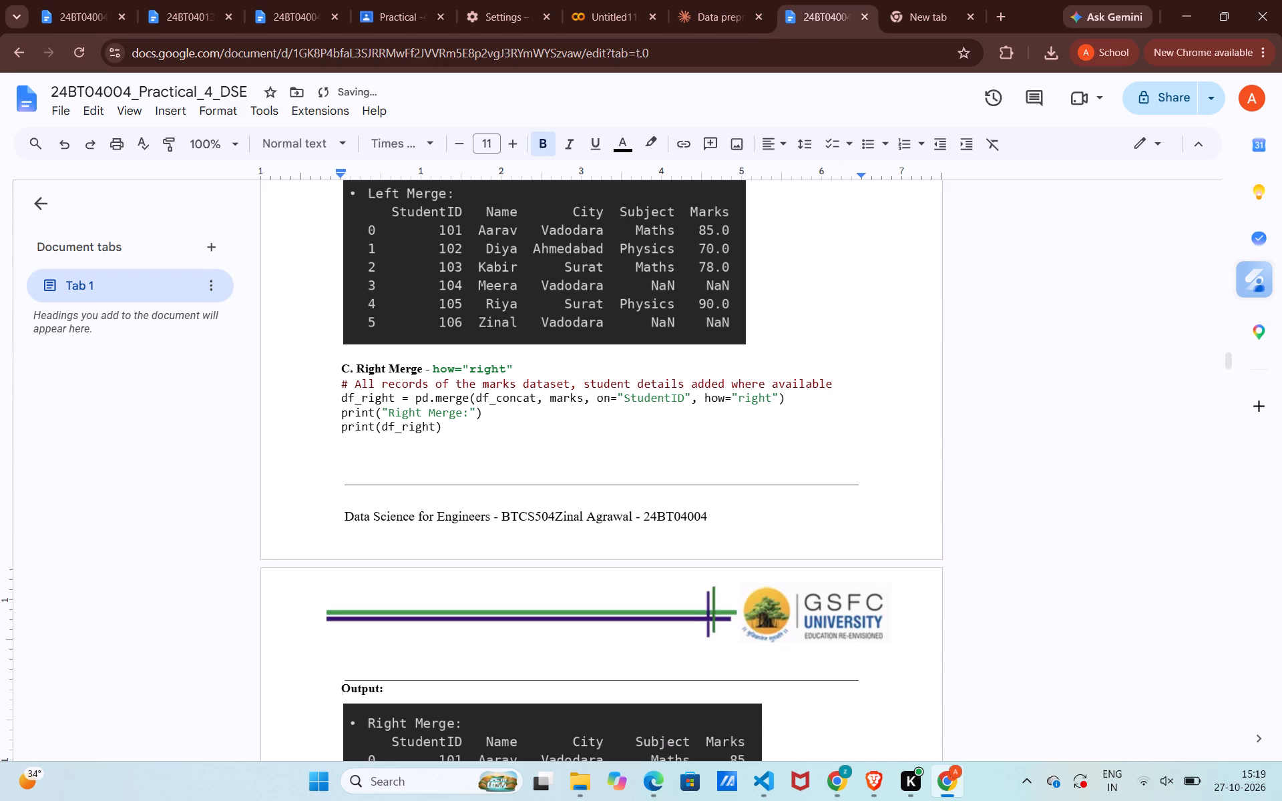
scroll(405, 530, "up", 4)
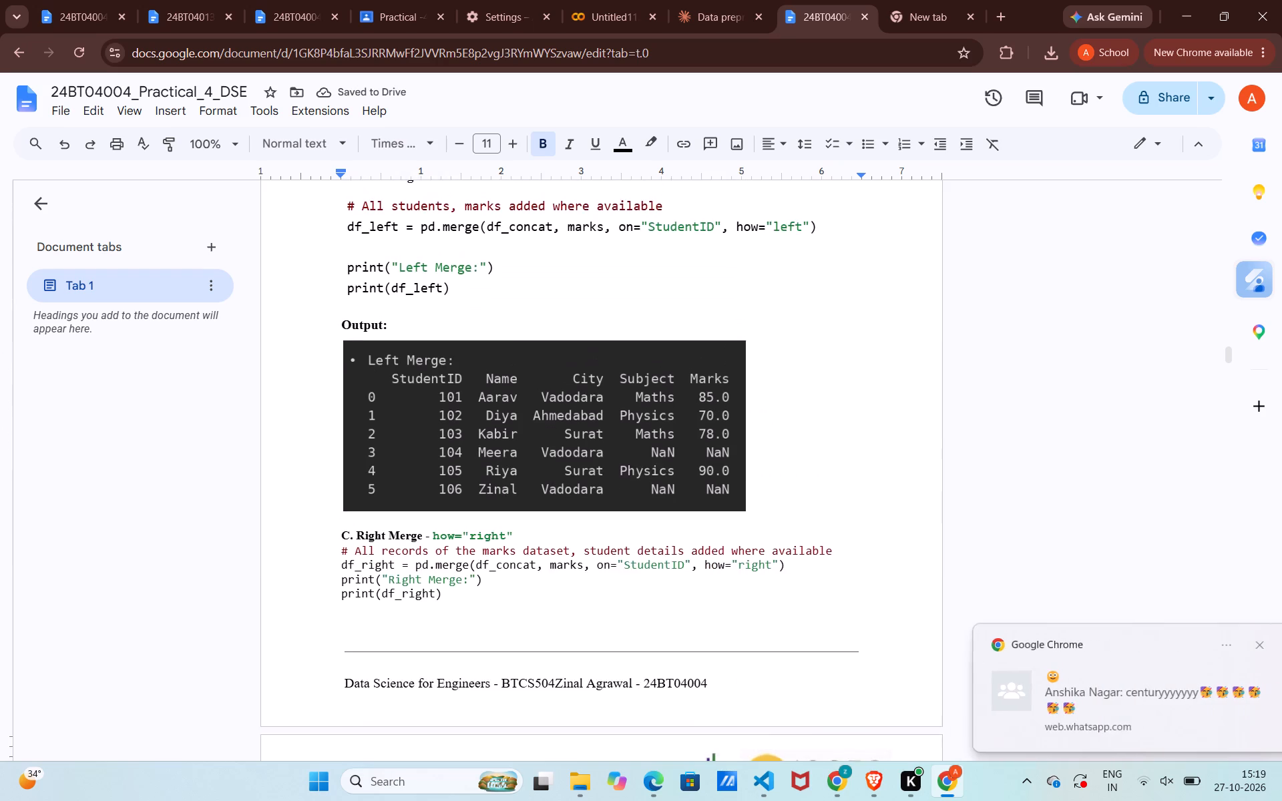
scroll(406, 657, "right", 1)
scroll(406, 657, "down", 1)
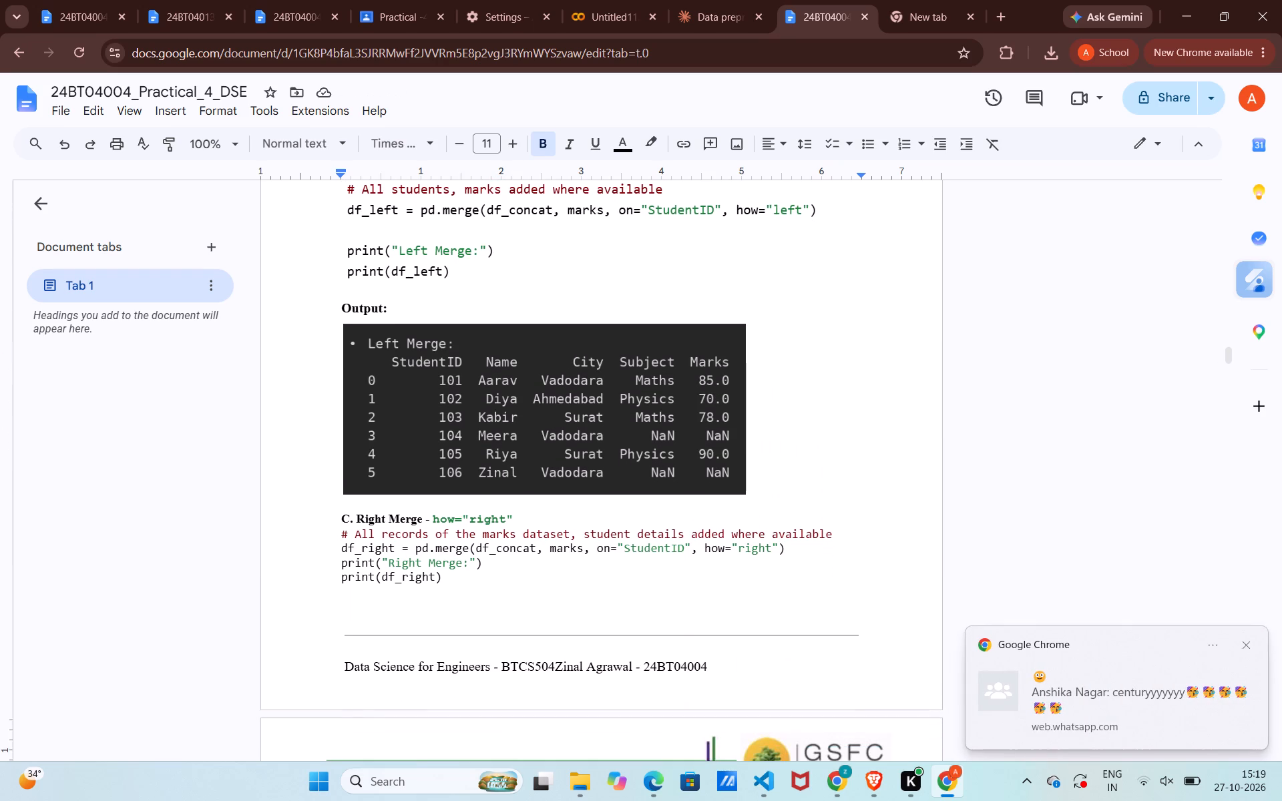
scroll(406, 657, "down", 3)
key("Return")
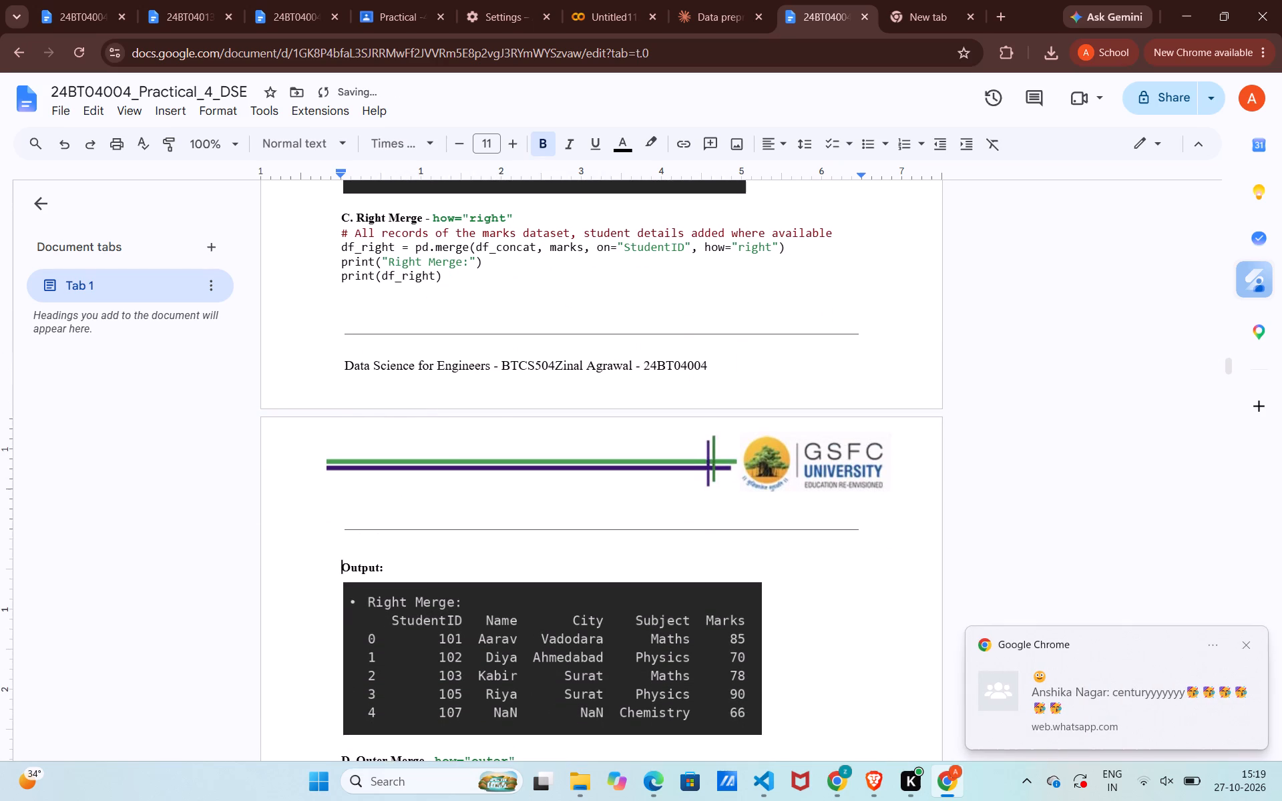
Set the text from the 'C. Right Merge' heading through print(df_right) to font size 12.
scroll(406, 657, "down", 3)
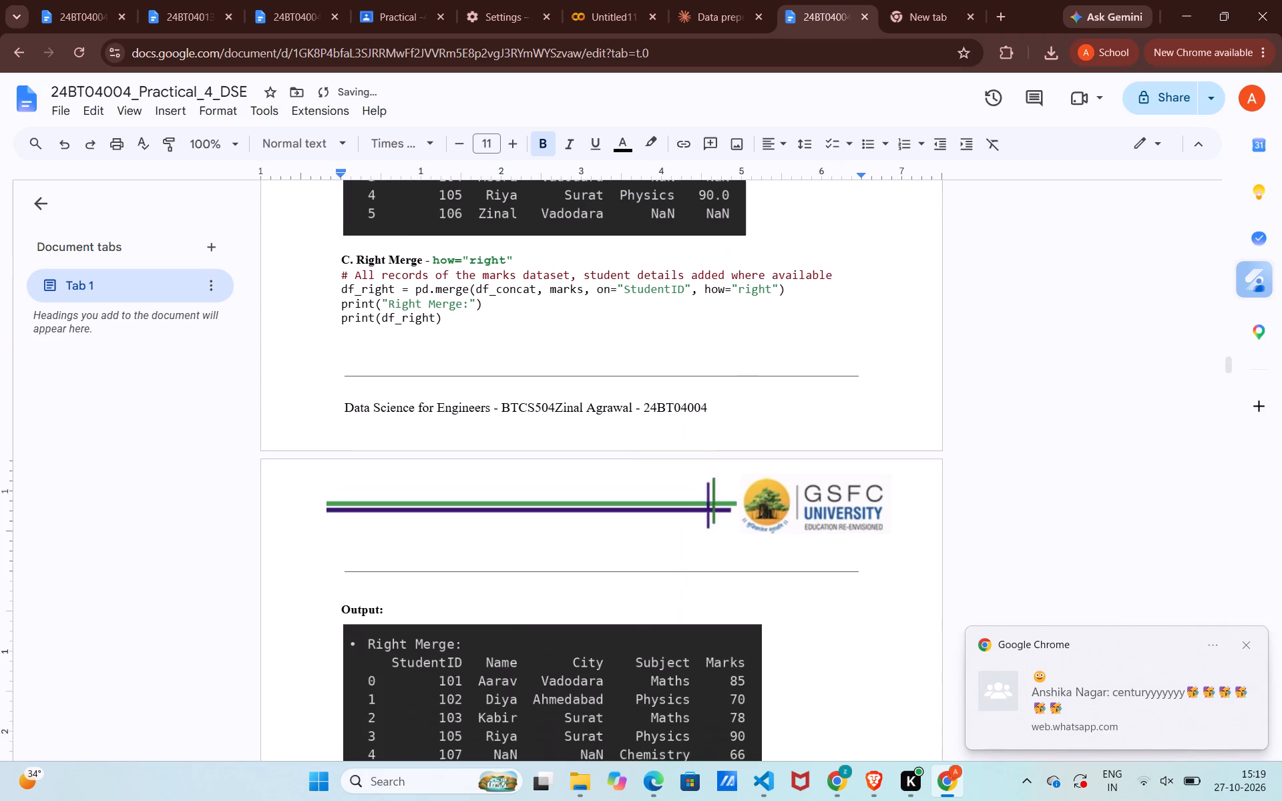
left_click_drag(341, 304, 453, 369)
left_click(519, 149)
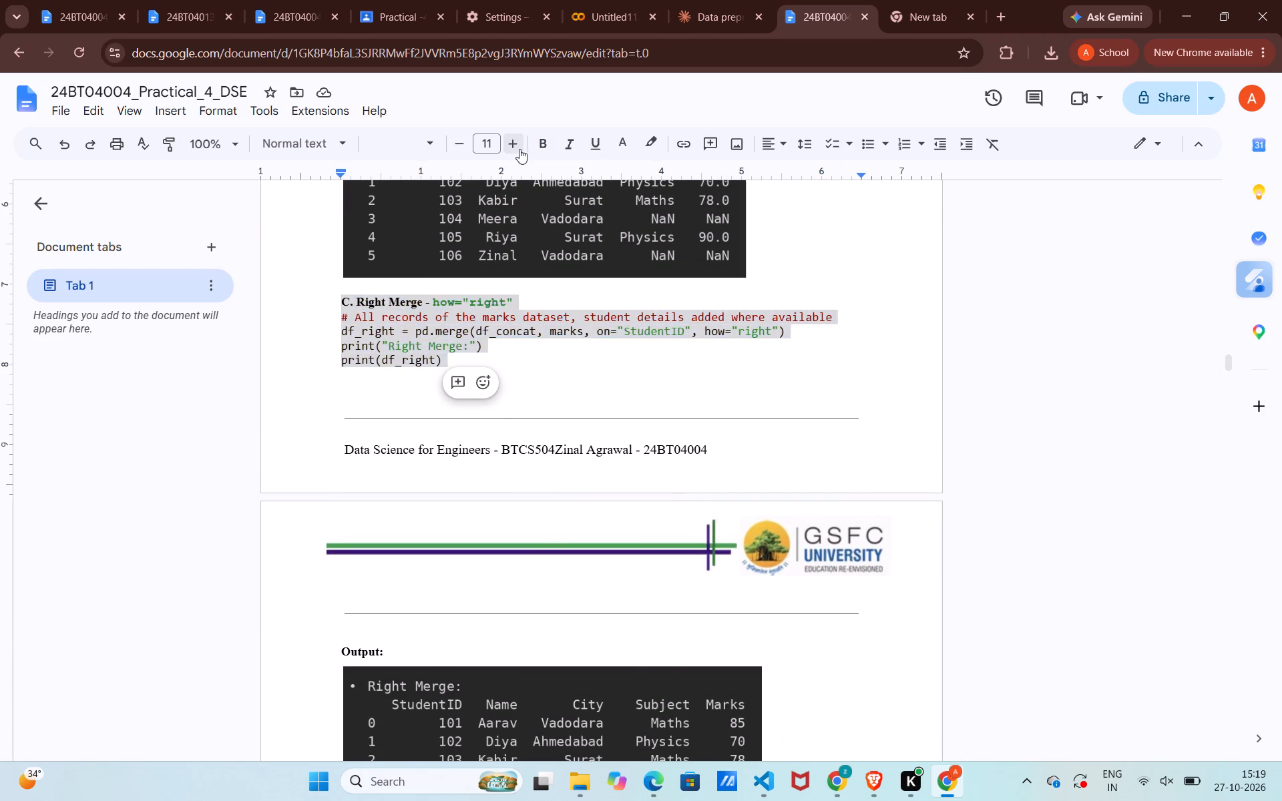
left_click(528, 306)
Set the line spacing to 1.5 on the first page, from the 'Aim:' heading through the end of the numbered operations list.
scroll(528, 306, "up", 2)
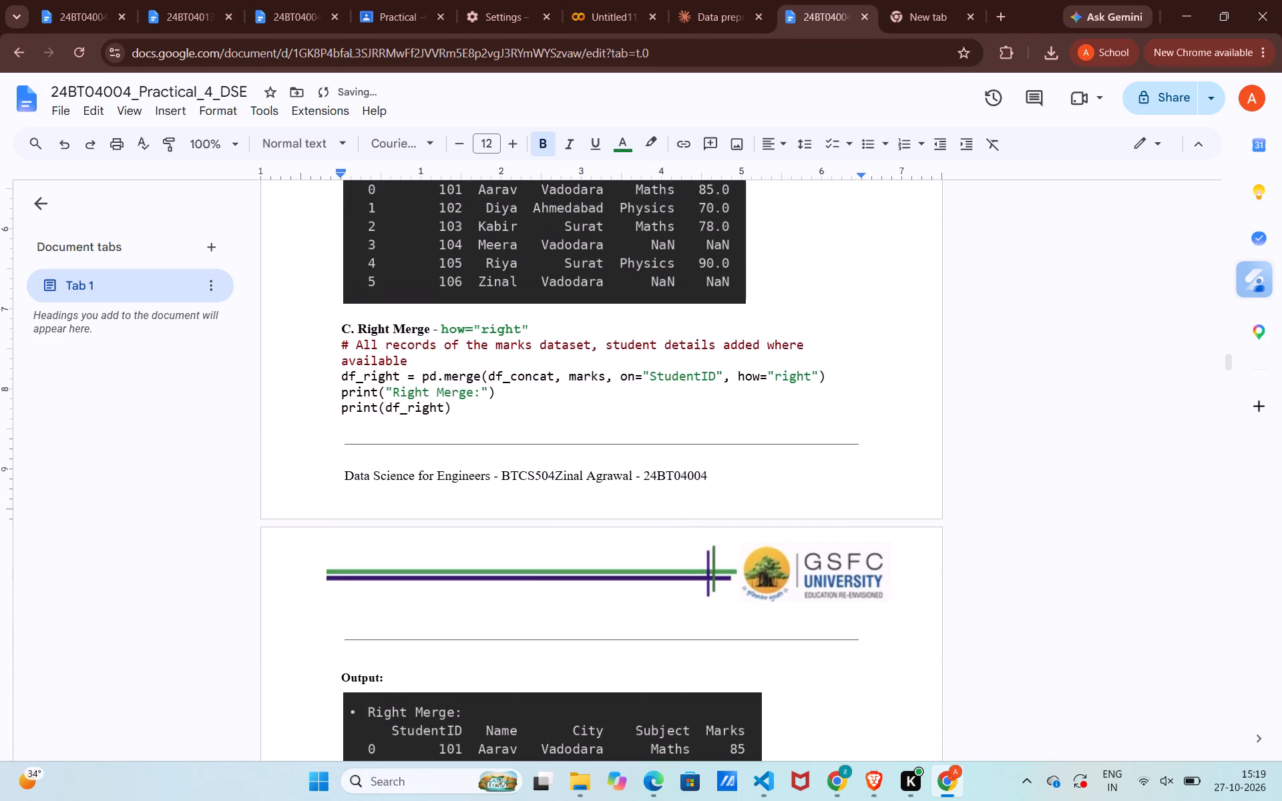
scroll(528, 306, "up", 2)
scroll(528, 306, "down", 1)
scroll(528, 306, "up", 8)
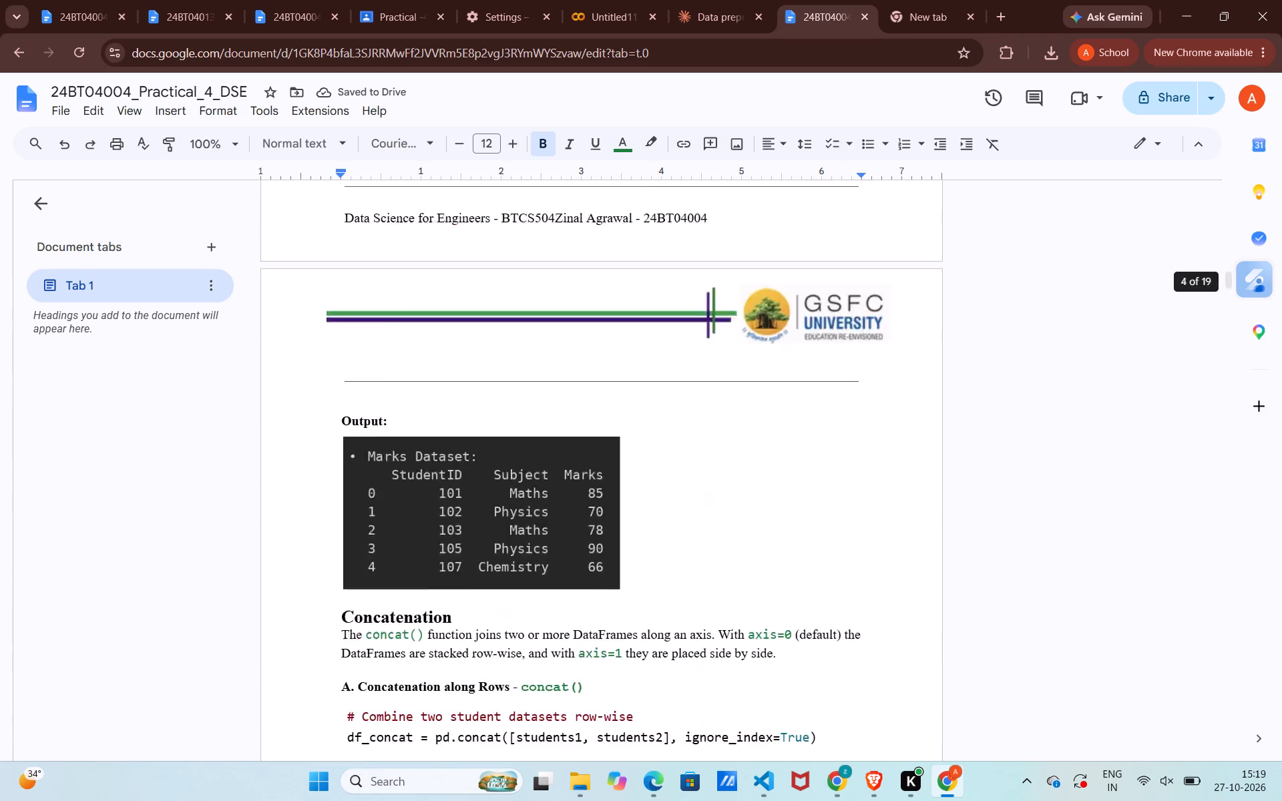
scroll(528, 306, "up", 16)
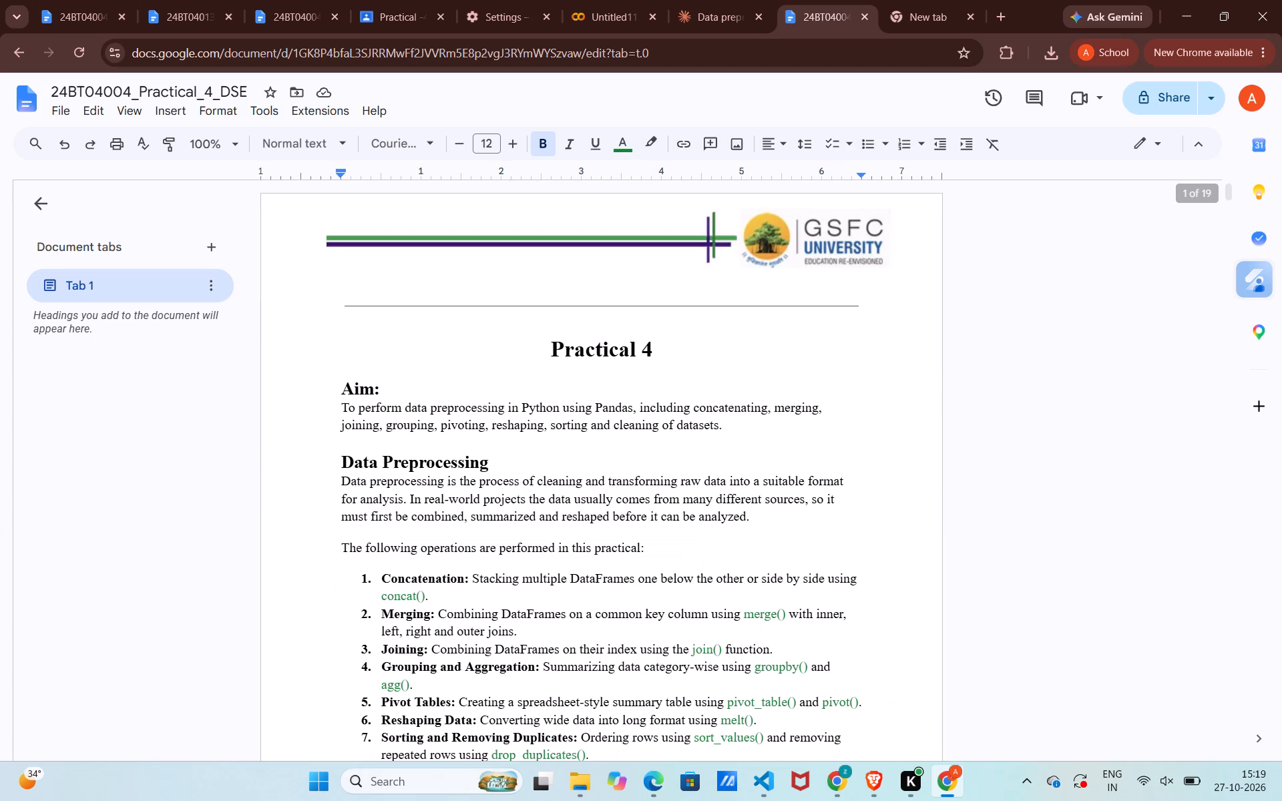
scroll(353, 372, "down", 1)
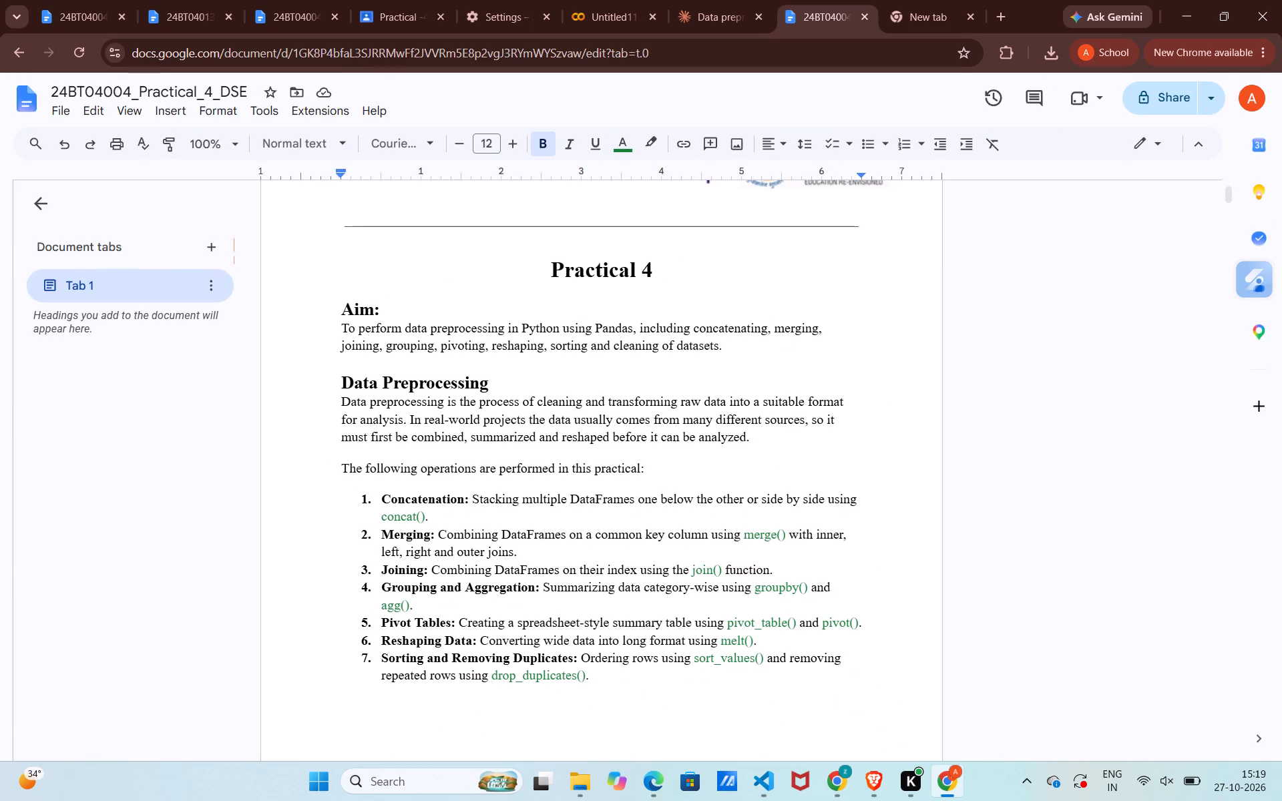
left_click_drag(336, 294, 680, 718)
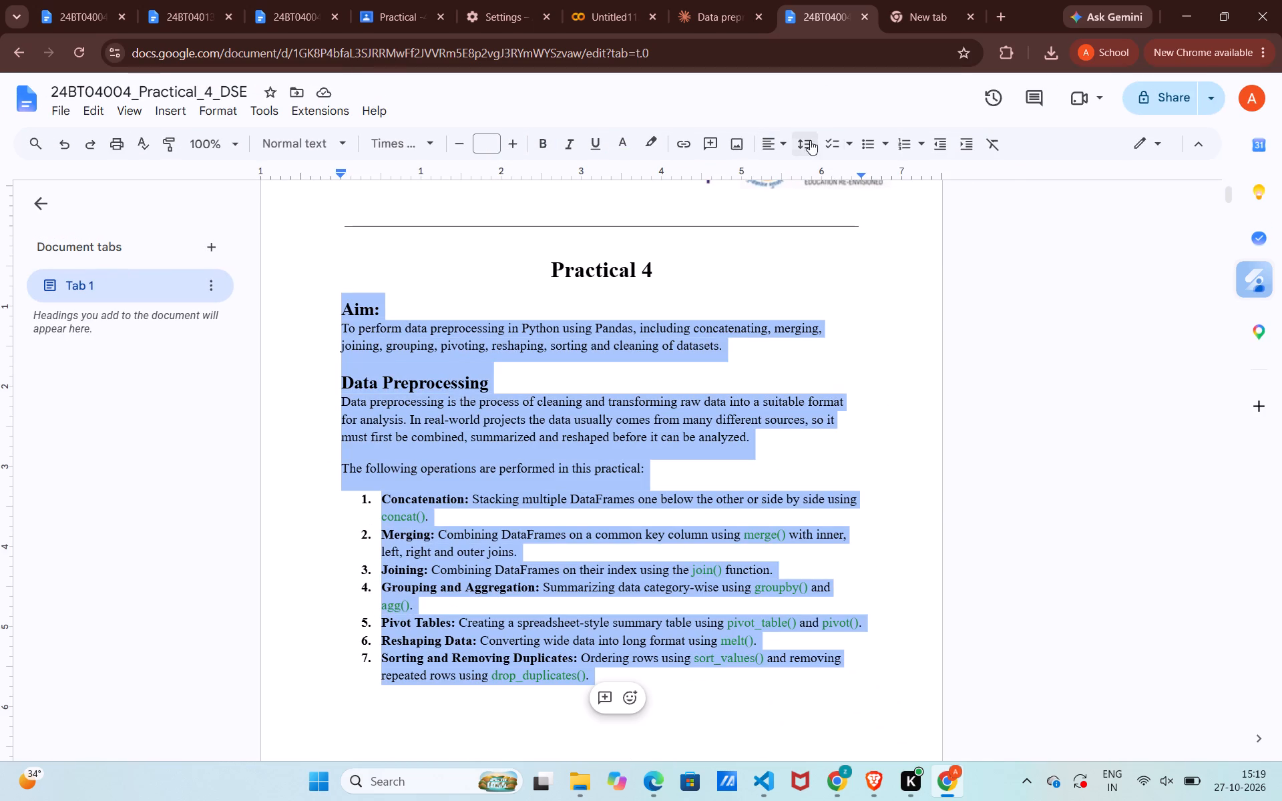
left_click(806, 142)
left_click(820, 224)
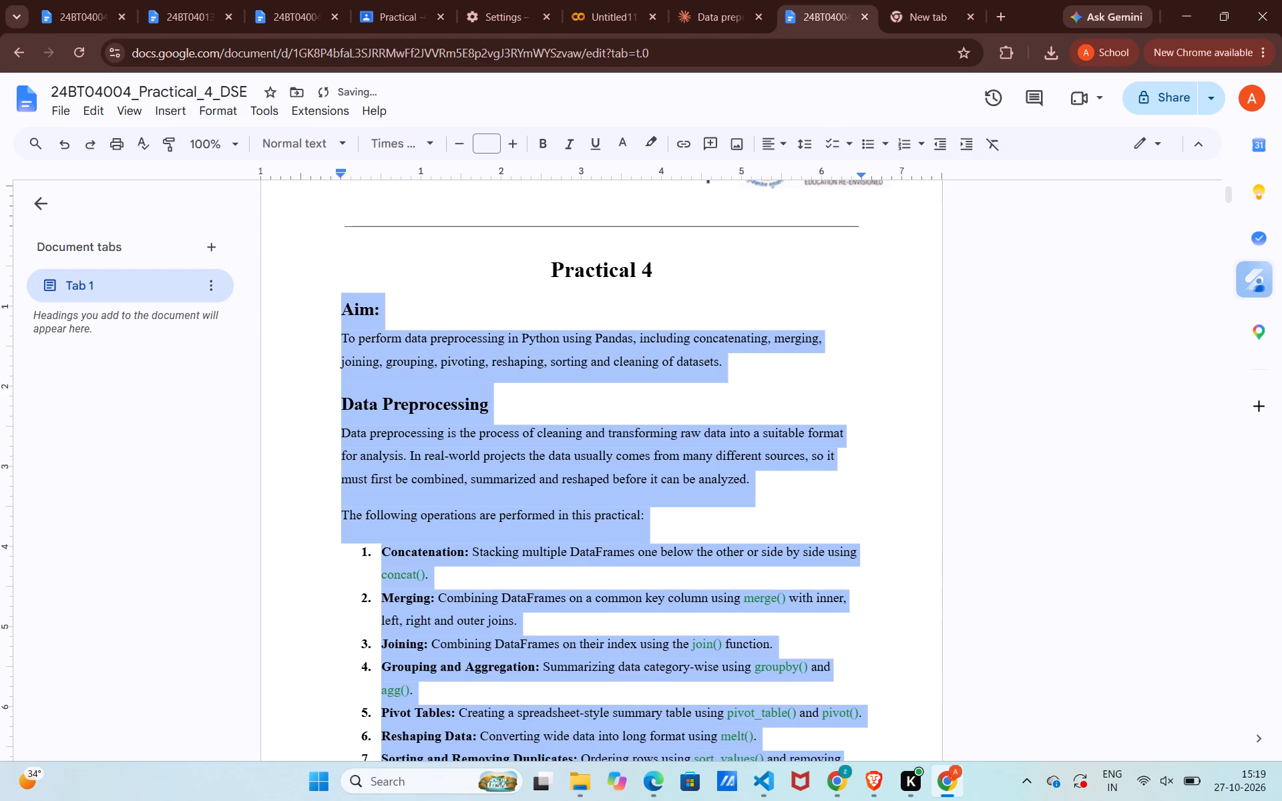
Set the line spacing to 1.5 for the 'A. Student Details Datasets' heading and its code through print(students2).
scroll(679, 395, "down", 5)
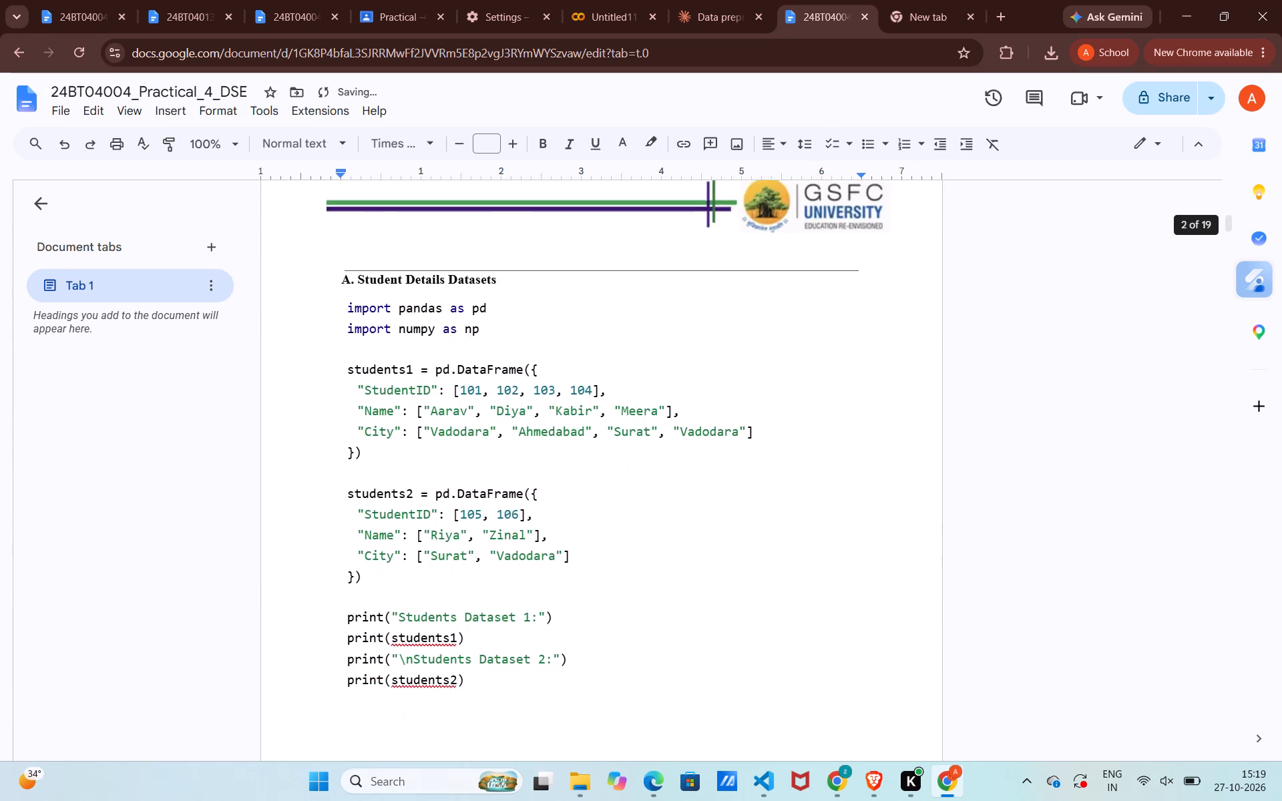
scroll(570, 431, "down", 4)
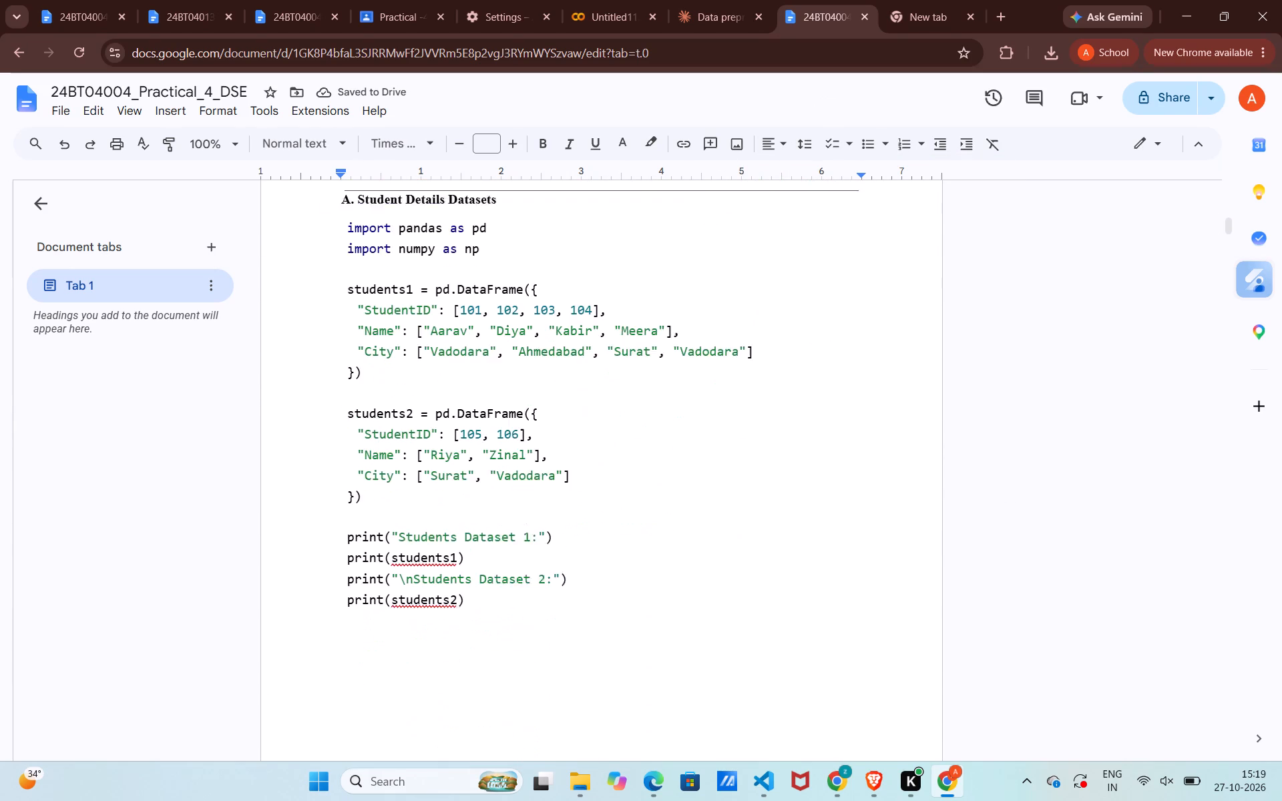
scroll(570, 431, "up", 1)
left_click_drag(337, 282, 401, 309)
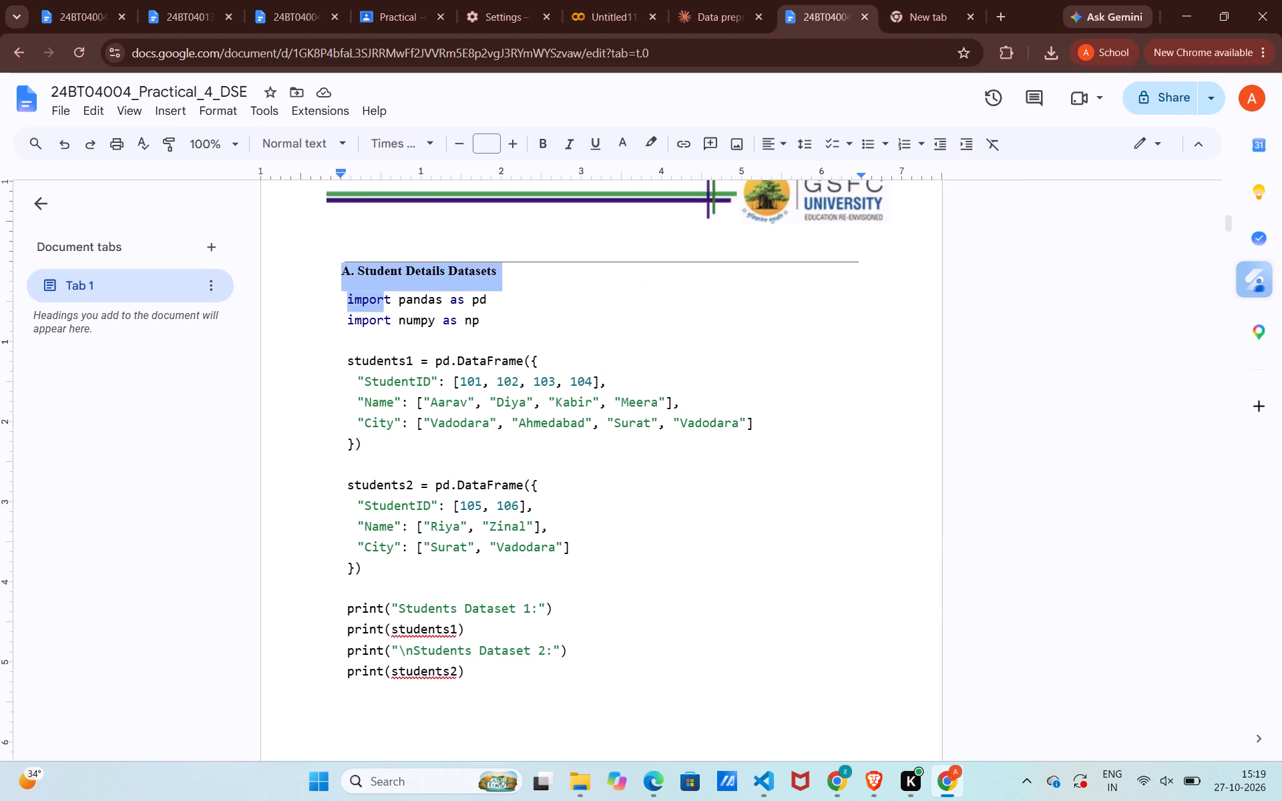
left_click_drag(401, 309, 545, 679)
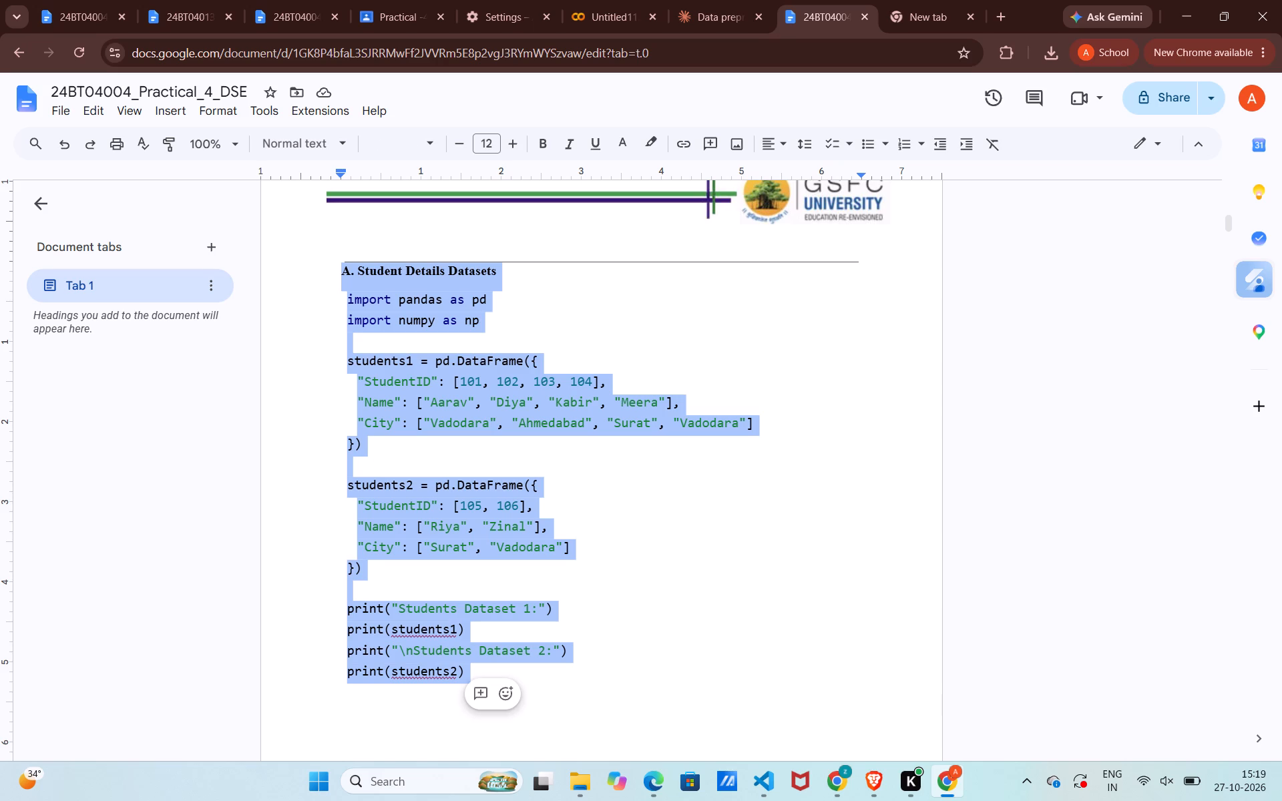
left_click(806, 146)
left_click(823, 224)
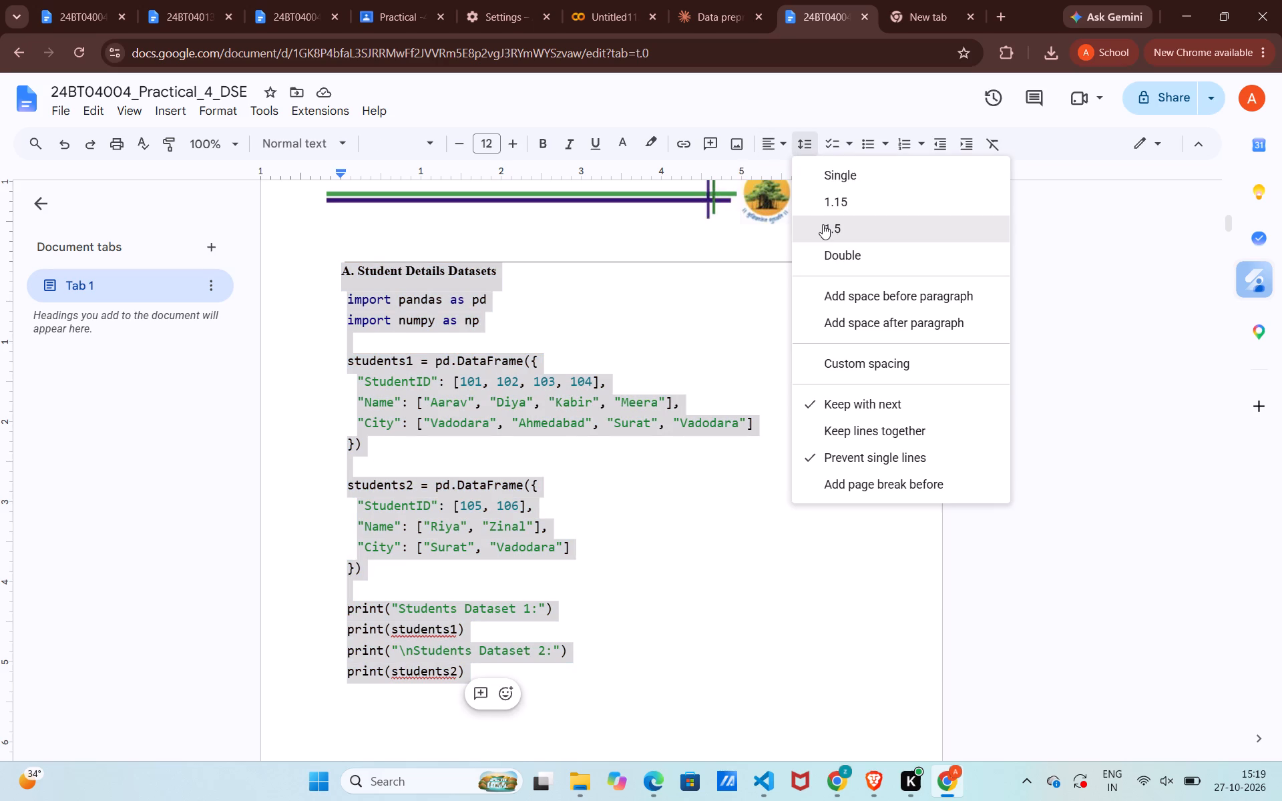
Delete the extra blank lines above the student datasets' 'Output:' label, leaving one blank line at the top of the page.
scroll(688, 304, "down", 3)
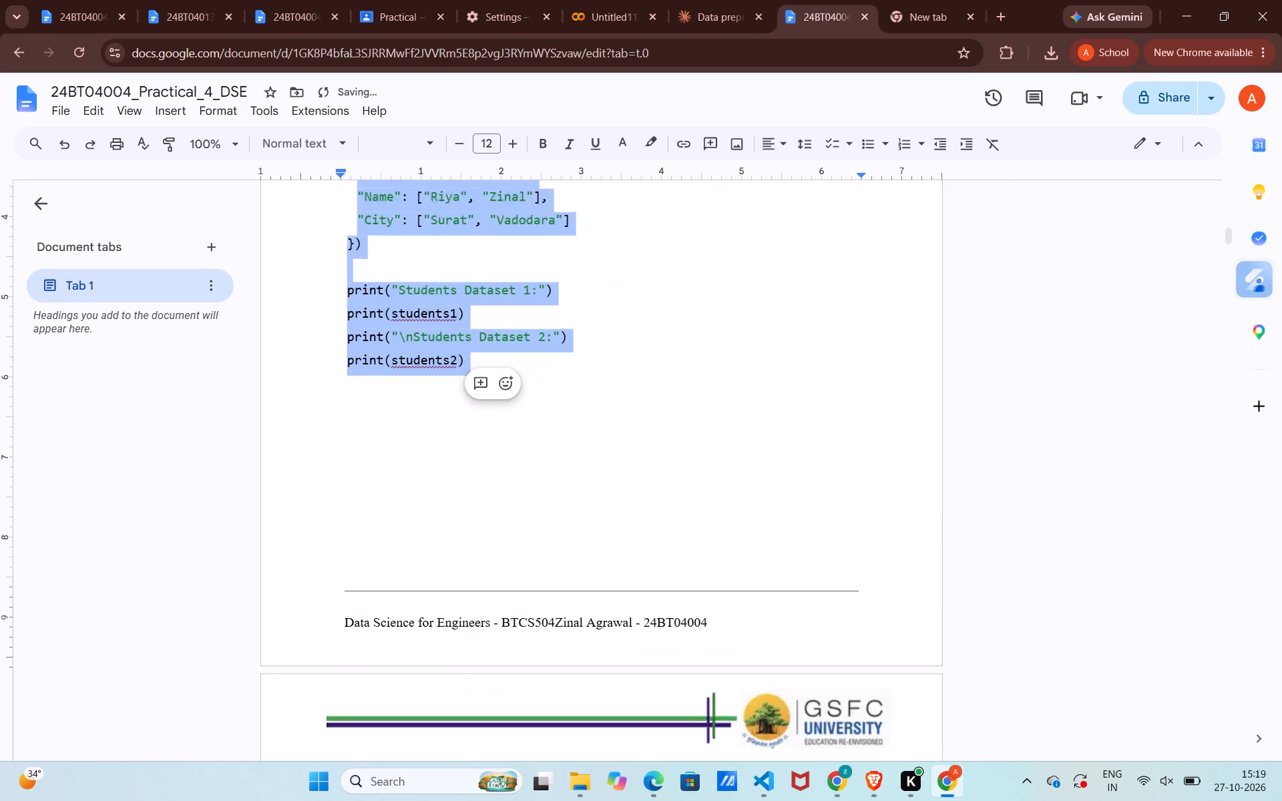
scroll(688, 304, "down", 4)
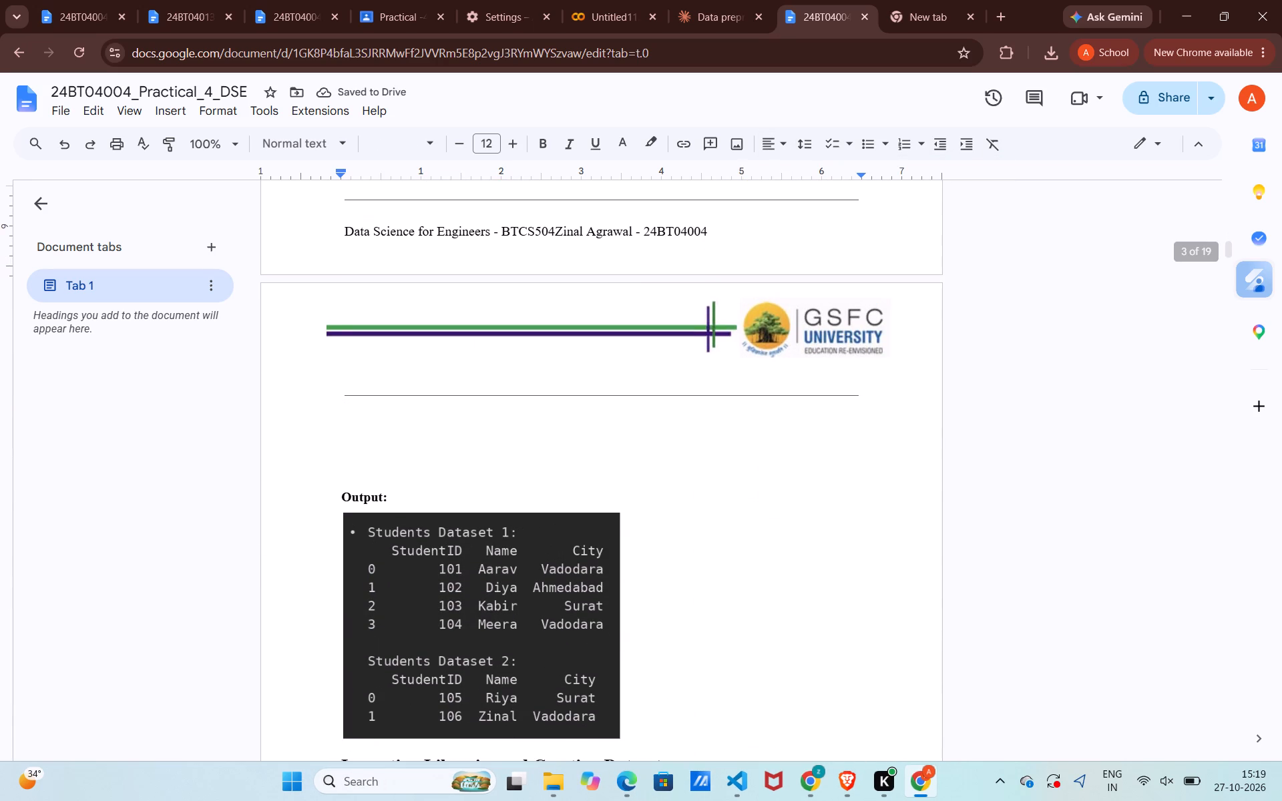
left_click(371, 465)
key("BackSpace")
key("BackSpace")
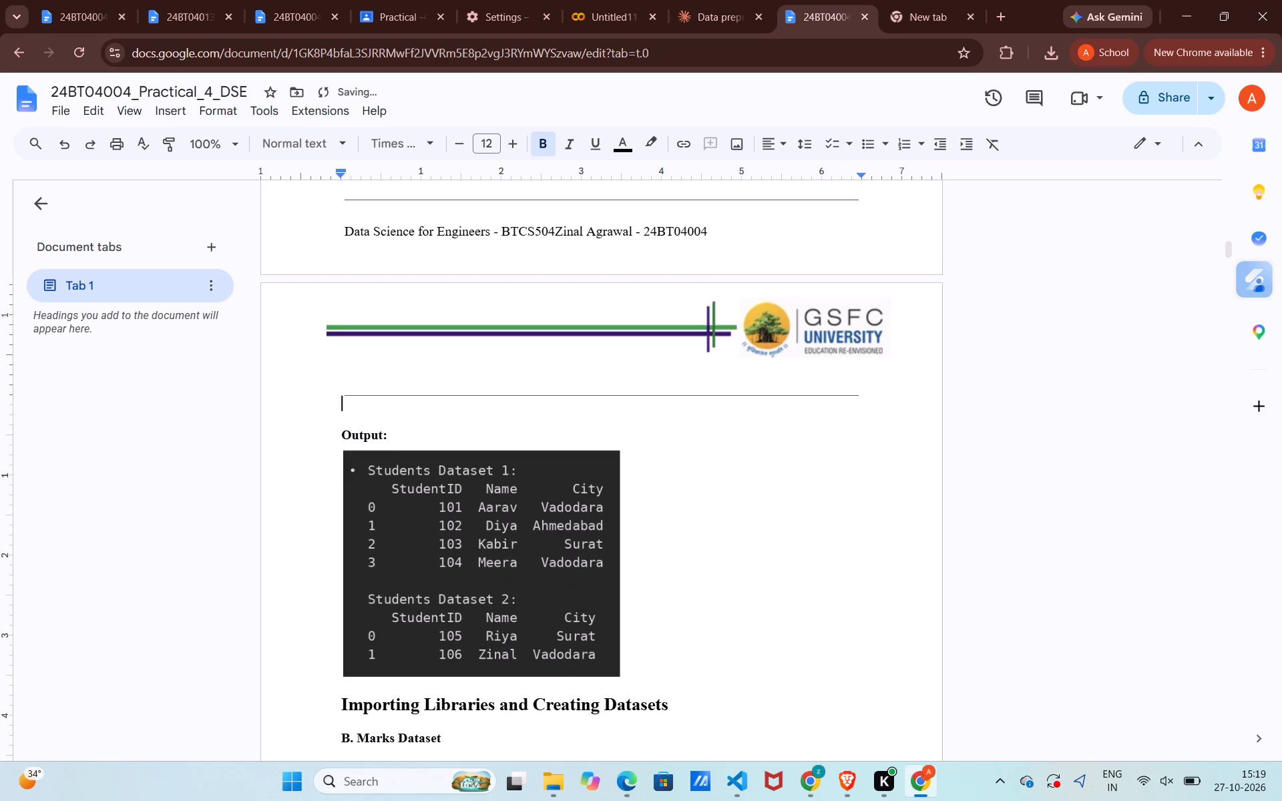
key("BackSpace")
key("Return")
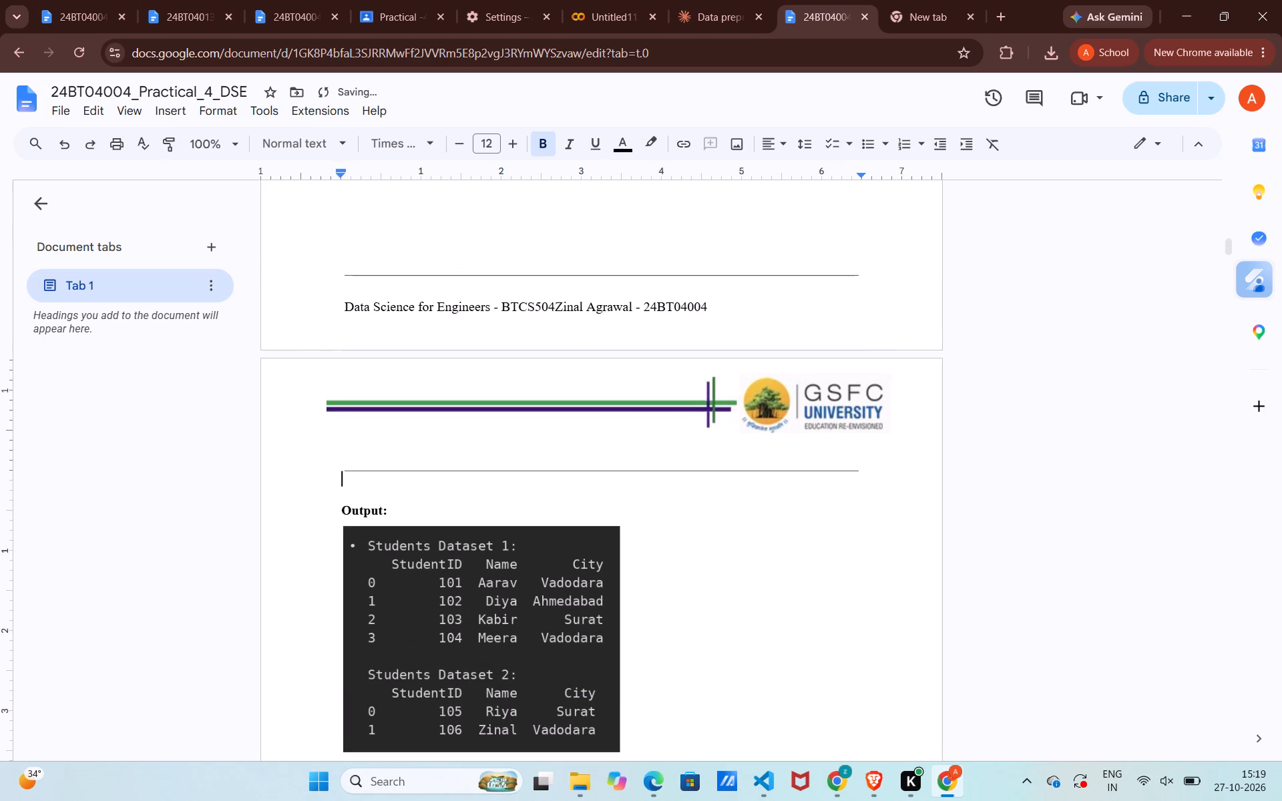
Set the line spacing to 1.5 from the 'Importing Libraries and Creating Datasets' heading above 'B. Marks Dataset' through print(marks).
scroll(371, 465, "down", 2)
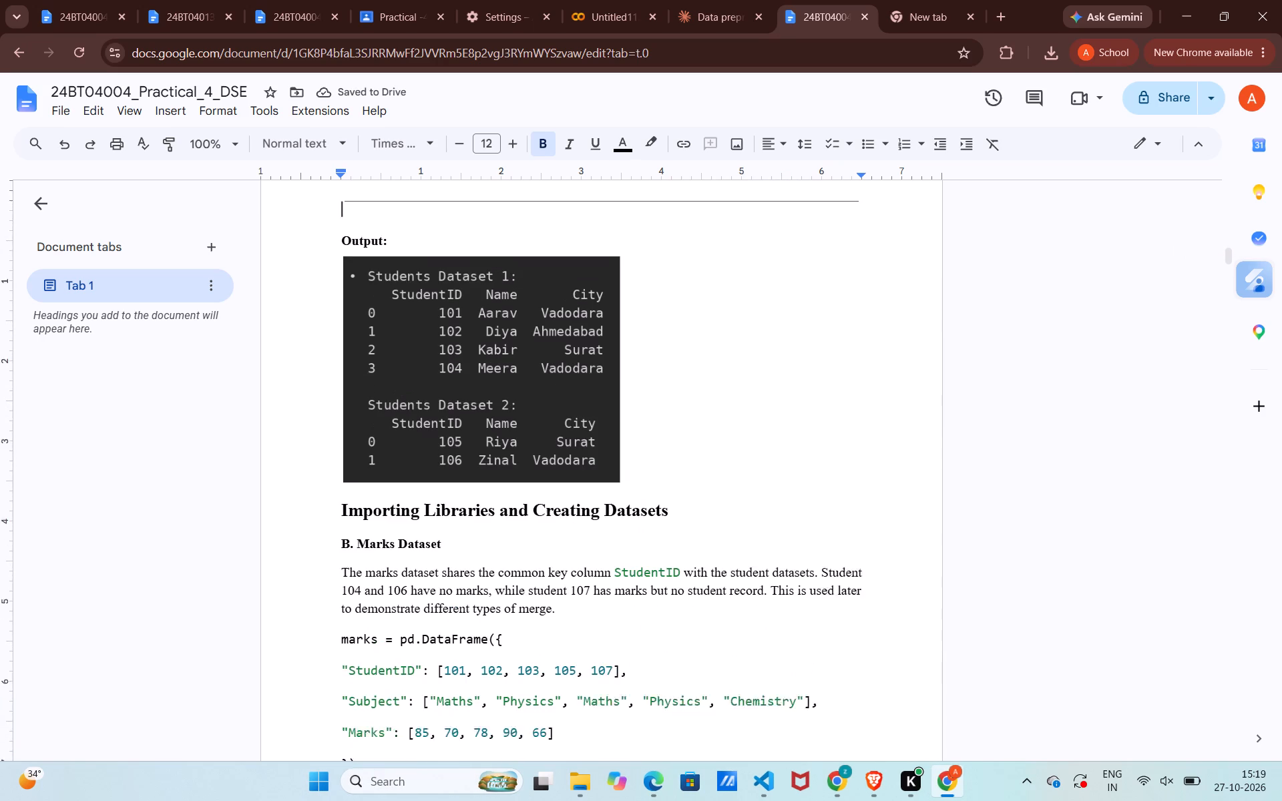
scroll(371, 465, "down", 3)
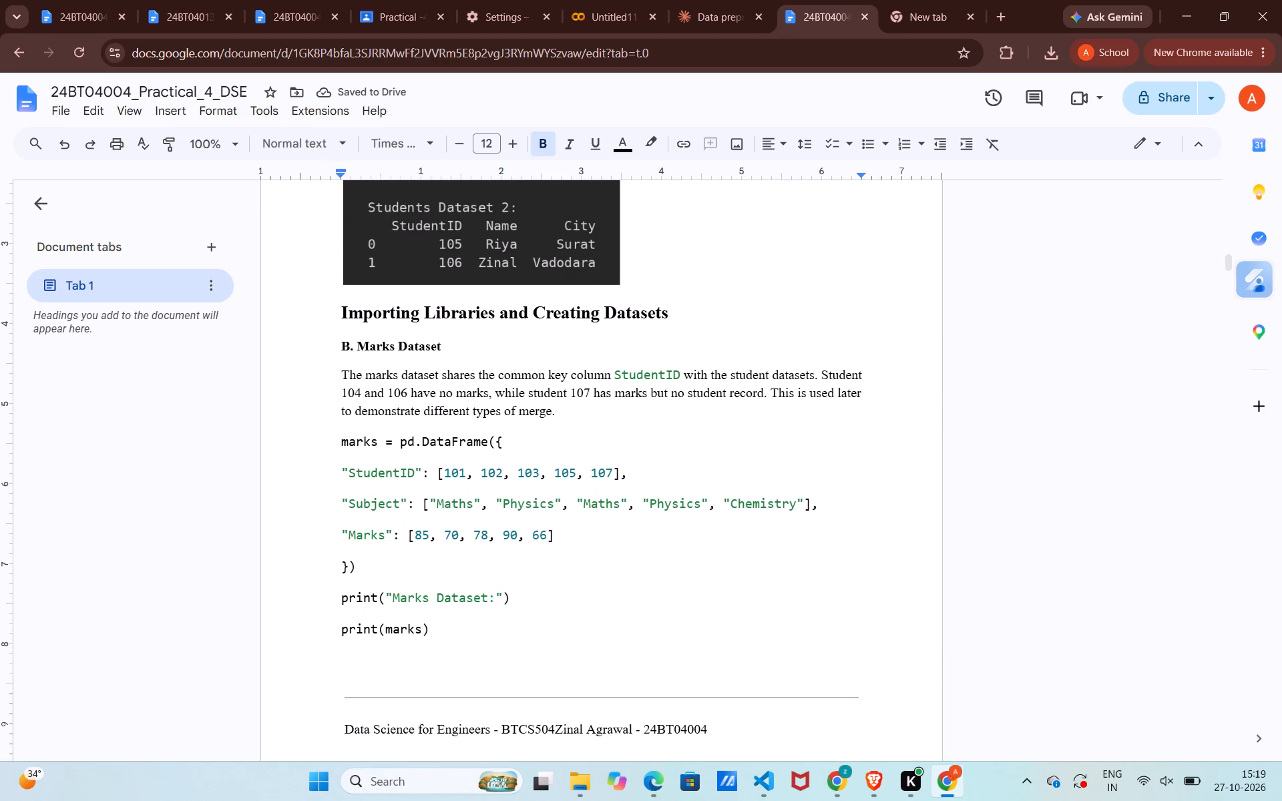
left_click_drag(335, 313, 527, 645)
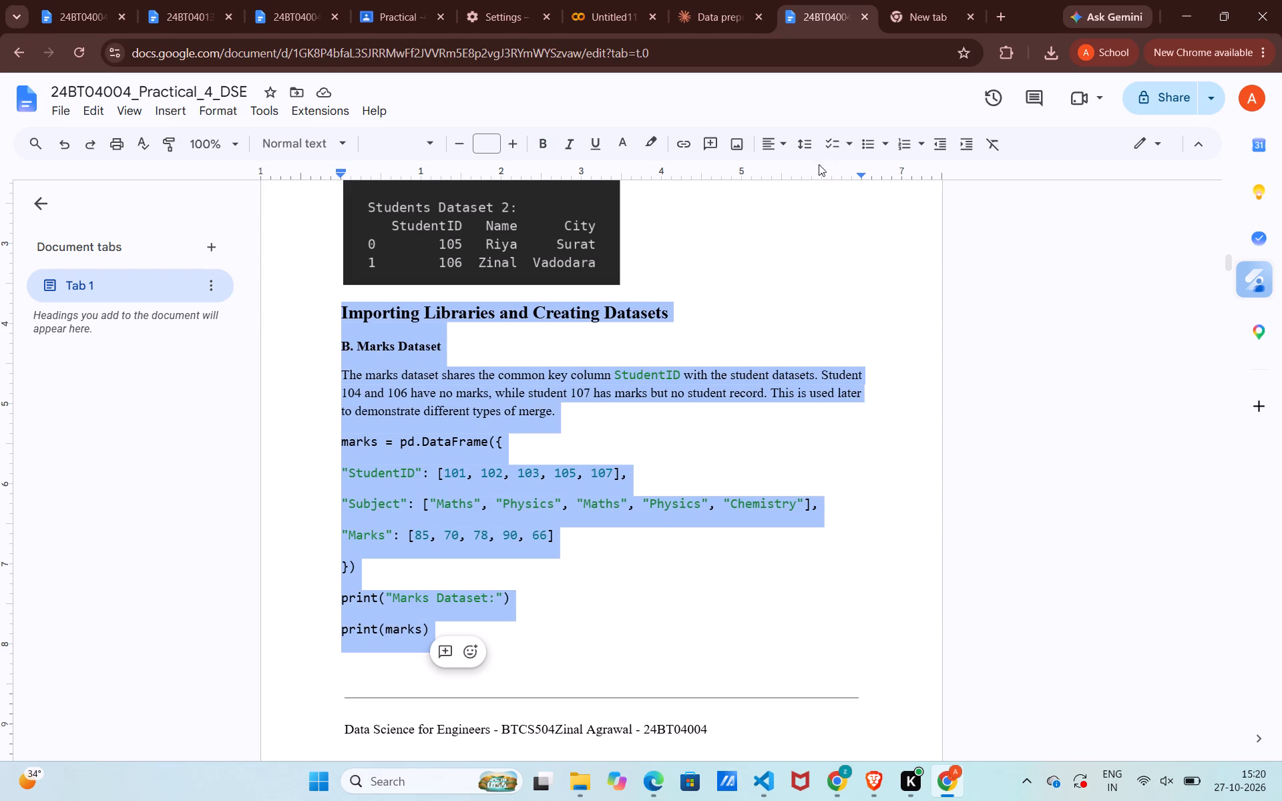
left_click(807, 153)
left_click(833, 222)
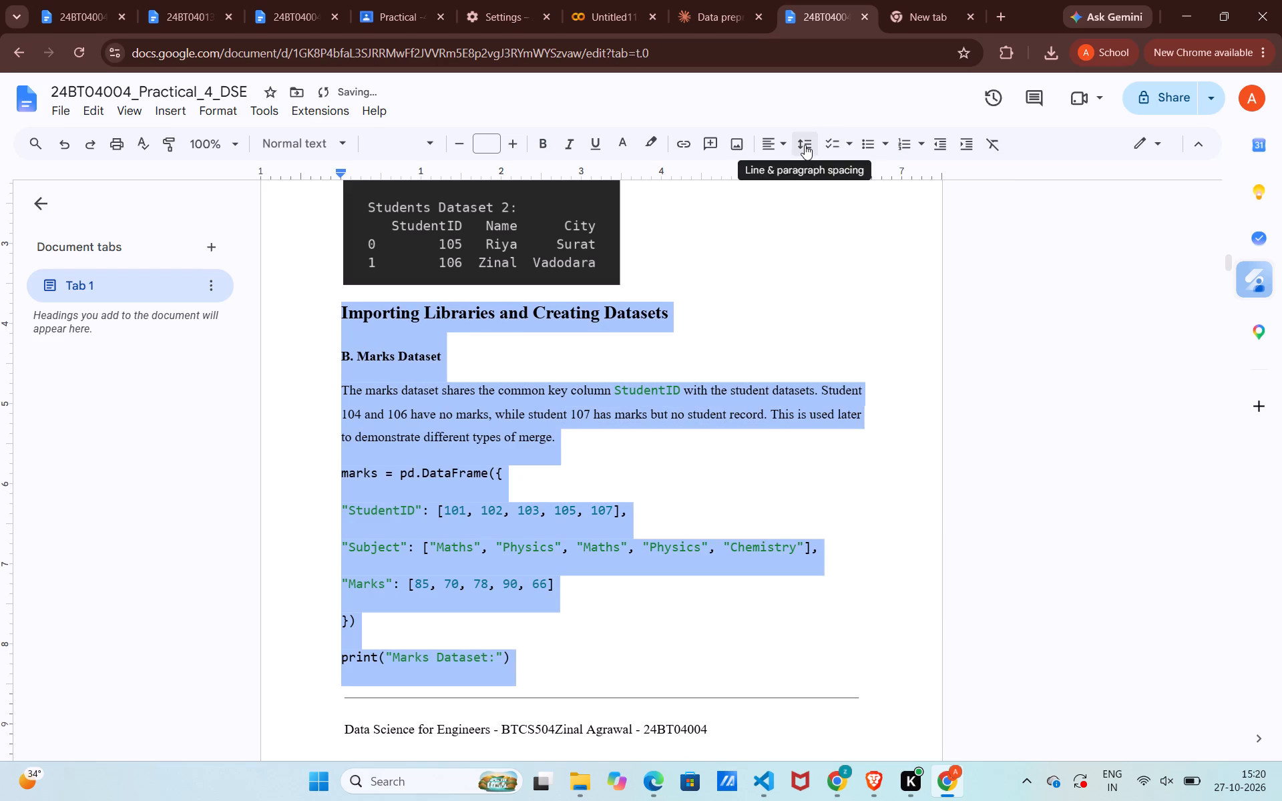
left_click(637, 443)
left_click(480, 410)
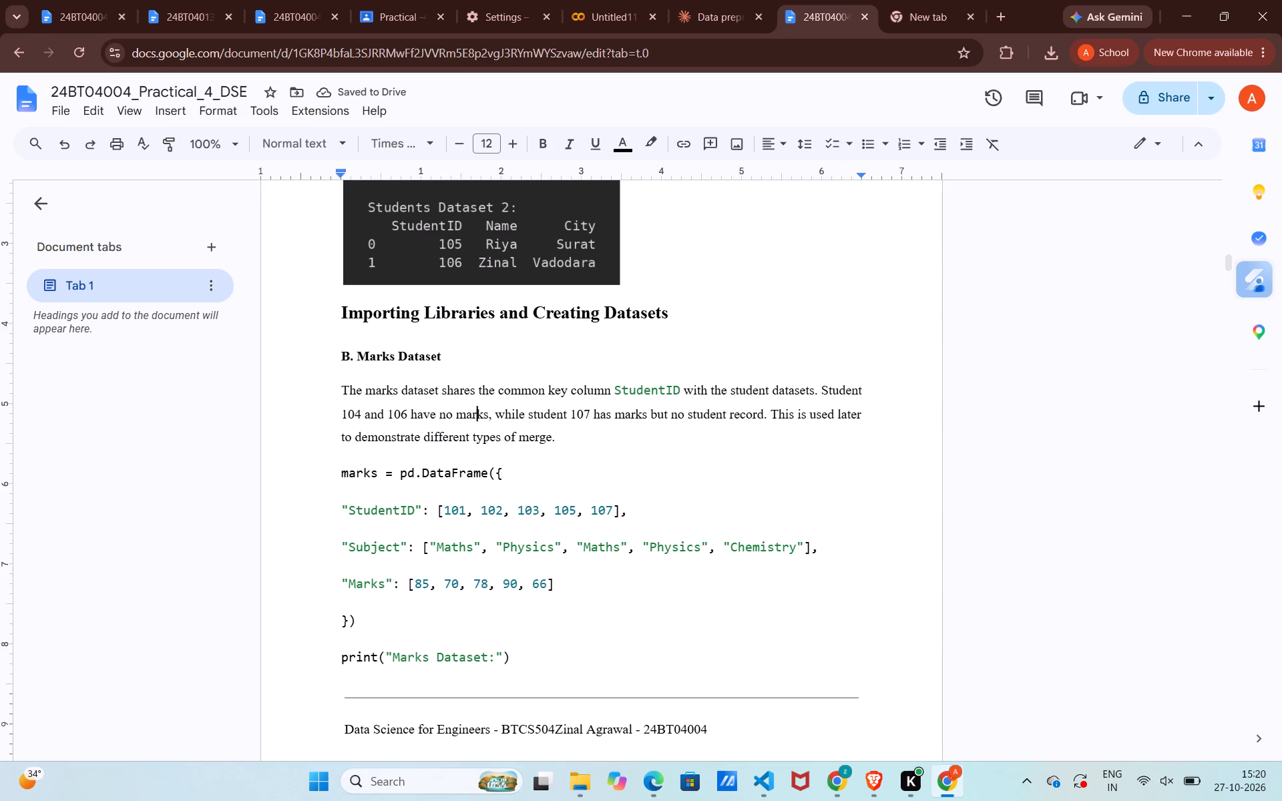
Try 1.15 line spacing on the code from marks = pd.DataFrame({ through print("Marks Dataset:"), and settle on single spacing.
scroll(480, 410, "down", 1)
left_click_drag(327, 439, 497, 607)
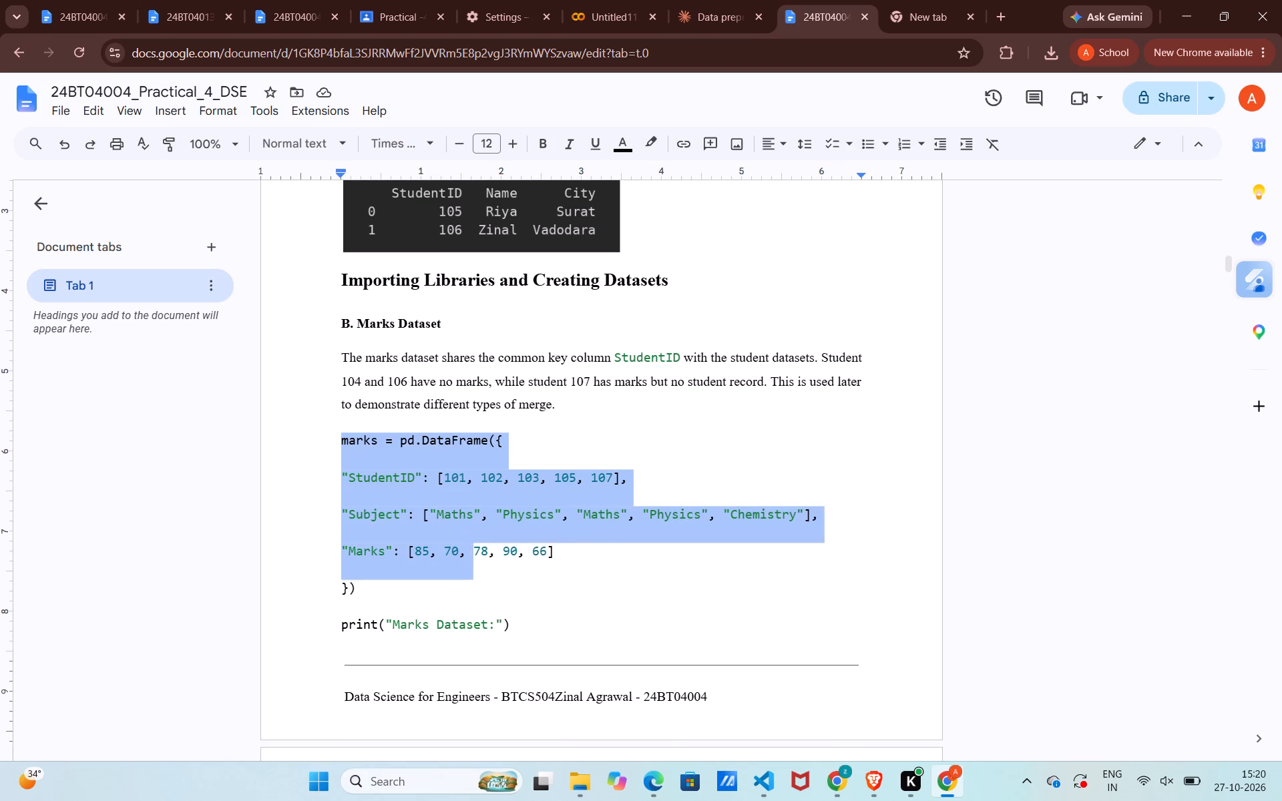
left_click_drag(497, 607, 517, 629)
left_click(811, 142)
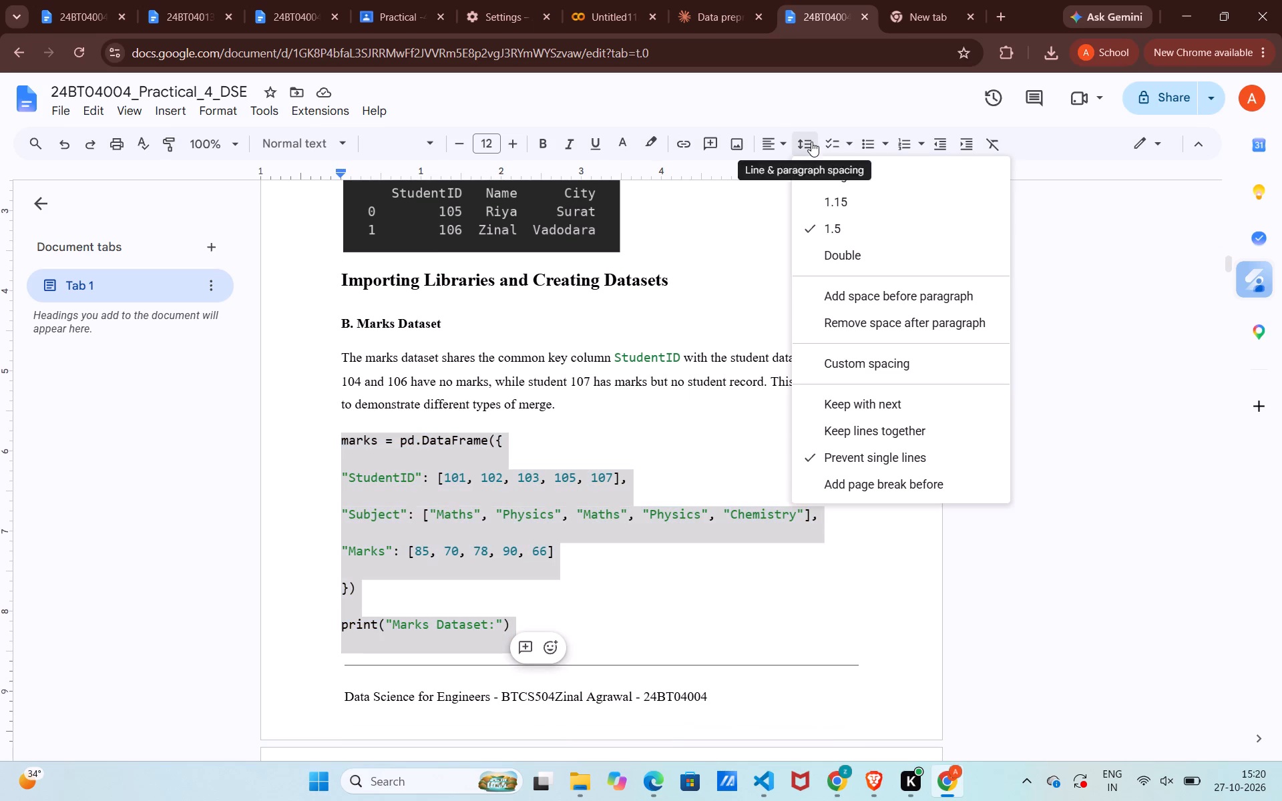
left_click(827, 192)
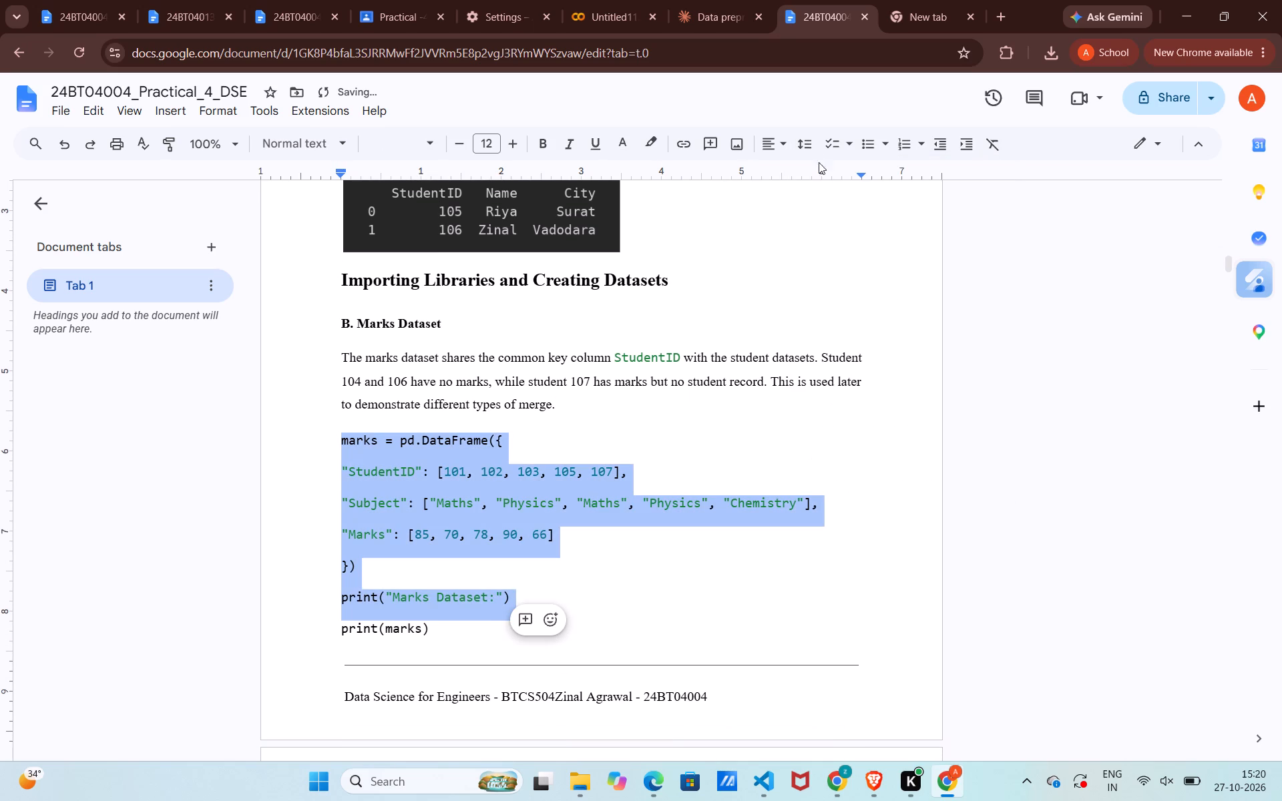
left_click(811, 133)
left_click(835, 166)
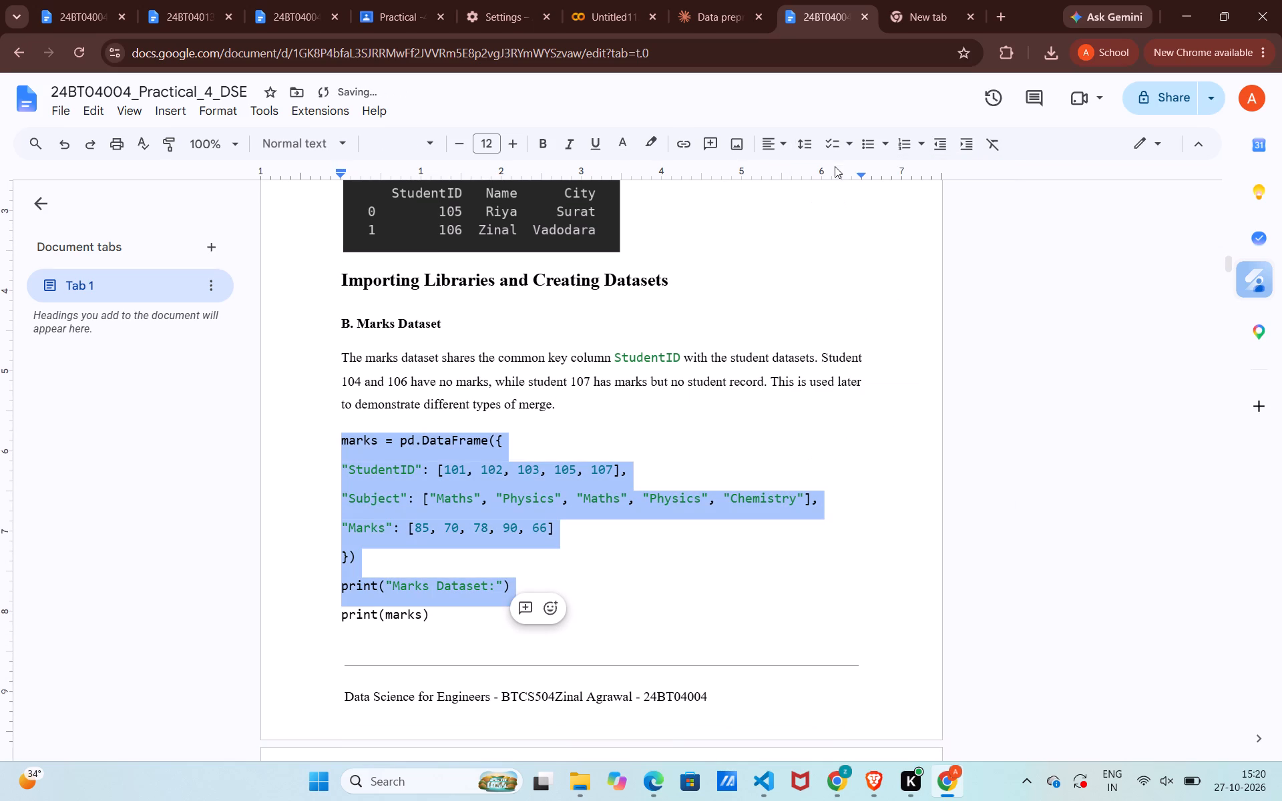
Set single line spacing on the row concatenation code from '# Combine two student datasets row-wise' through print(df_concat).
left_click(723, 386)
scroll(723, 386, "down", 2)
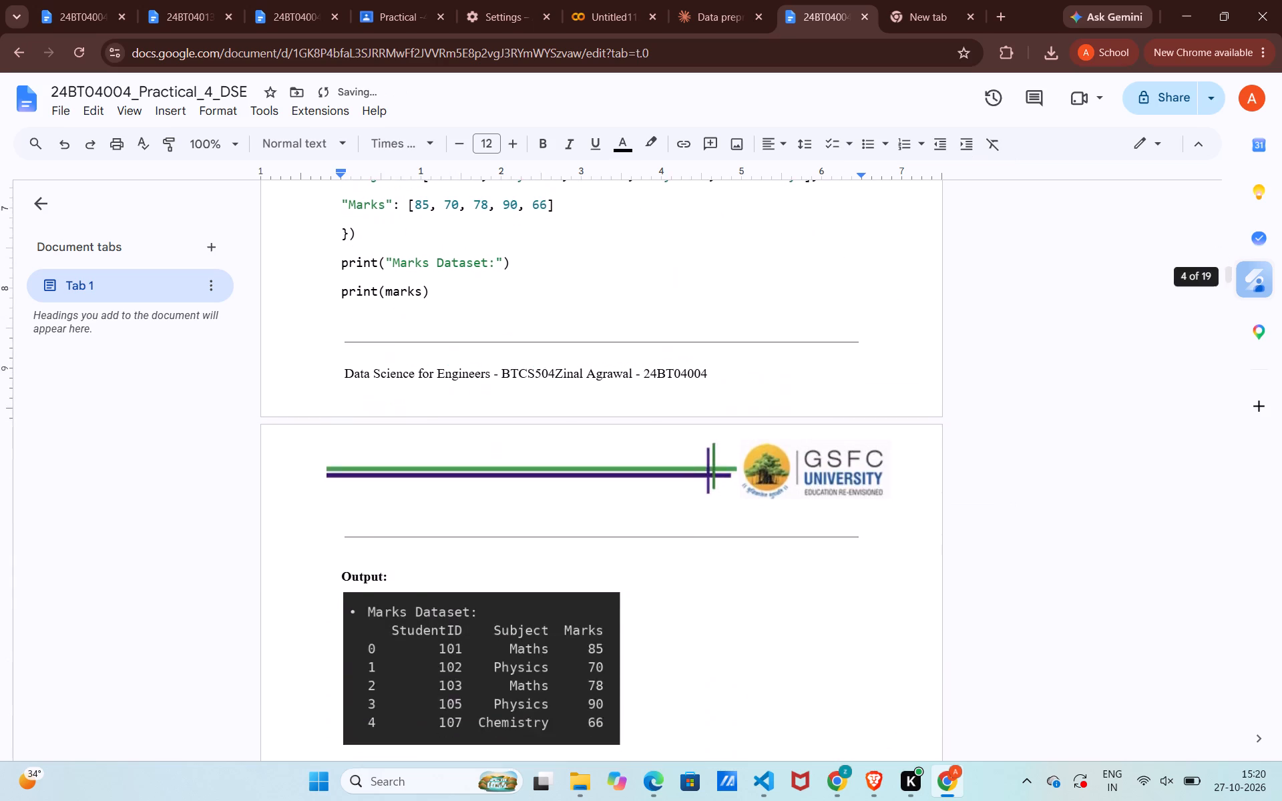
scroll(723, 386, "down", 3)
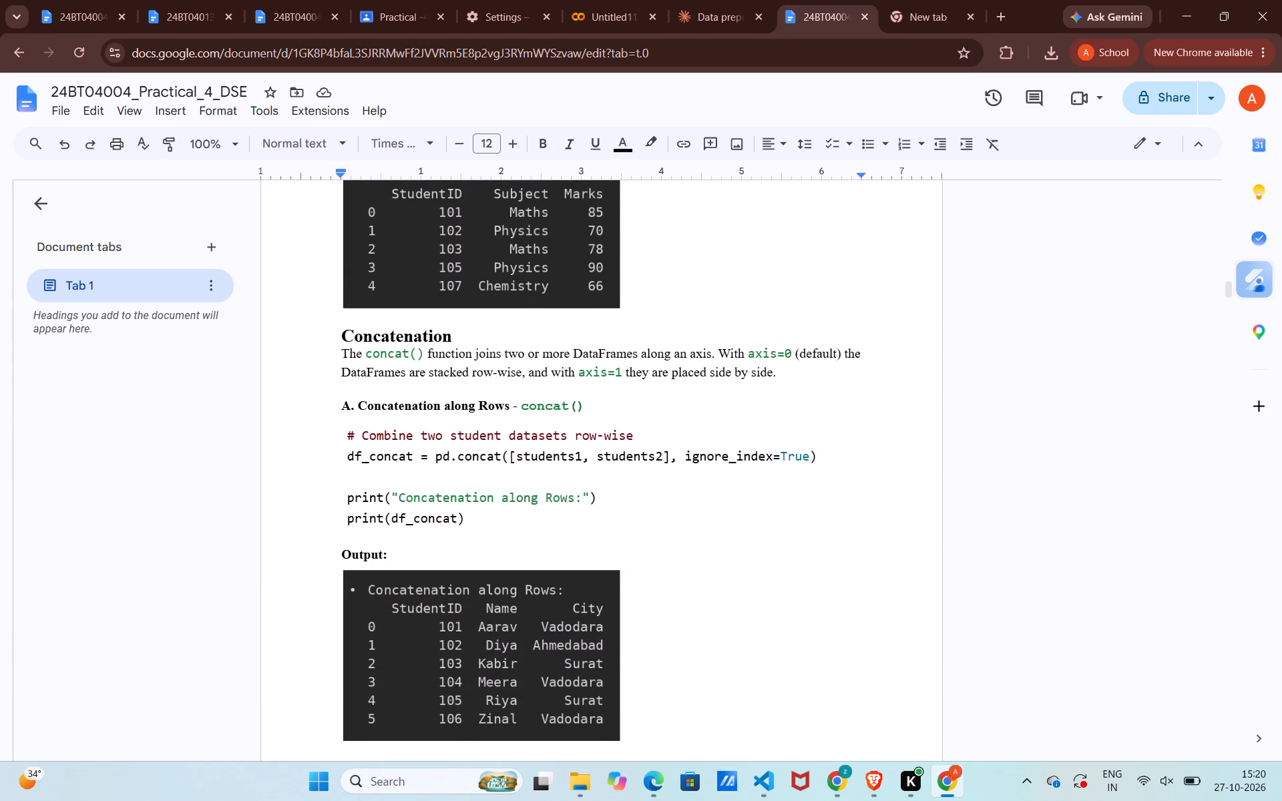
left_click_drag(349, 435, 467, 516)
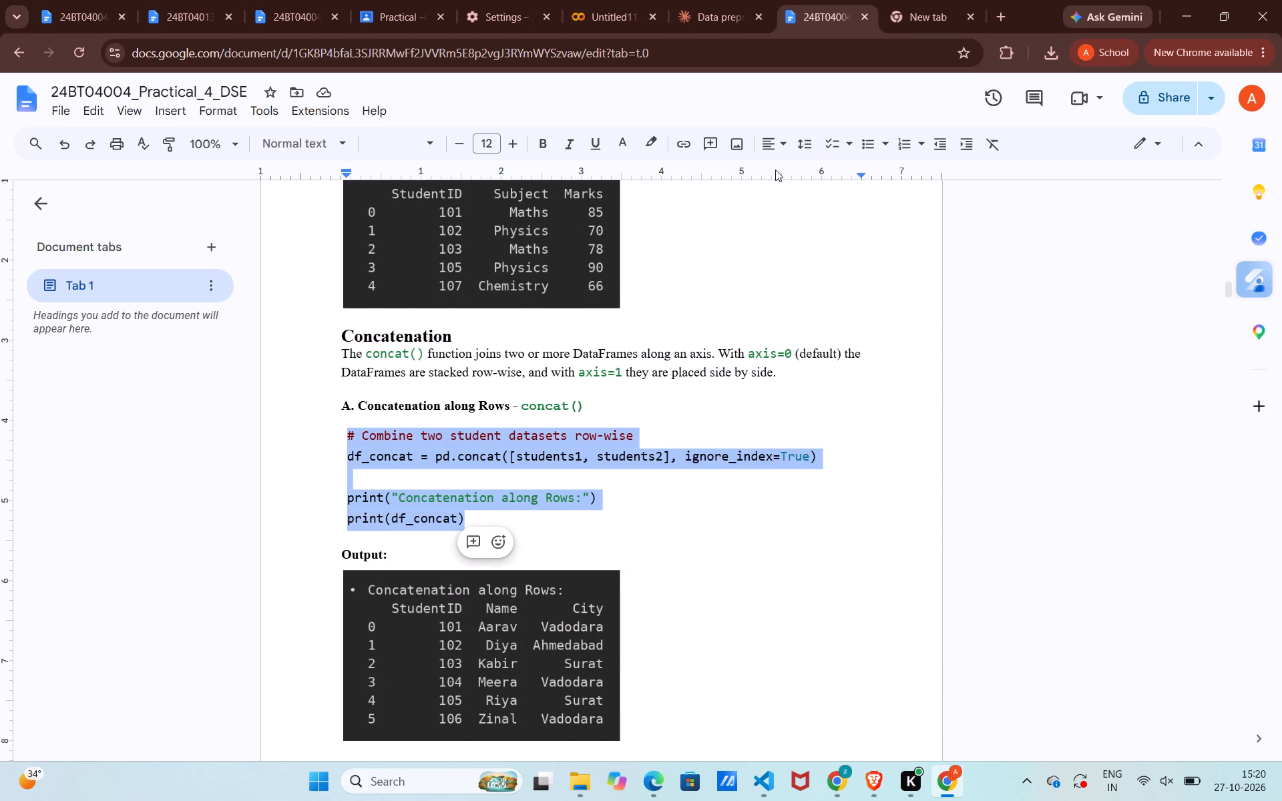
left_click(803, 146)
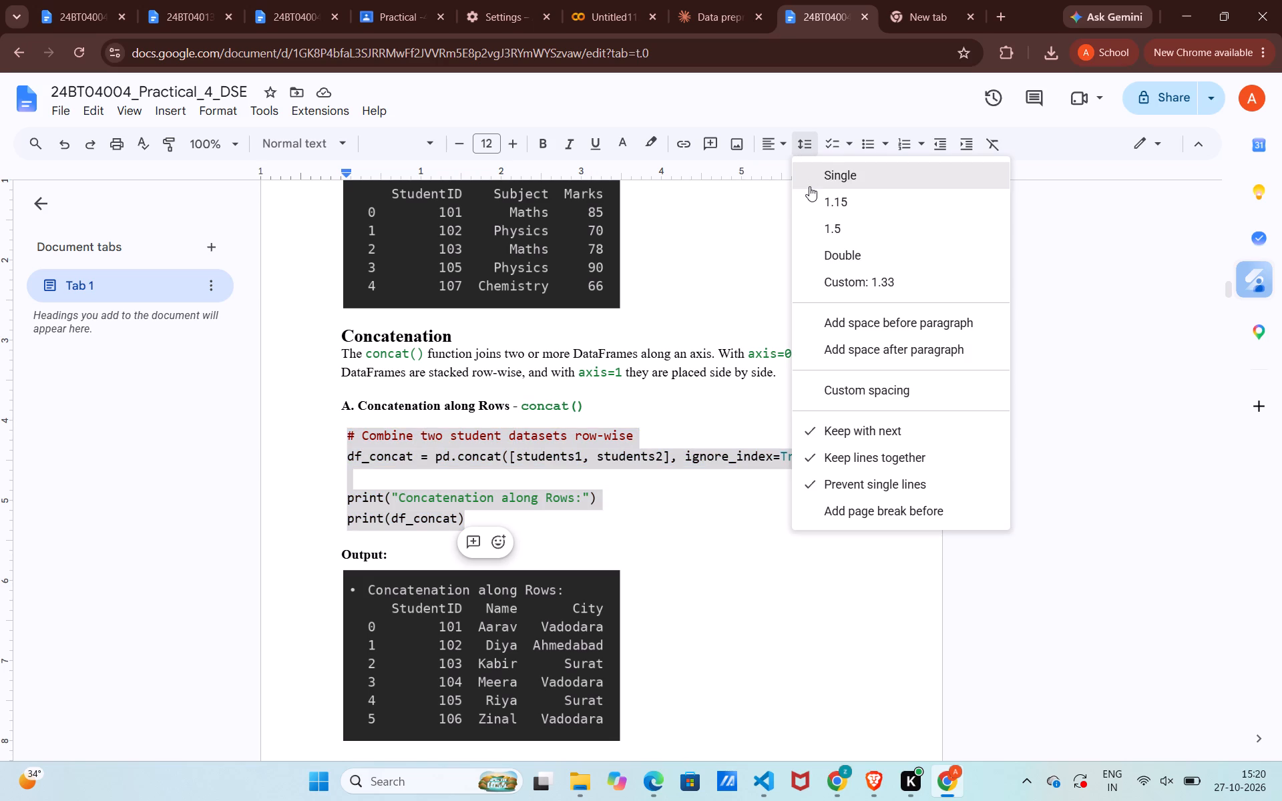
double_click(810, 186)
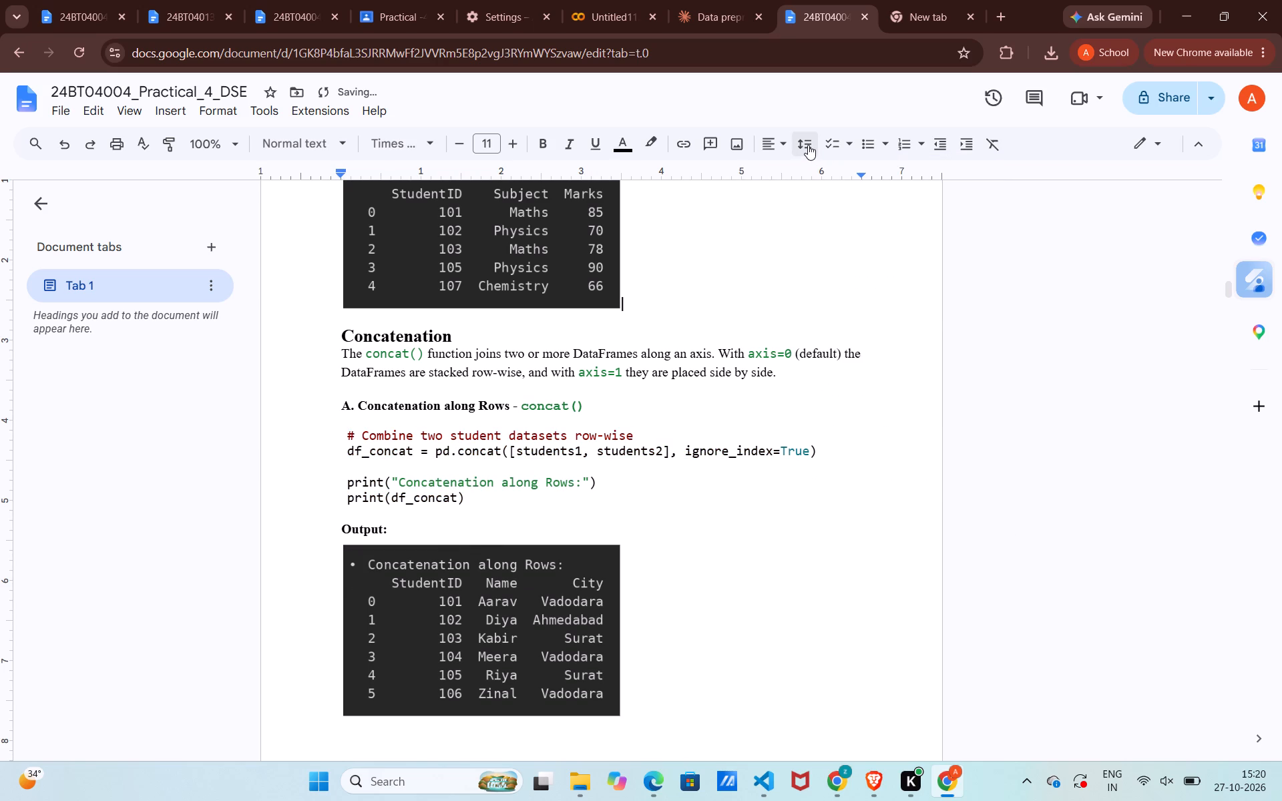
Set the line spacing to 1.15 for the row concatenation code under 'A. Concatenation along Rows', through print(df_concat).
left_click(807, 144)
left_click_drag(342, 429, 489, 505)
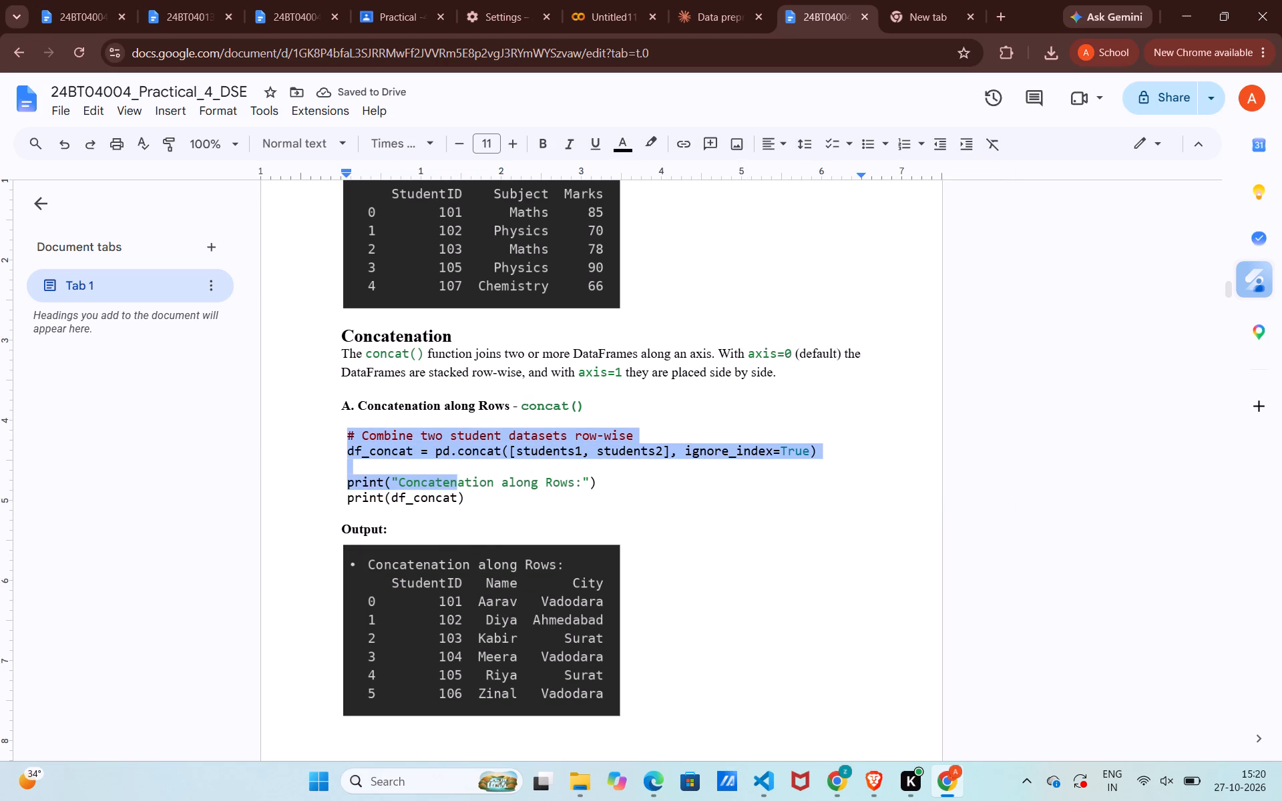
left_click_drag(489, 505, 494, 507)
left_click(494, 507)
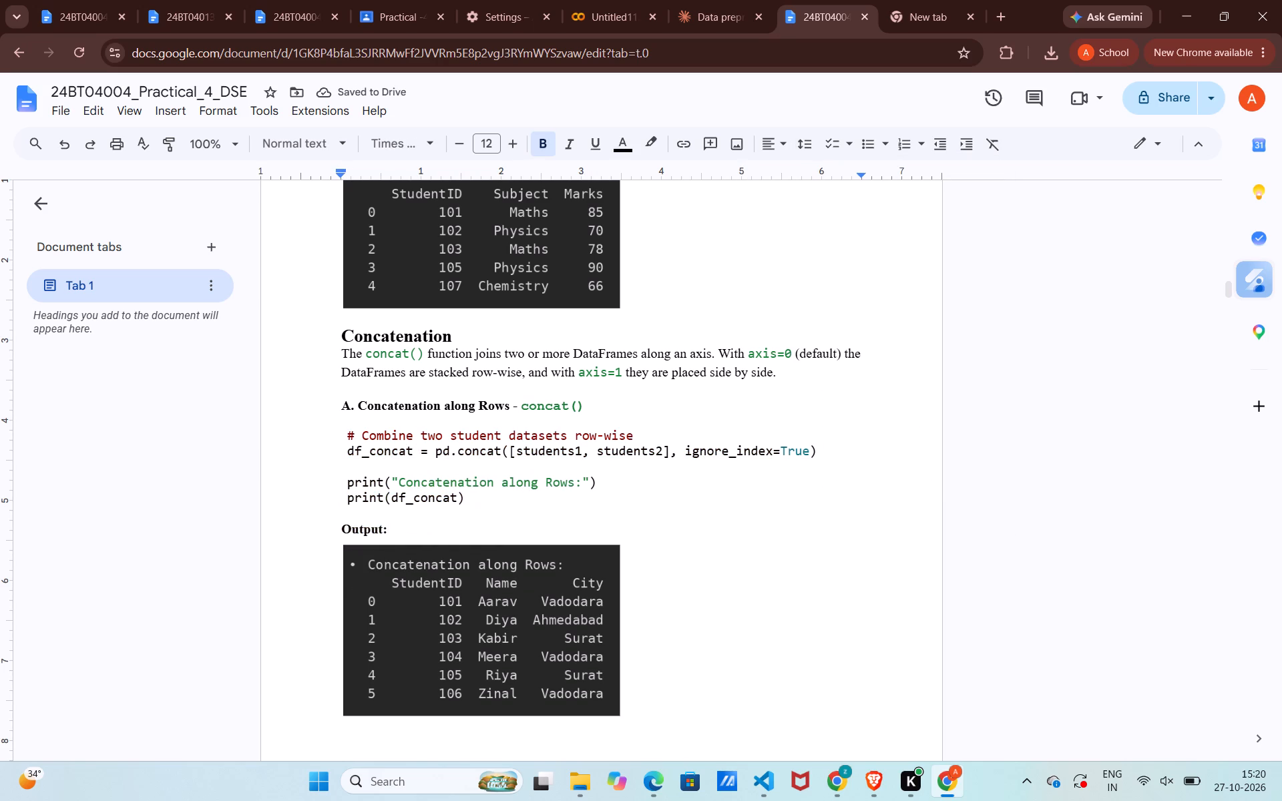
left_click_drag(339, 428, 462, 467)
left_click(462, 467)
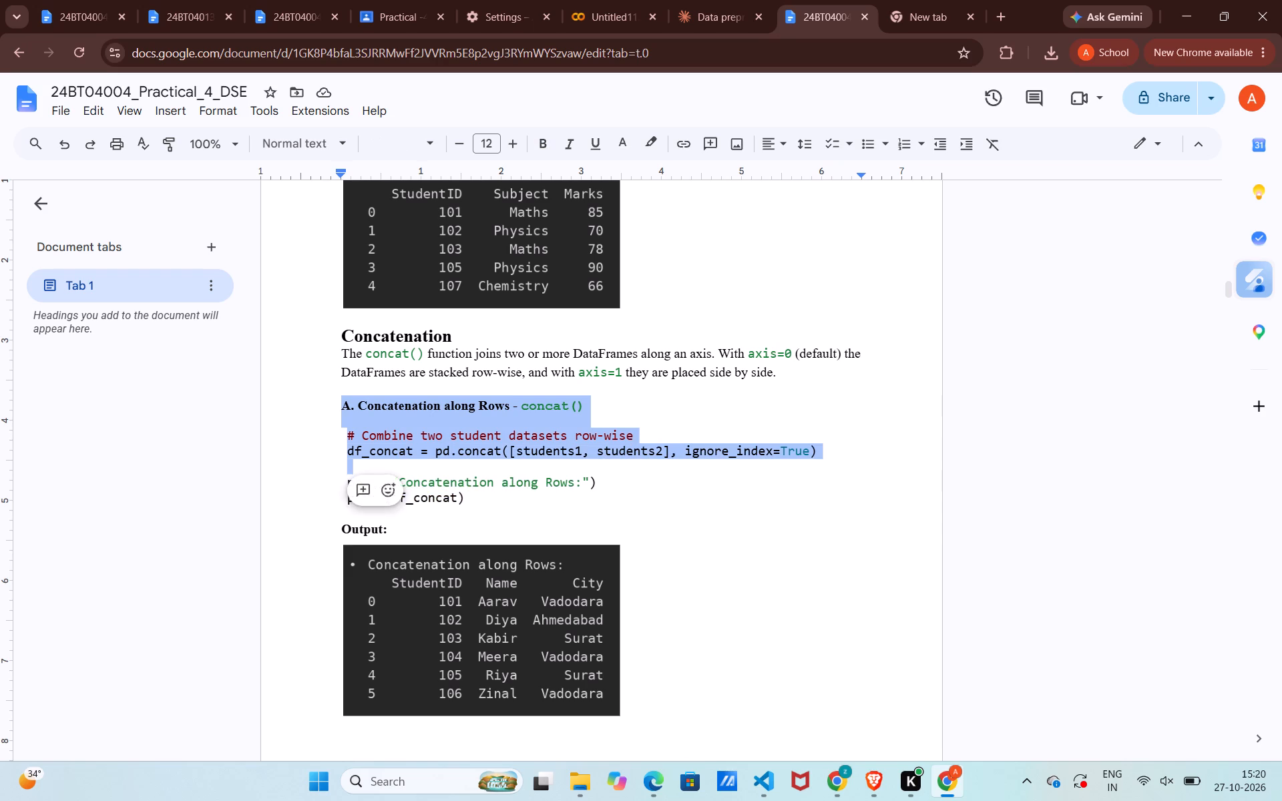
left_click_drag(348, 431, 469, 503)
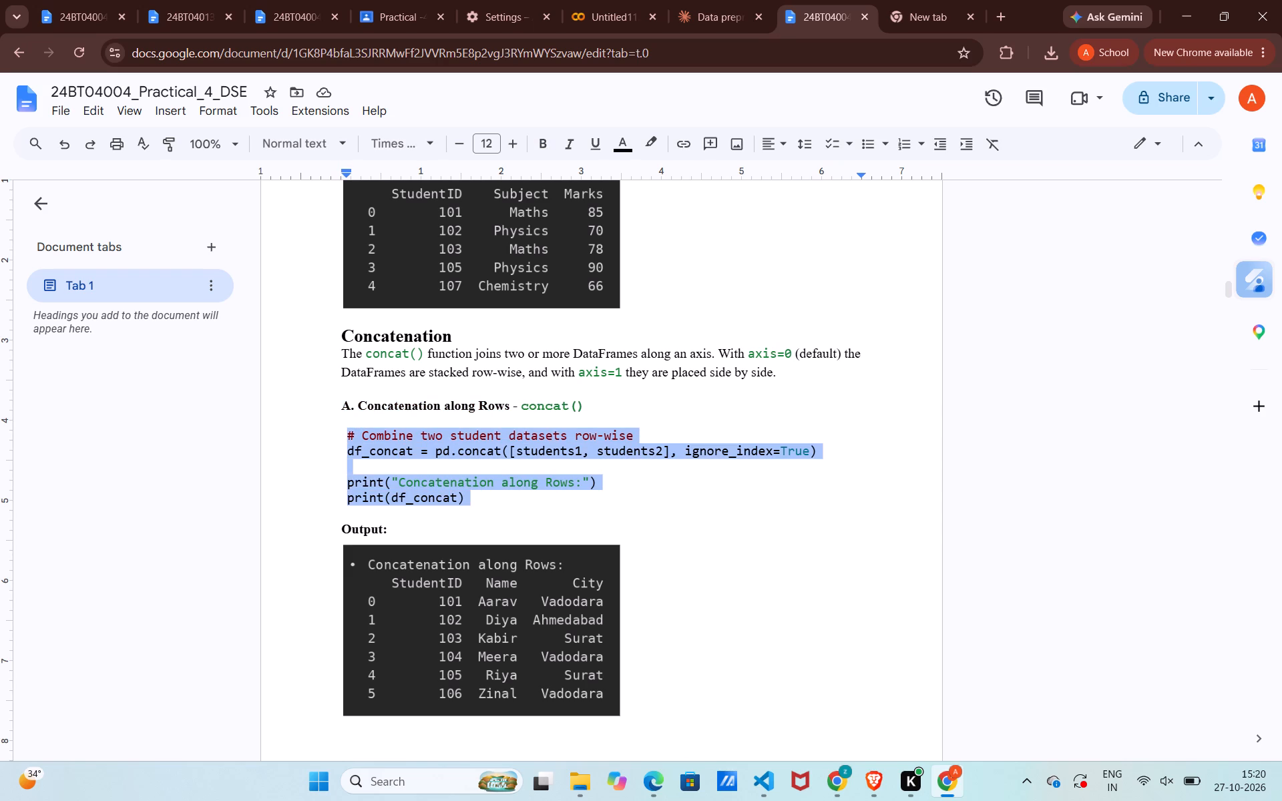
left_click_drag(469, 503, 469, 501)
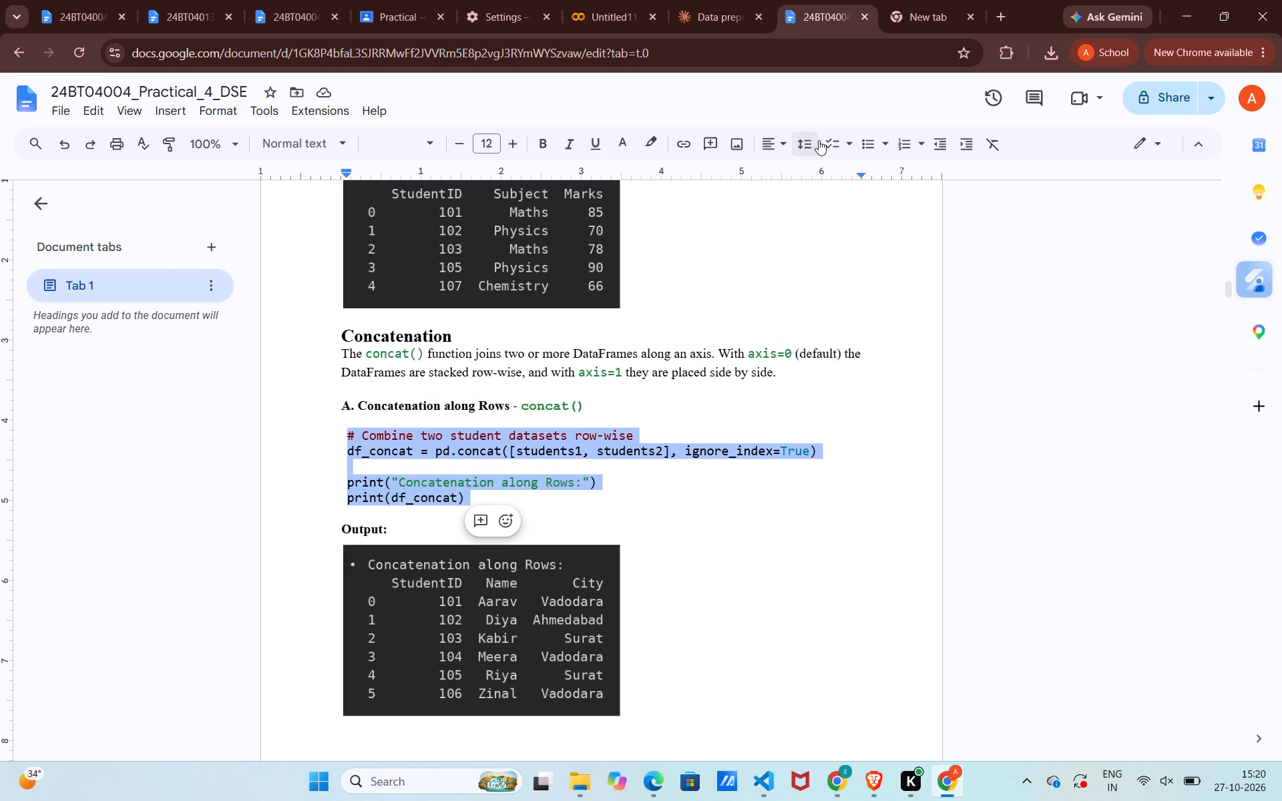
left_click(819, 140)
left_click(811, 141)
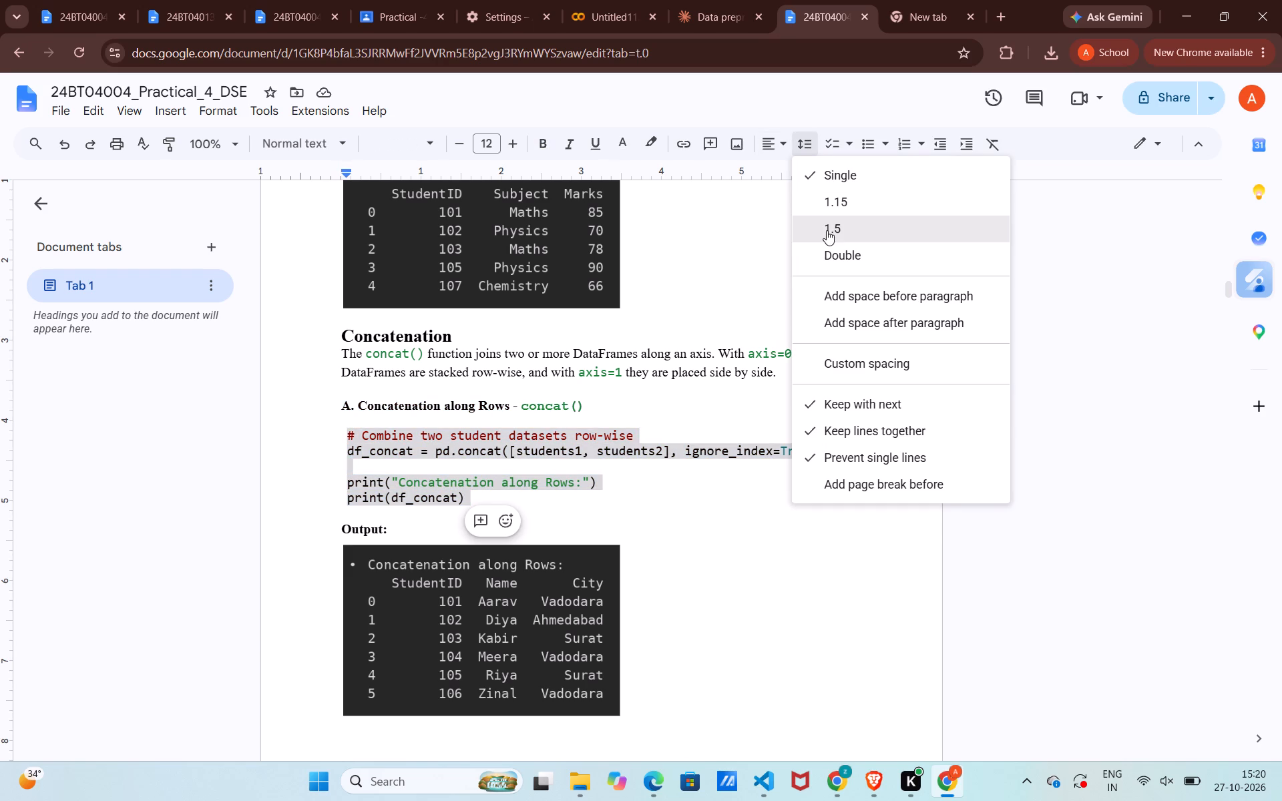
left_click(831, 195)
left_click(734, 386)
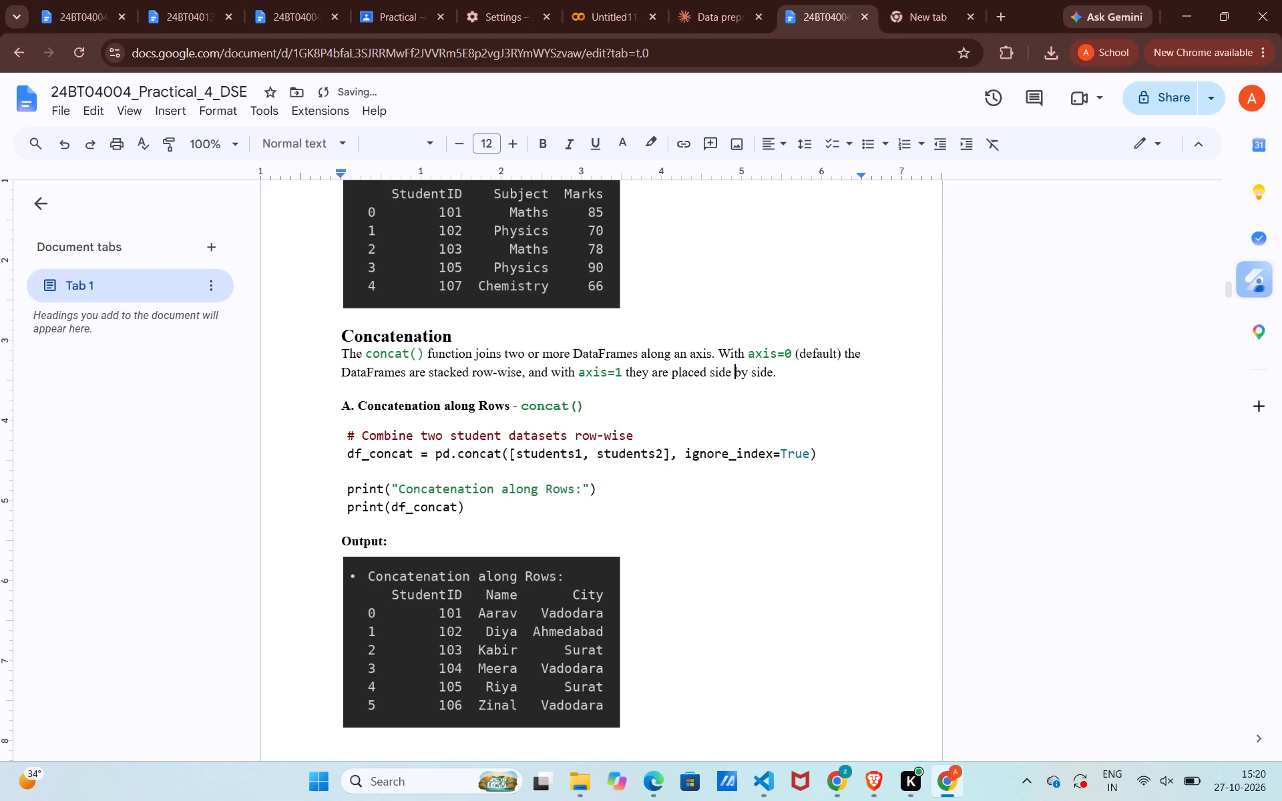
Set the line spacing to 1.5 for the 'C. Right Merge' heading and its code through print(df_right).
scroll(734, 386, "down", 7)
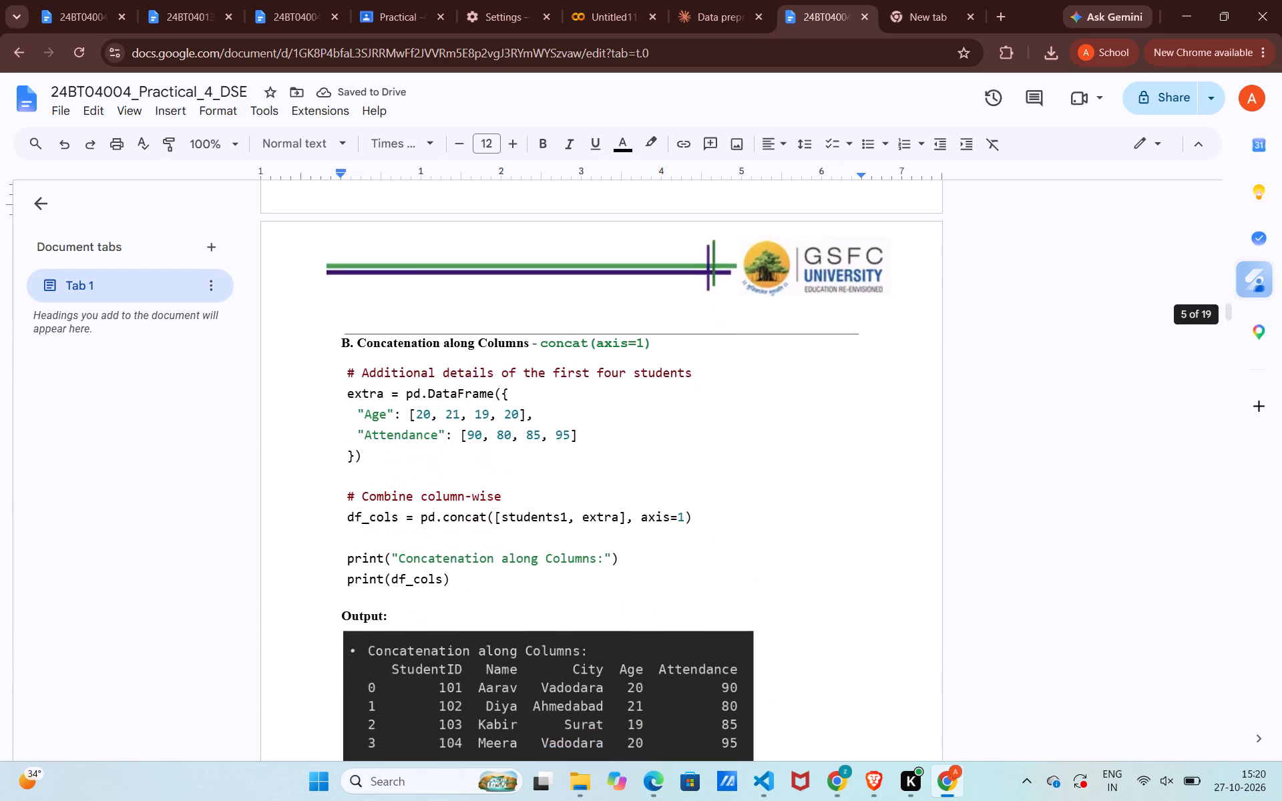
scroll(523, 477, "down", 3)
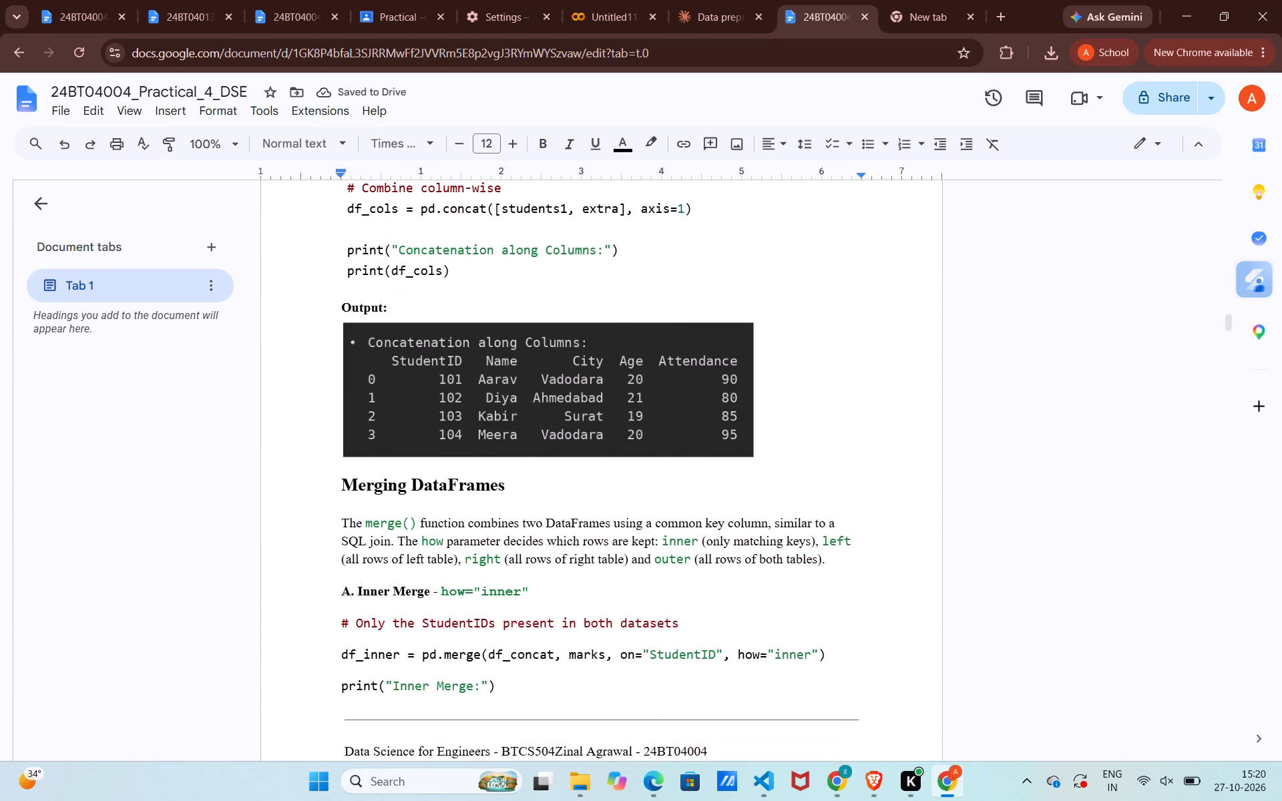
scroll(523, 477, "down", 4)
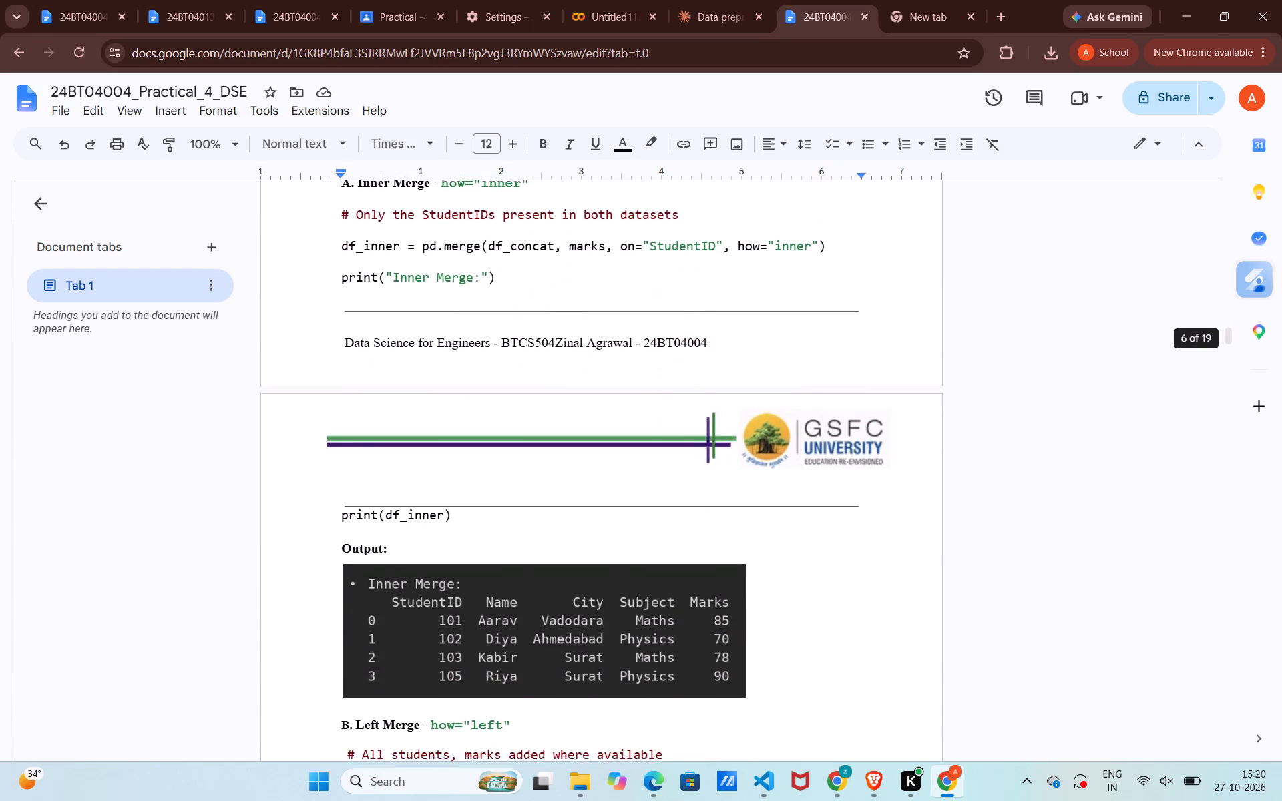
scroll(523, 477, "down", 2)
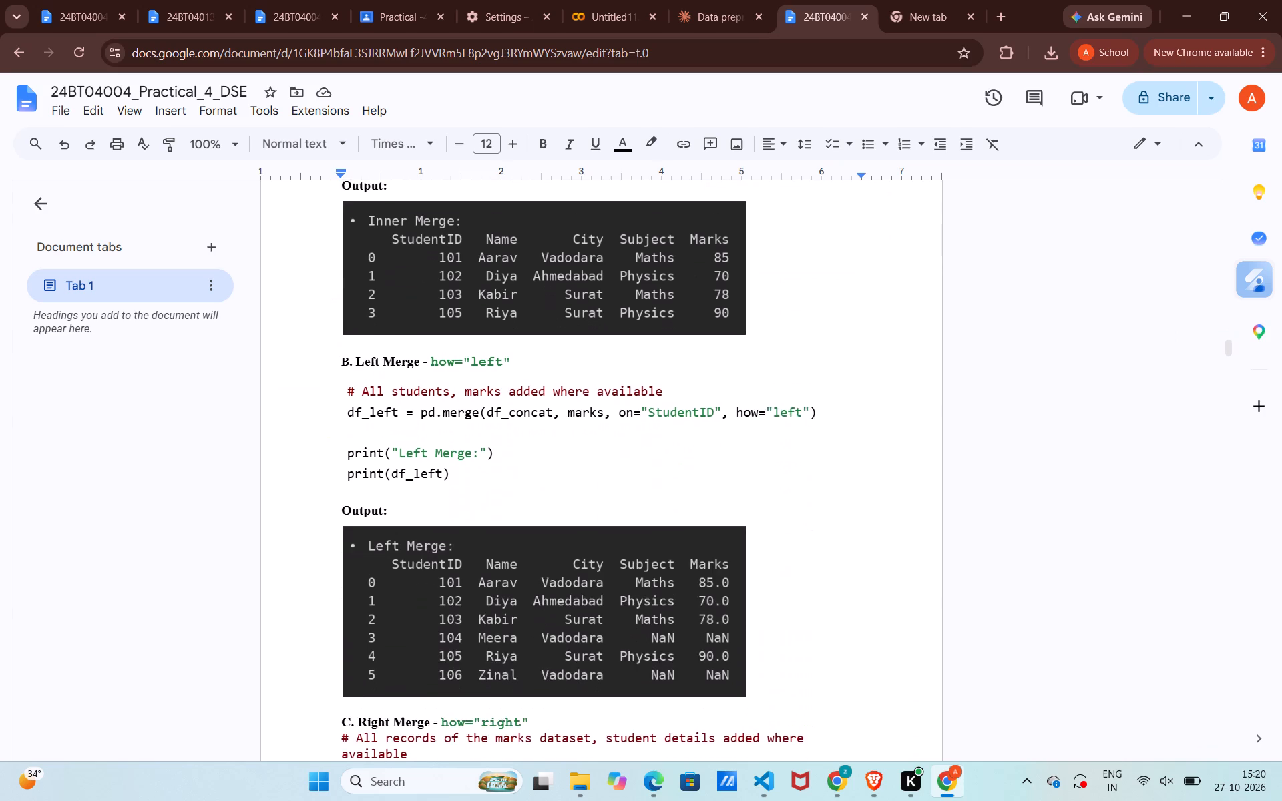
scroll(523, 477, "down", 2)
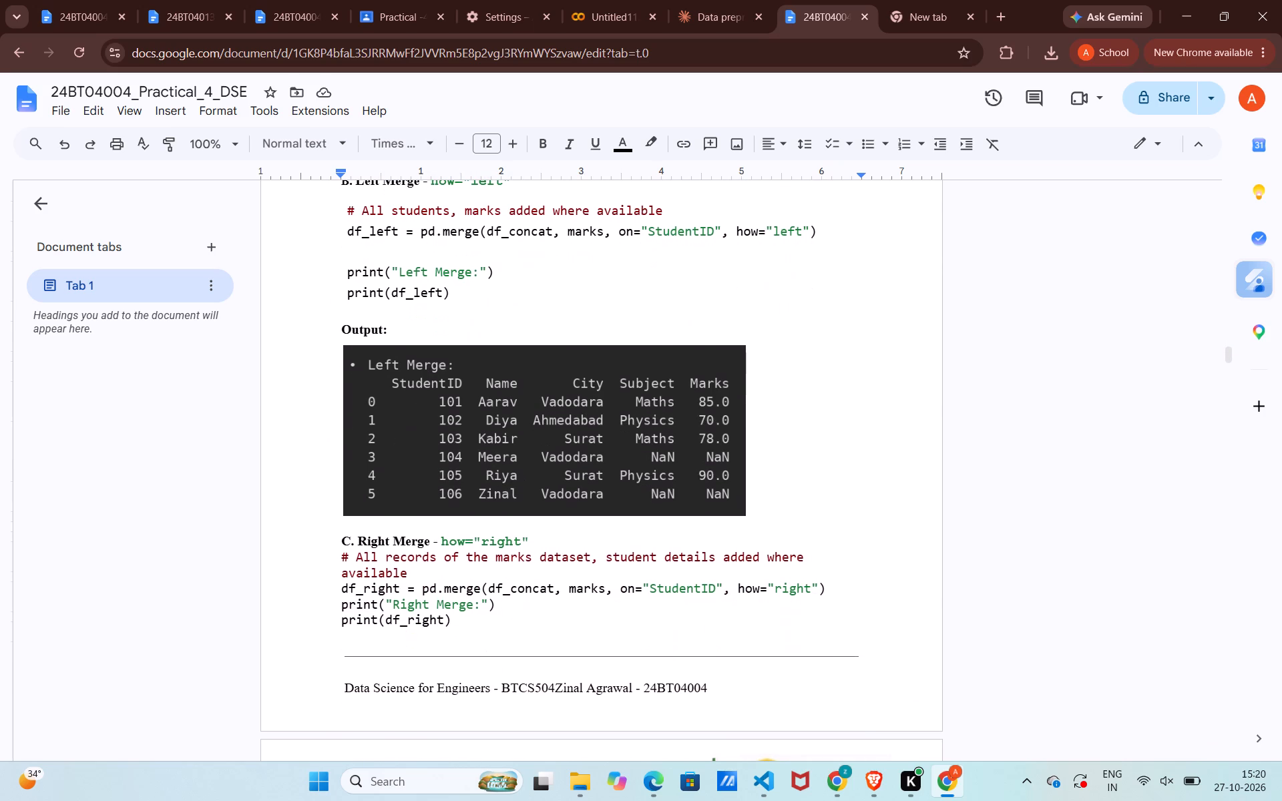
left_click(335, 541)
left_click_drag(337, 549, 466, 621)
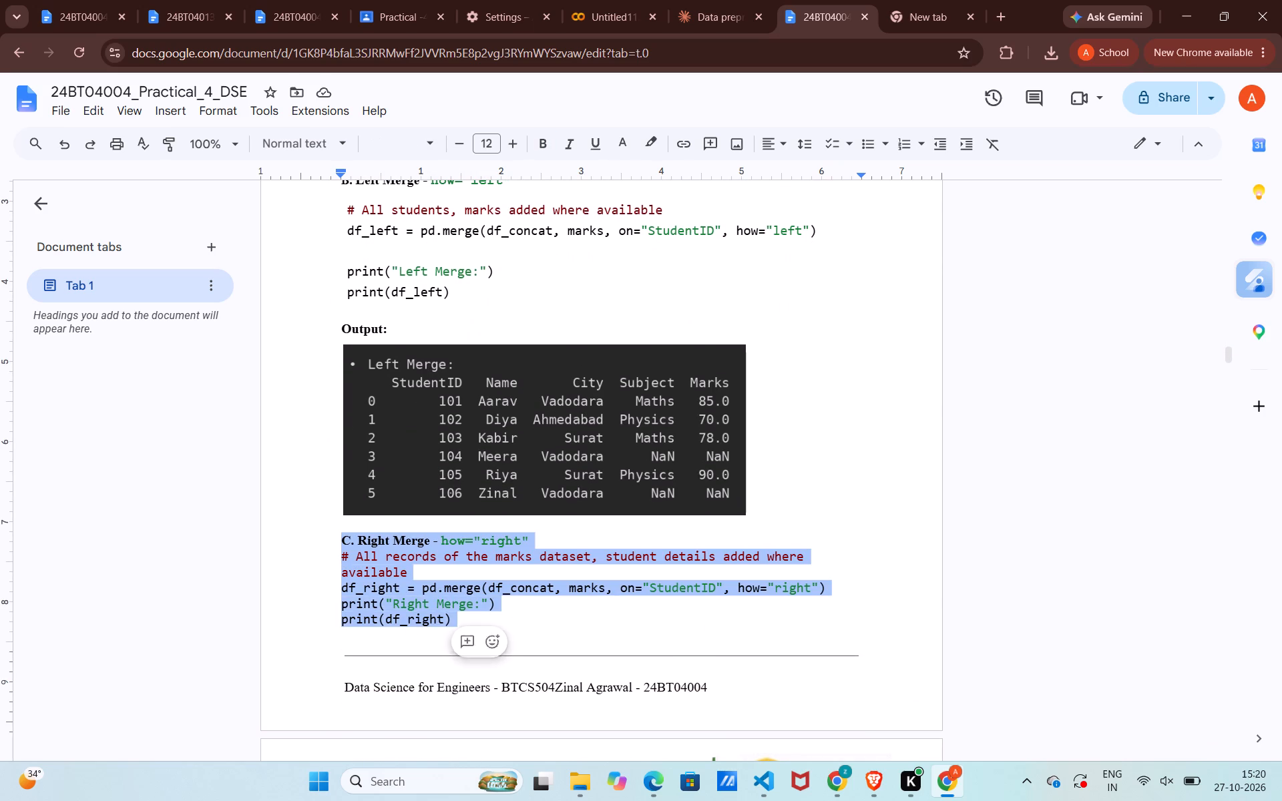
left_click(466, 621)
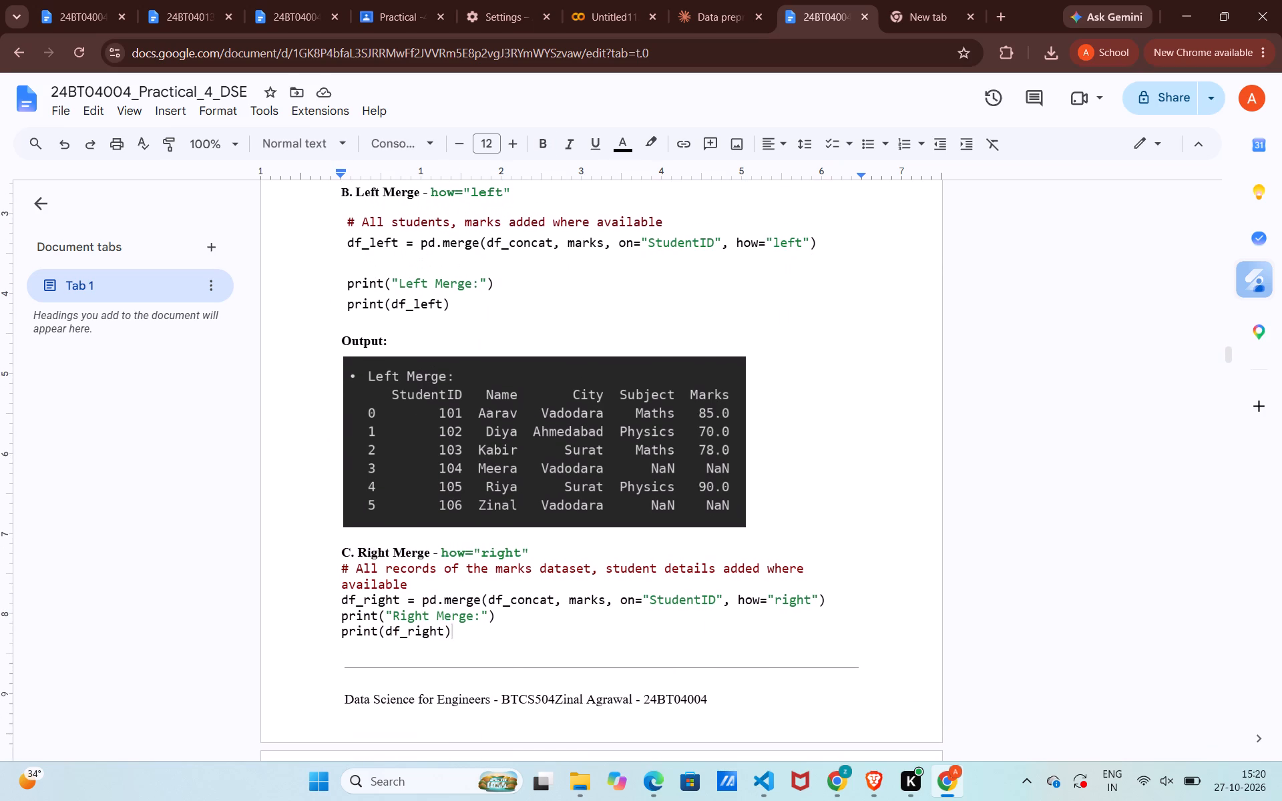
left_click_drag(330, 558, 499, 645)
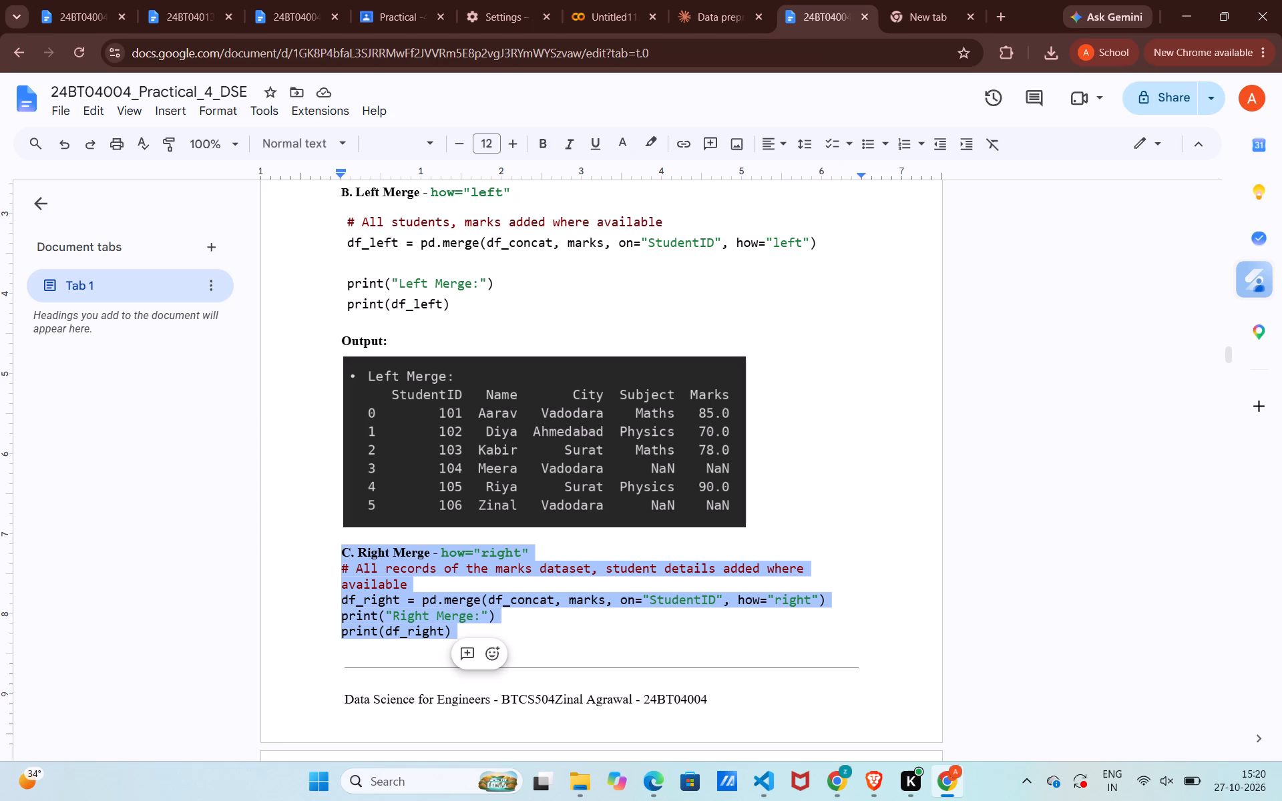
left_click(804, 138)
left_click(829, 226)
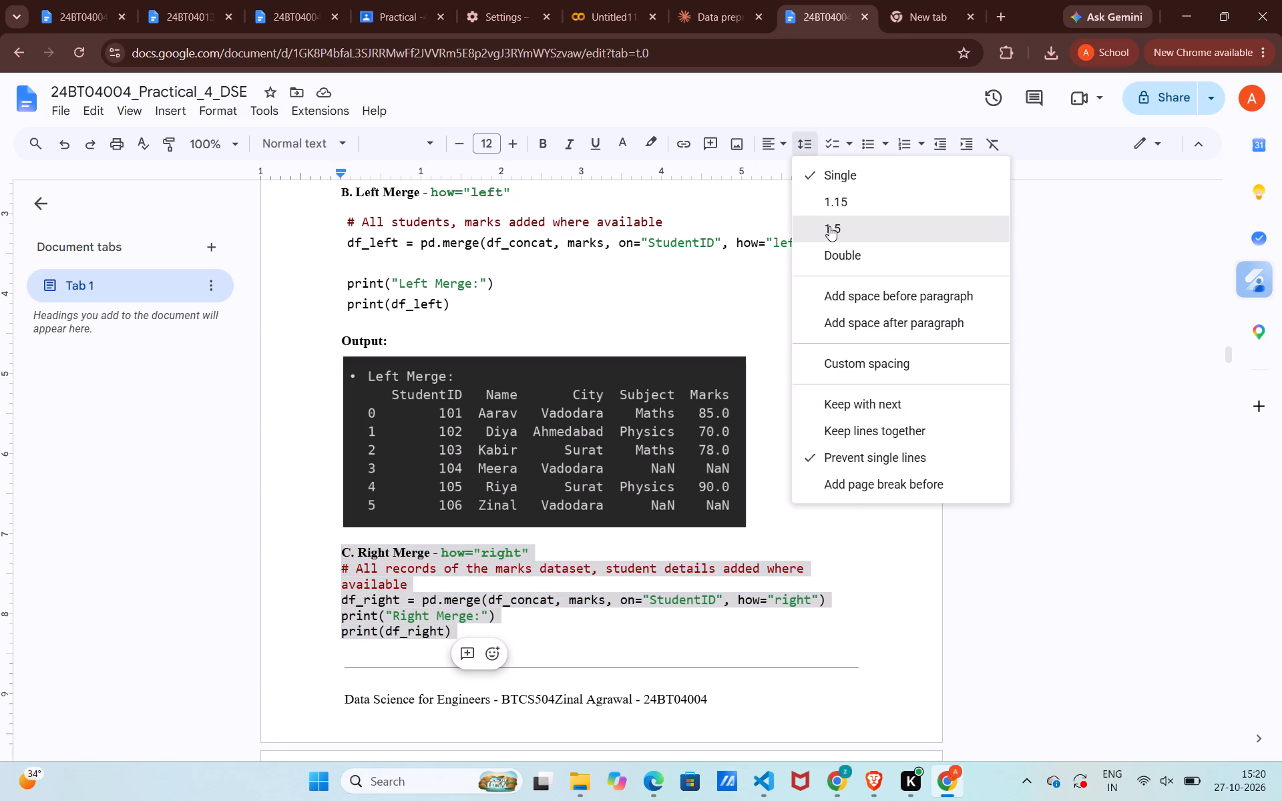
scroll(660, 423, "down", 1)
left_click(632, 535)
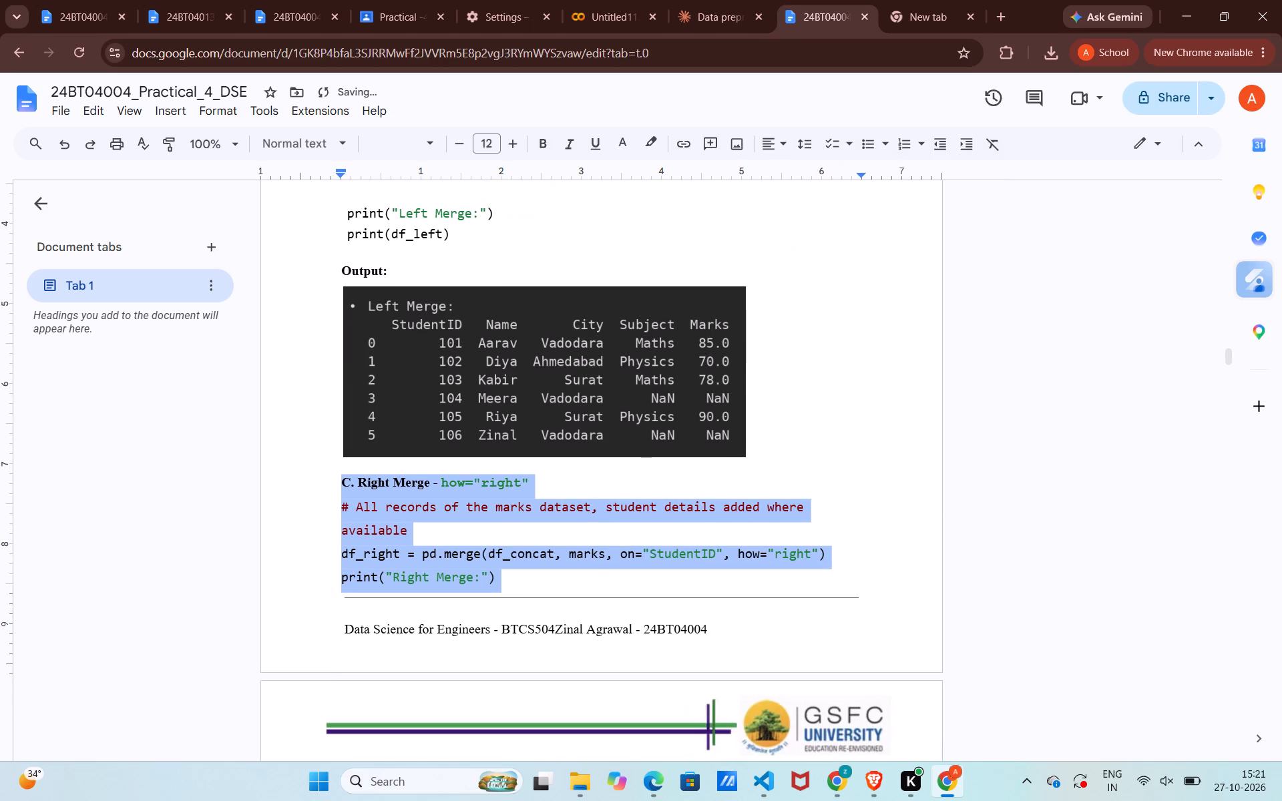
Delete the extra blank line between print(df_right) and the right merge's 'Output:' label.
scroll(632, 535, "down", 3)
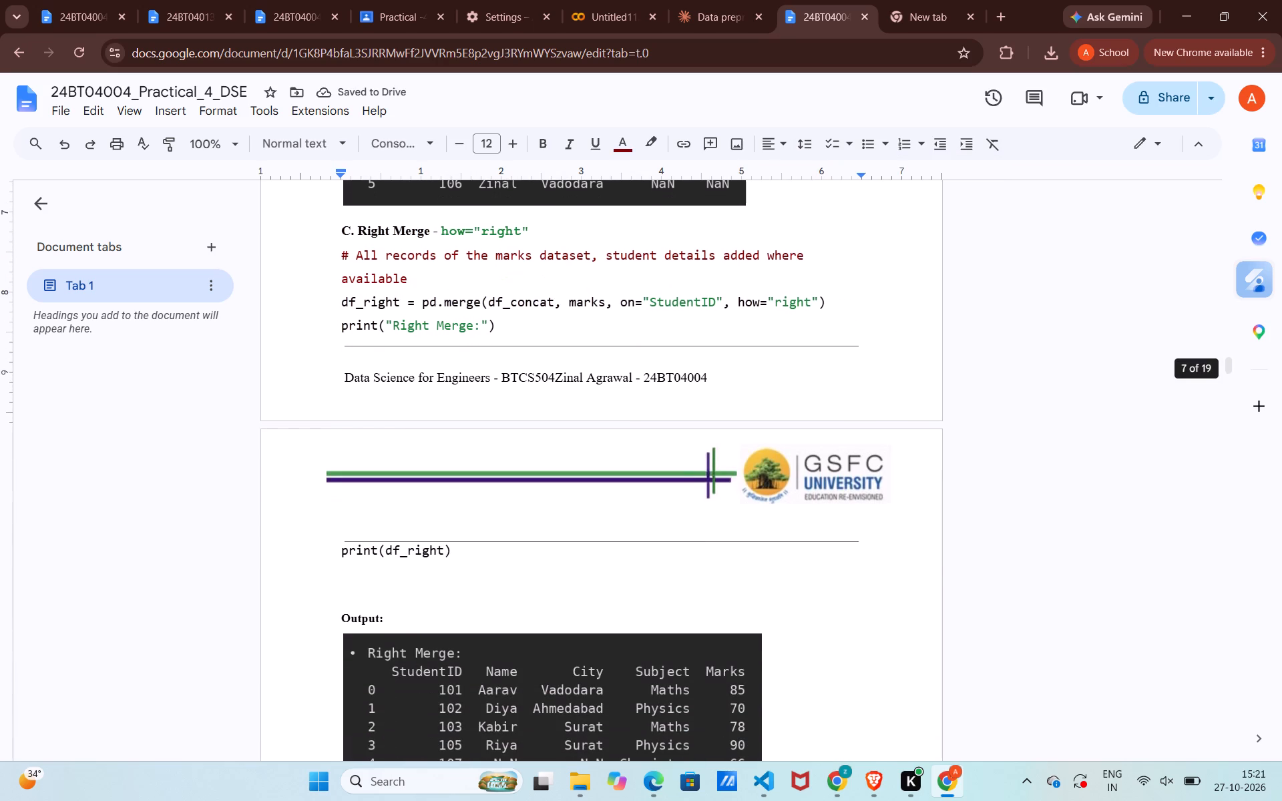
left_click(365, 564)
left_click(353, 598)
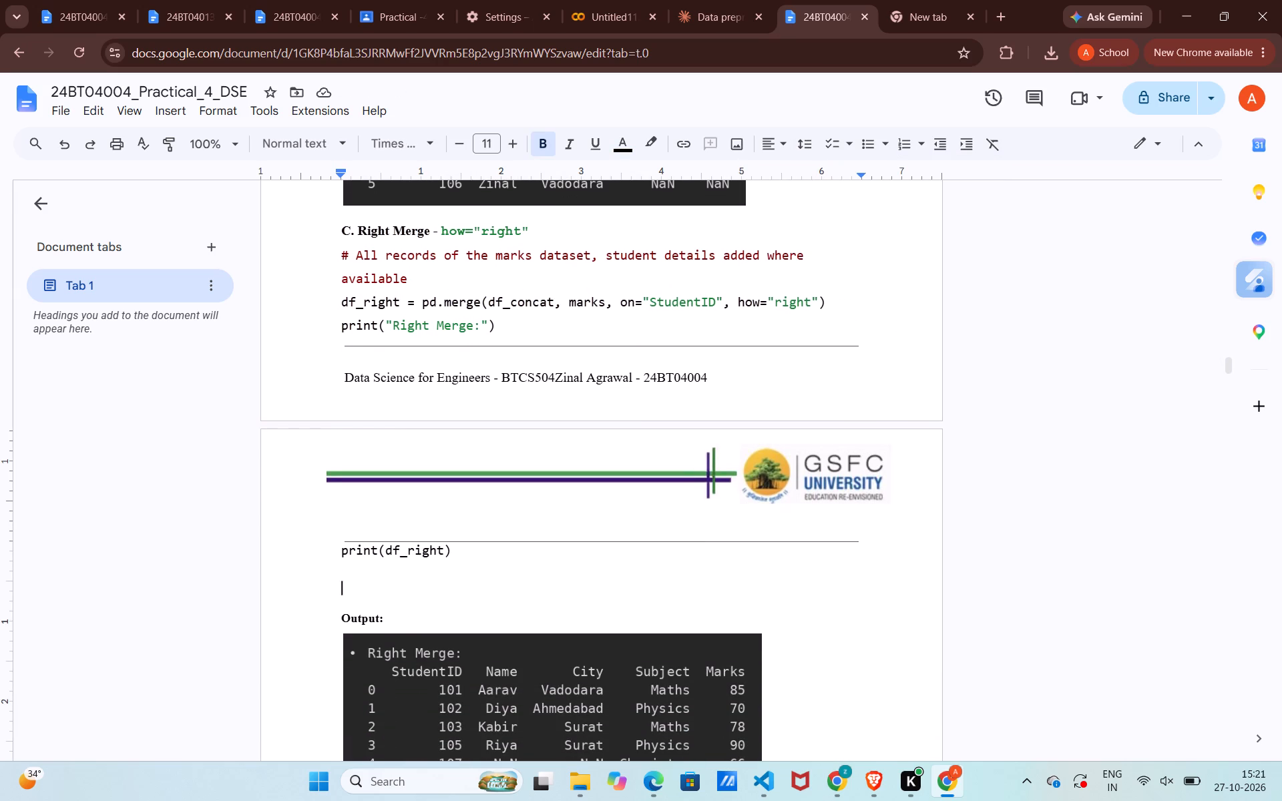
key("BackSpace")
key("Down")
key("Down")
key("Down")
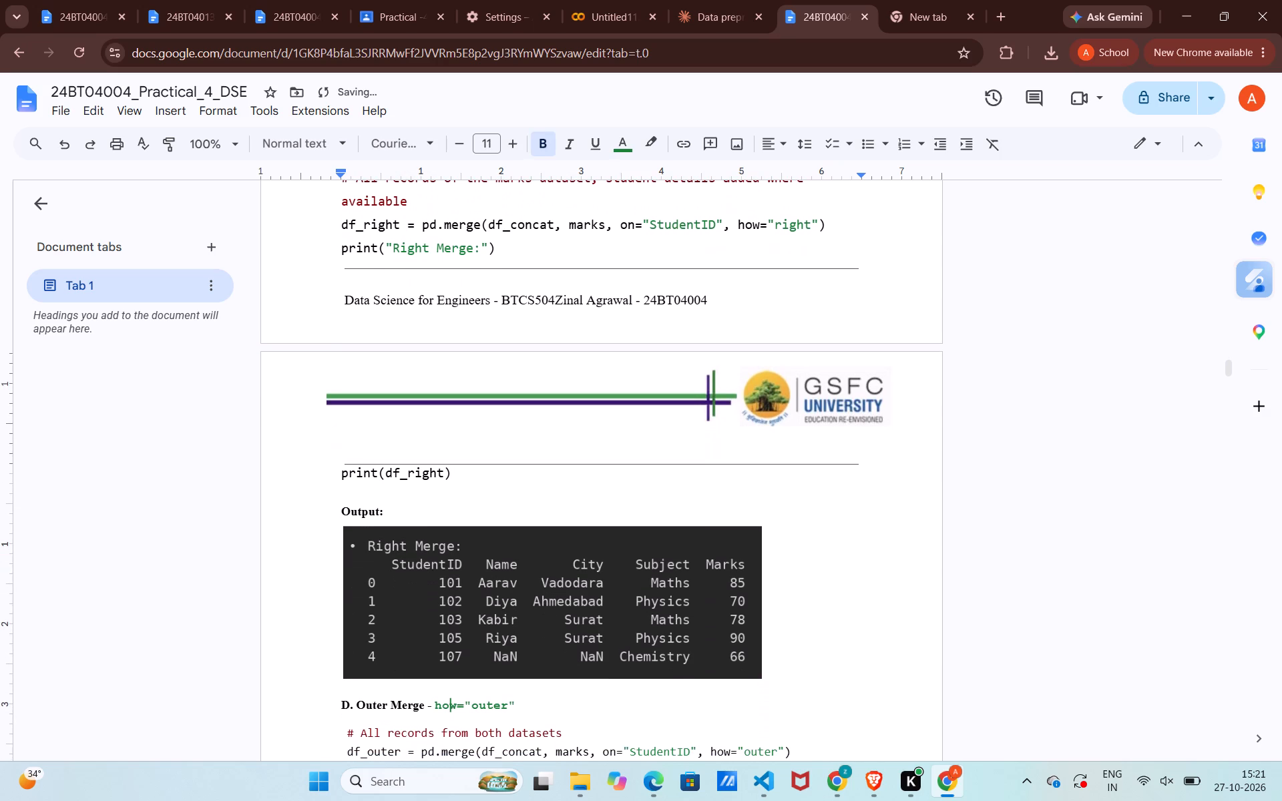
key("Down")
key("Up")
Set the 'D. Outer Merge' heading, its code through print(df_outer), and its 'Output:' label to font size 12.
scroll(353, 598, "down", 2)
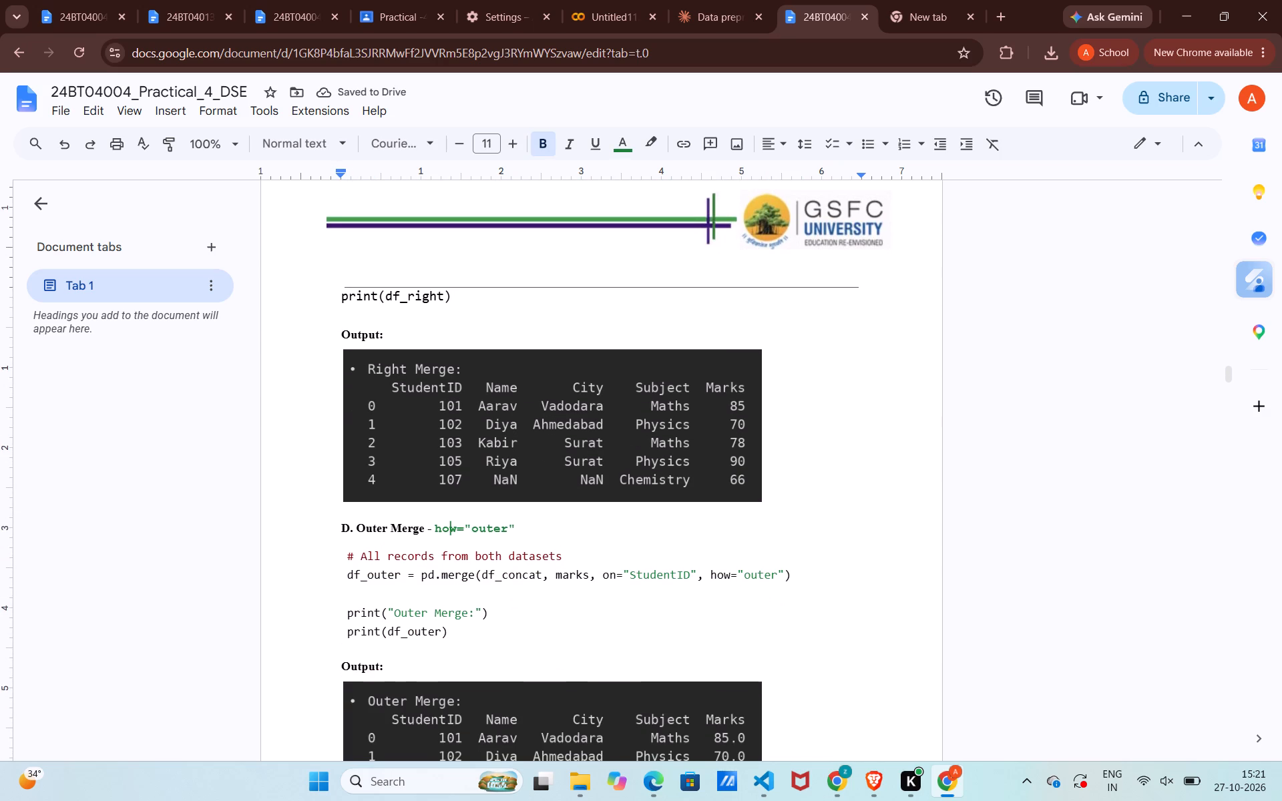
left_click_drag(323, 522, 468, 629)
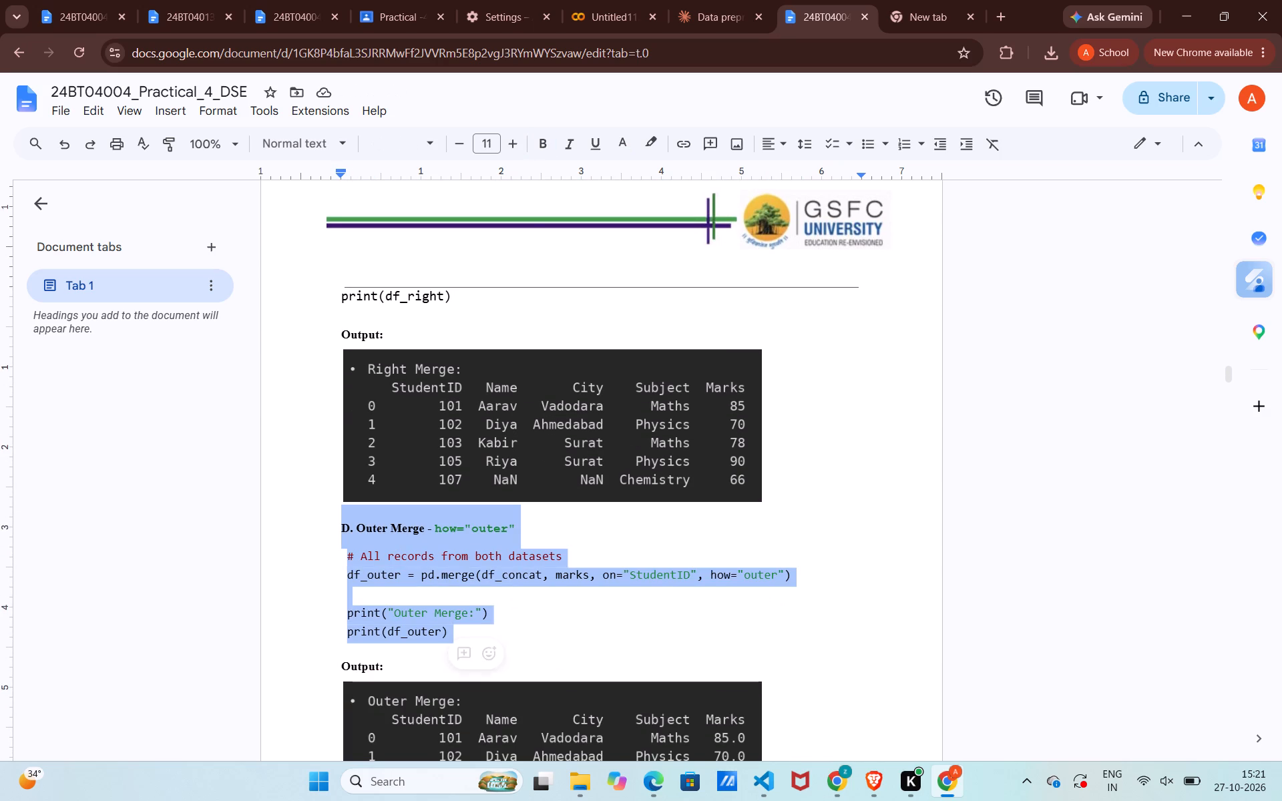
left_click(515, 148)
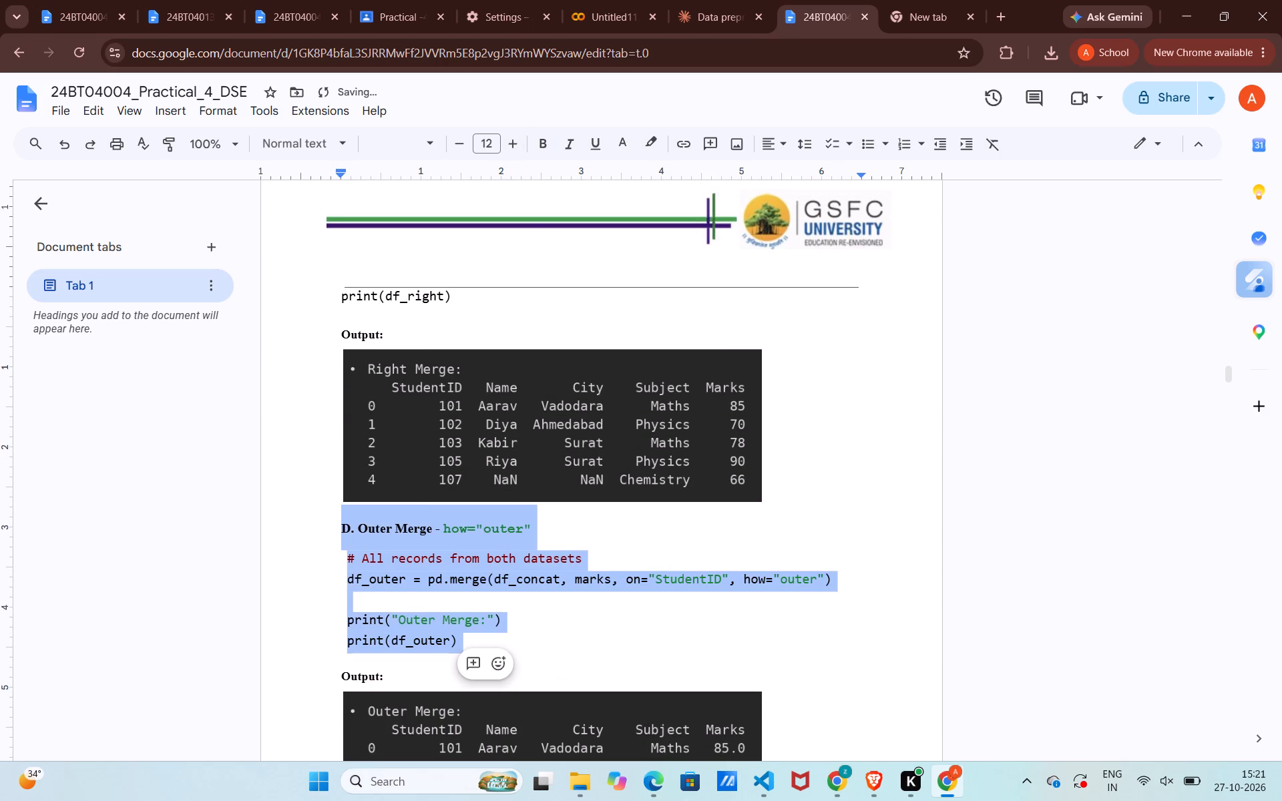
triple_click(354, 671)
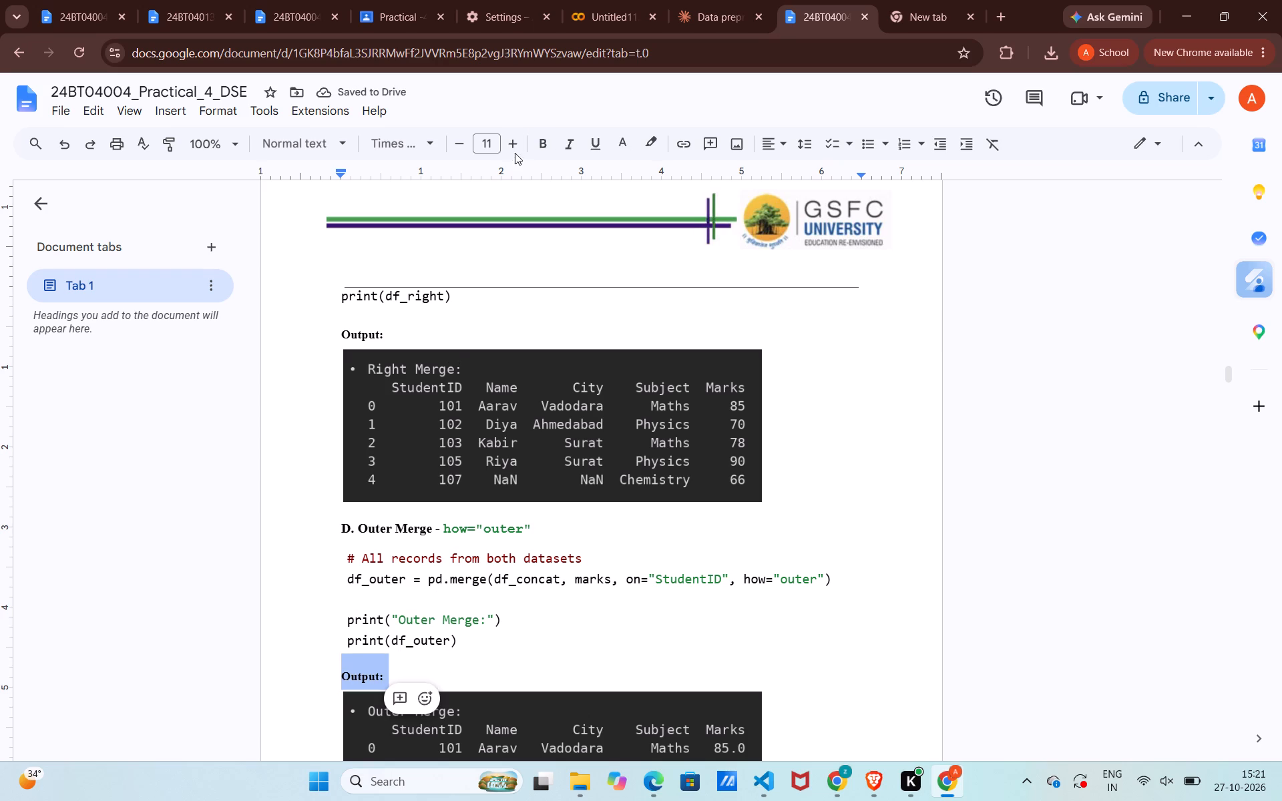
left_click(515, 150)
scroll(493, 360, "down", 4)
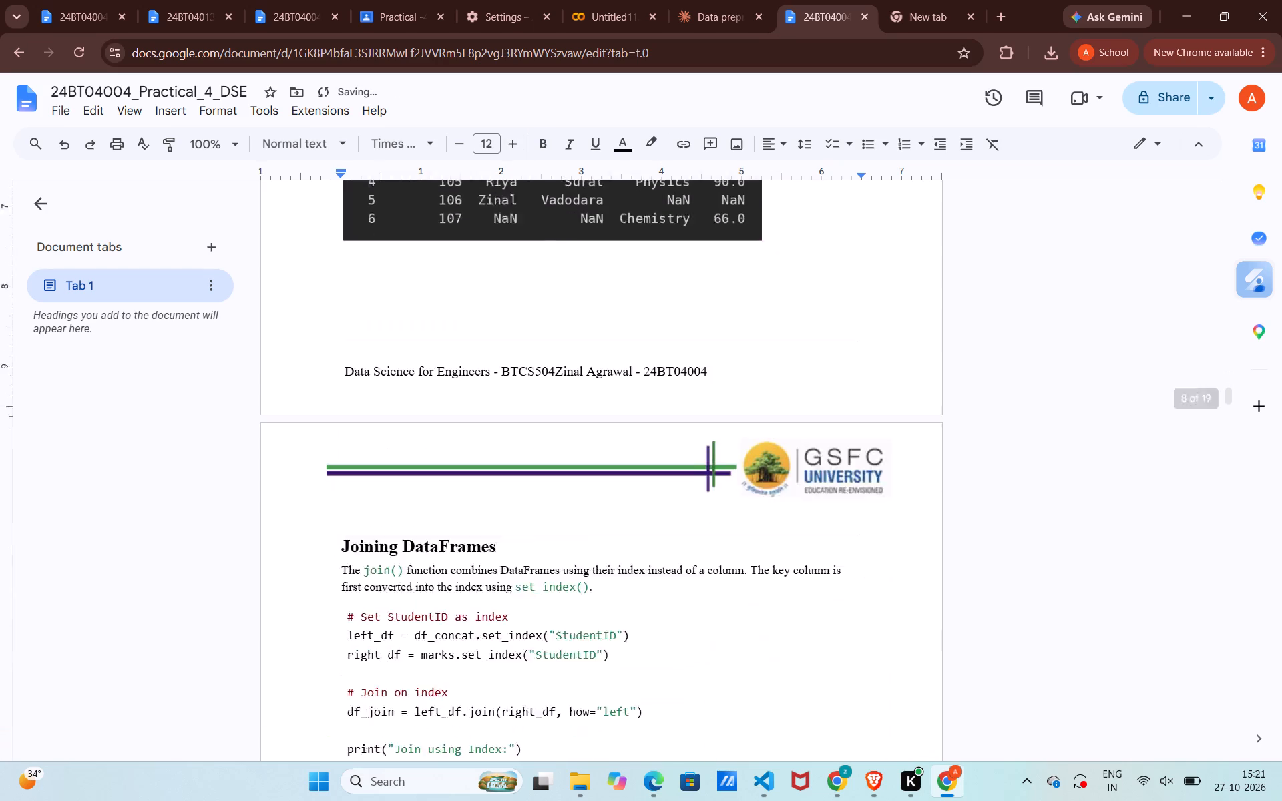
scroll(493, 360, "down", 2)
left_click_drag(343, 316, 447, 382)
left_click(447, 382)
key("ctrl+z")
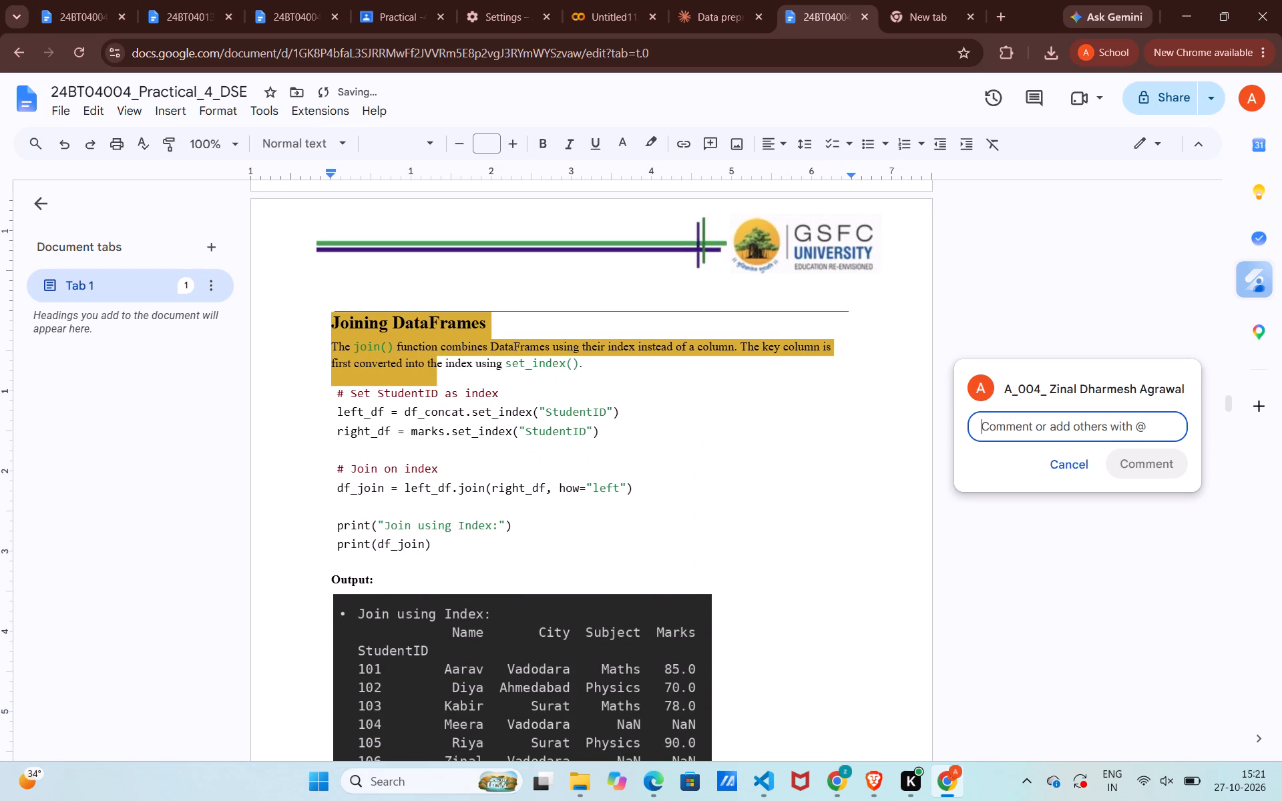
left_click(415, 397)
Set the text under 'Joining DataFrames', from the join() description through the code and 'Output:' label, to font size 12.
left_click_drag(339, 350, 538, 507)
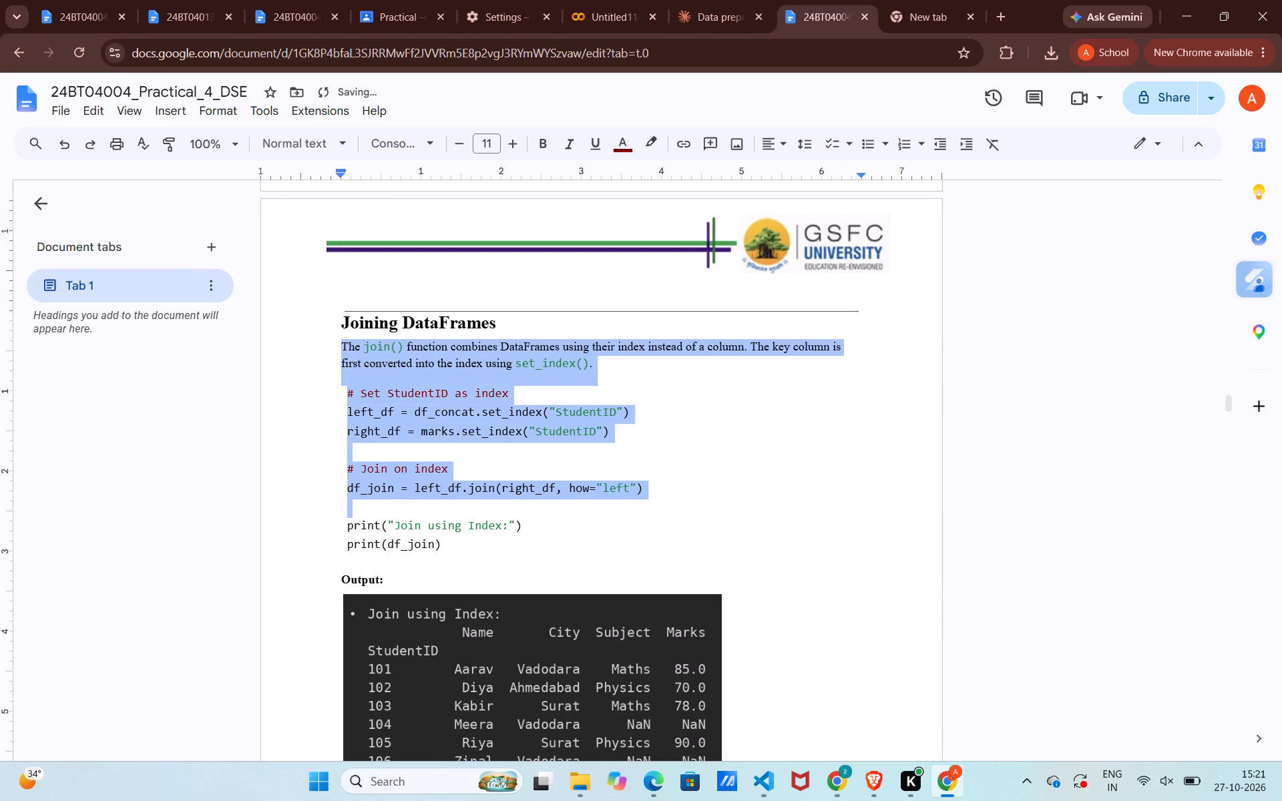
left_click_drag(538, 507, 546, 573)
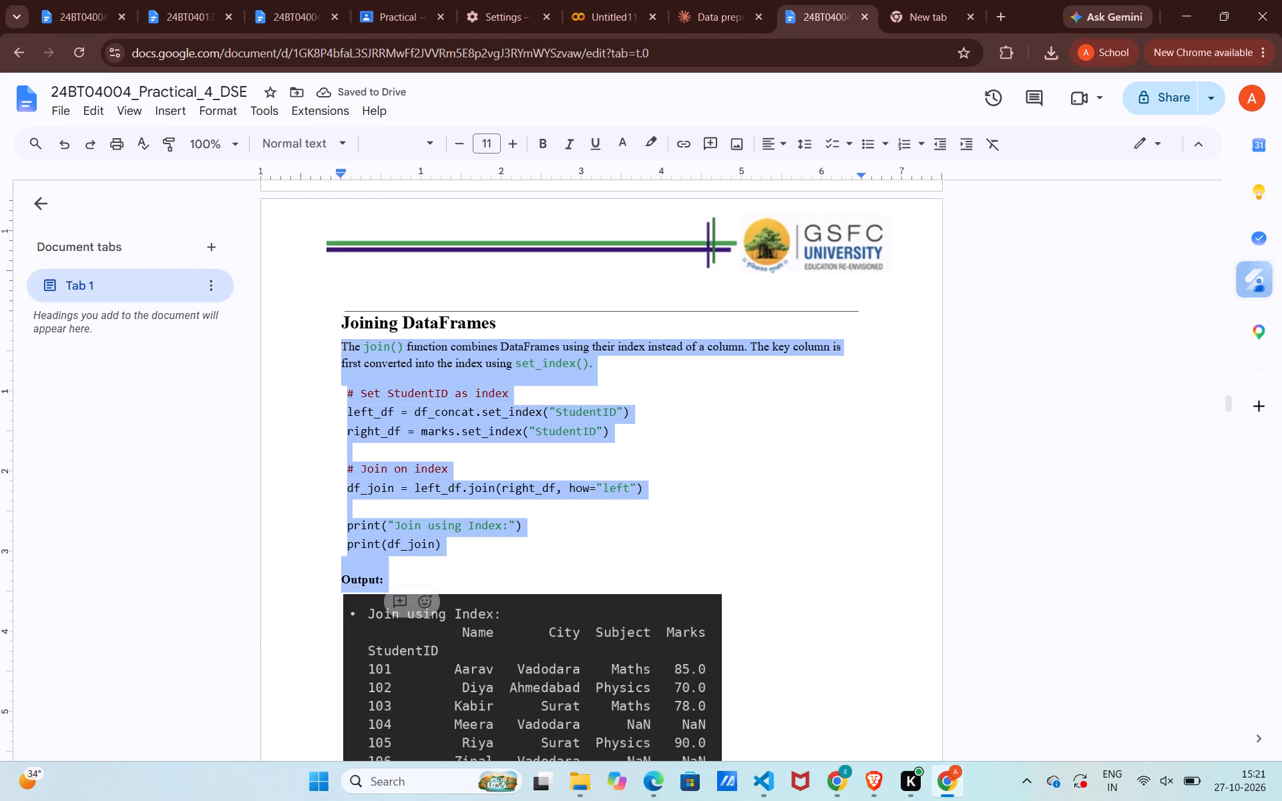
left_click(521, 140)
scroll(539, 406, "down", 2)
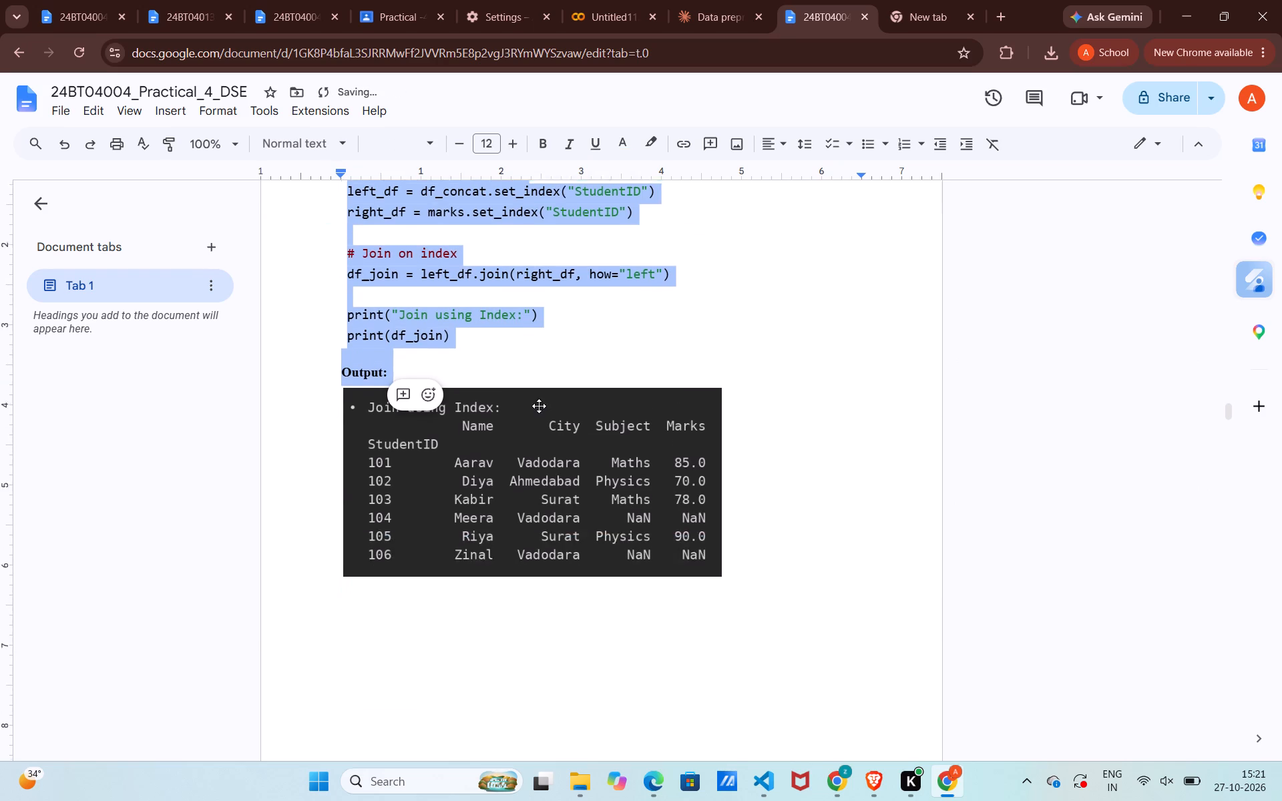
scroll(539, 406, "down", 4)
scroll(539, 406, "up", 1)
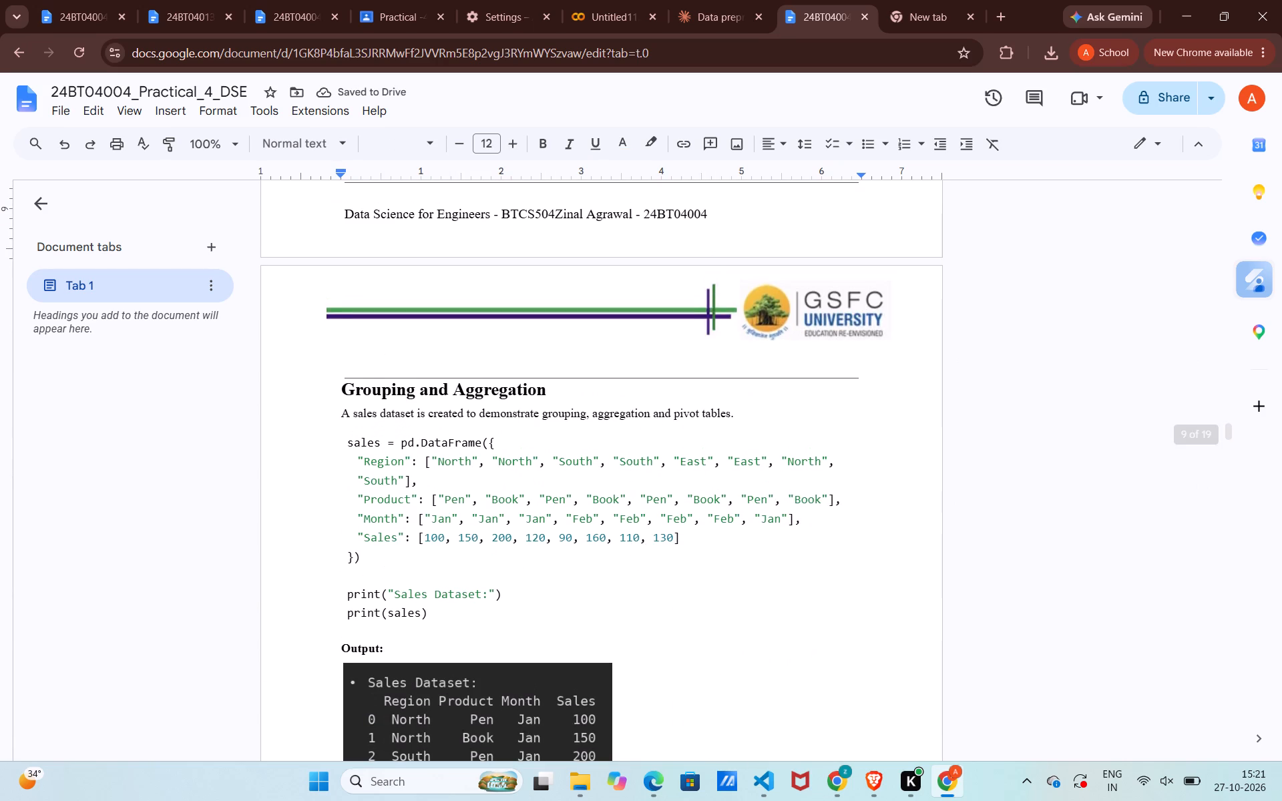
Pull the 'Grouping and Aggregation' heading up onto the previous page, on its own line below the join output with a gap above.
left_click(341, 391)
key("BackSpace")
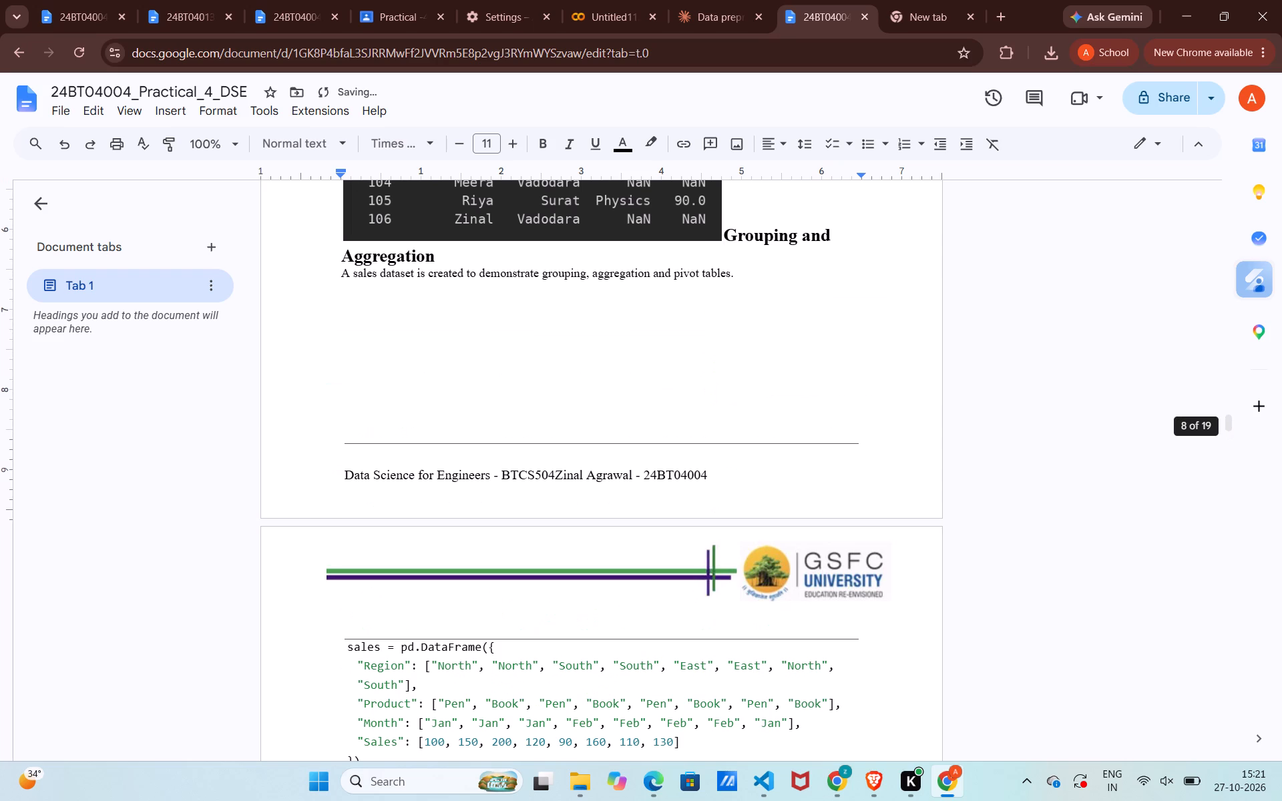
key("Return")
key("Return")
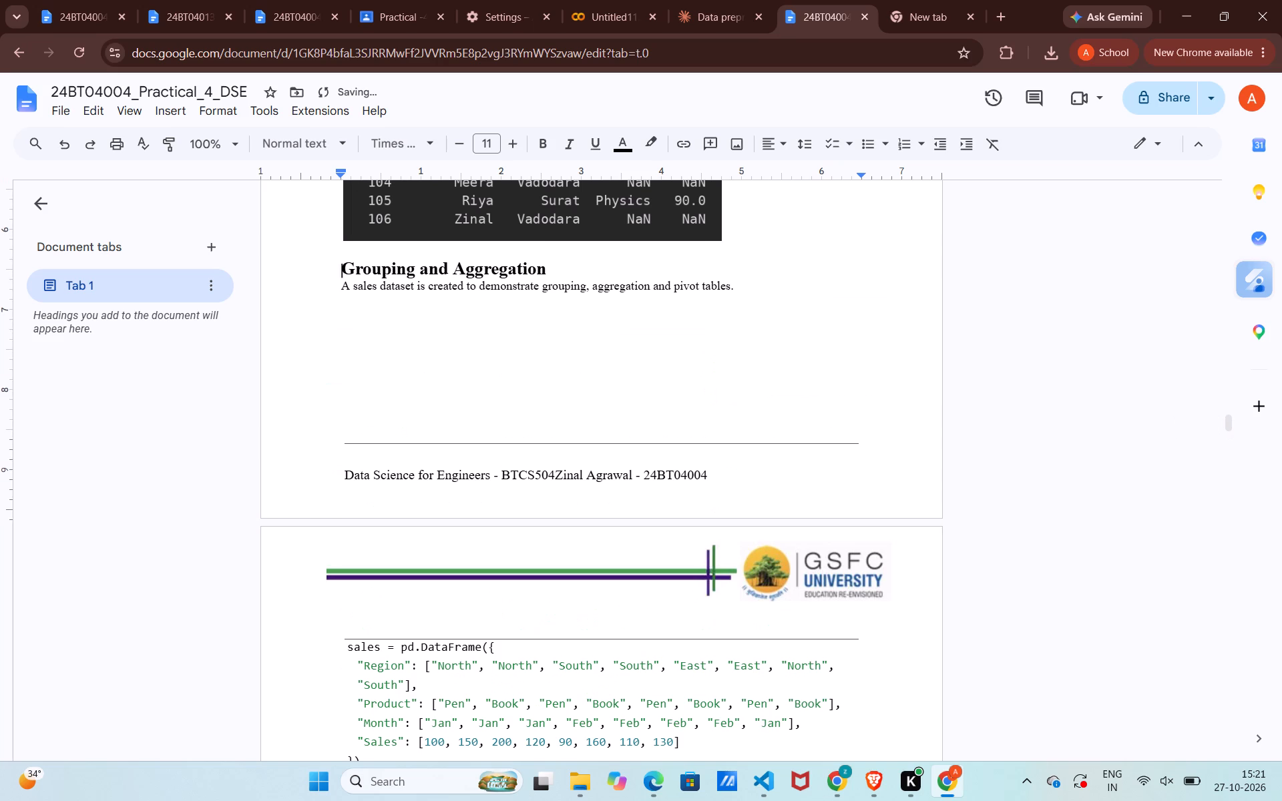
Rejoin and re-break the 'sales = pd.DataFrame({' and "Region" code lines as unindented lines directly under the sales dataset description.
key("Down")
key("Down")
key("Down")
key("Up")
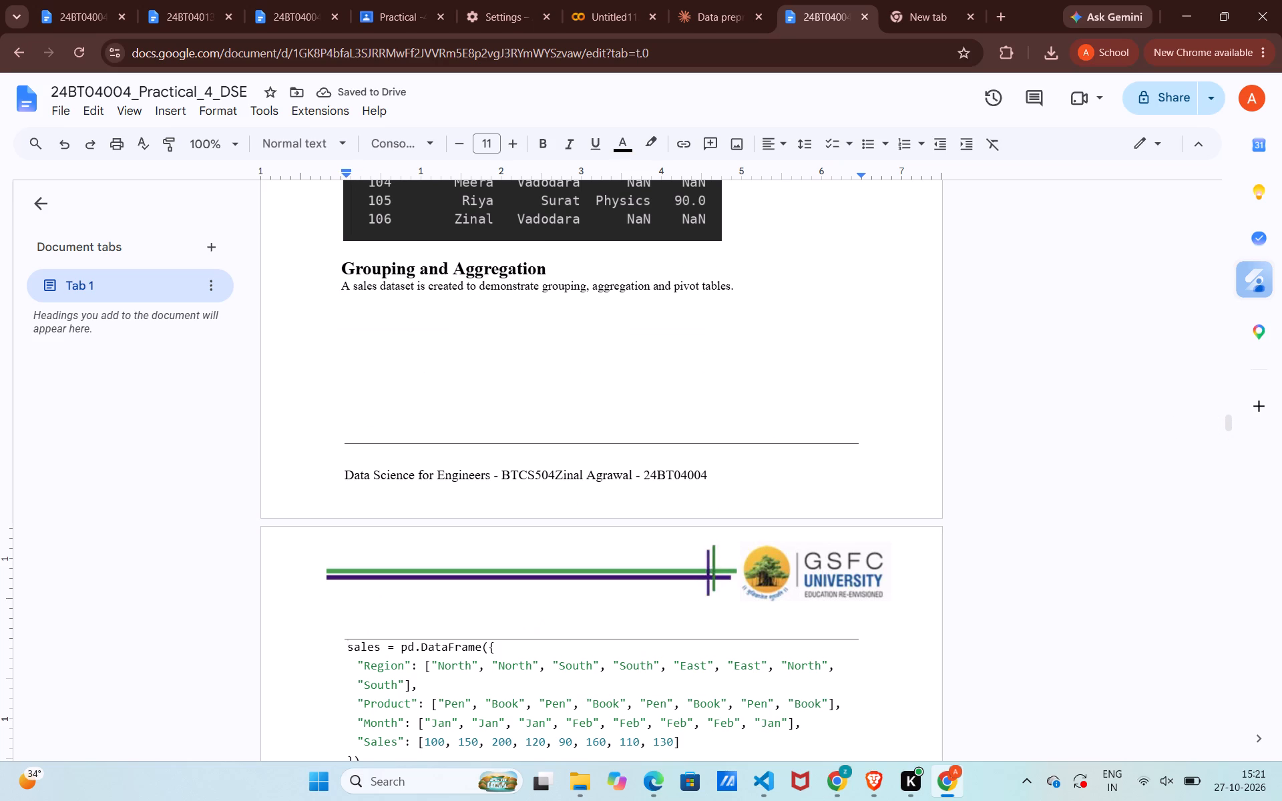
key("BackSpace")
key("BackSpace")
key("Return")
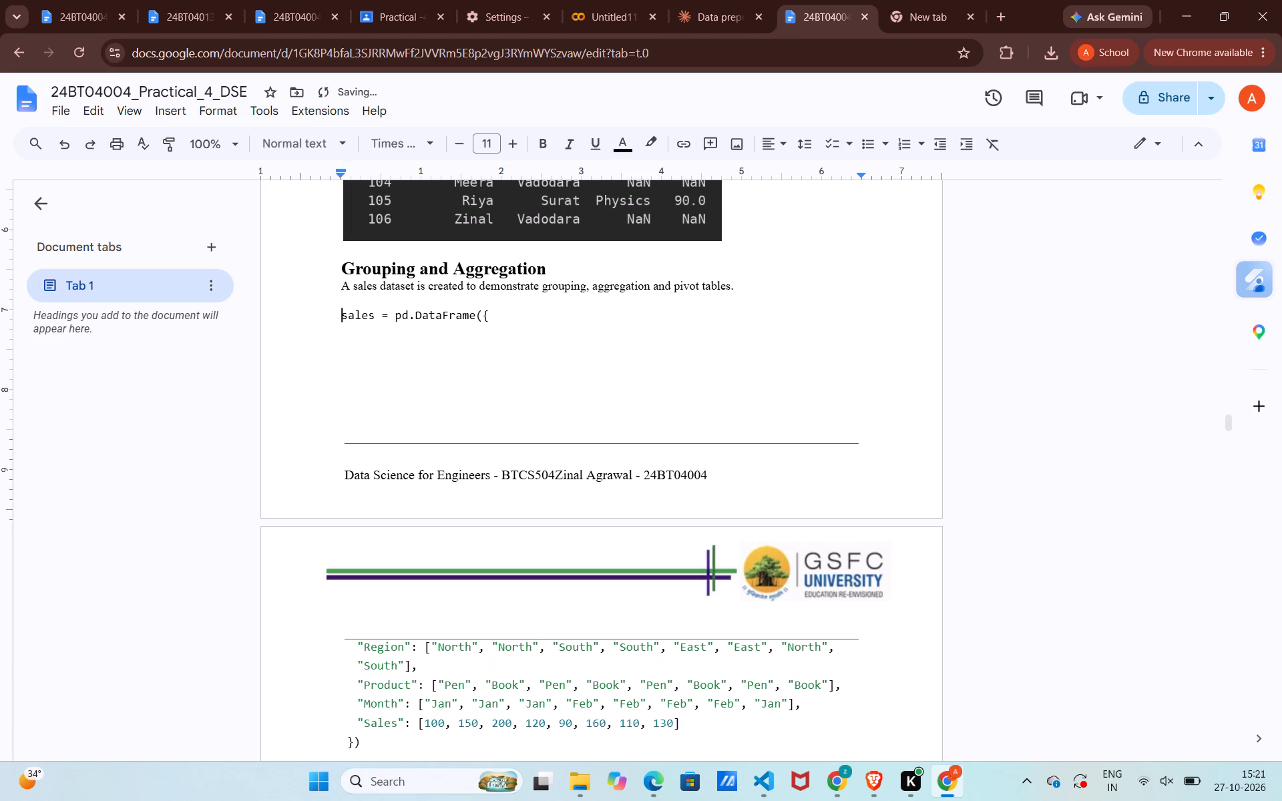
key("Down")
key("BackSpace")
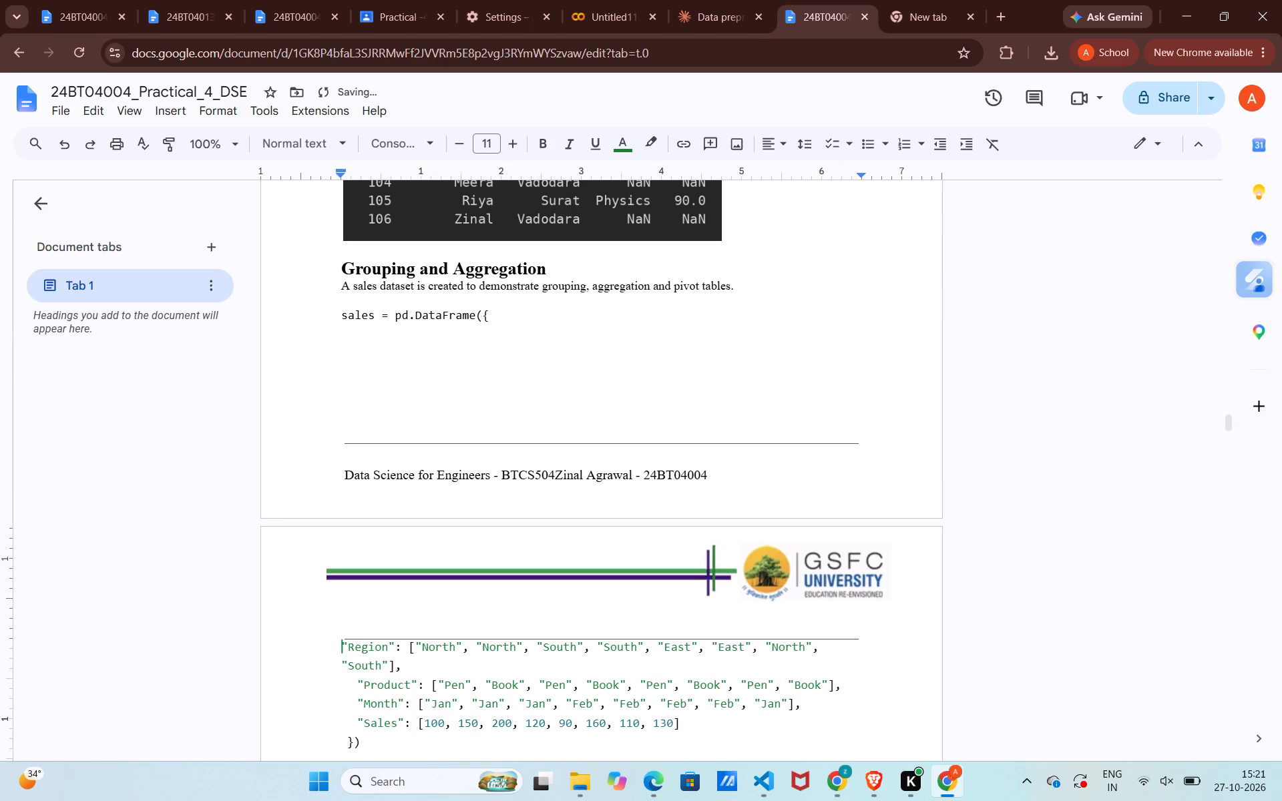
key("BackSpace")
key("Return")
Remove the indents of the "Product" and "Month" code lines and re-break each as its own line below "Region".
key("Down")
key("Down")
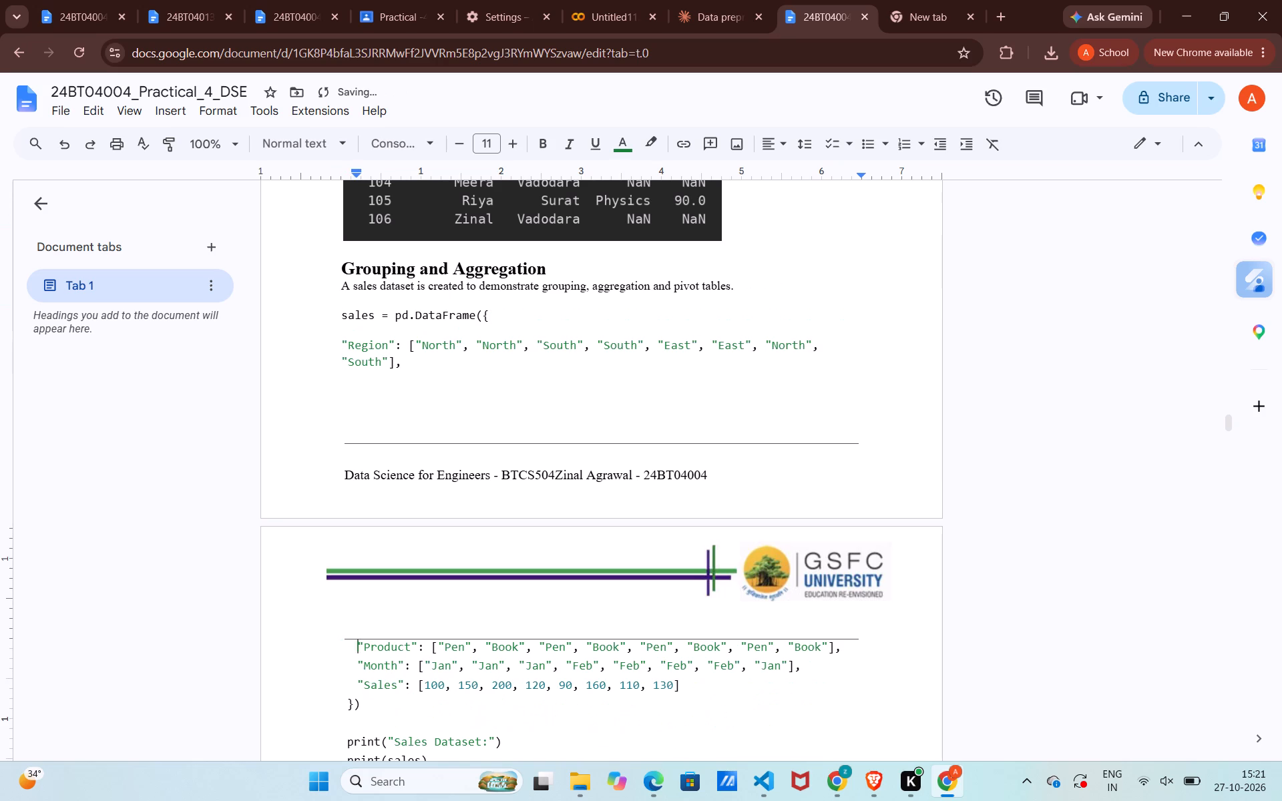
key("Down")
key("Down")
key("Up")
key("Up")
key("BackSpace")
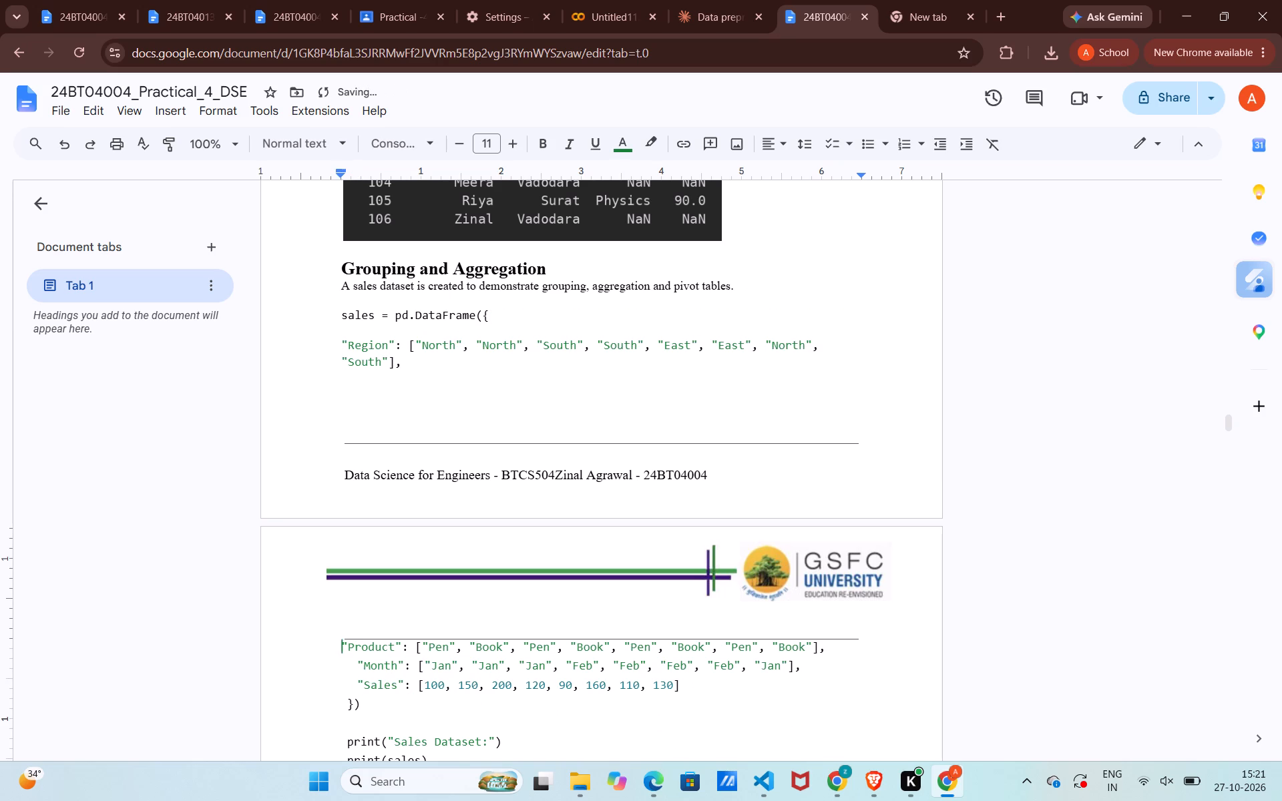
key("BackSpace")
key("Return")
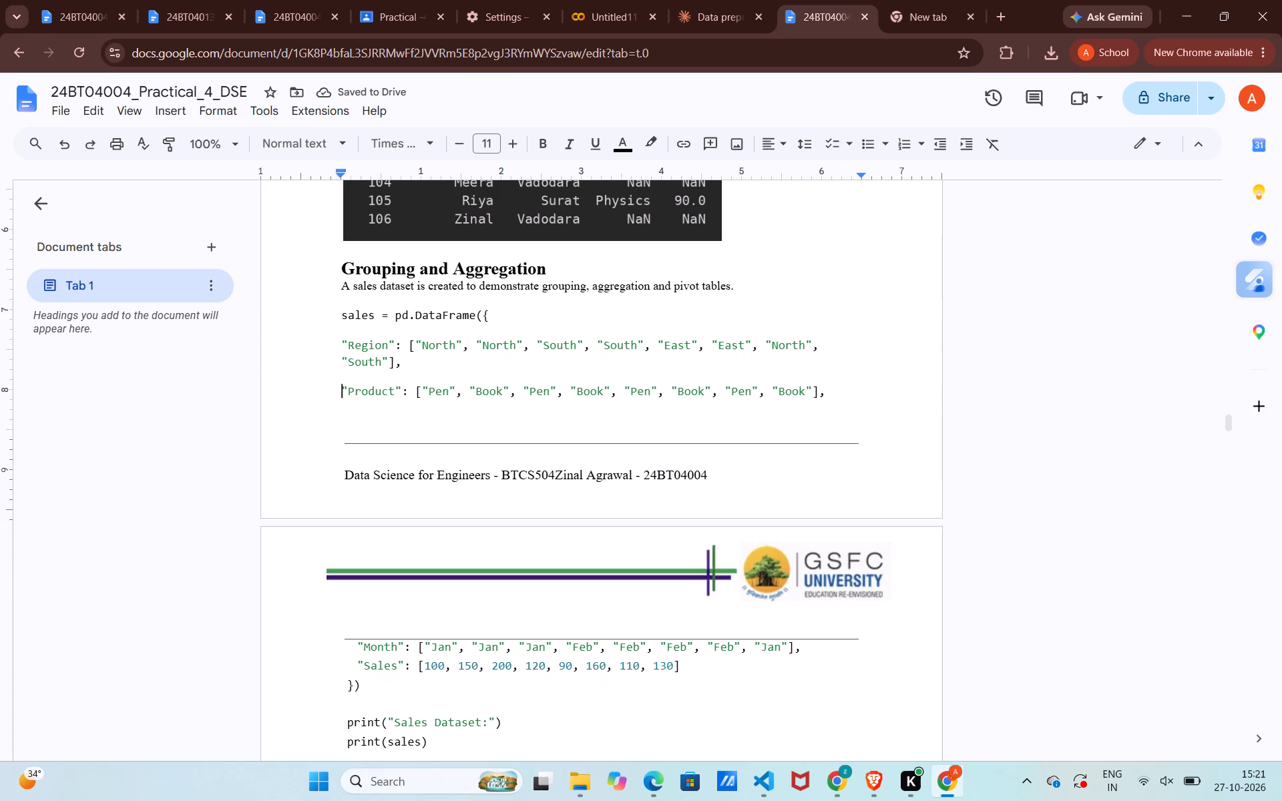
key("Down")
key("BackSpace")
key("BackSpace")
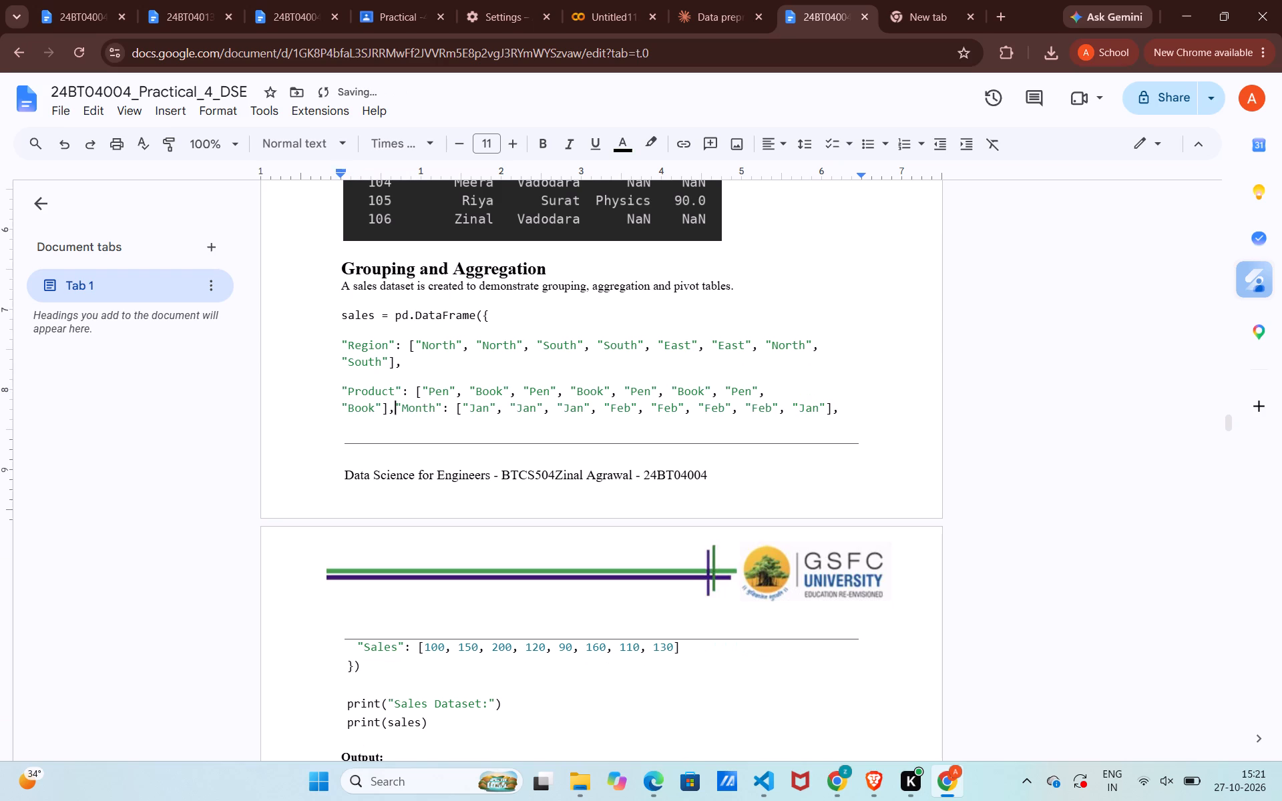
key("Return")
Remove the indent of the "Sales" code line and re-break it as its own line after "Month".
key("Up")
key("Down")
key("Down")
key("Down")
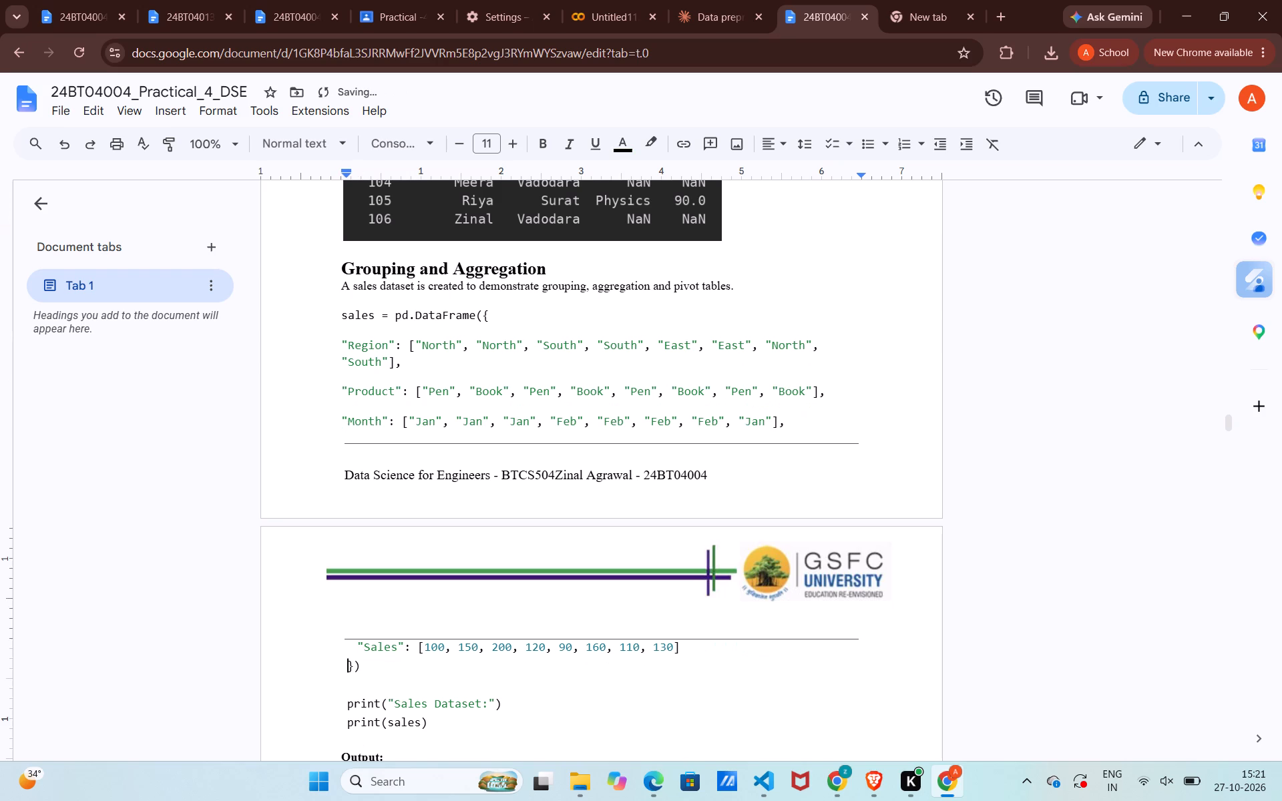
key("Up")
key("BackSpace")
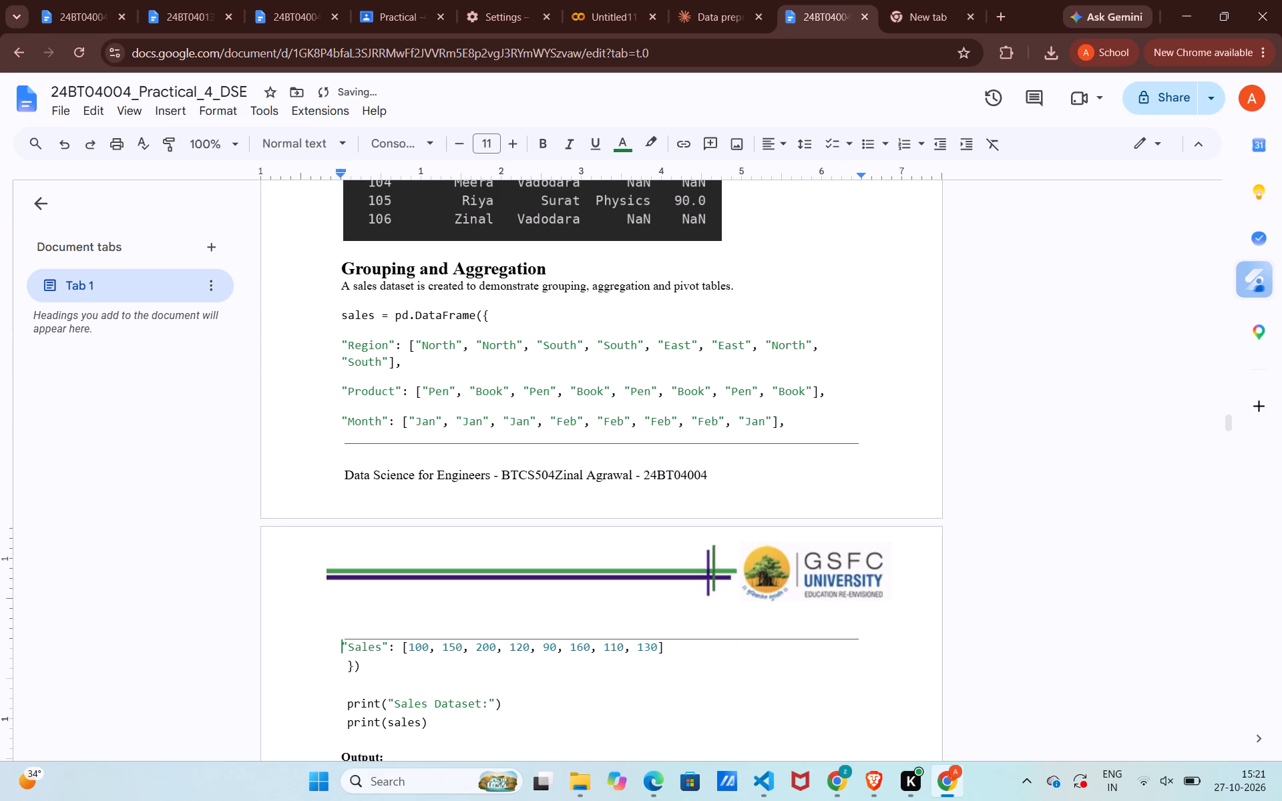
key("BackSpace")
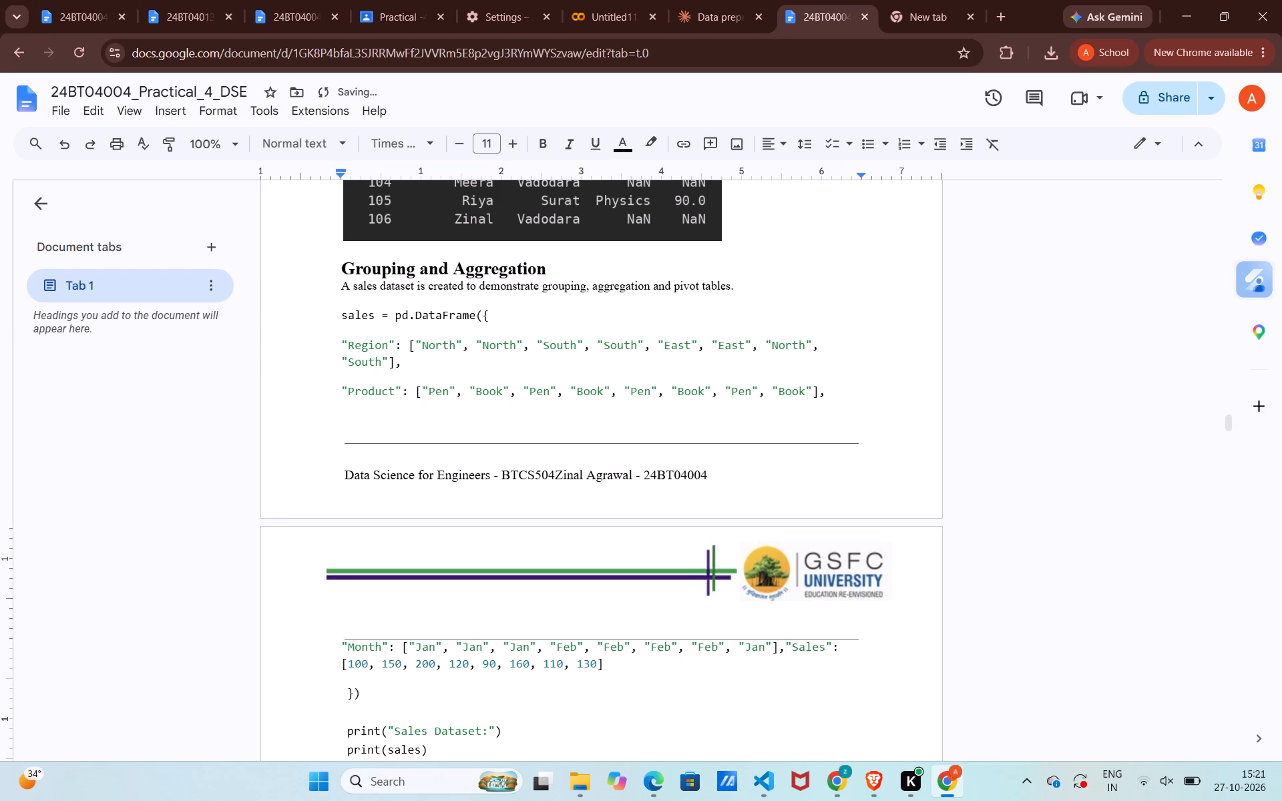
key("Return")
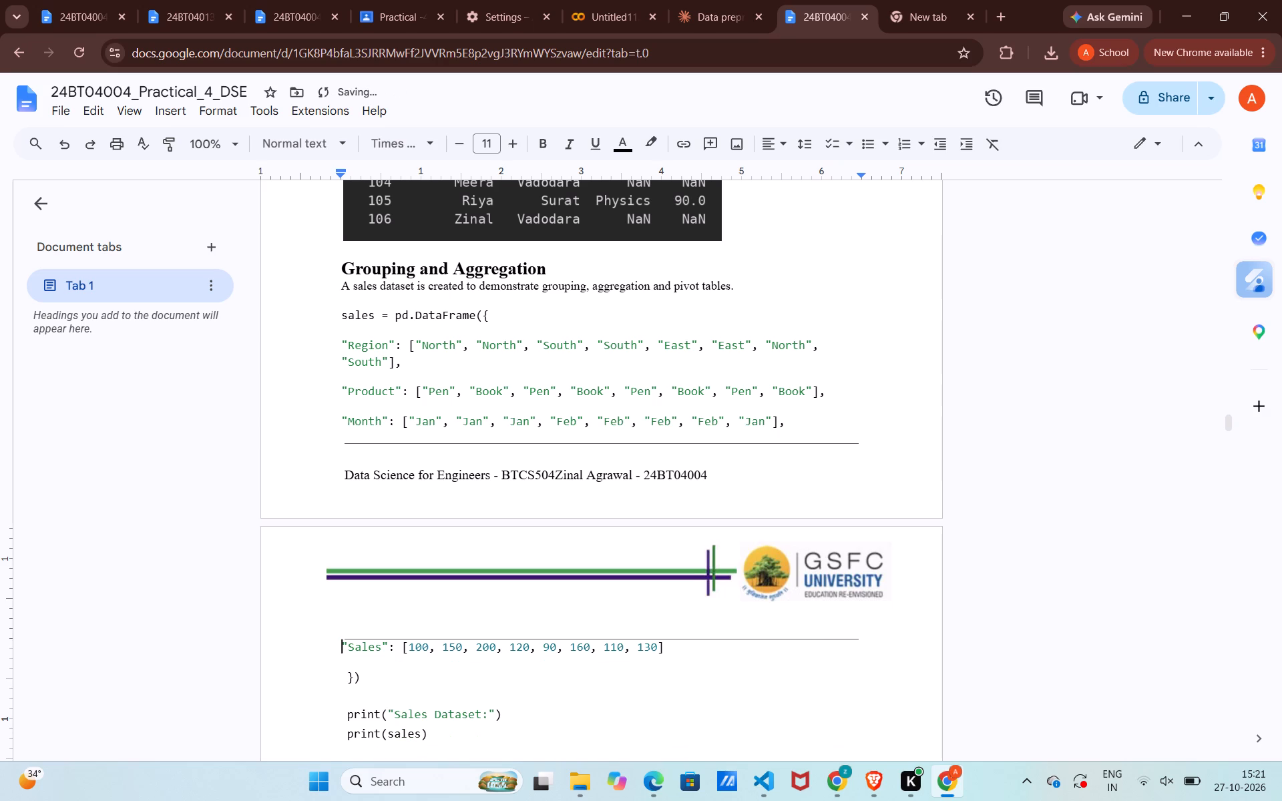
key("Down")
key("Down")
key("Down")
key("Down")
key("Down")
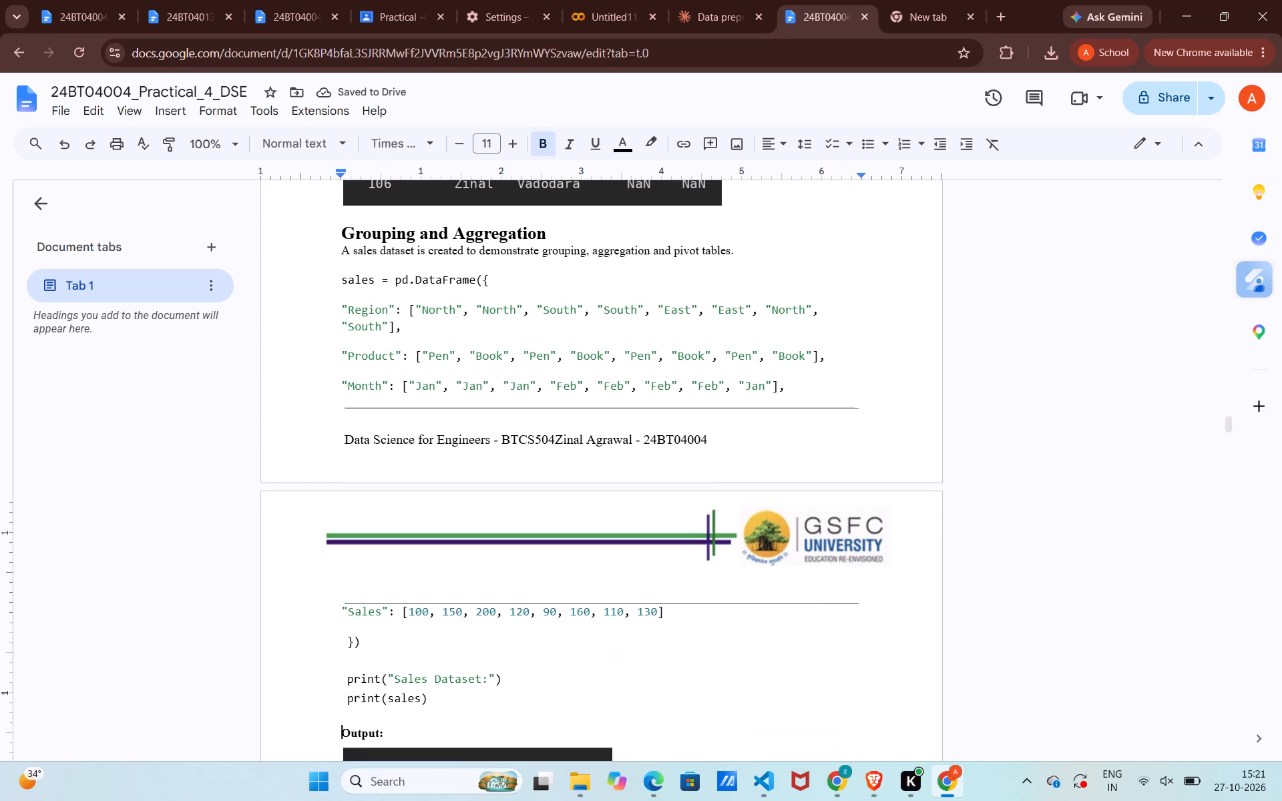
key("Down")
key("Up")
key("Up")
Set the text under 'Grouping and Aggregation', from the sales dataset description through print(sales), to font size 12.
scroll(341, 391, "up", 1)
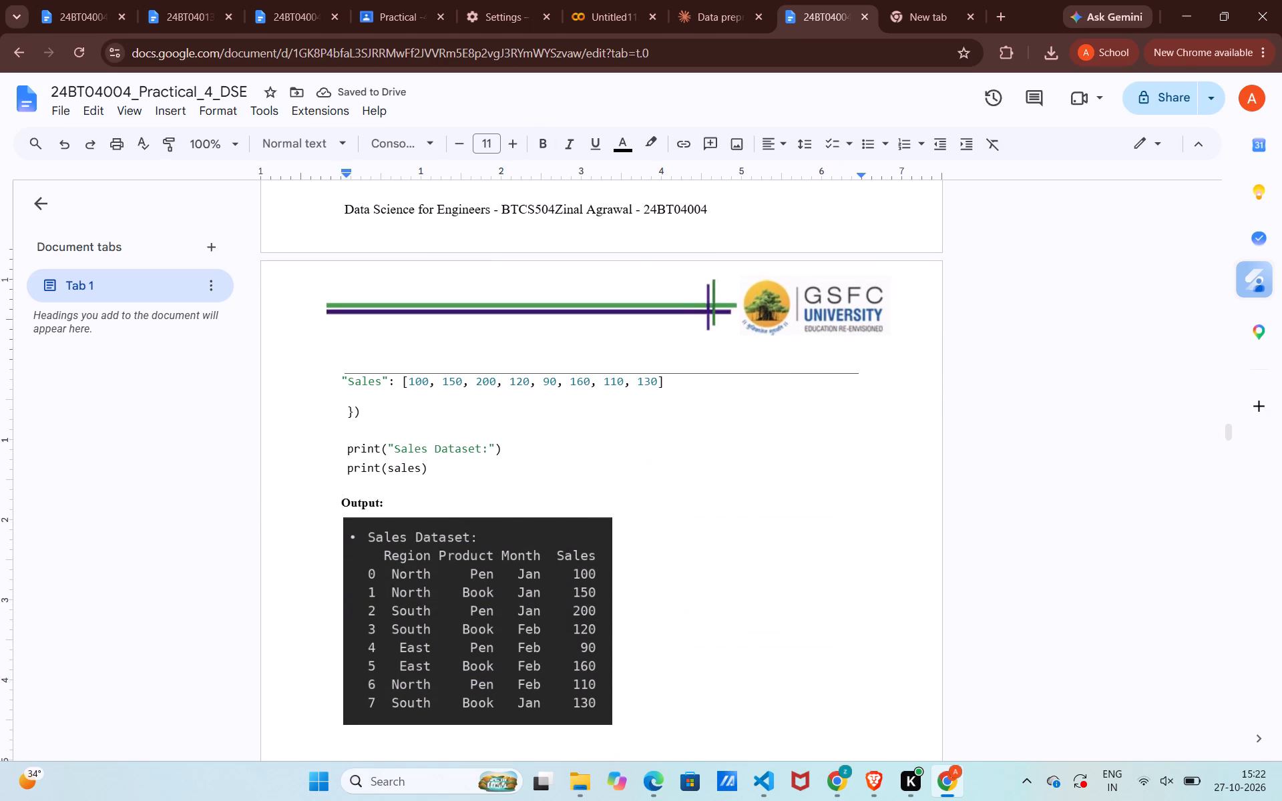
scroll(341, 391, "up", 1)
left_click(393, 222)
scroll(393, 222, "up", 1)
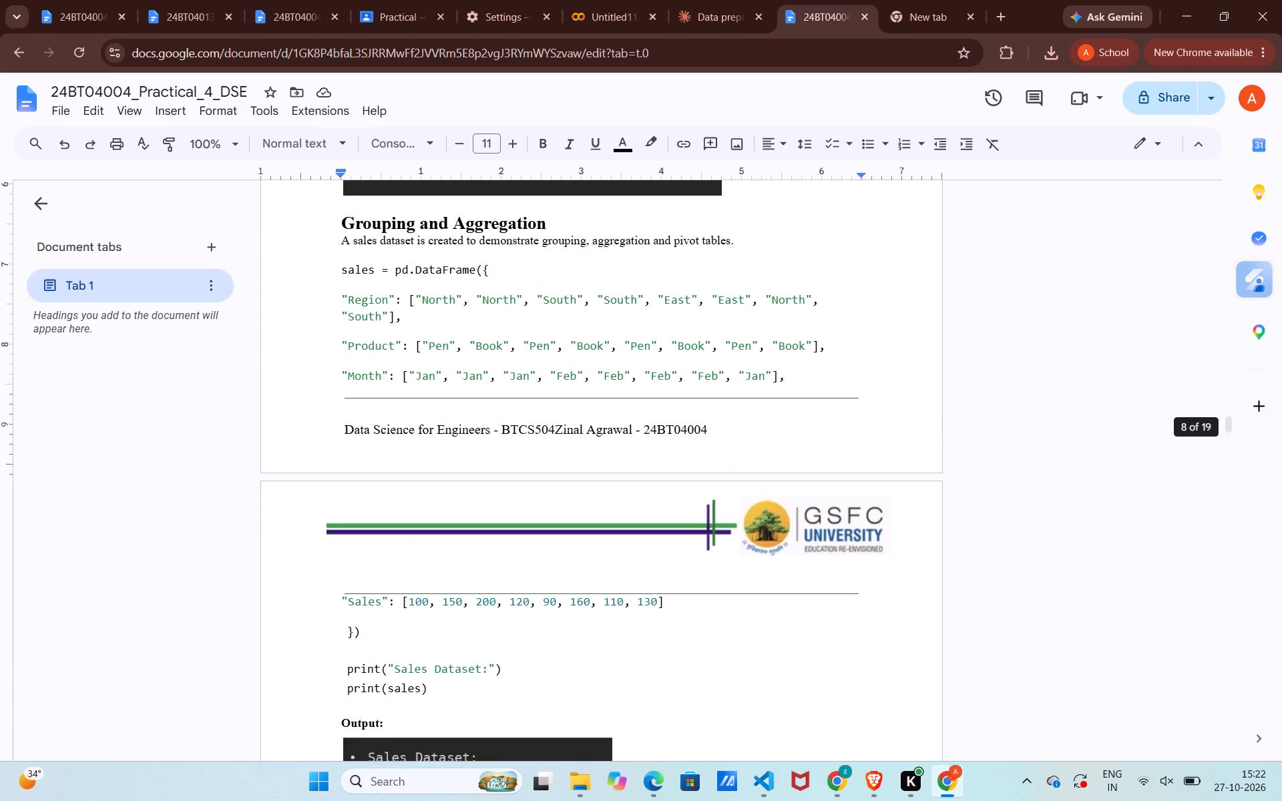
left_click_drag(341, 230, 489, 310)
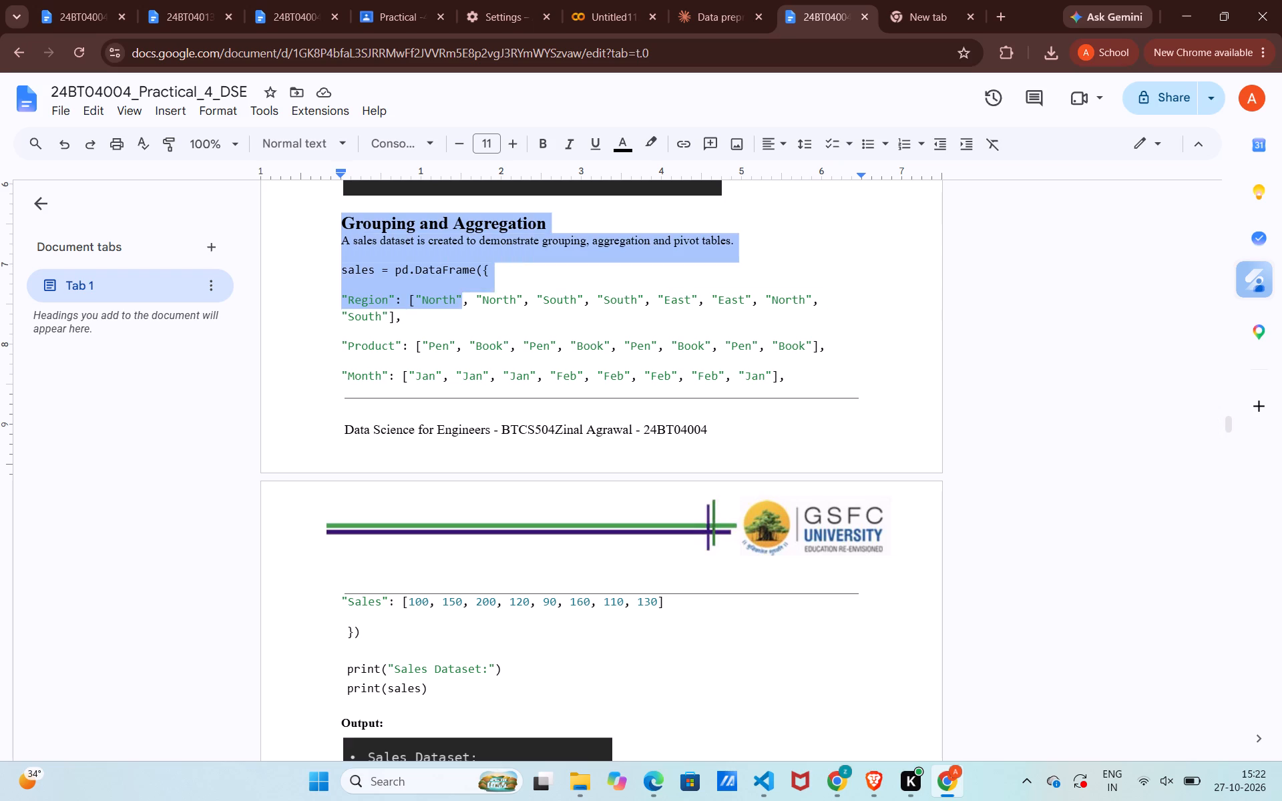
left_click_drag(489, 310, 485, 308)
left_click(485, 308)
left_click_drag(352, 254, 350, 252)
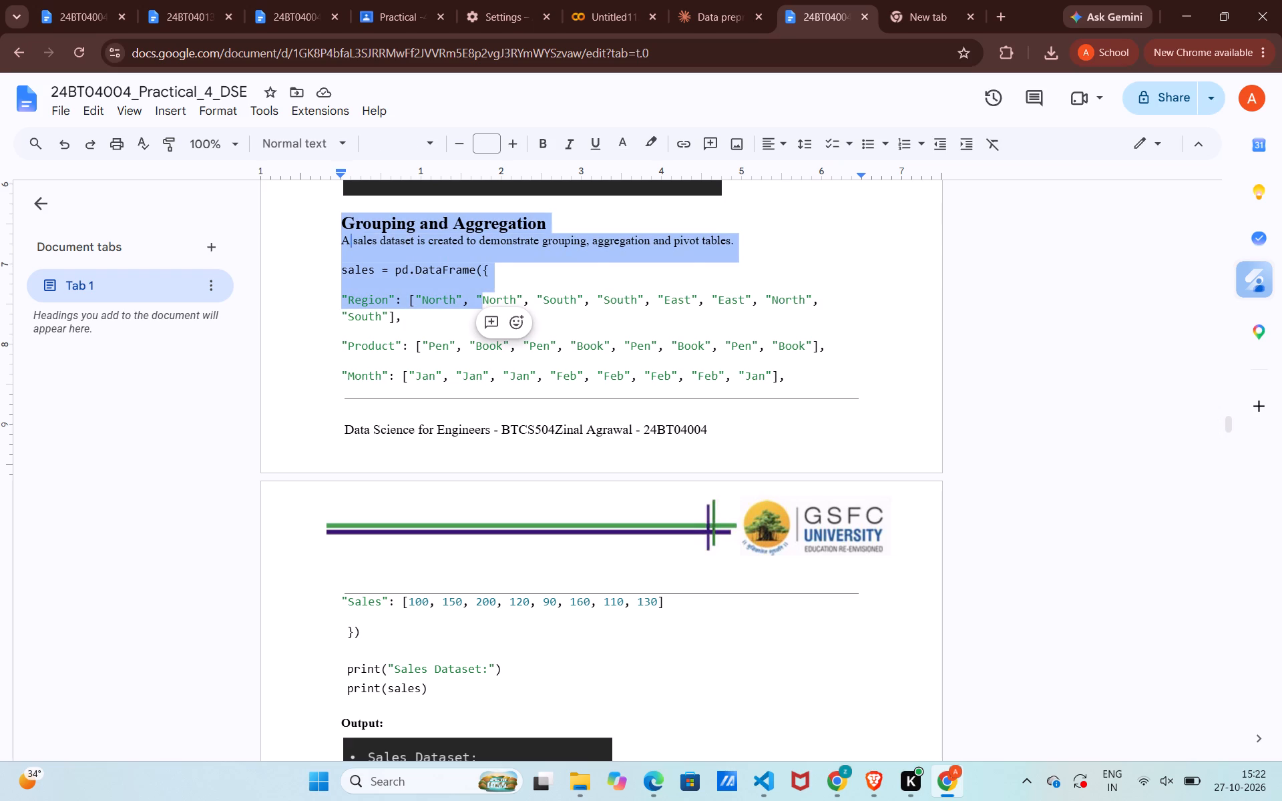
left_click_drag(350, 252, 337, 244)
left_click(337, 244)
left_click_drag(337, 244, 491, 493)
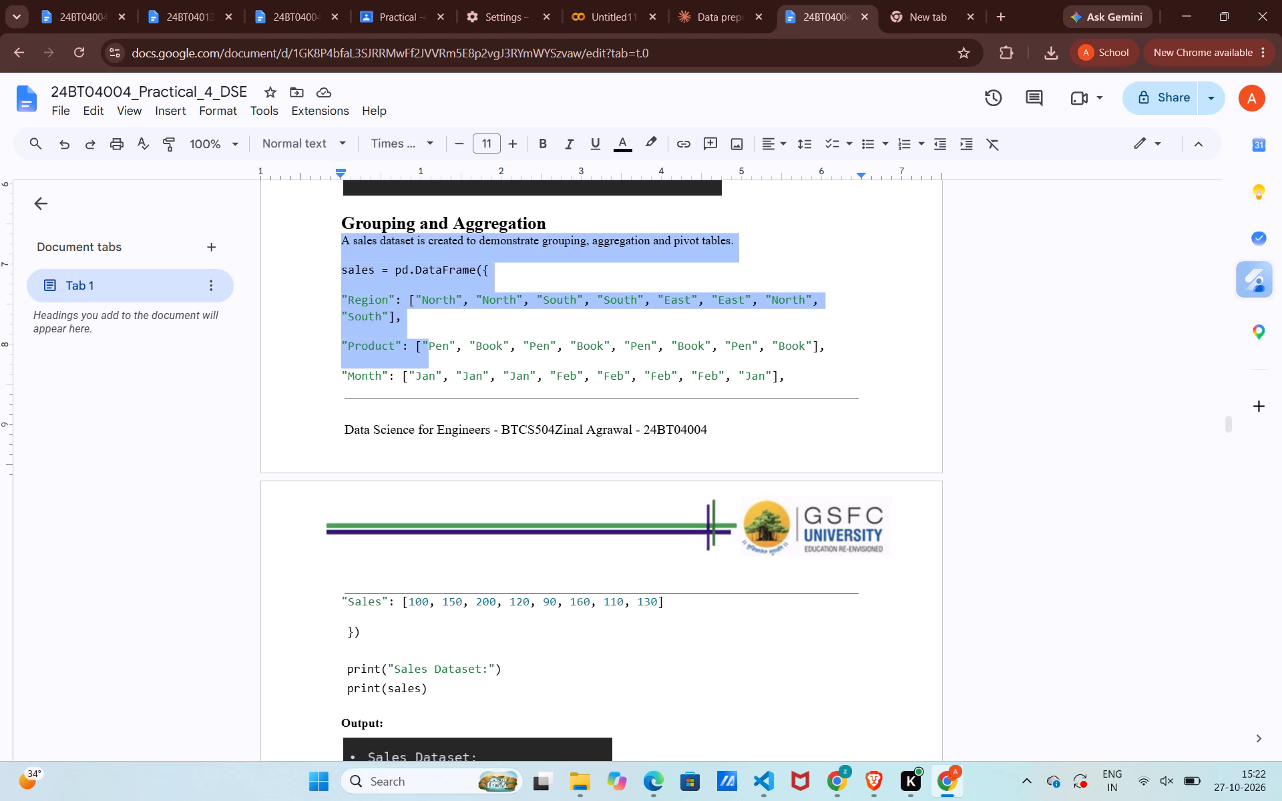
left_click_drag(491, 493, 513, 692)
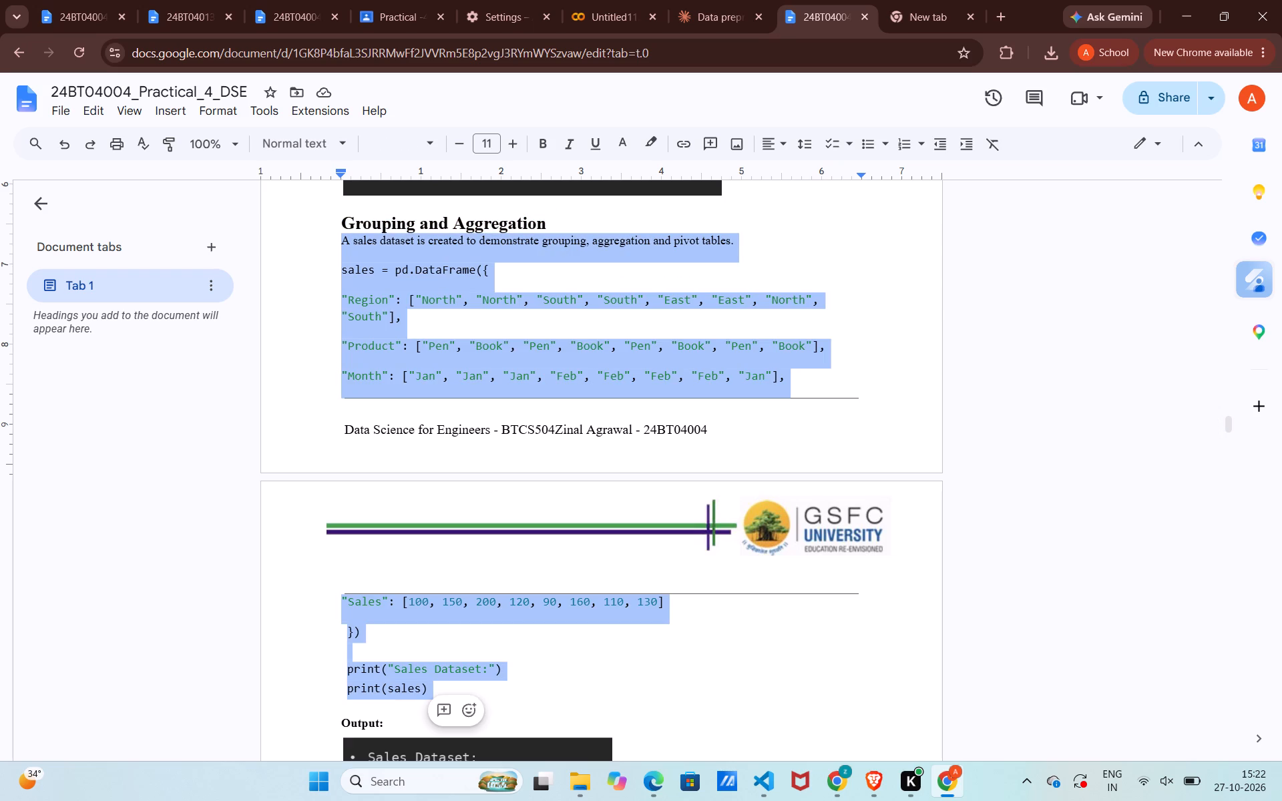
left_click(508, 138)
left_click(385, 368)
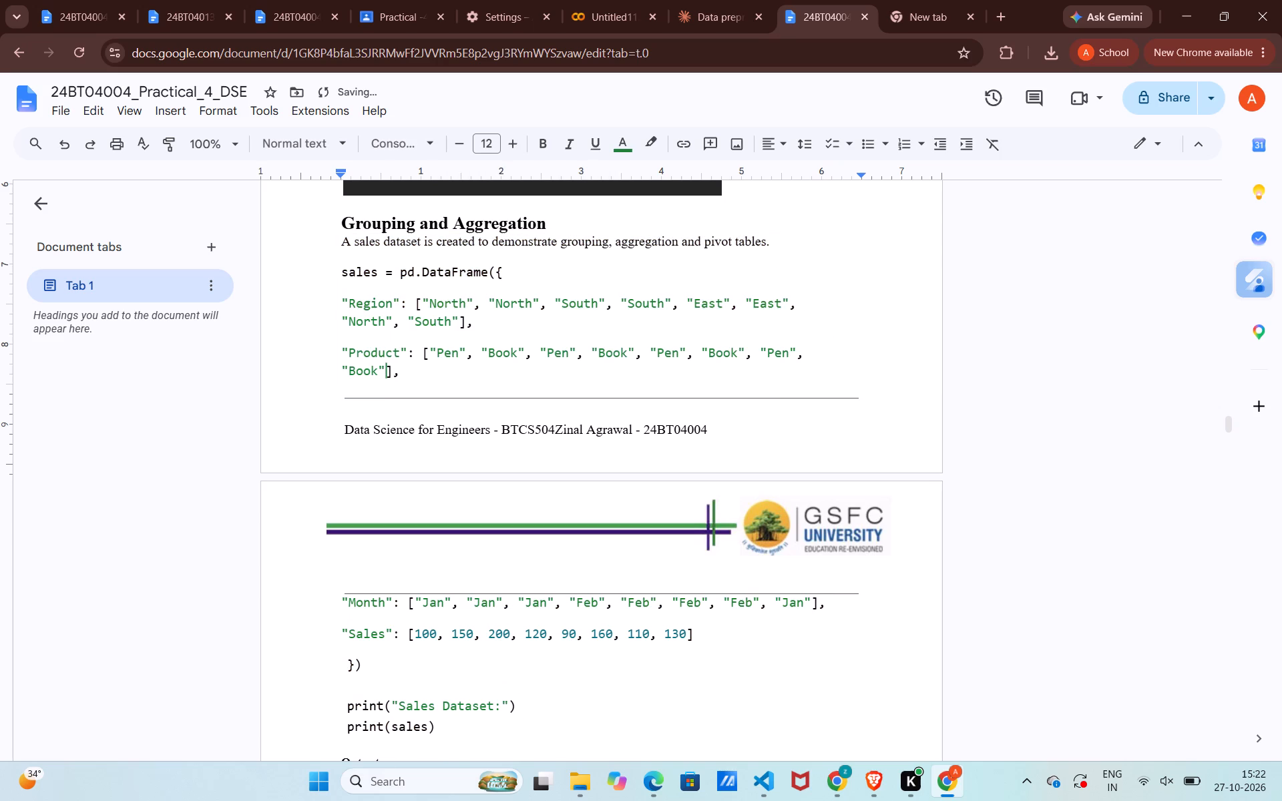
Set the line spacing of the sales dataset code through print(sales) to single.
left_click_drag(332, 280, 563, 756)
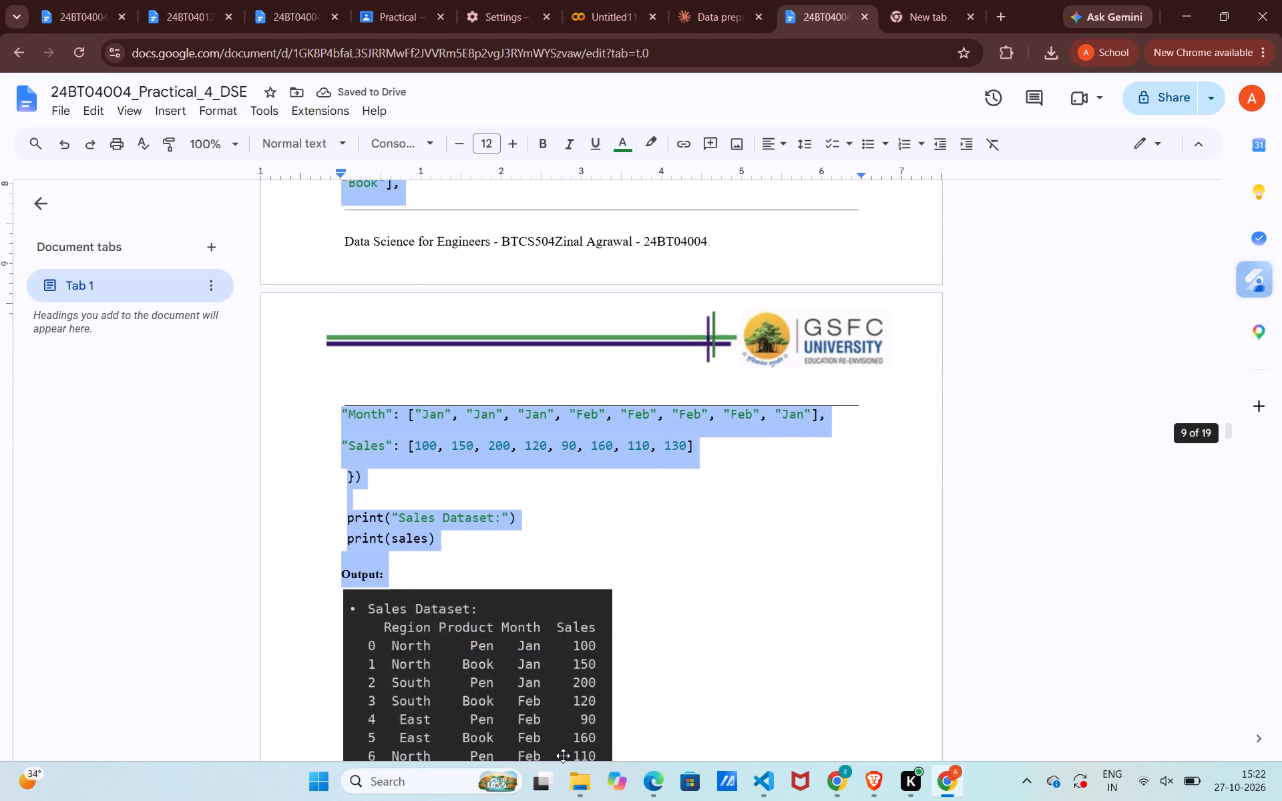
left_click_drag(563, 756, 494, 455)
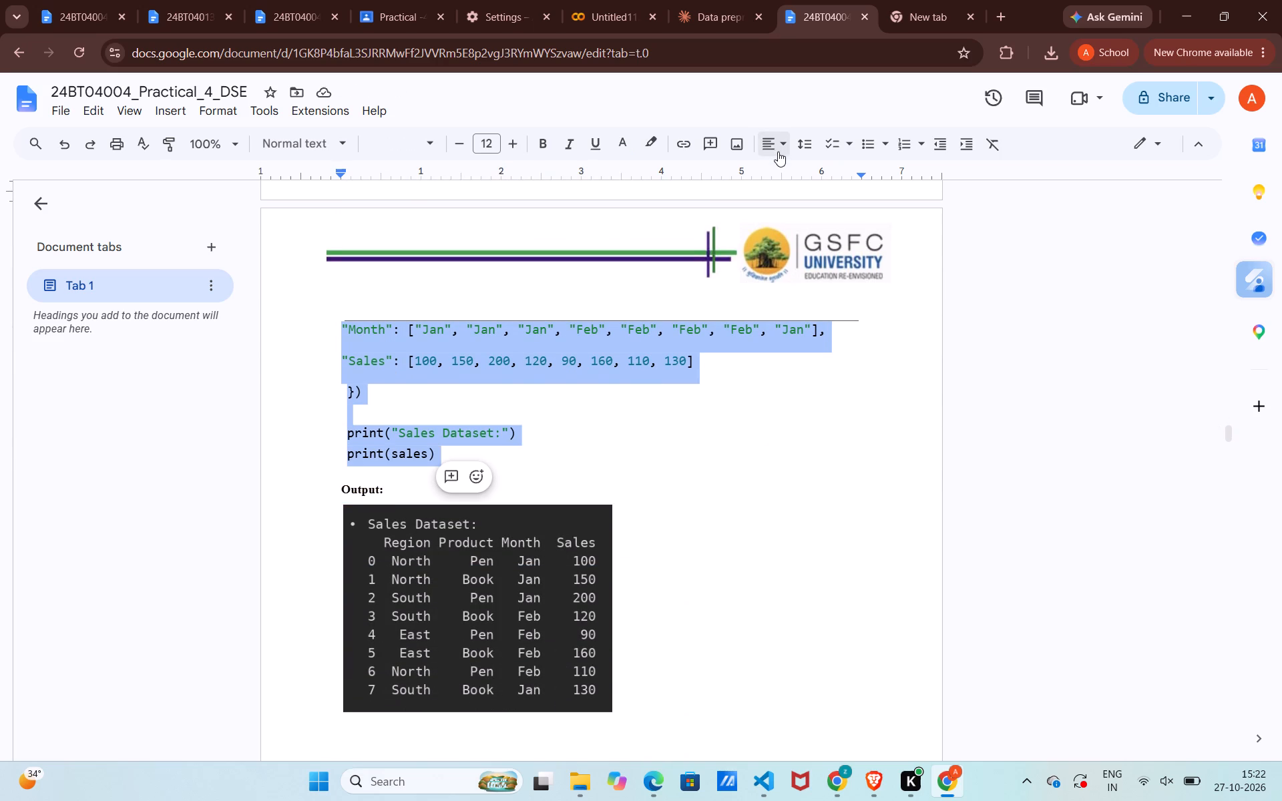
left_click(772, 146)
left_click(805, 146)
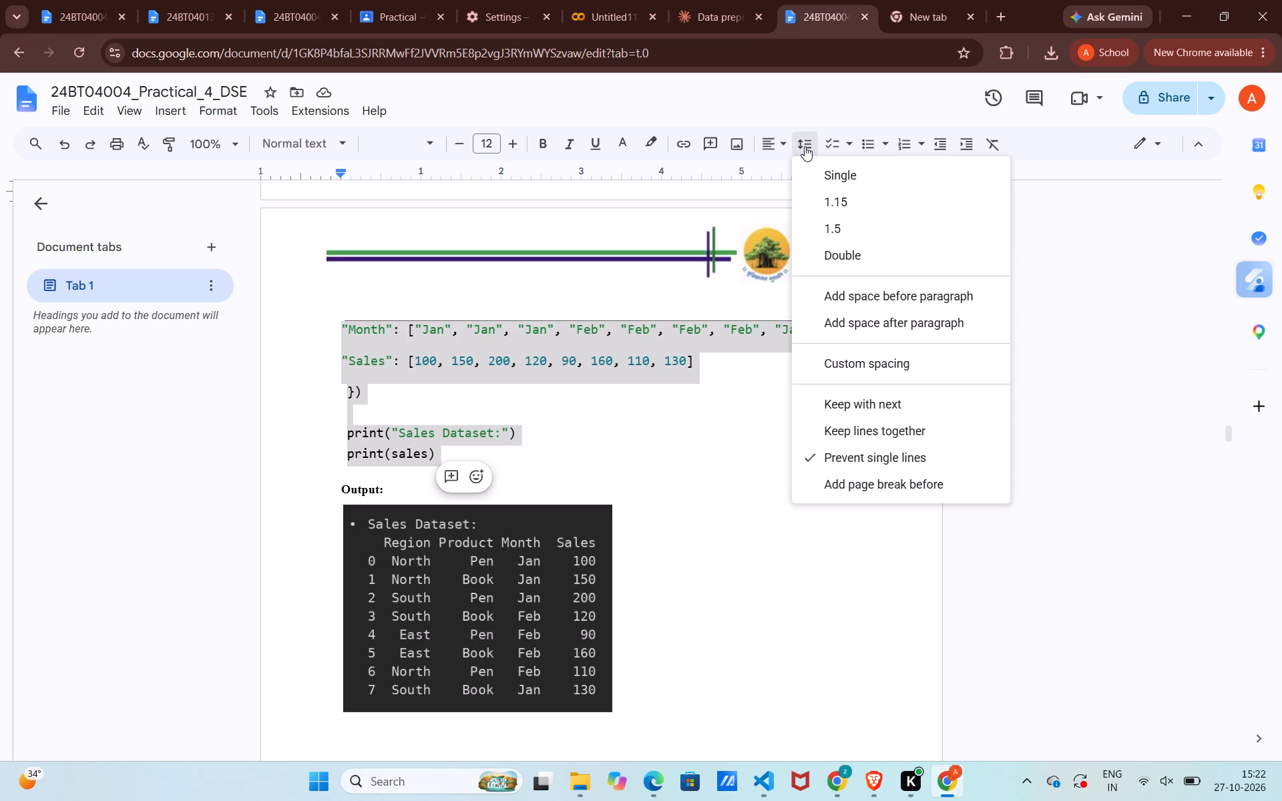
left_click(821, 176)
left_click(640, 382)
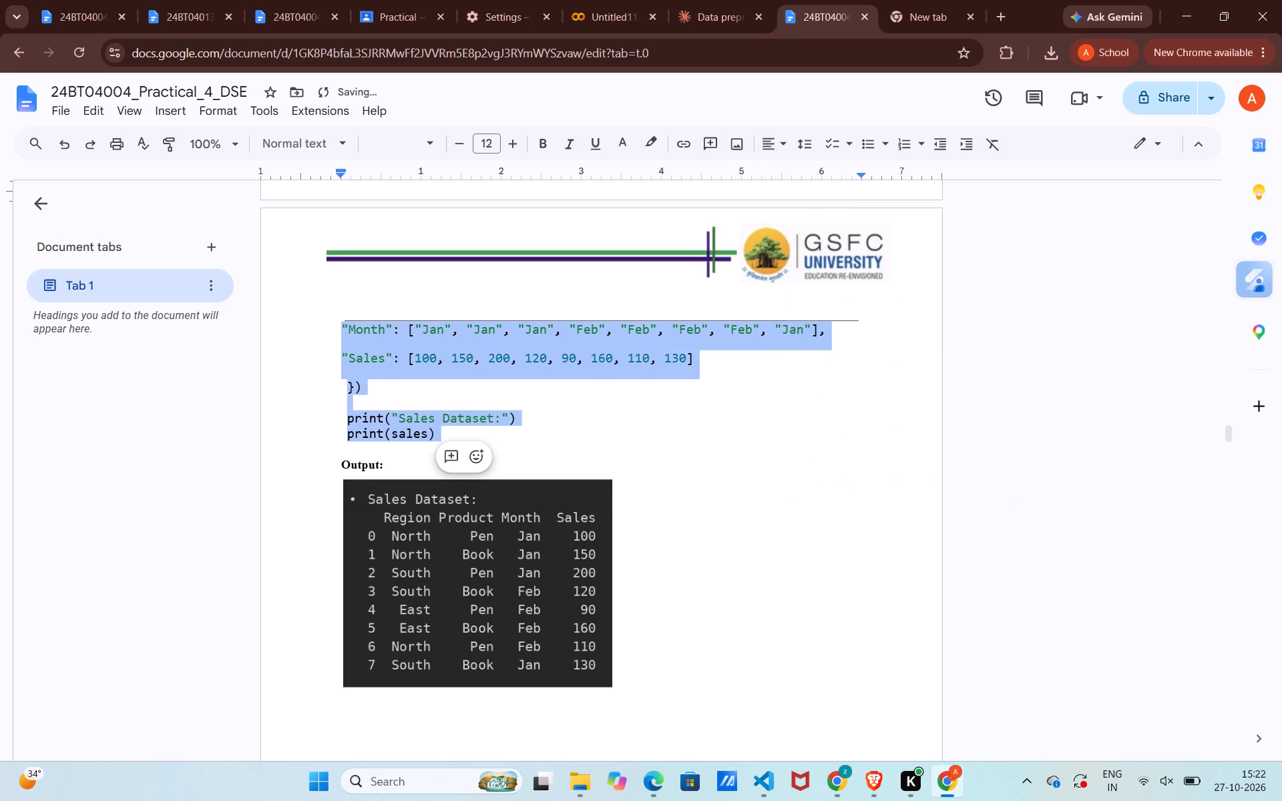
Check the layout of the sales dataset code and output and the gap before the groupby() section.
scroll(640, 382, "up", 5)
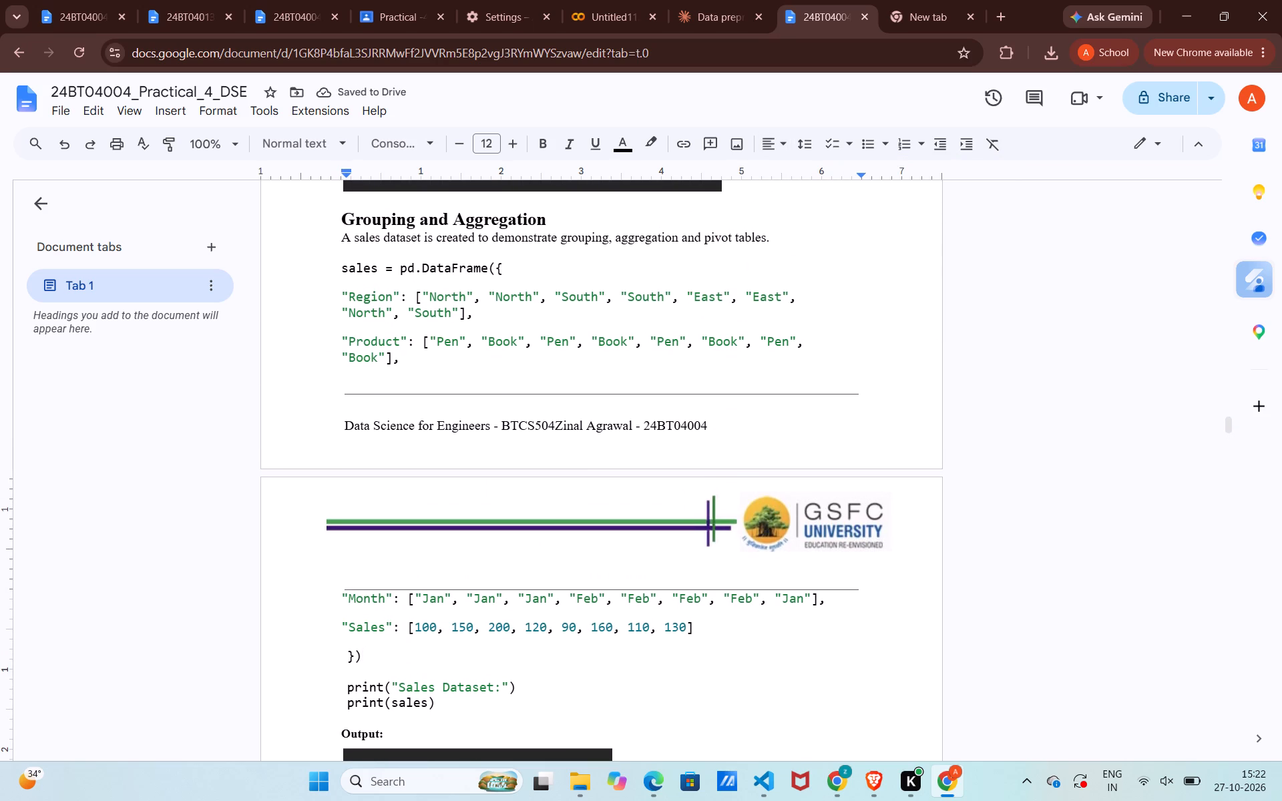
scroll(584, 377, "down", 1)
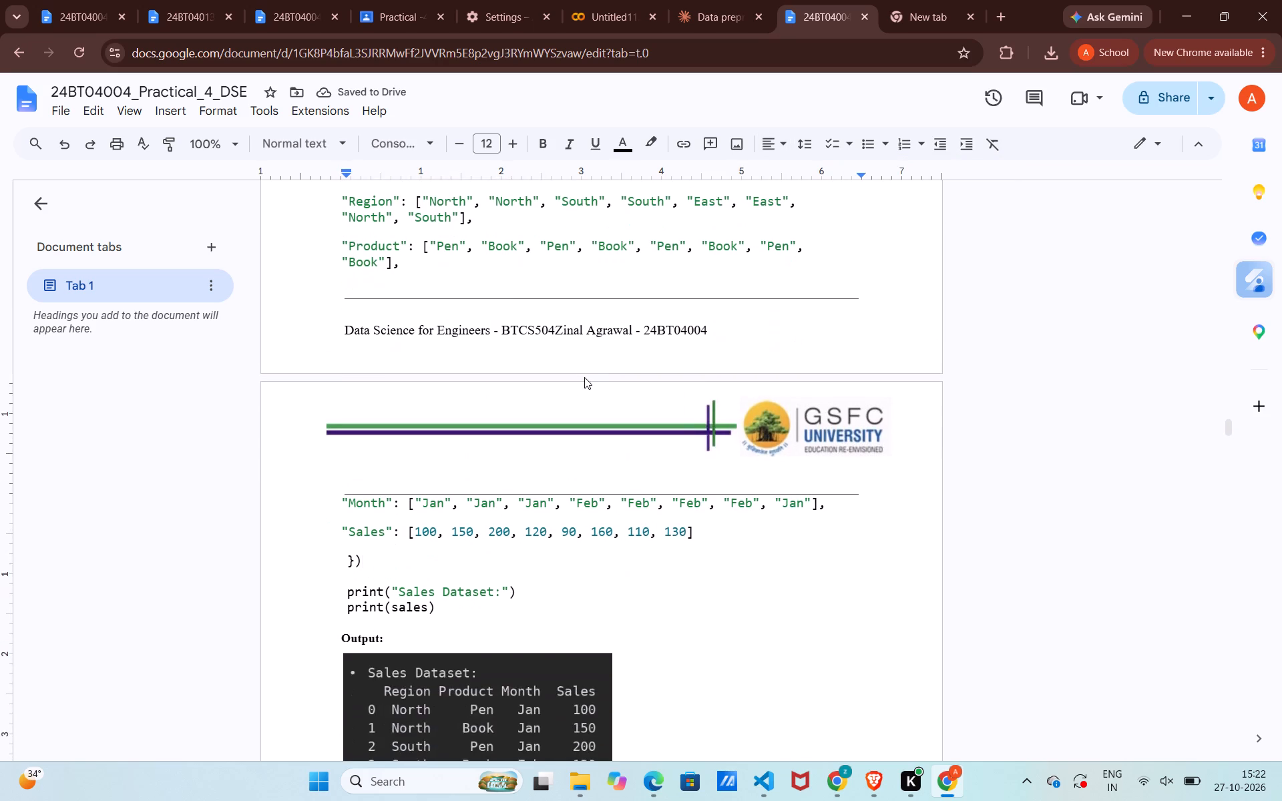
scroll(584, 377, "down", 3)
scroll(584, 377, "up", 1)
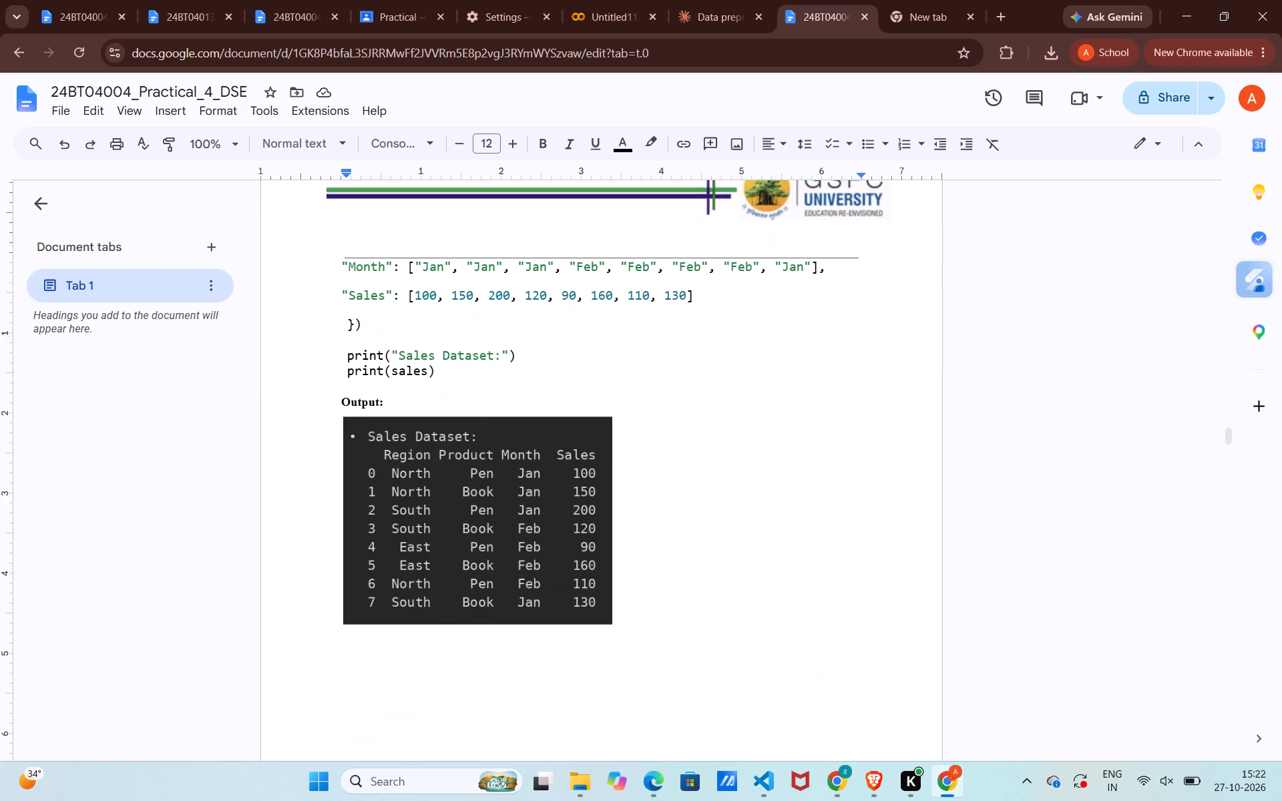
scroll(584, 377, "up", 1)
scroll(584, 377, "down", 2)
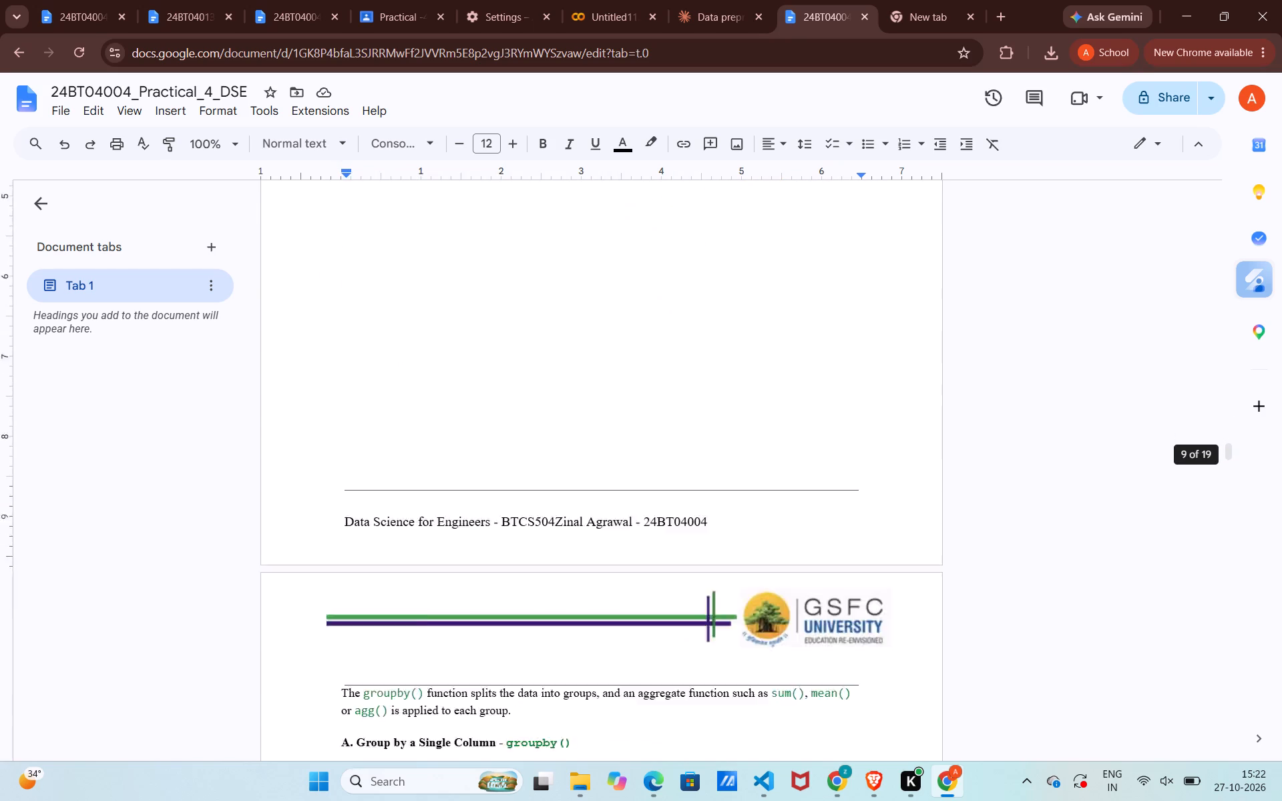
scroll(584, 377, "up", 1)
scroll(584, 377, "down", 3)
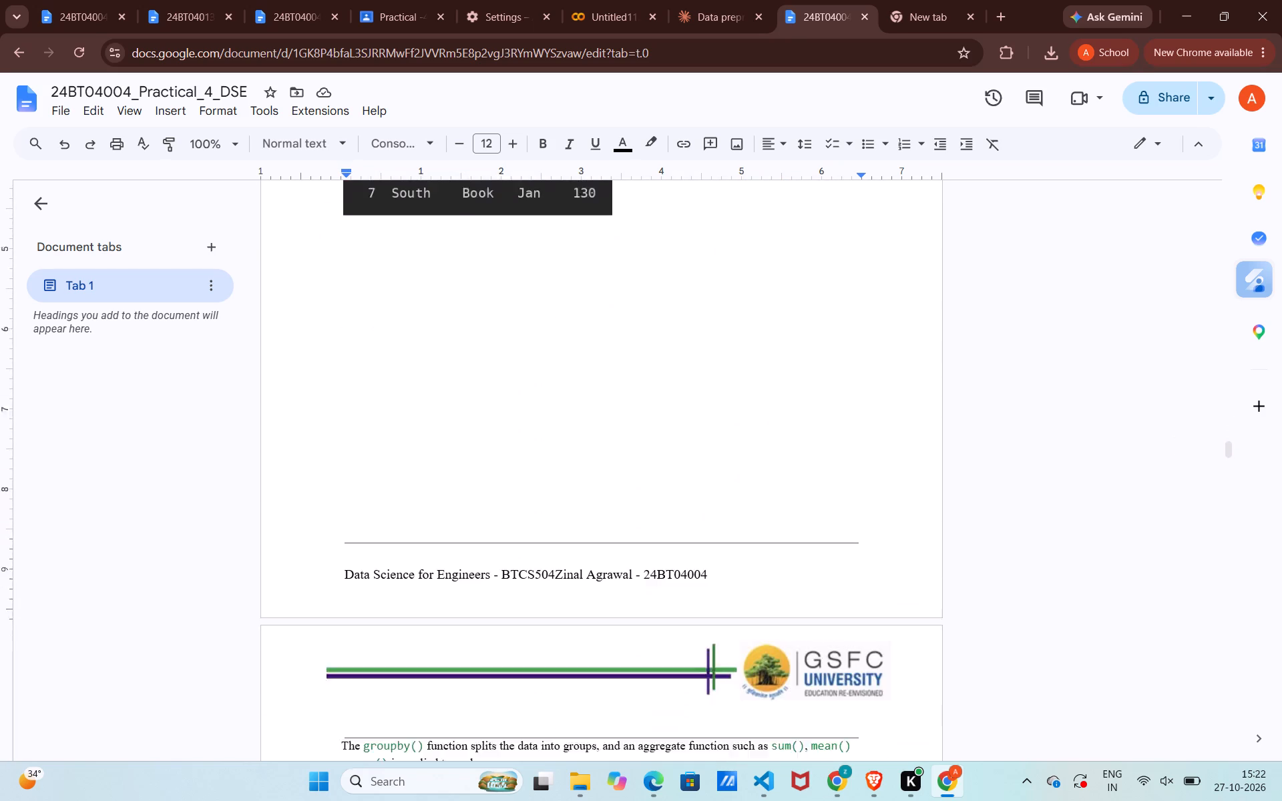
scroll(584, 377, "down", 2)
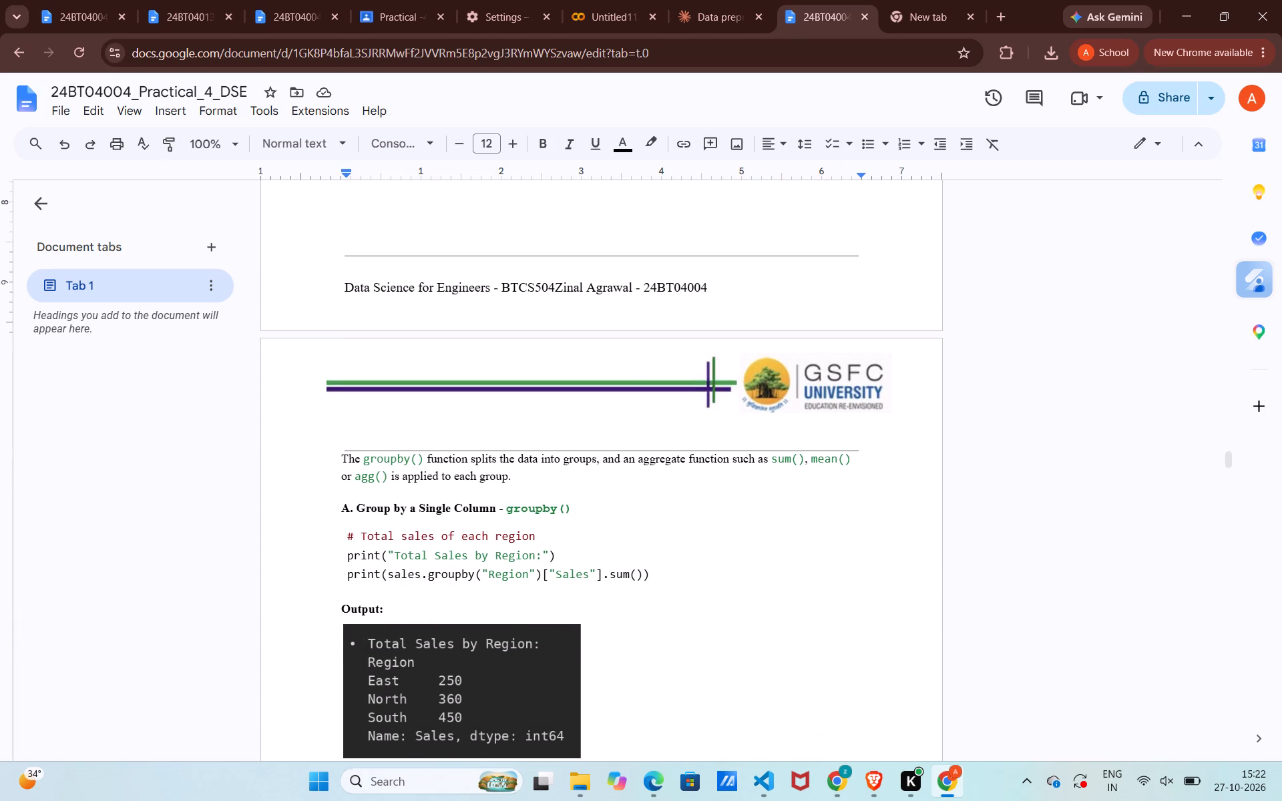
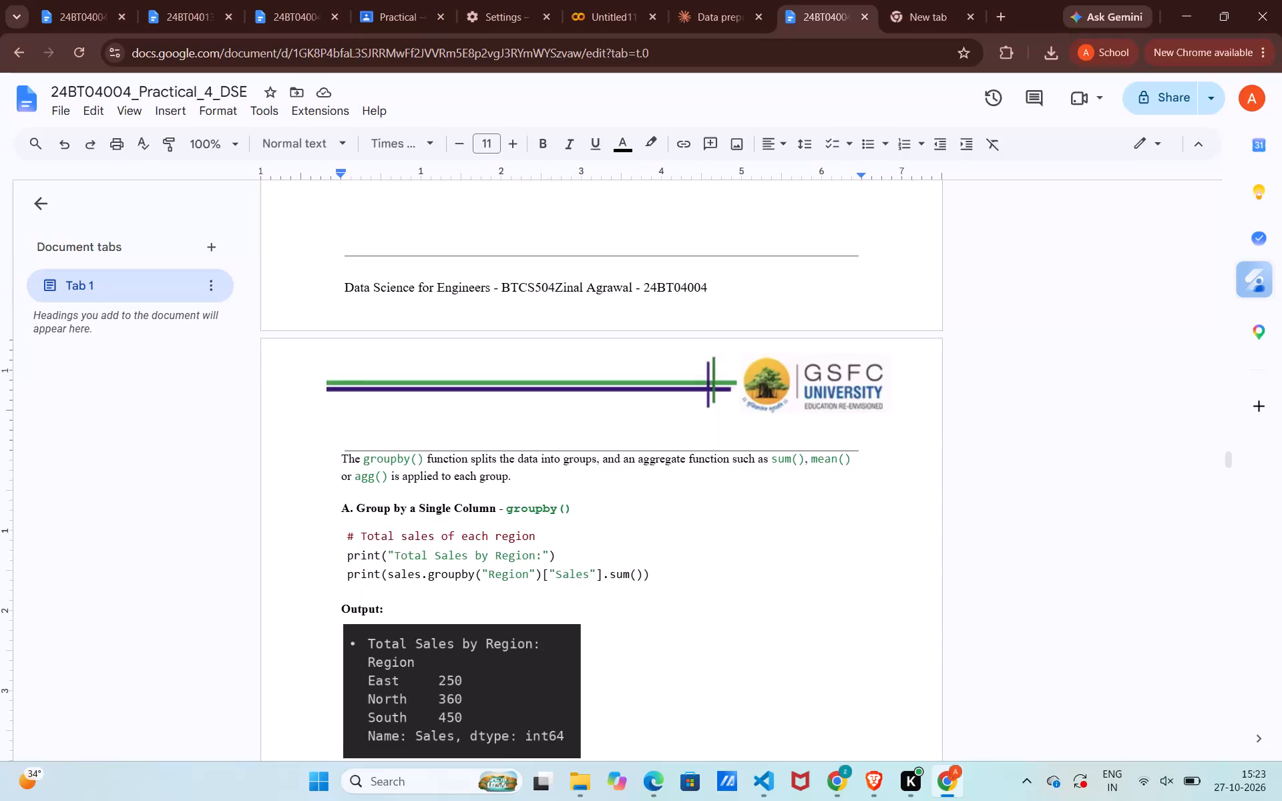
Close the page gap before the groupby() description, placing that paragraph below the sales dataset output image with one blank line between them.
key("BackSpace")
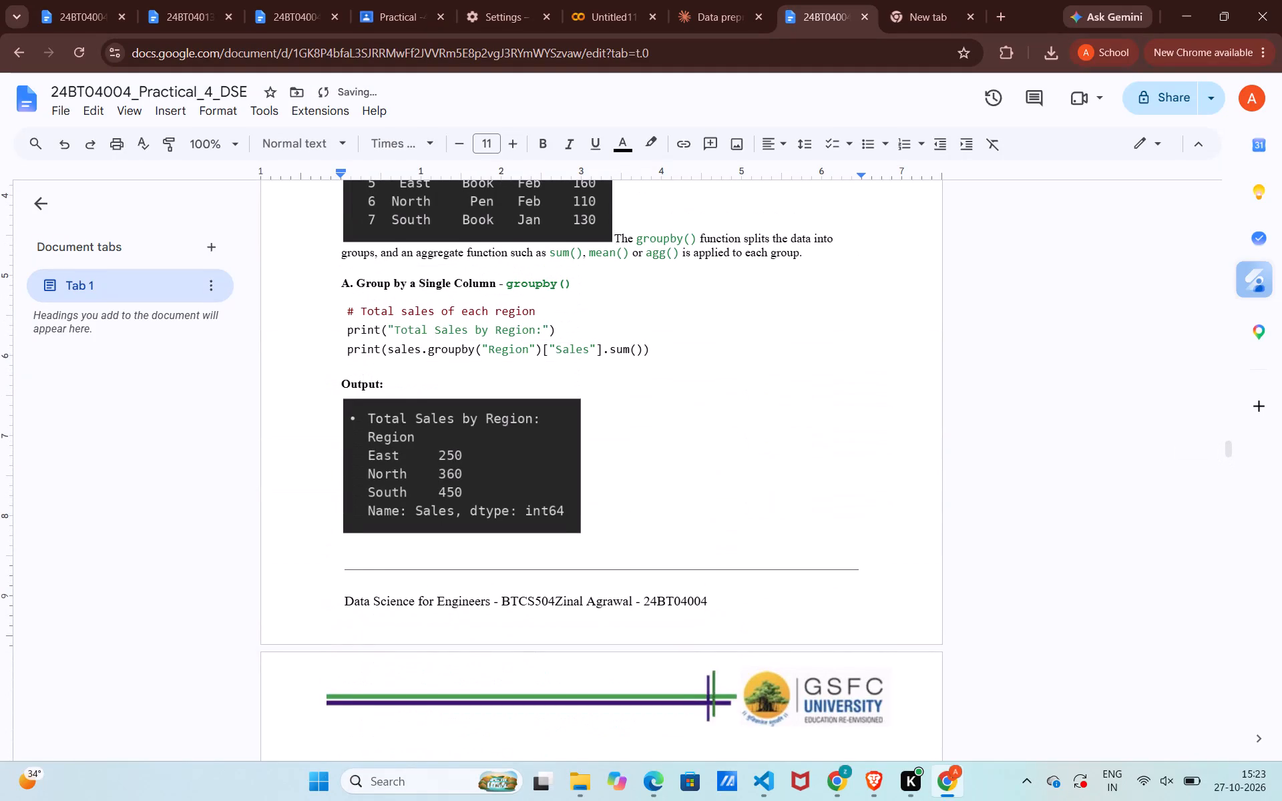
key("Return")
key("Return")
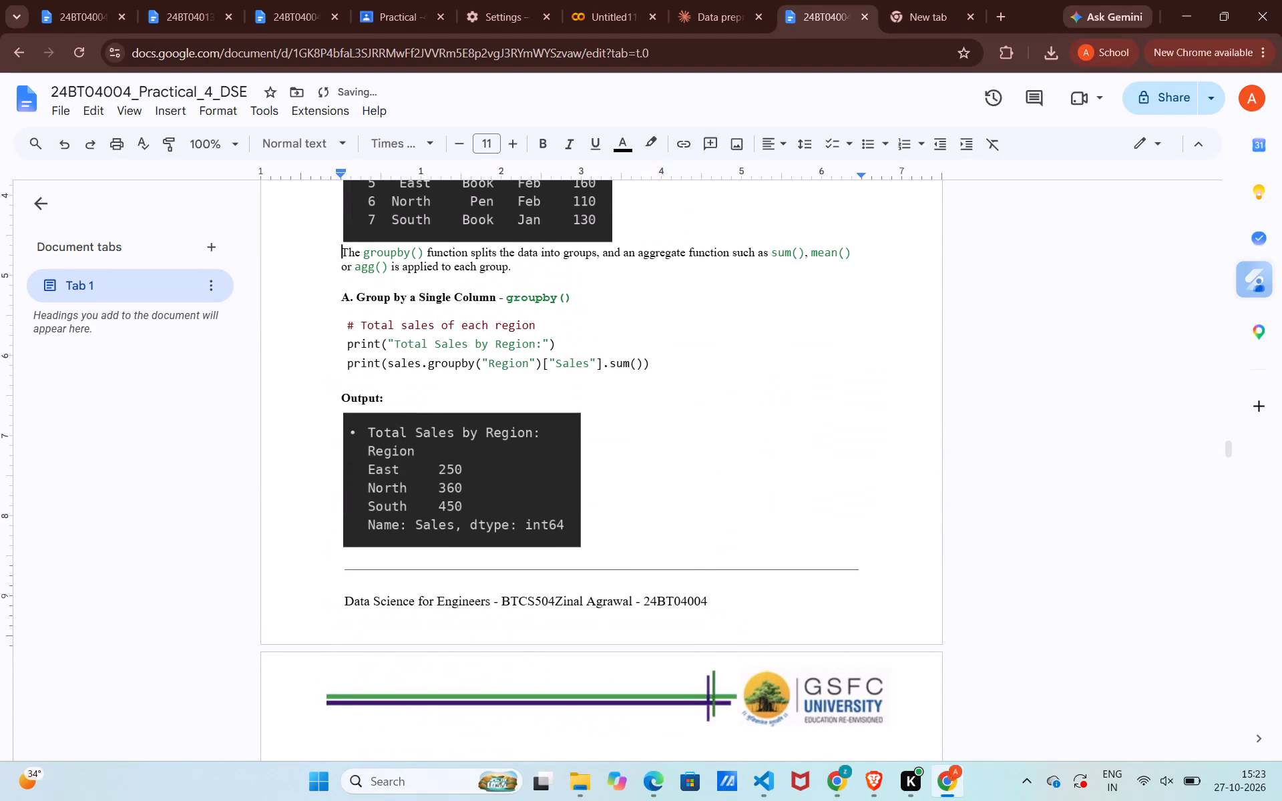
Examine the layout of section A, Group by a Single Column, from its code through its output to the page end.
key("Down")
key("Down")
key("Down")
key("Down")
key("Down")
key("Down")
key("Down")
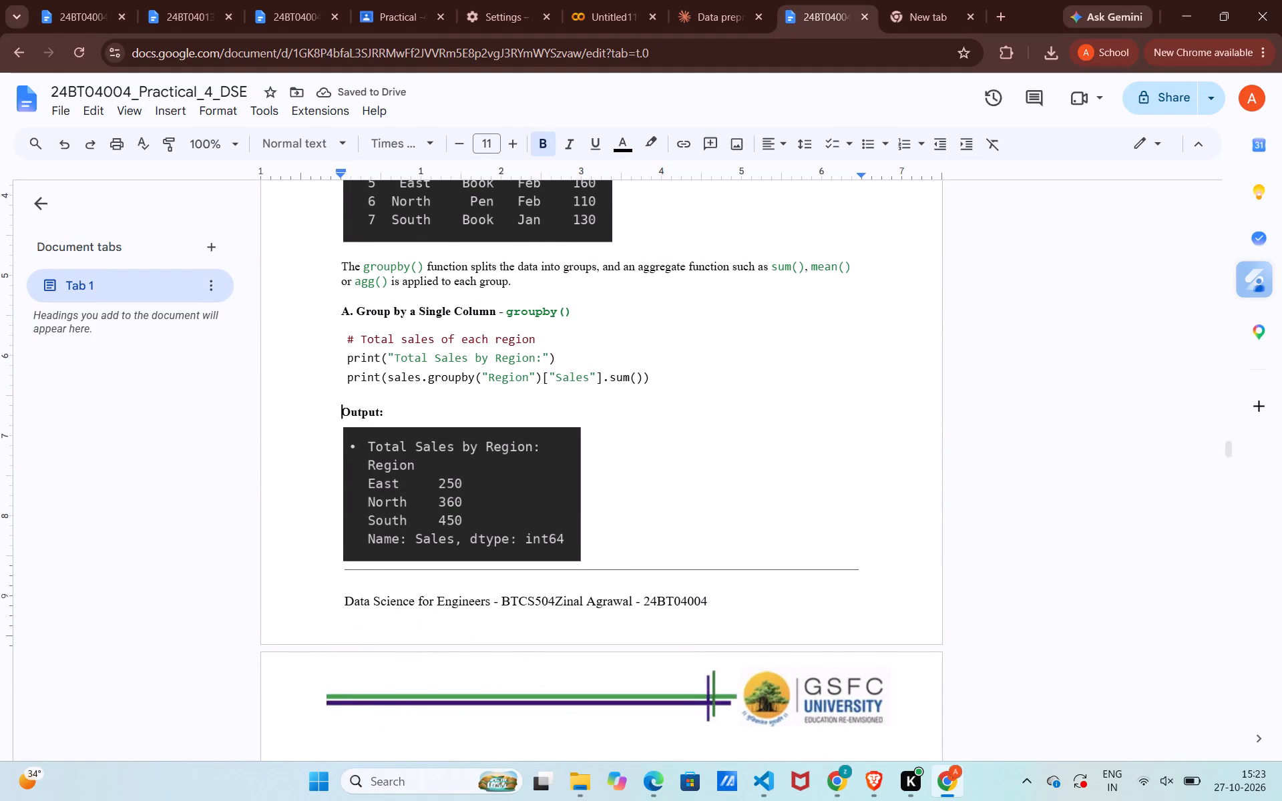
key("Down")
key("Down")
key("Up")
key("Up")
key("Up")
key("Up")
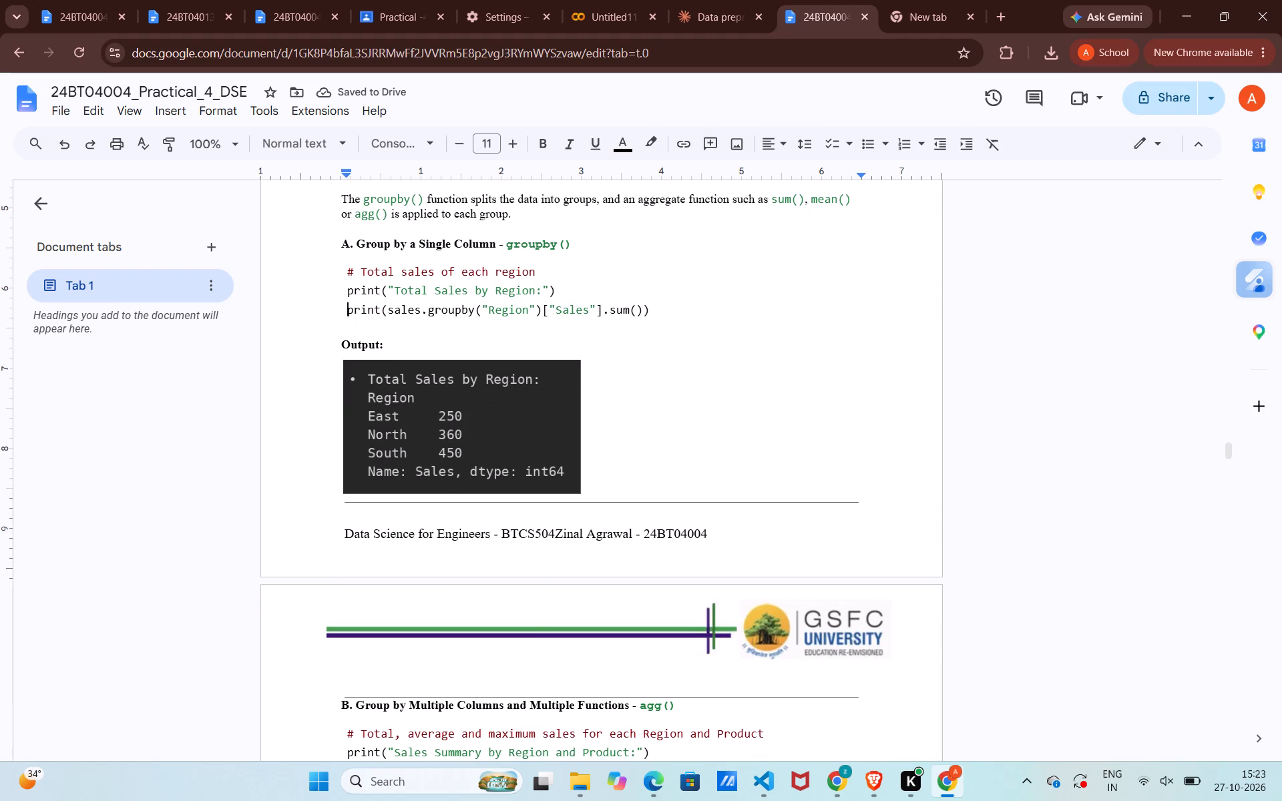
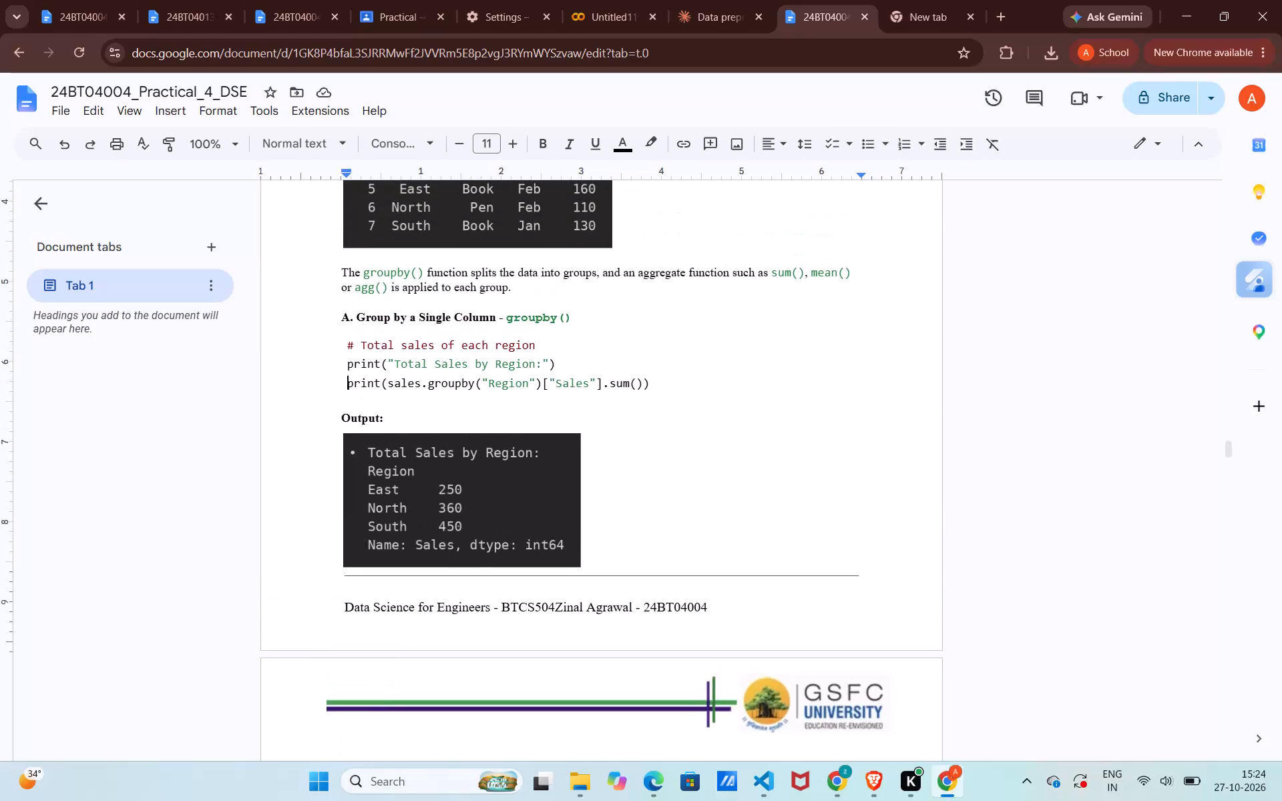
Set the text from the groupby() description through section A's code and Output label to 12 pt.
left_click_drag(329, 266, 441, 362)
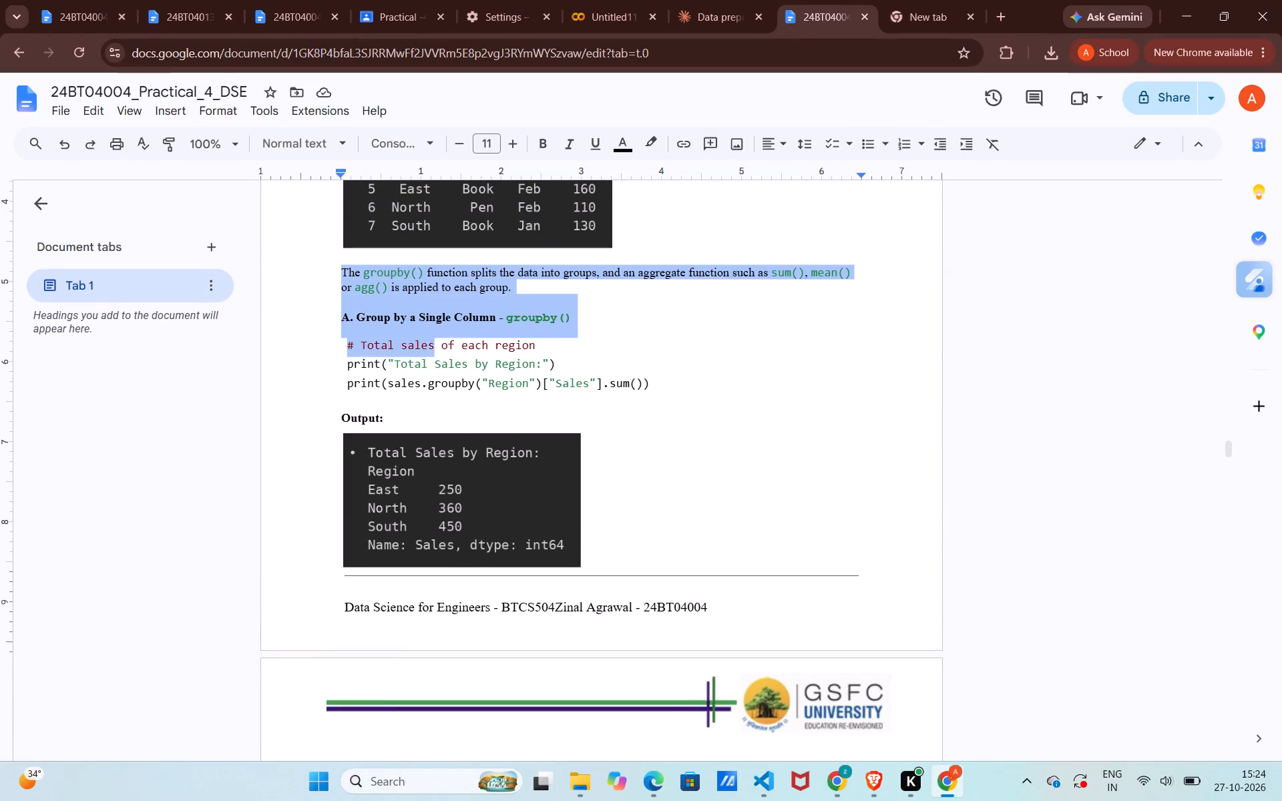
left_click_drag(441, 362, 642, 400)
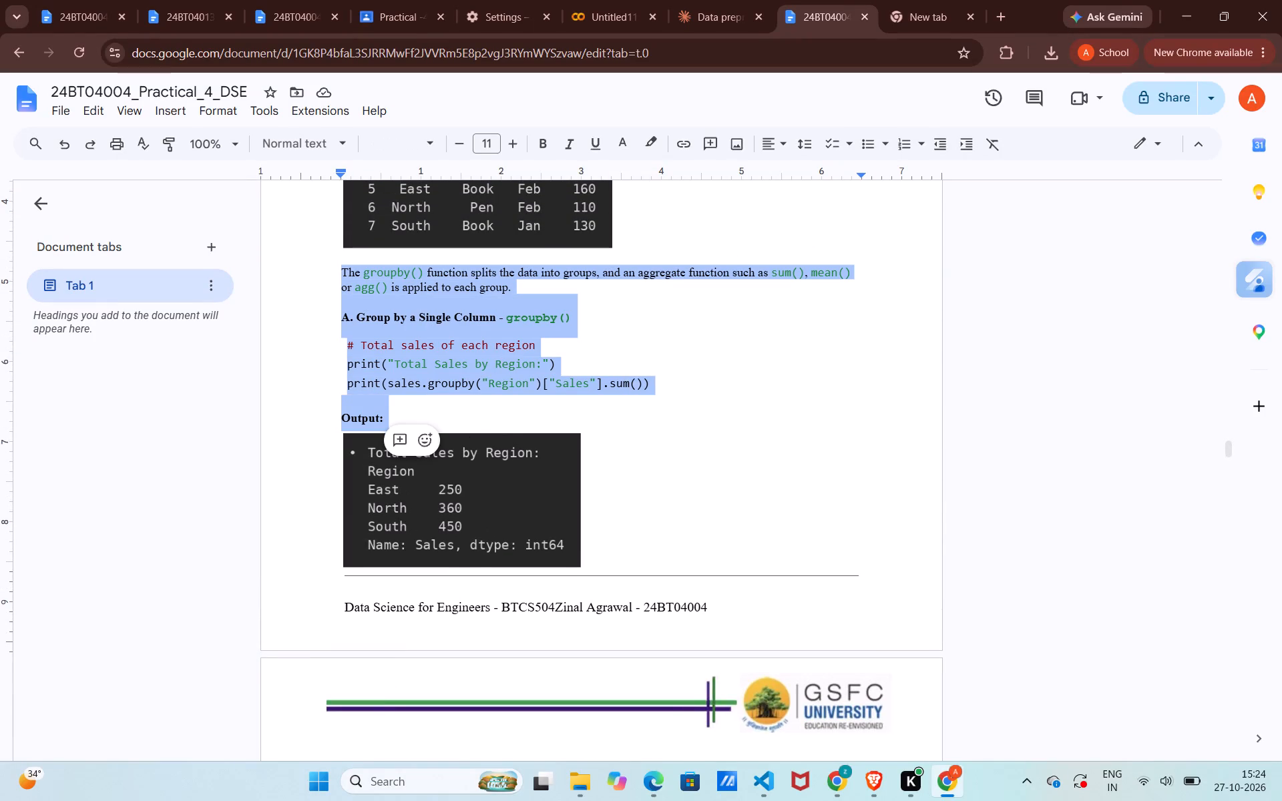
left_click(513, 142)
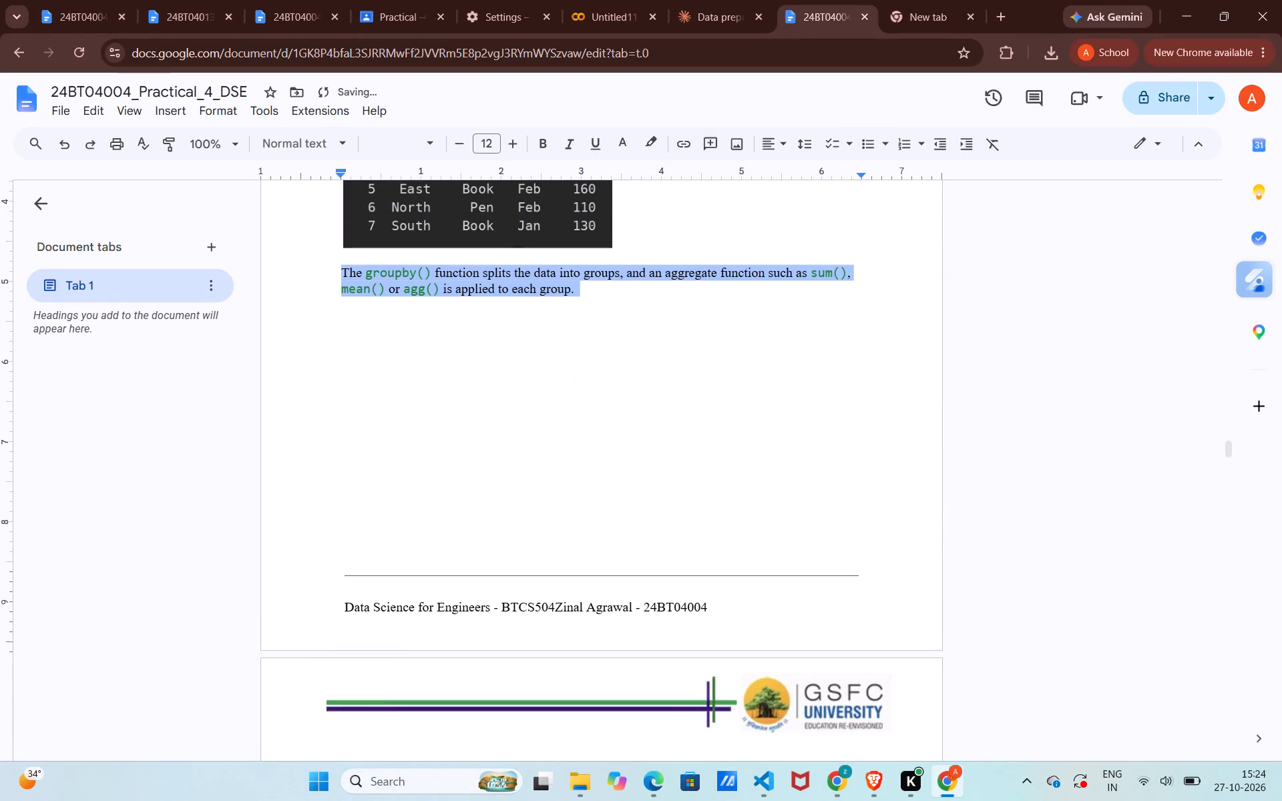
Close the page gap before the "A. Group by a Single Column" heading, leaving one blank line below the groupby() description.
scroll(505, 336, "down", 4)
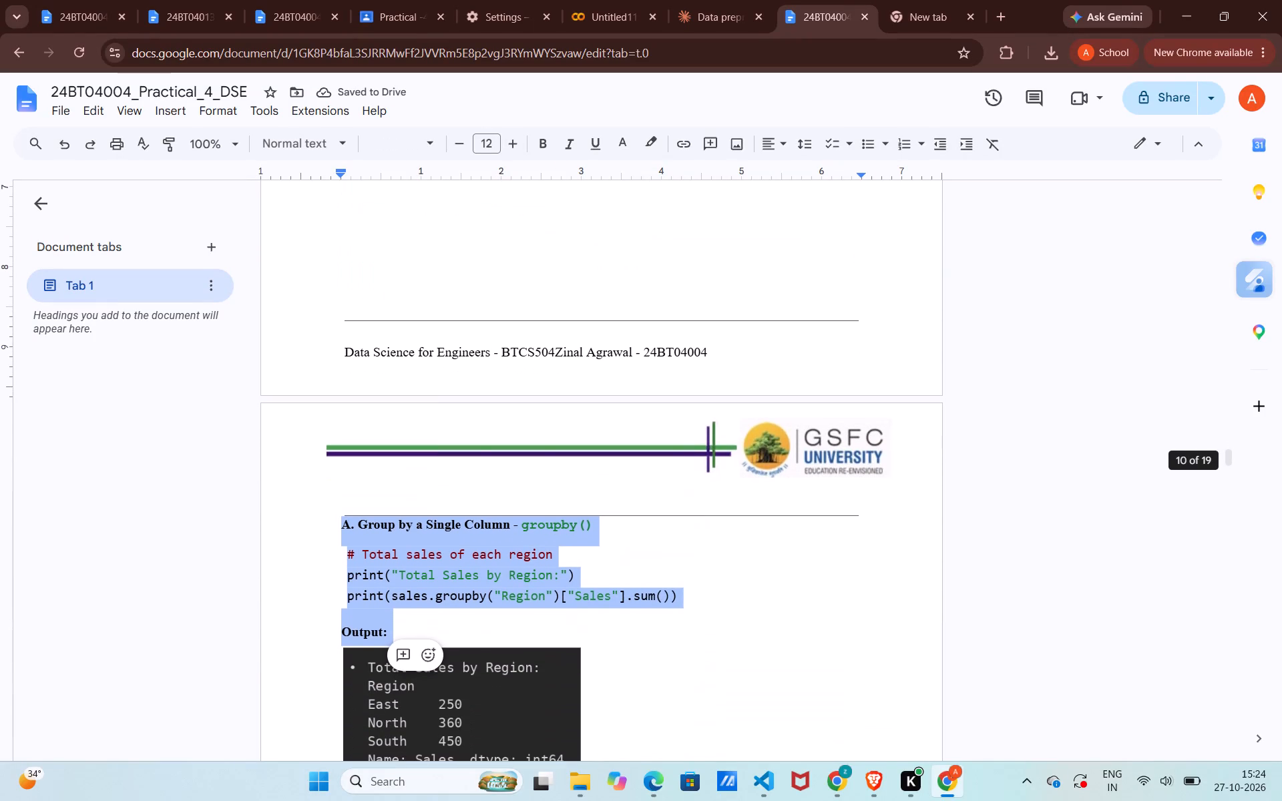
left_click(346, 529)
key("BackSpace")
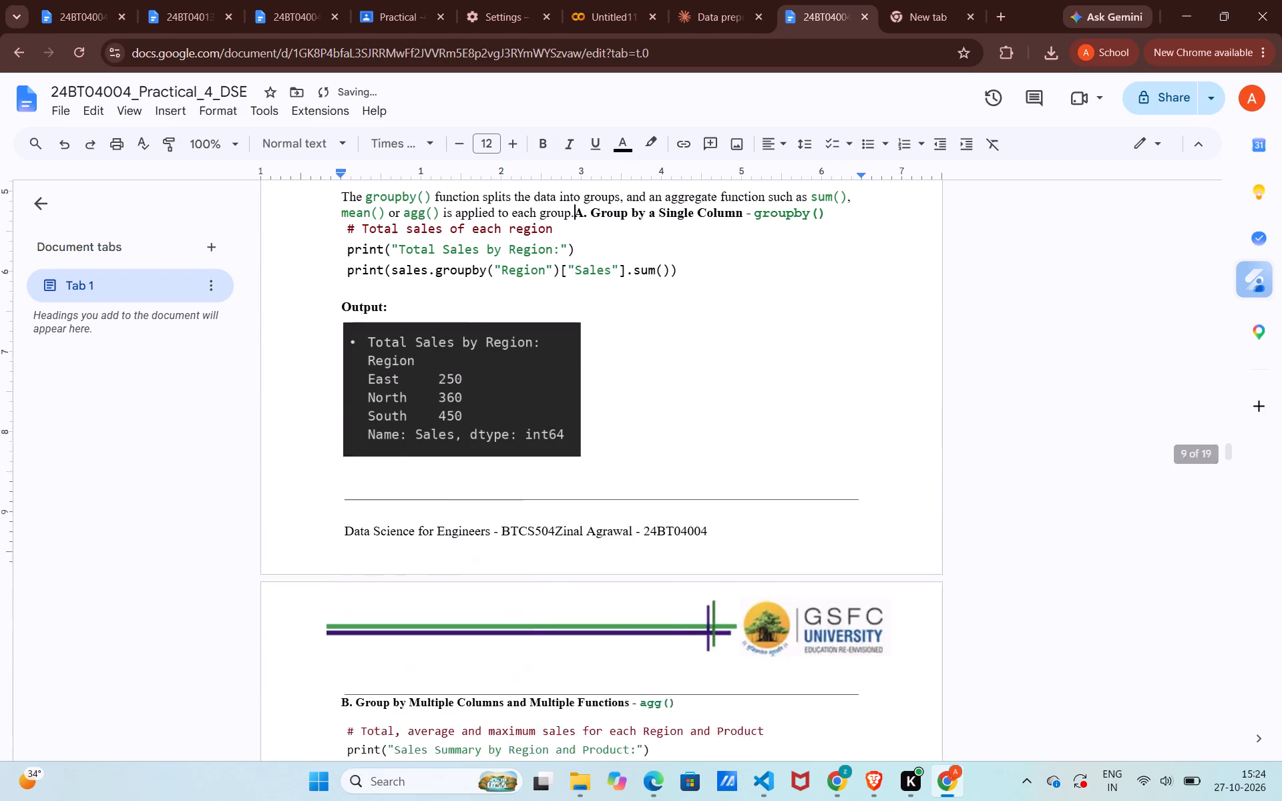
key("Return")
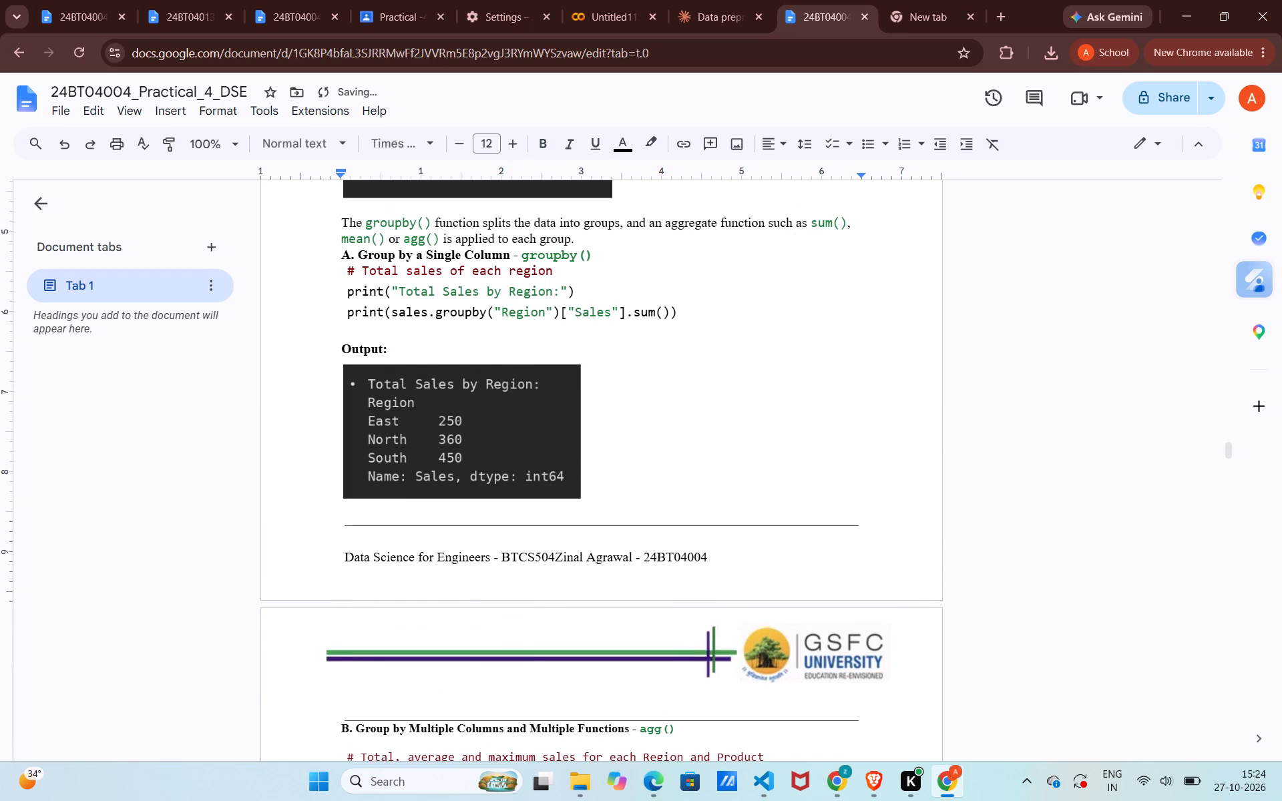
key("Return")
Set section B's "Group by Multiple Columns and Multiple Functions" heading, its code and its Output label to 12 pt.
key("Down")
key("Down")
key("Down")
key("Down")
key("Down")
key("Down")
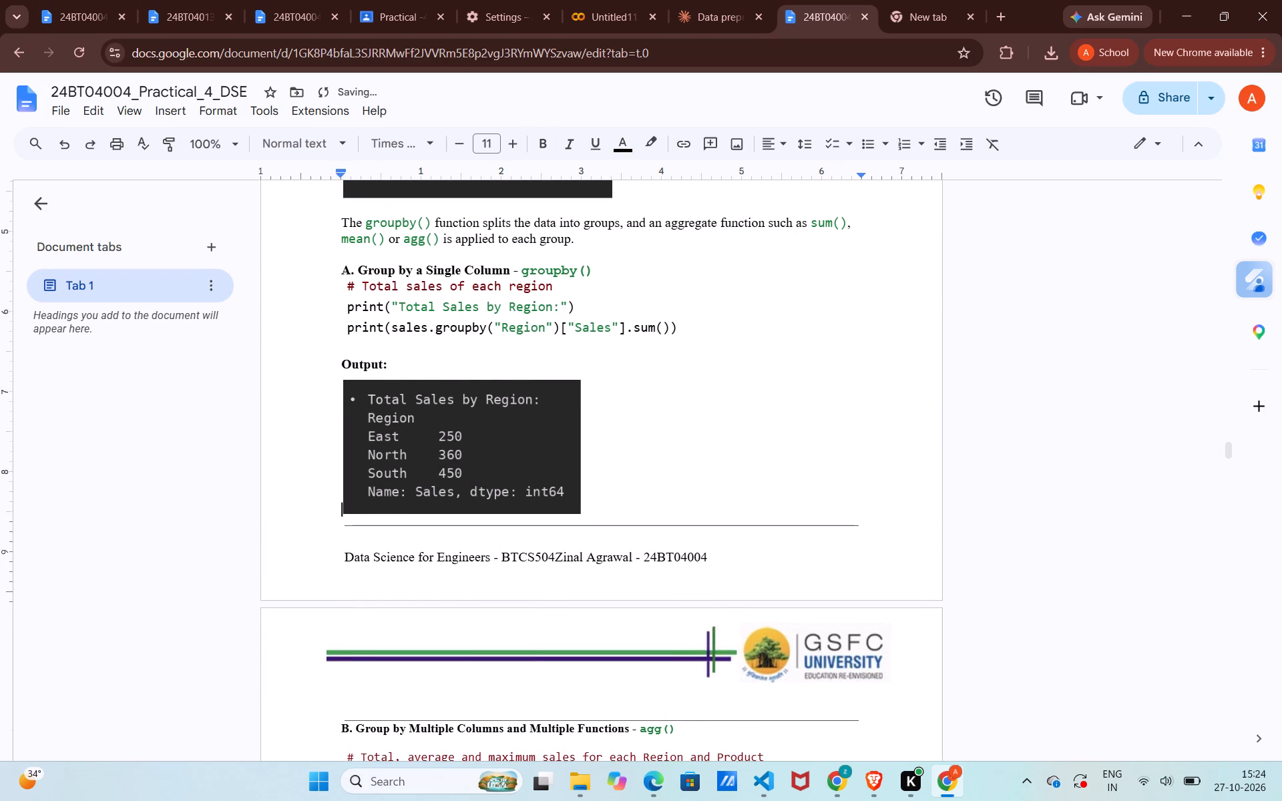
key("Down")
scroll(346, 529, "down", 1)
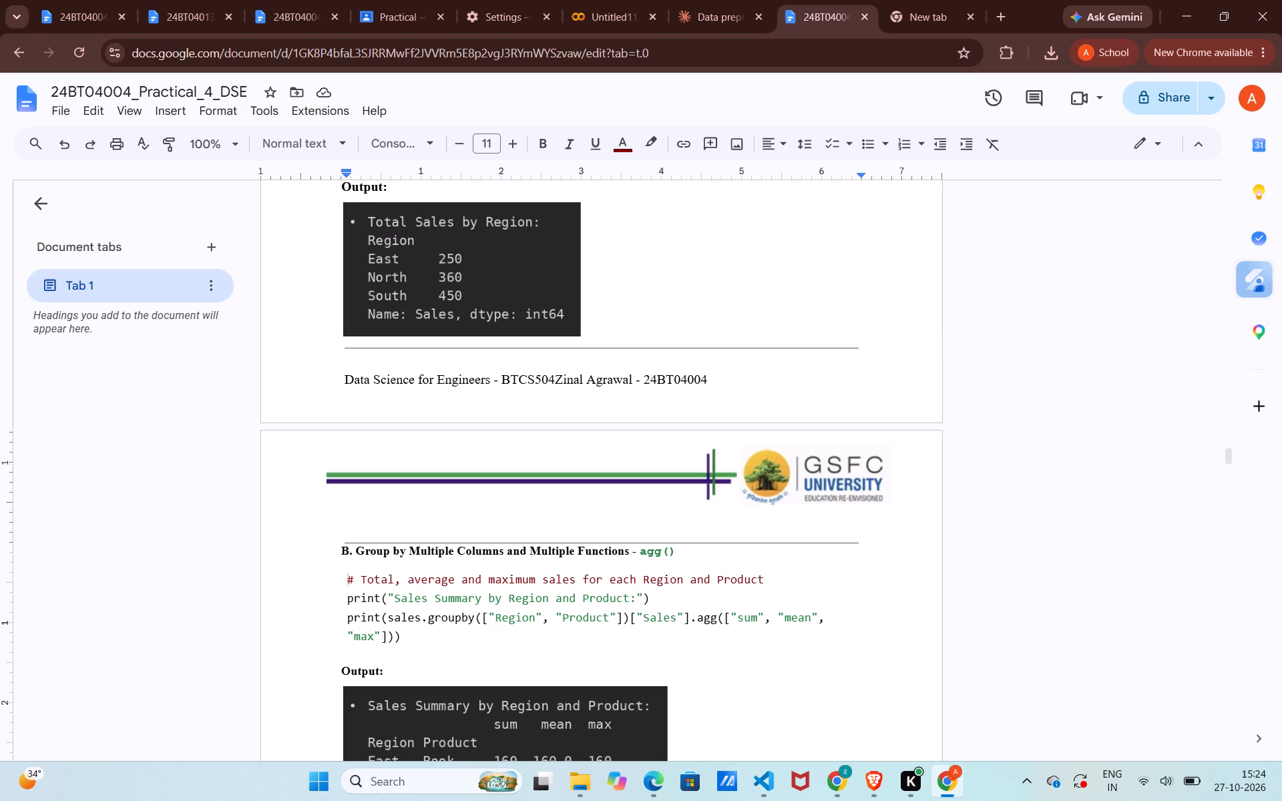
left_click_drag(340, 550, 420, 641)
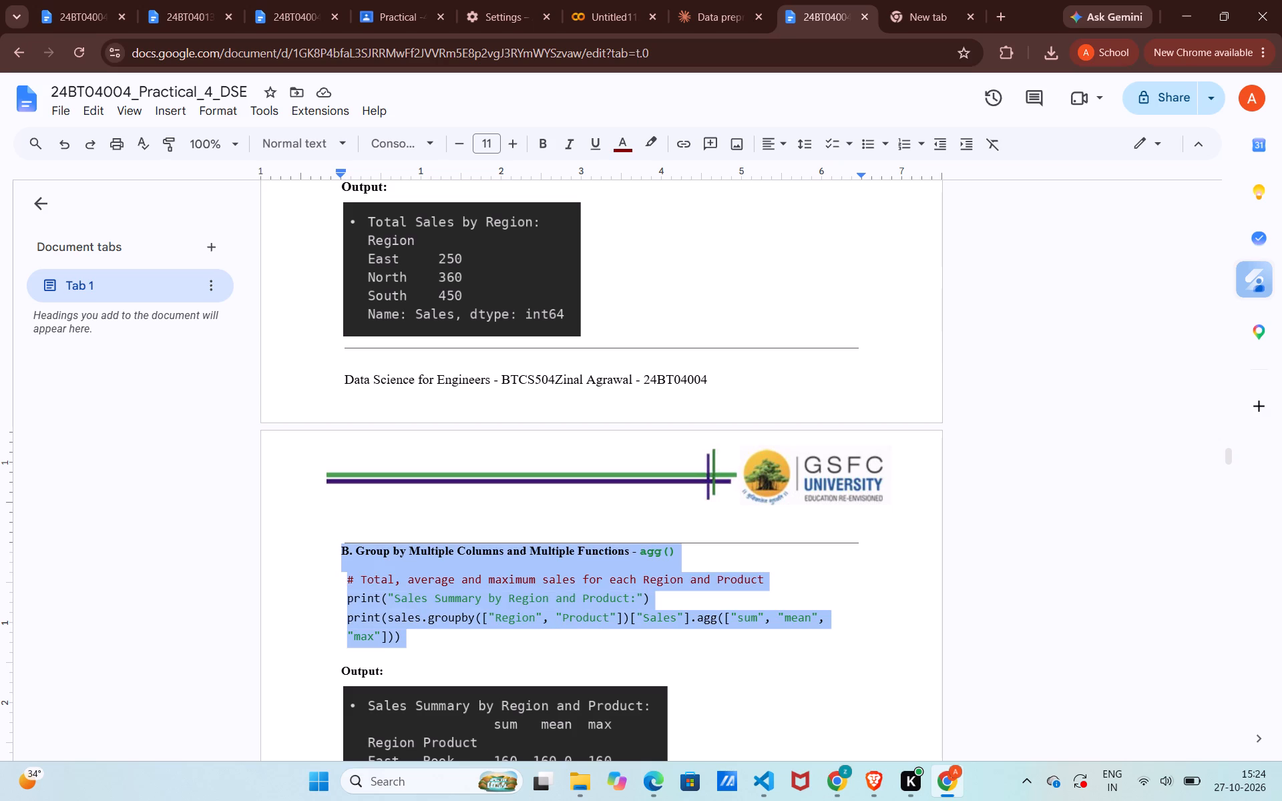
left_click_drag(420, 641, 421, 633)
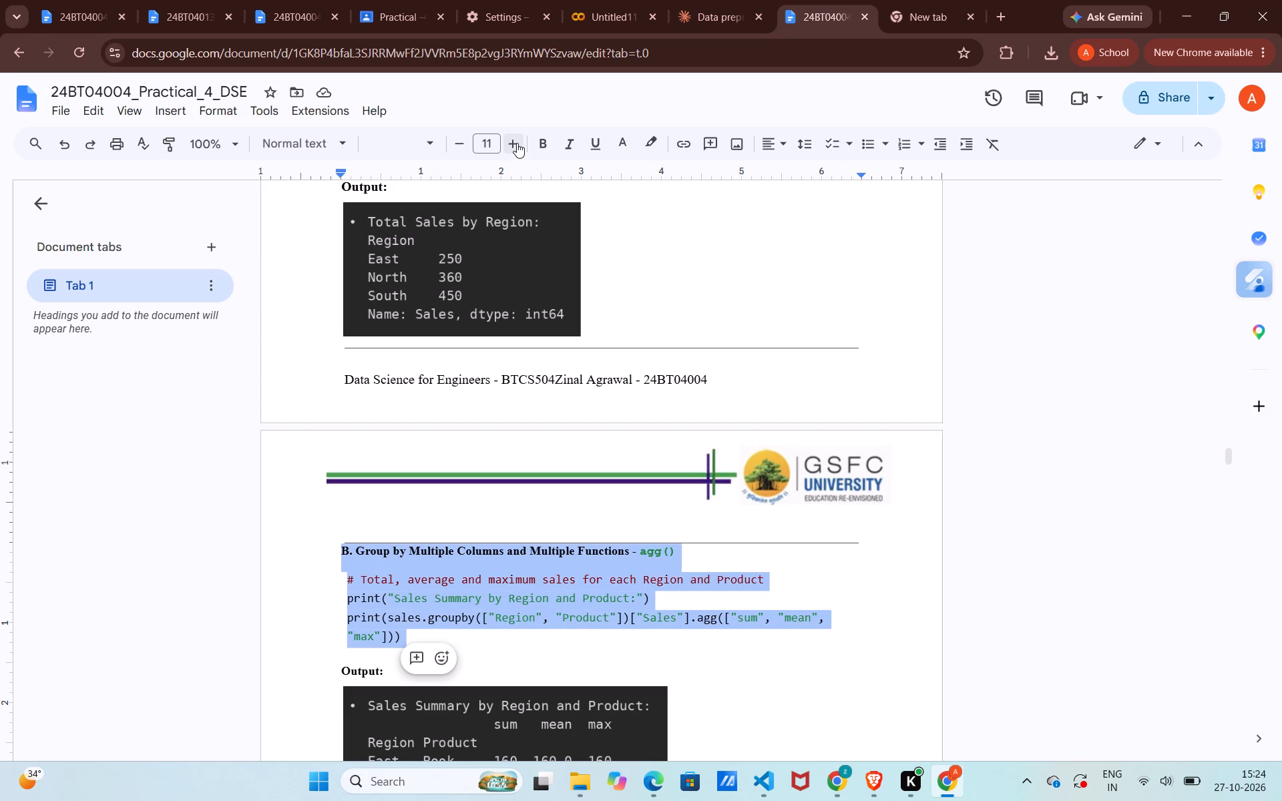
left_click(517, 143)
scroll(499, 462, "down", 3)
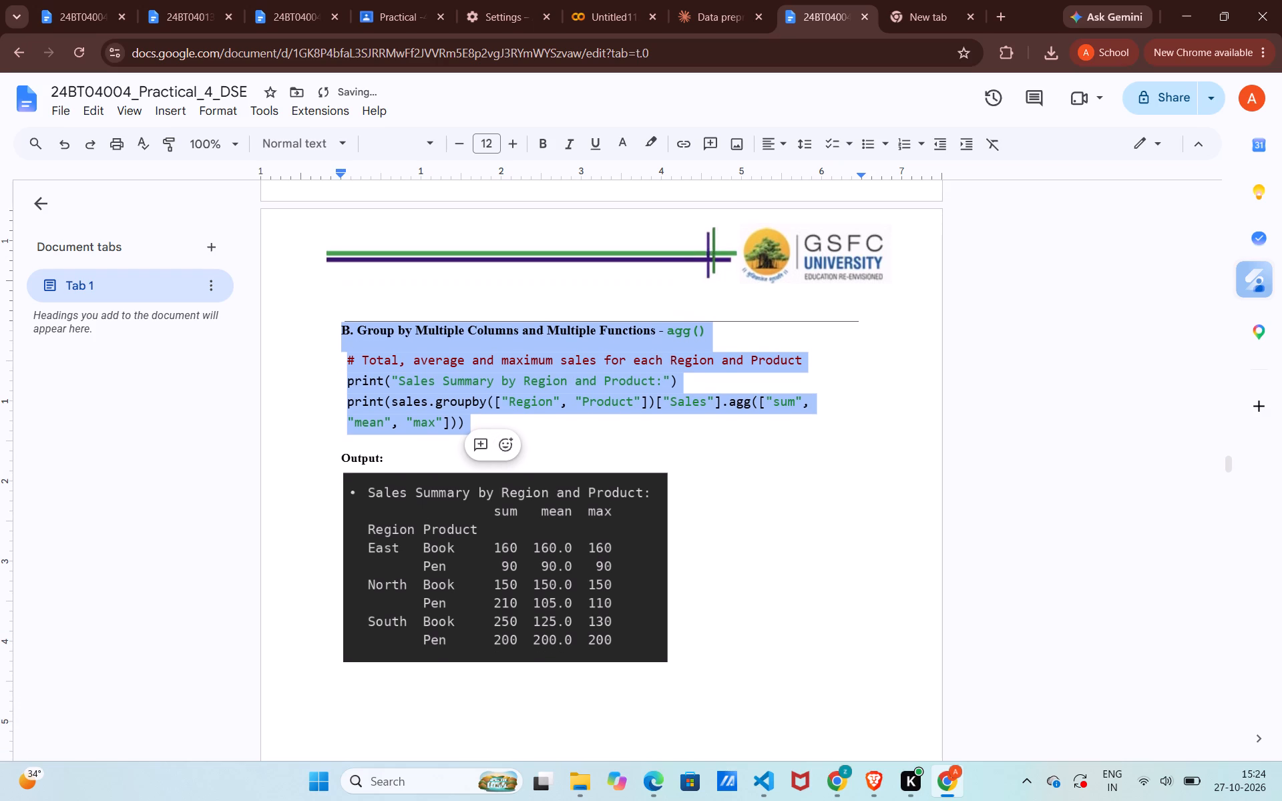
double_click(383, 455)
triple_click(383, 455)
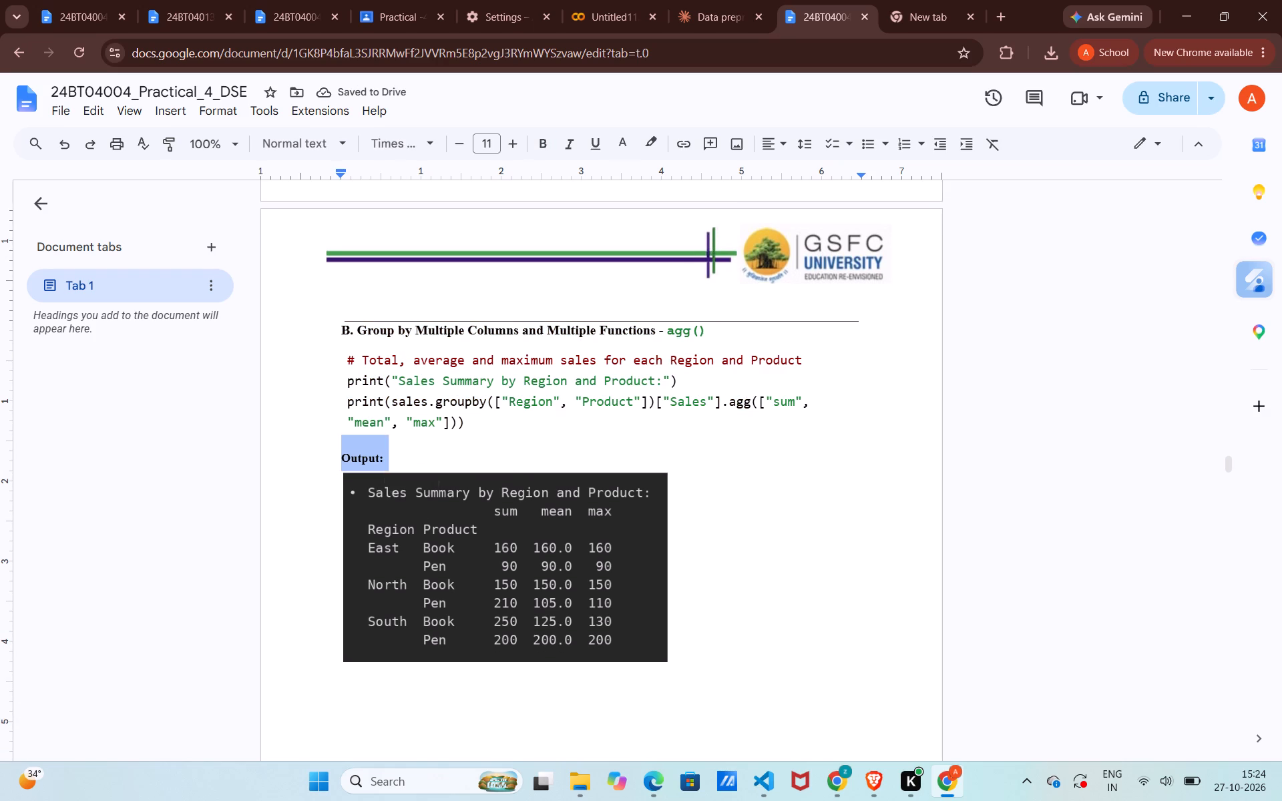
left_click(512, 140)
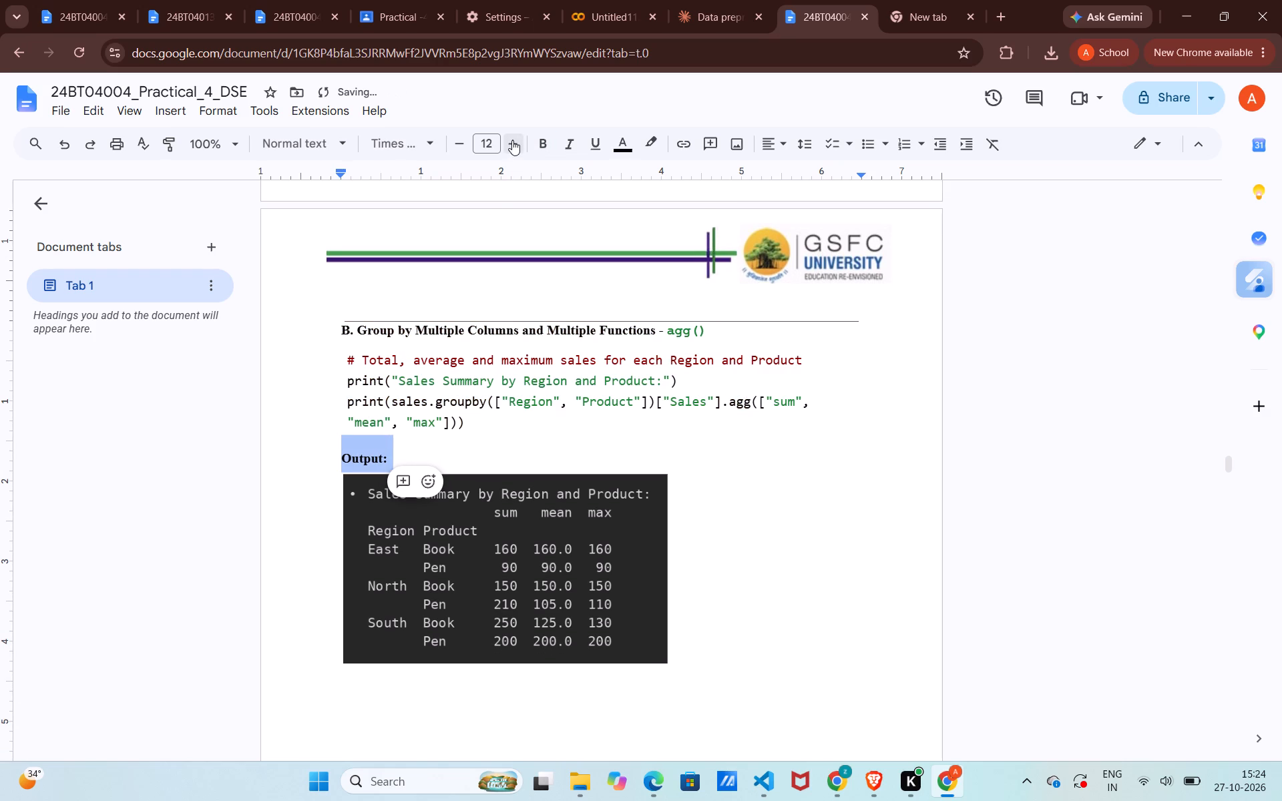
Close the page gap before the Pivot Table heading, placing it below the Sales Summary output image with one blank line between.
scroll(506, 314, "down", 6)
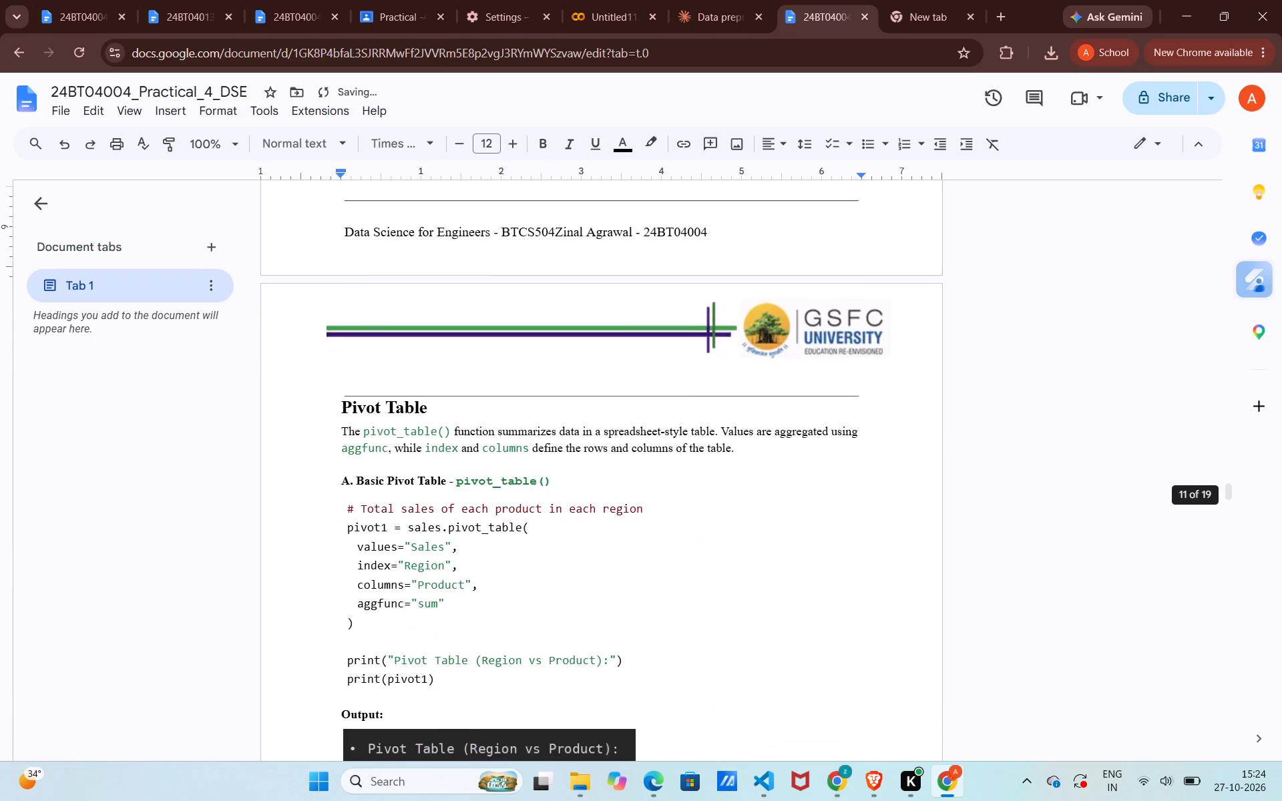
scroll(506, 314, "up", 3)
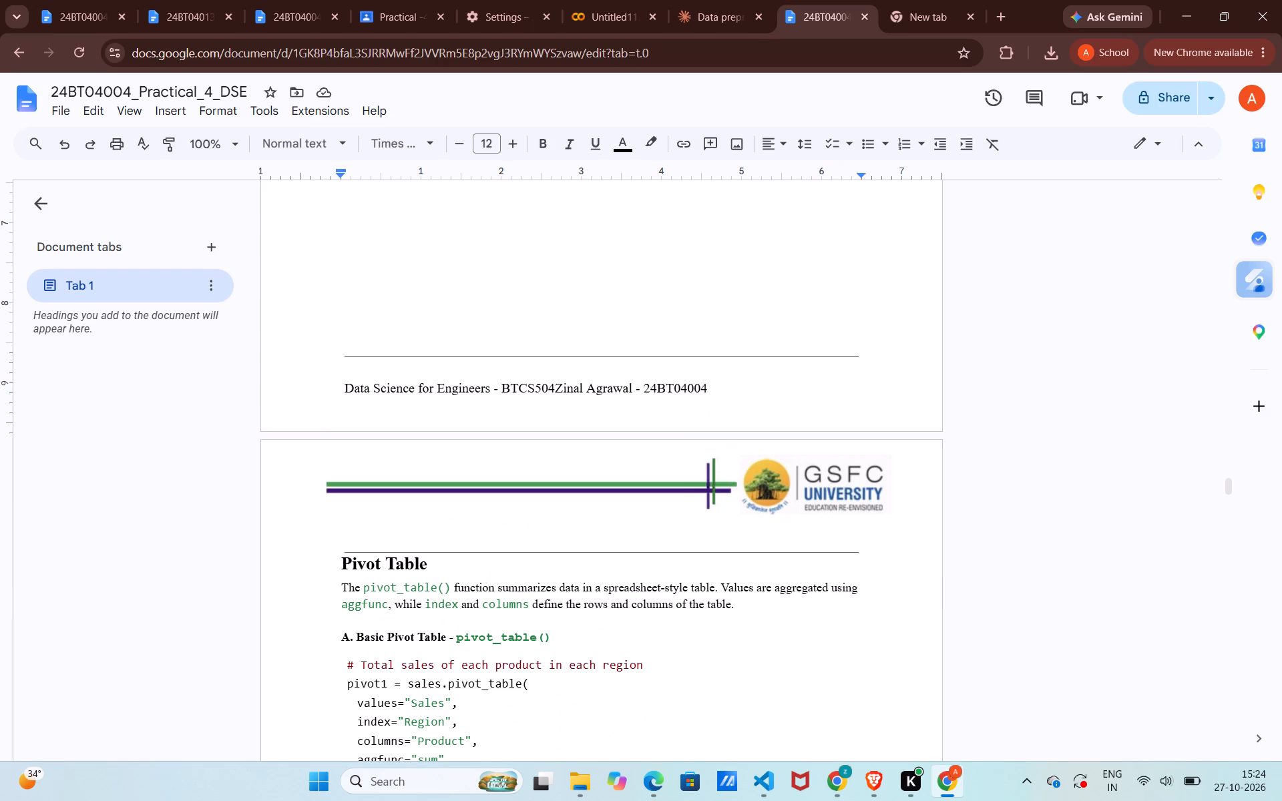
left_click(339, 567)
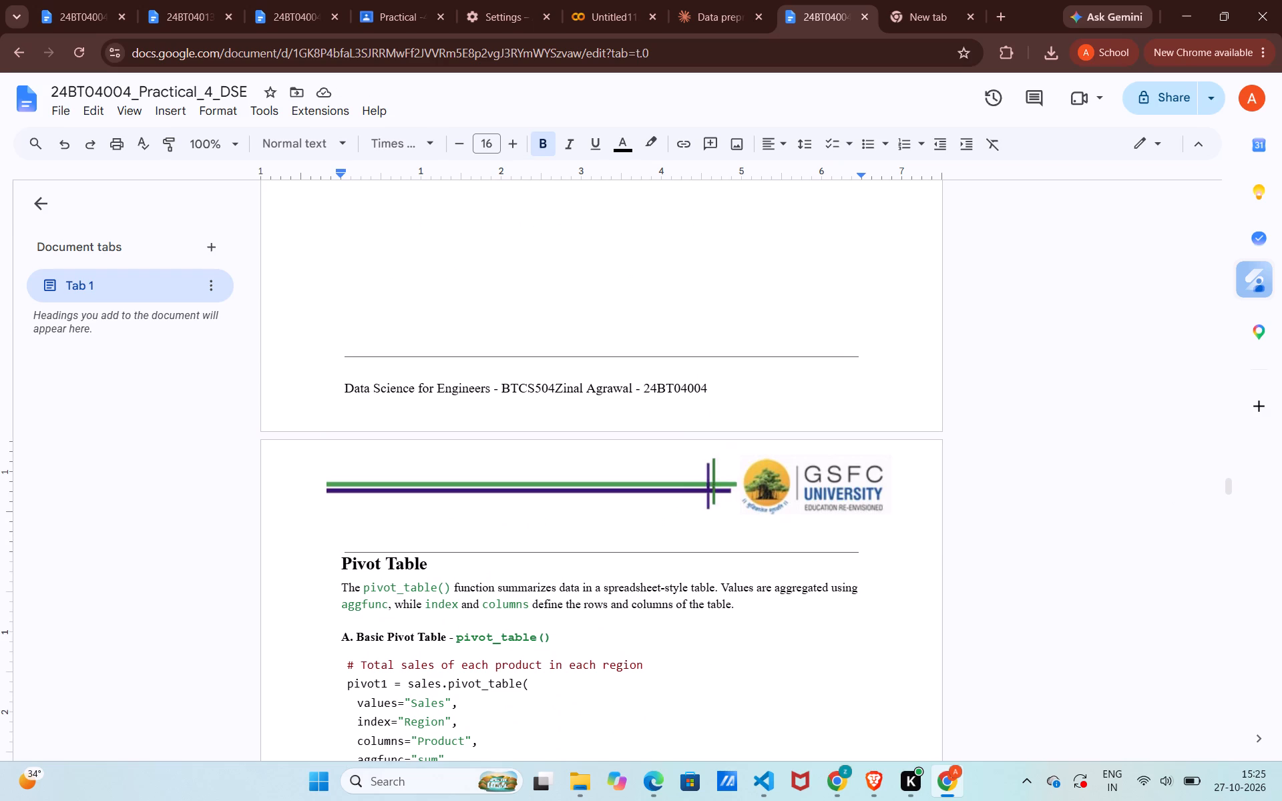
key("BackSpace")
key("Return")
key("Return")
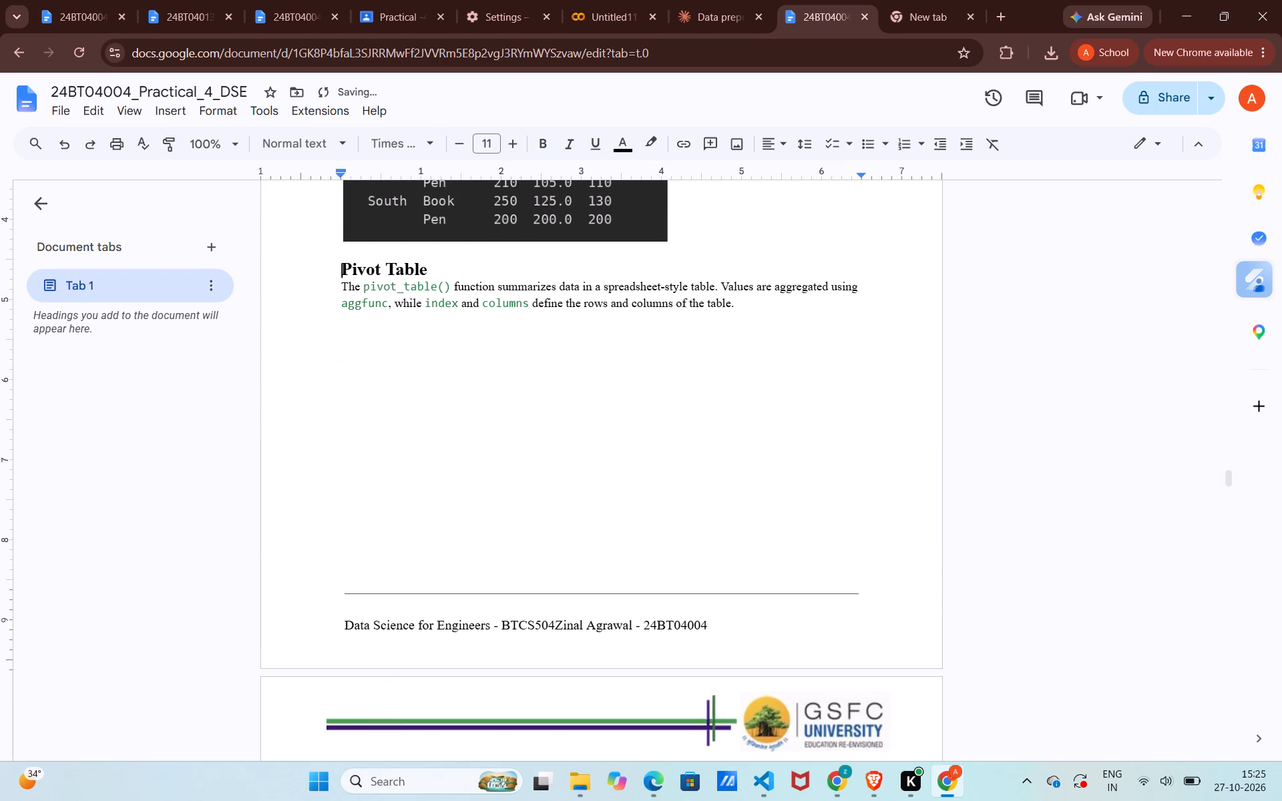
Bring the "A. Basic Pivot Table" heading back to the previous page, on its own line directly below the pivot_table() description.
key("Down")
key("Down")
key("Down")
key("Down")
key("Down")
key("Up")
key("Up")
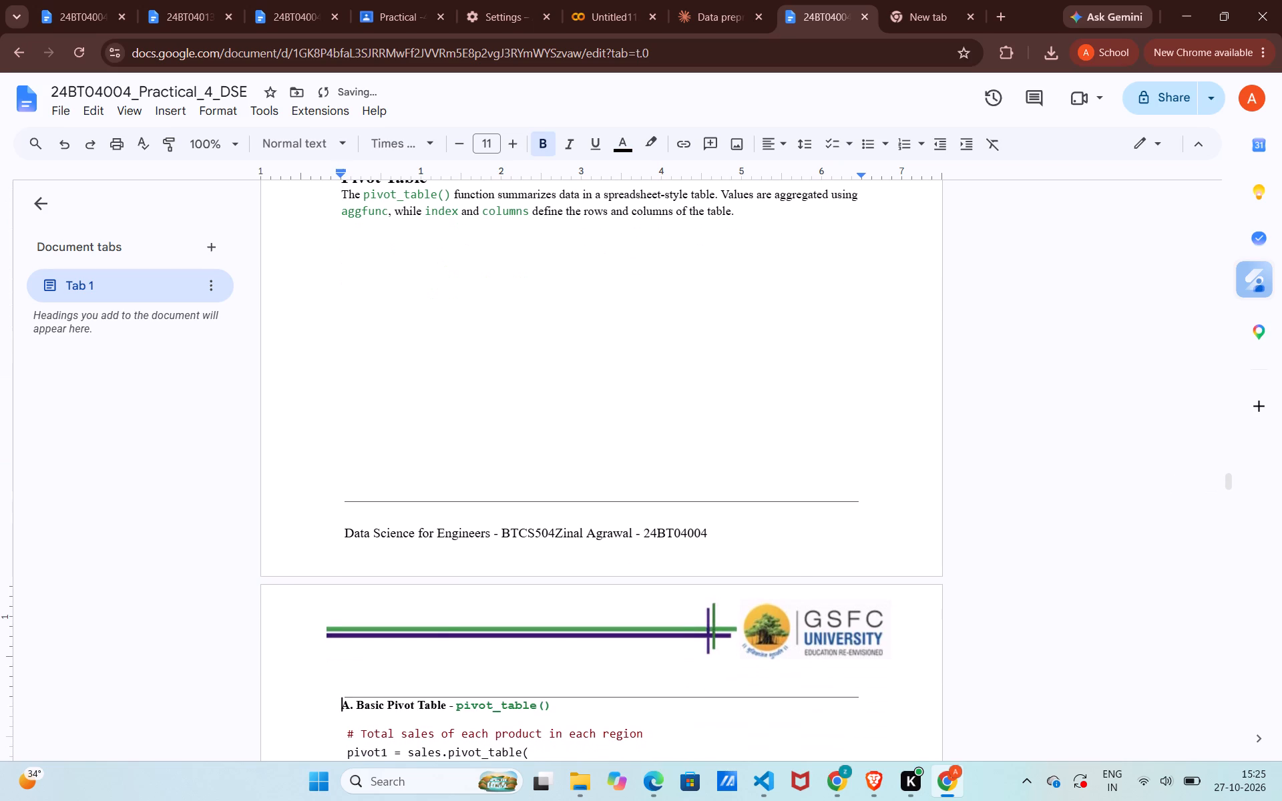
key("BackSpace")
key("Return")
key("Return")
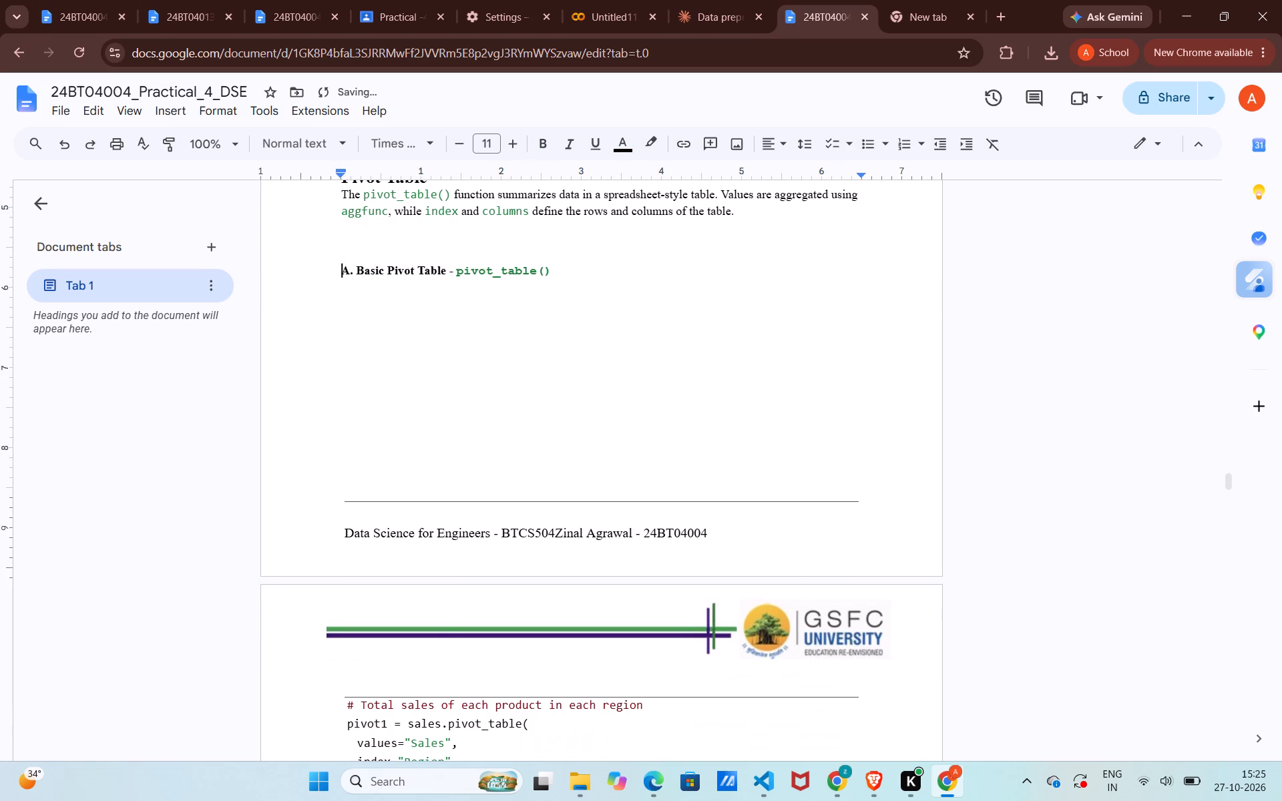
key("BackSpace")
Bring the "# Total sales" comment and "pivot1 = sales.pivot_table(" up as separate, unindented lines below the "A. Basic Pivot Table" heading.
key("Down")
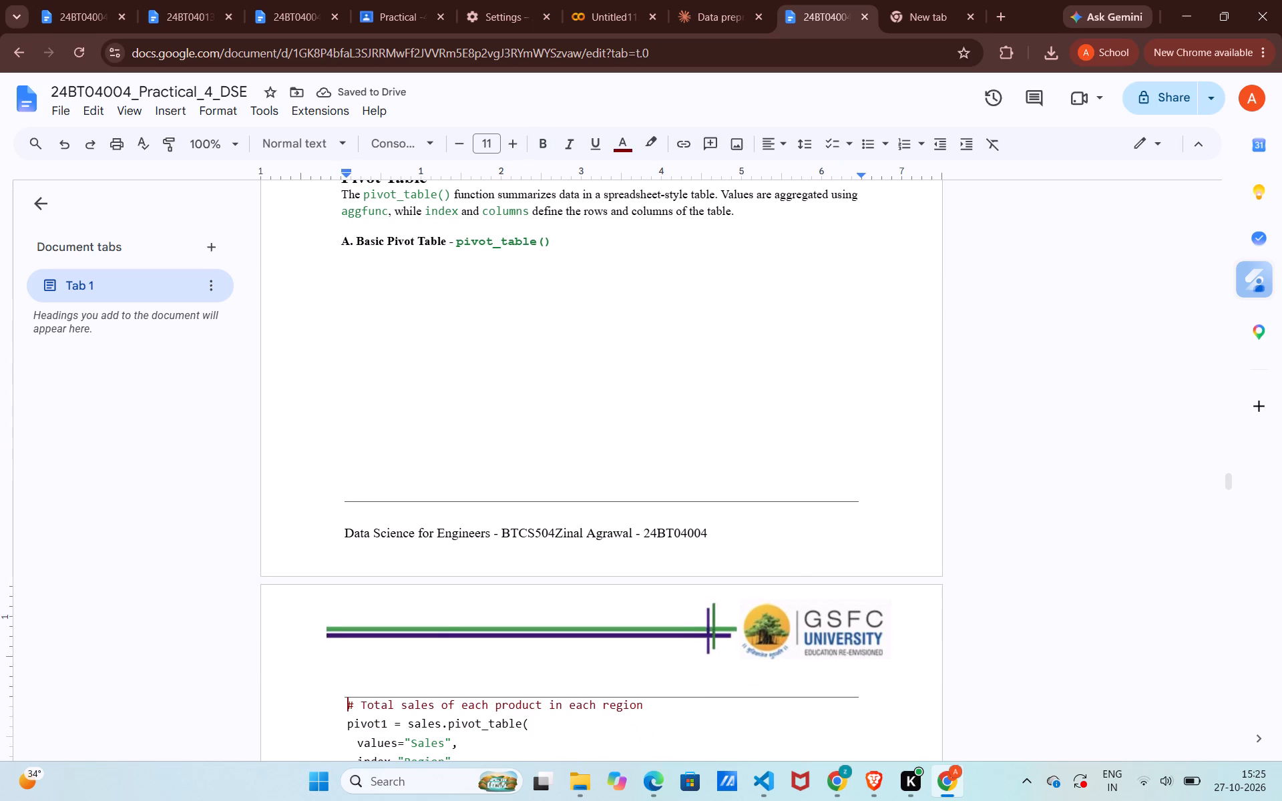
key("BackSpace")
key("BackSpace")
key("Return")
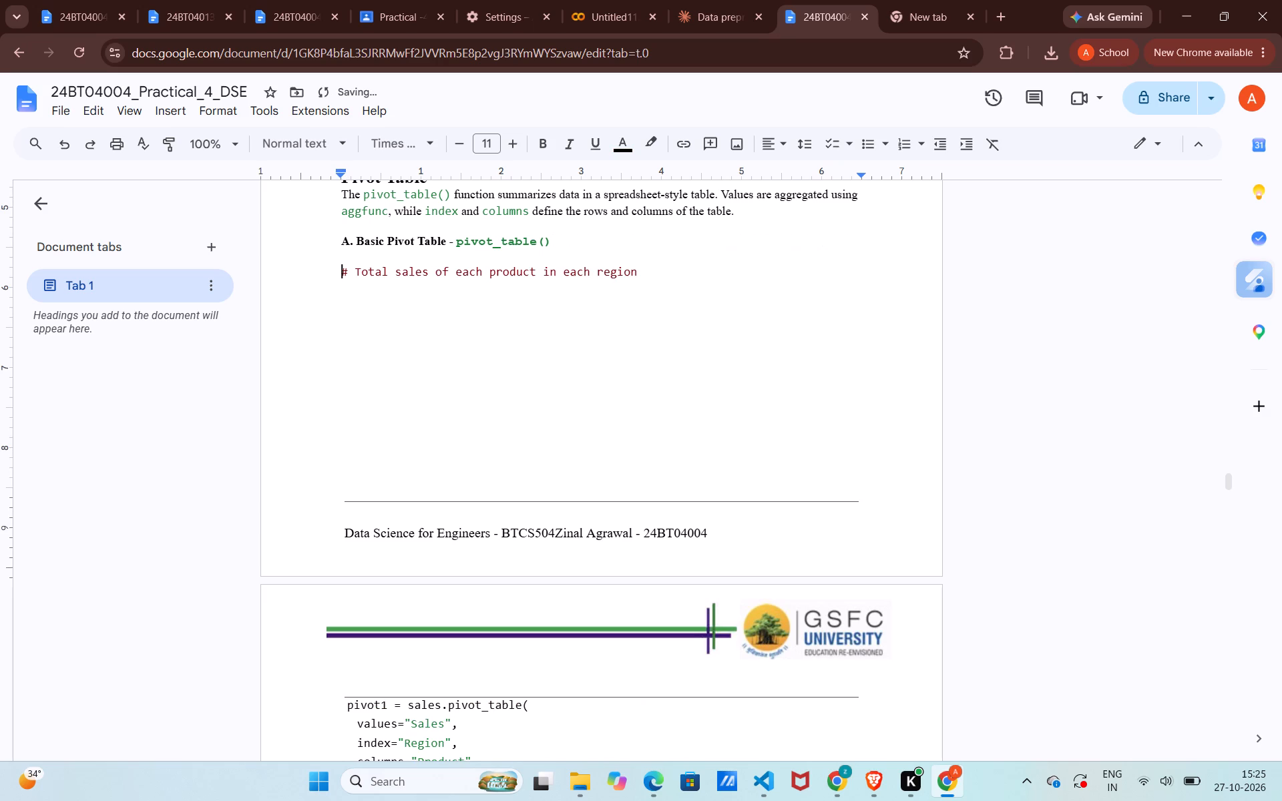
key("Right")
key("Down")
key("Down")
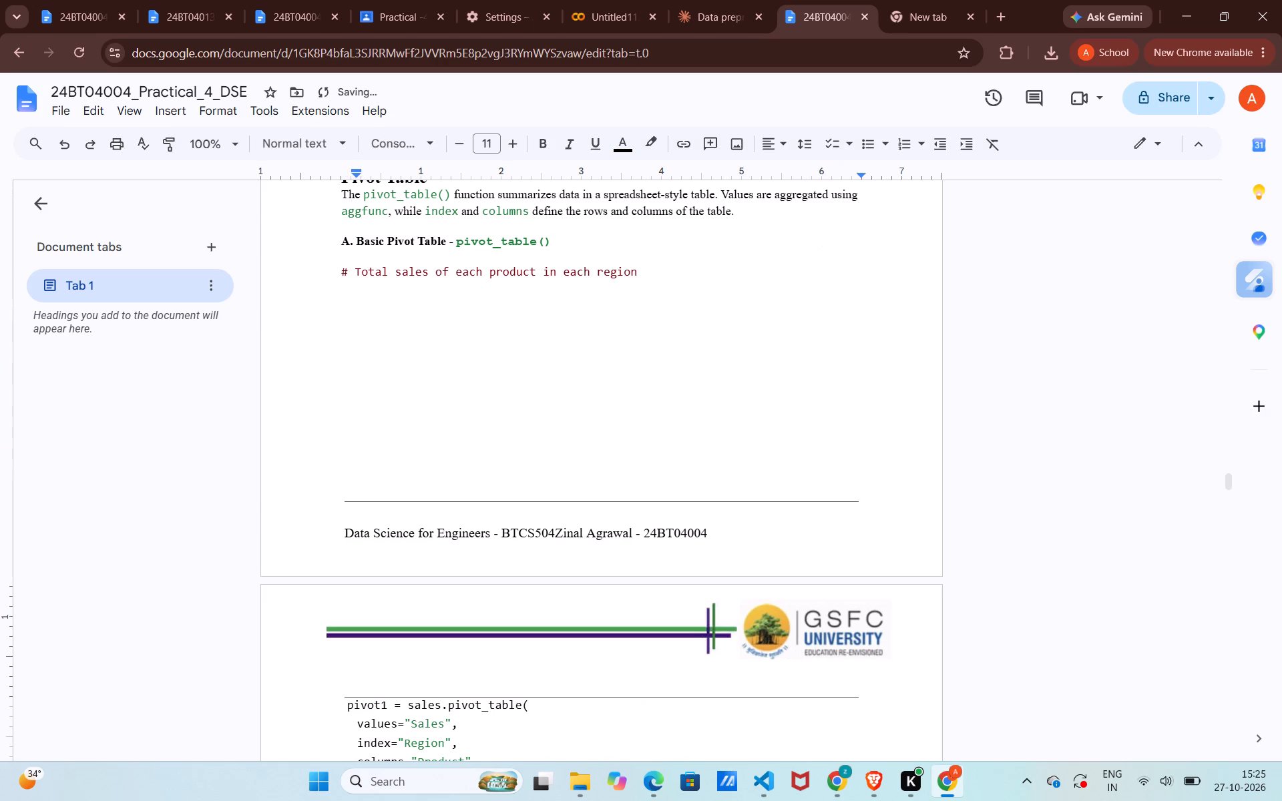
key("Up")
key("BackSpace")
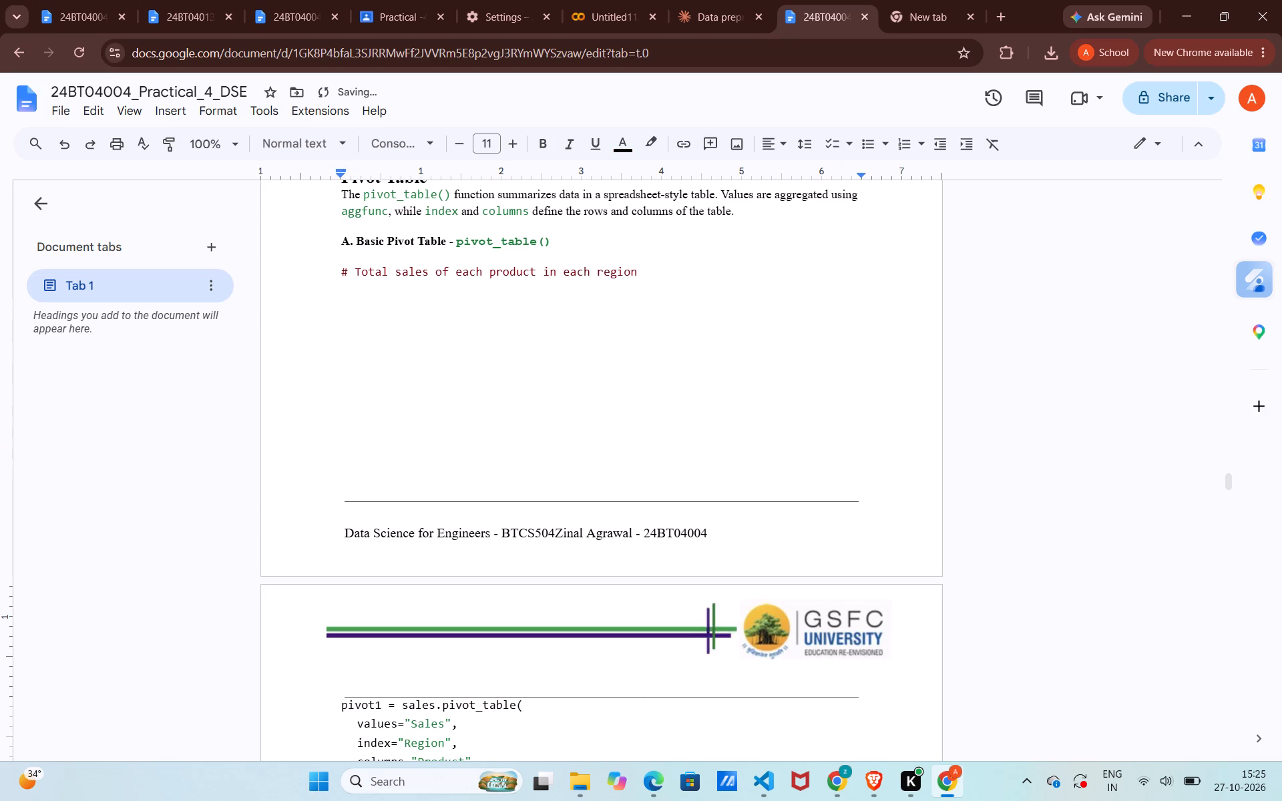
key("BackSpace")
key("Return")
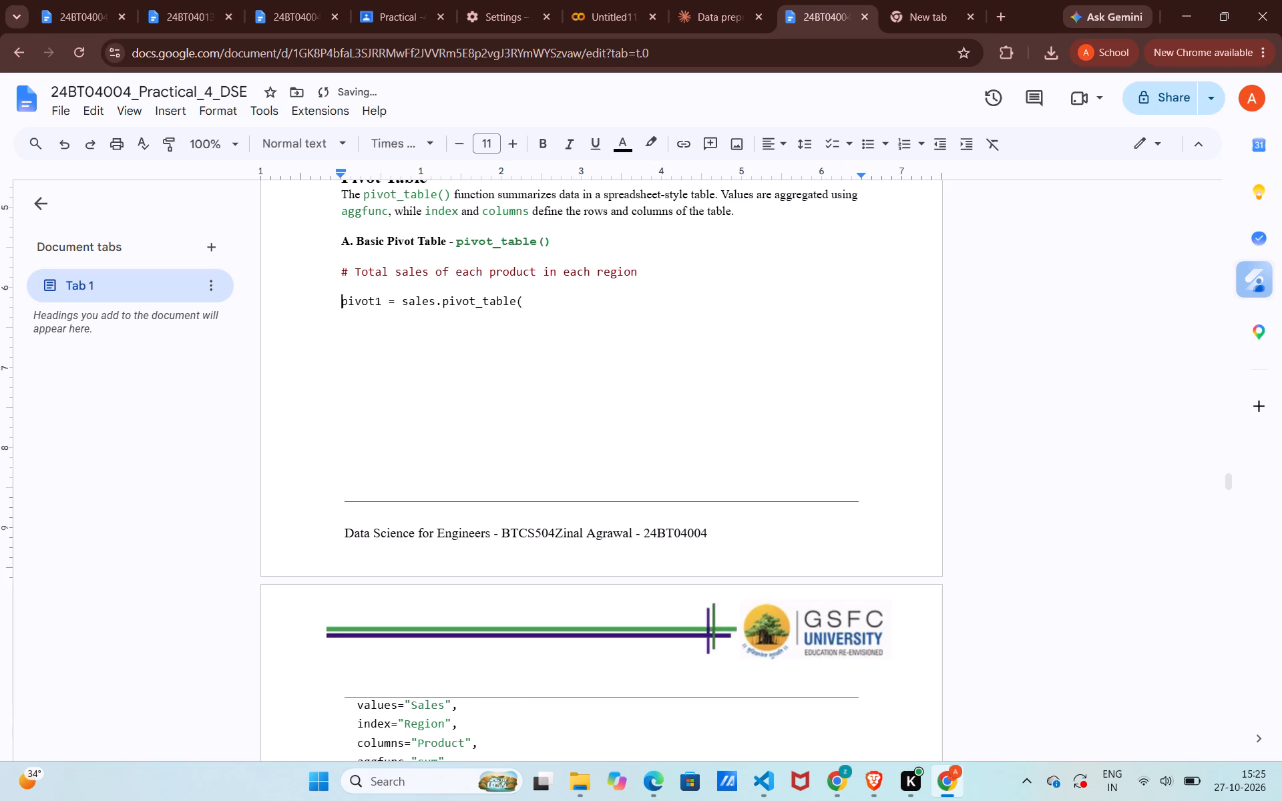
Join the values="Sales", argument onto the end of the "pivot1 = sales.pivot_table(" line.
key("Down")
key("BackSpace")
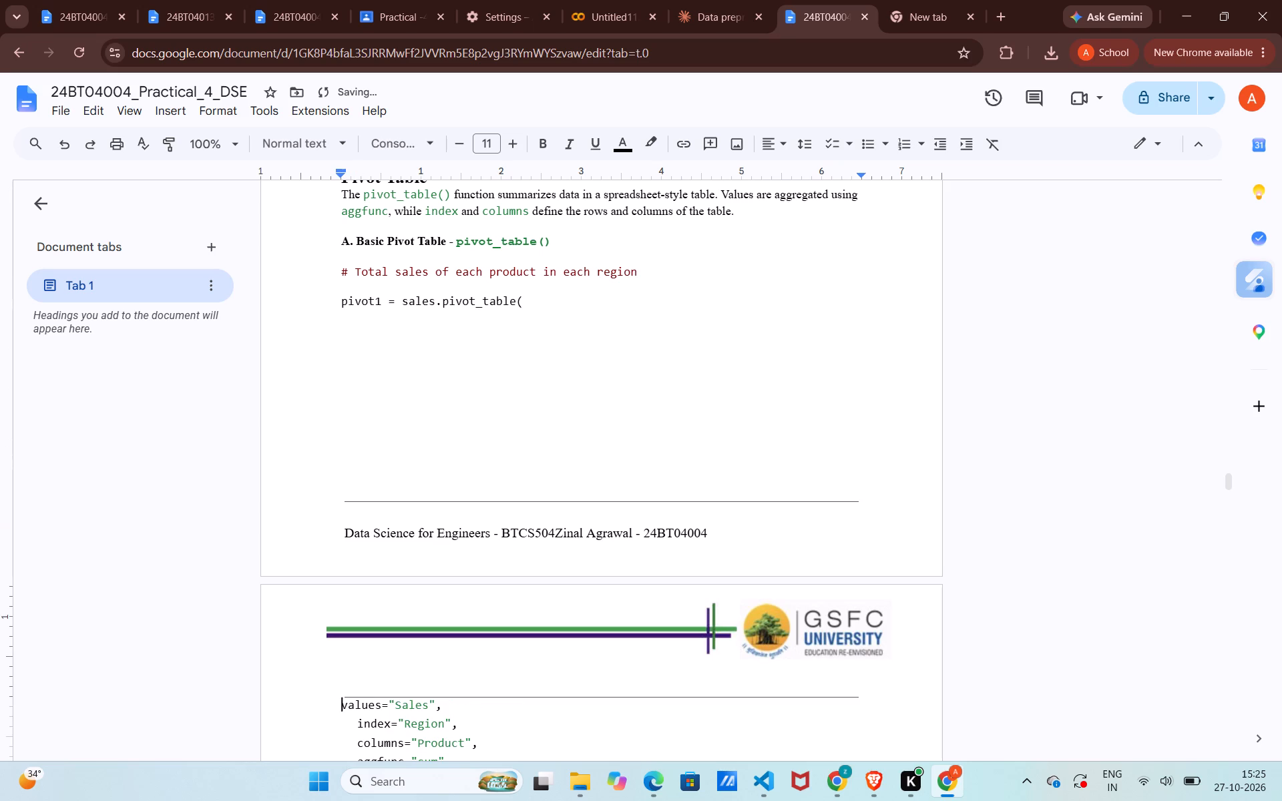
key("BackSpace")
key("Return")
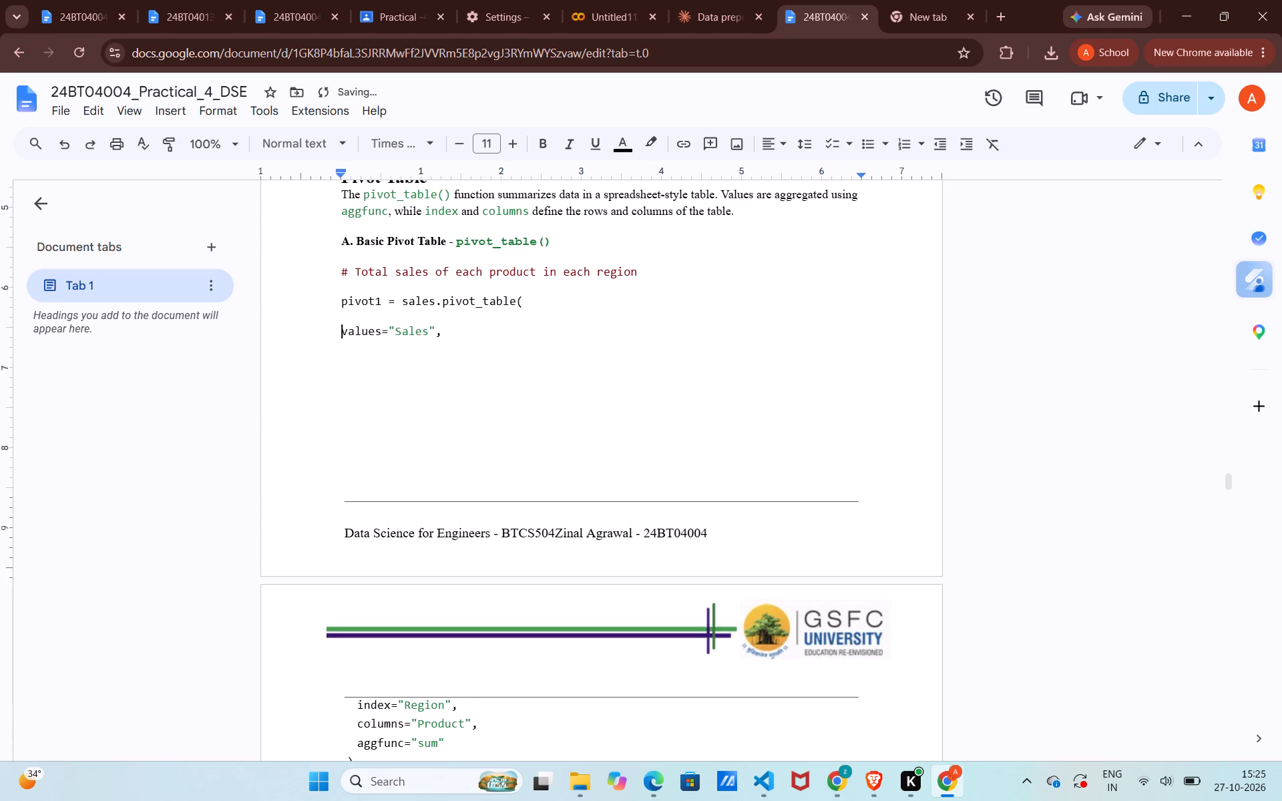
key("BackSpace")
Join the index="Region", argument onto the pivot1 line, directly after values="Sales",.
key("Down")
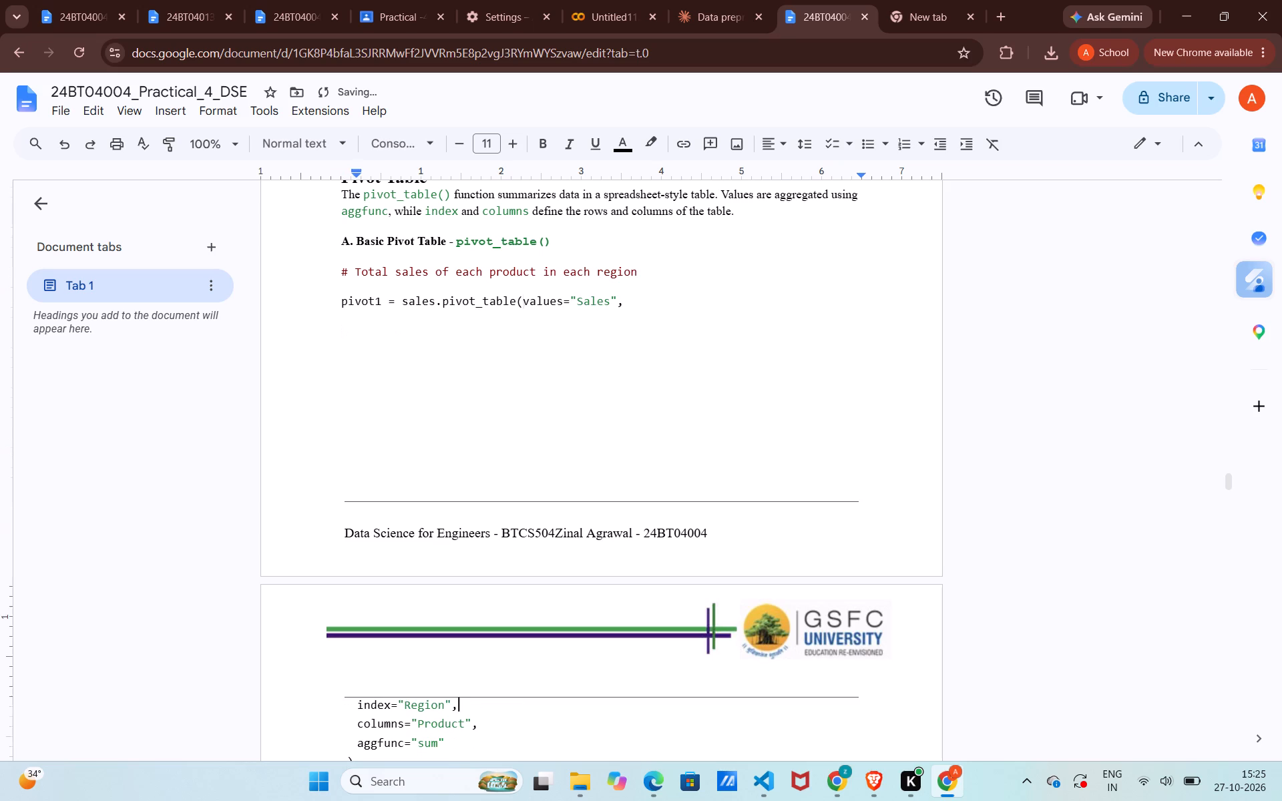
key("Down")
key("Left")
key("Up")
key("Left")
key("Left")
key("Left")
key("Left")
key("Left")
key("Left")
key("Left")
key("Left")
key("Left")
key("Left")
key("Left")
key("Left")
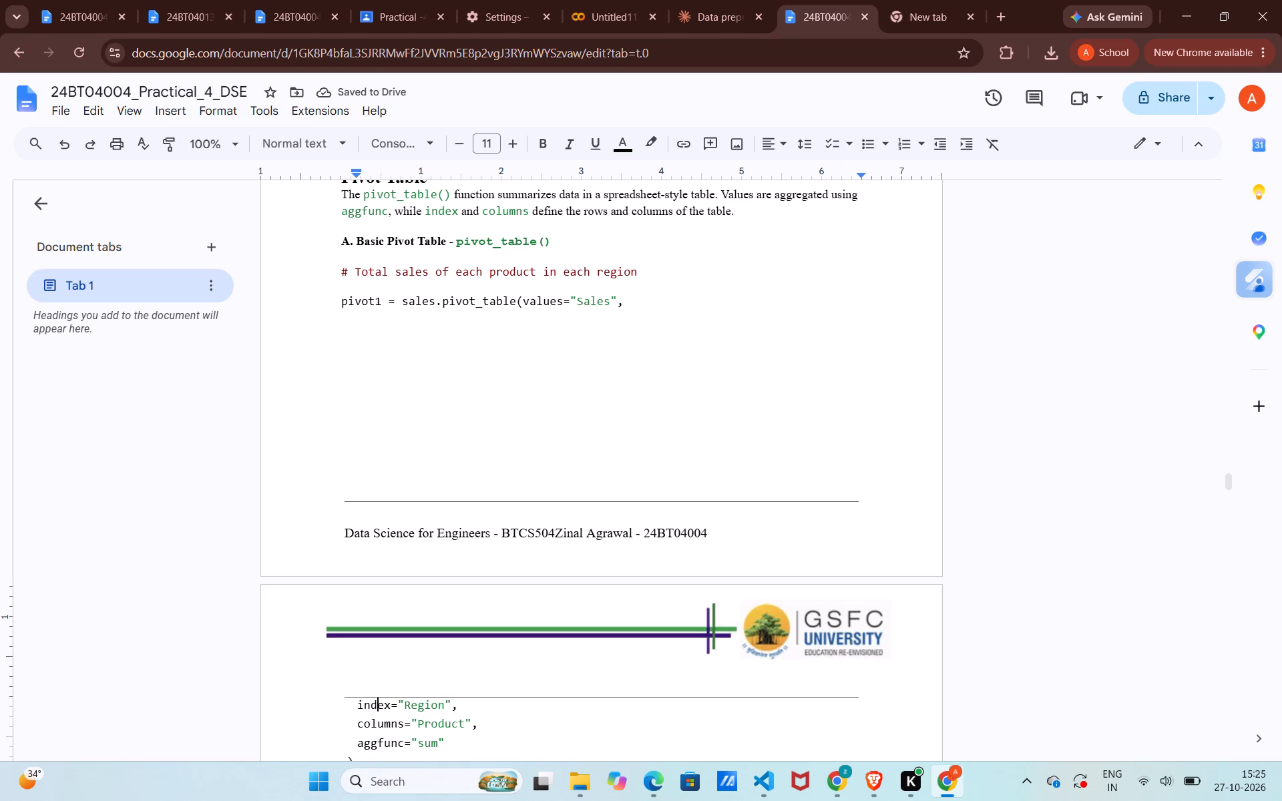
key("Left")
key("Left")
key("Left")
key("BackSpace")
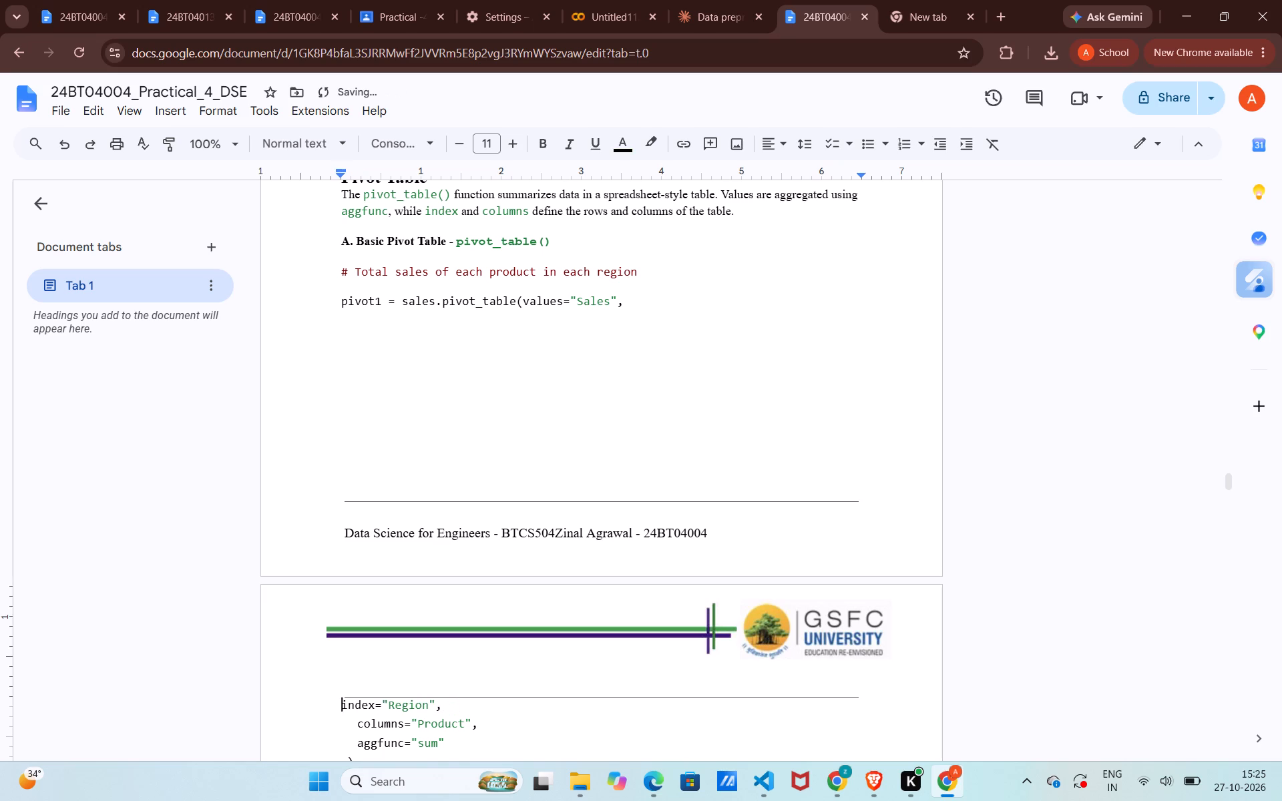
key("BackSpace")
key("Return")
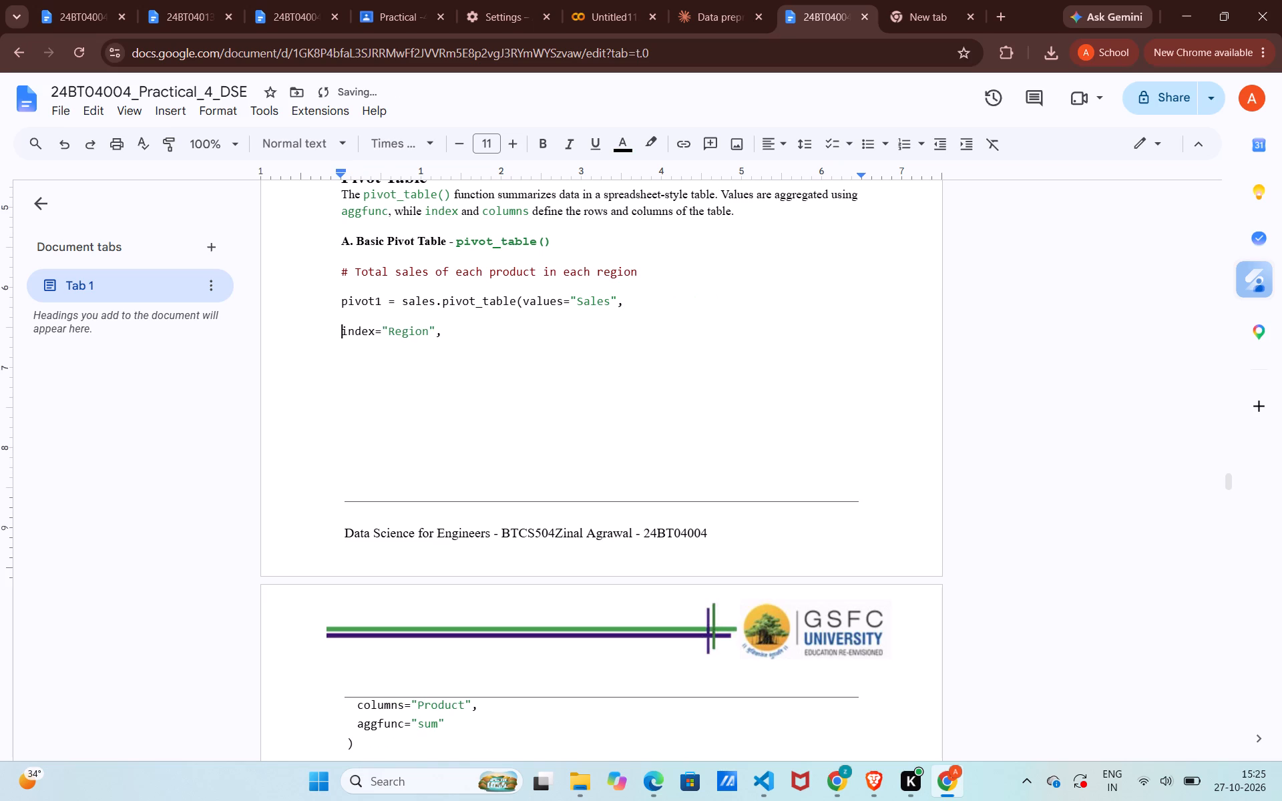
key("BackSpace")
Join the columns="Product", argument onto the pivot1 line, directly after index="Region",.
key("Down")
key("Down")
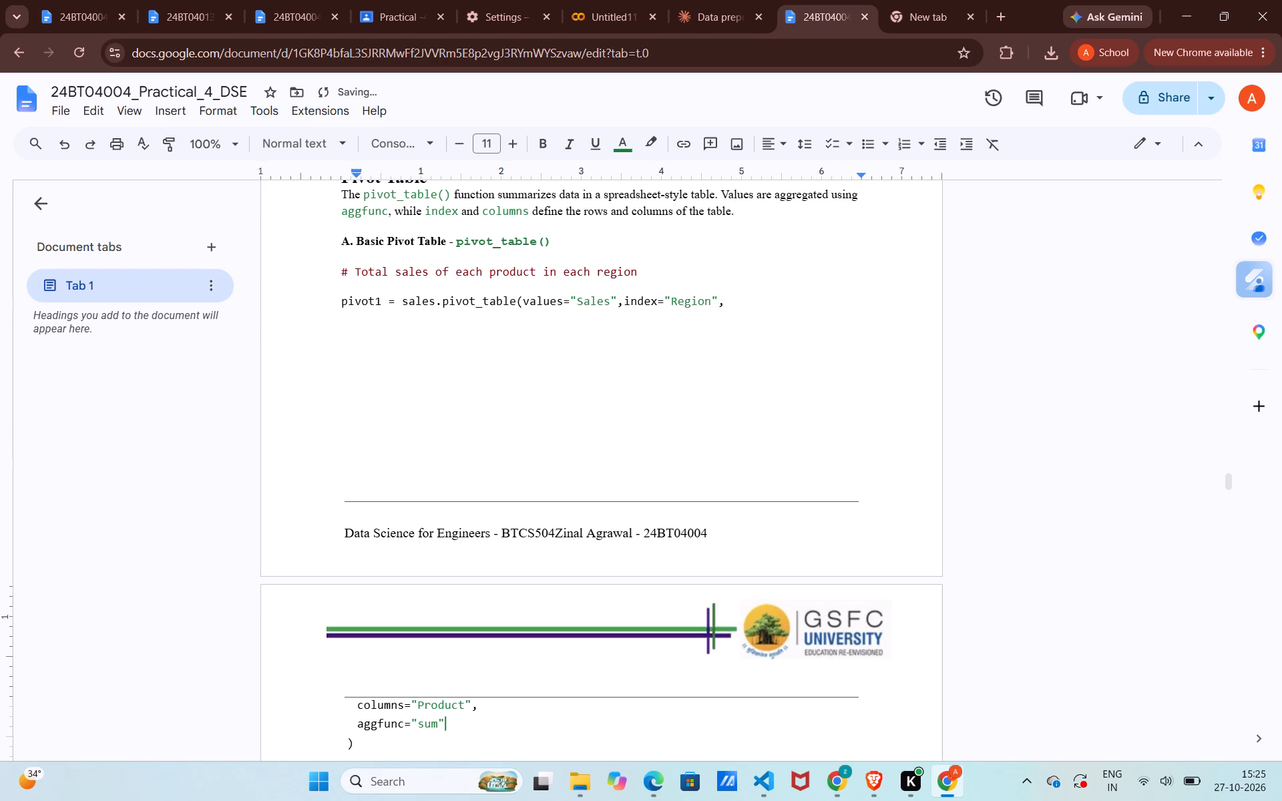
key("Up")
key("Left")
key("Left")
key("Left")
key("Left")
key("Left")
key("Left")
key("Left")
key("Left")
key("Left")
key("Left")
key("Left")
key("Left")
key("Left")
key("Left")
key("Left")
key("Left")
key("Left")
key("Left")
key("BackSpace")
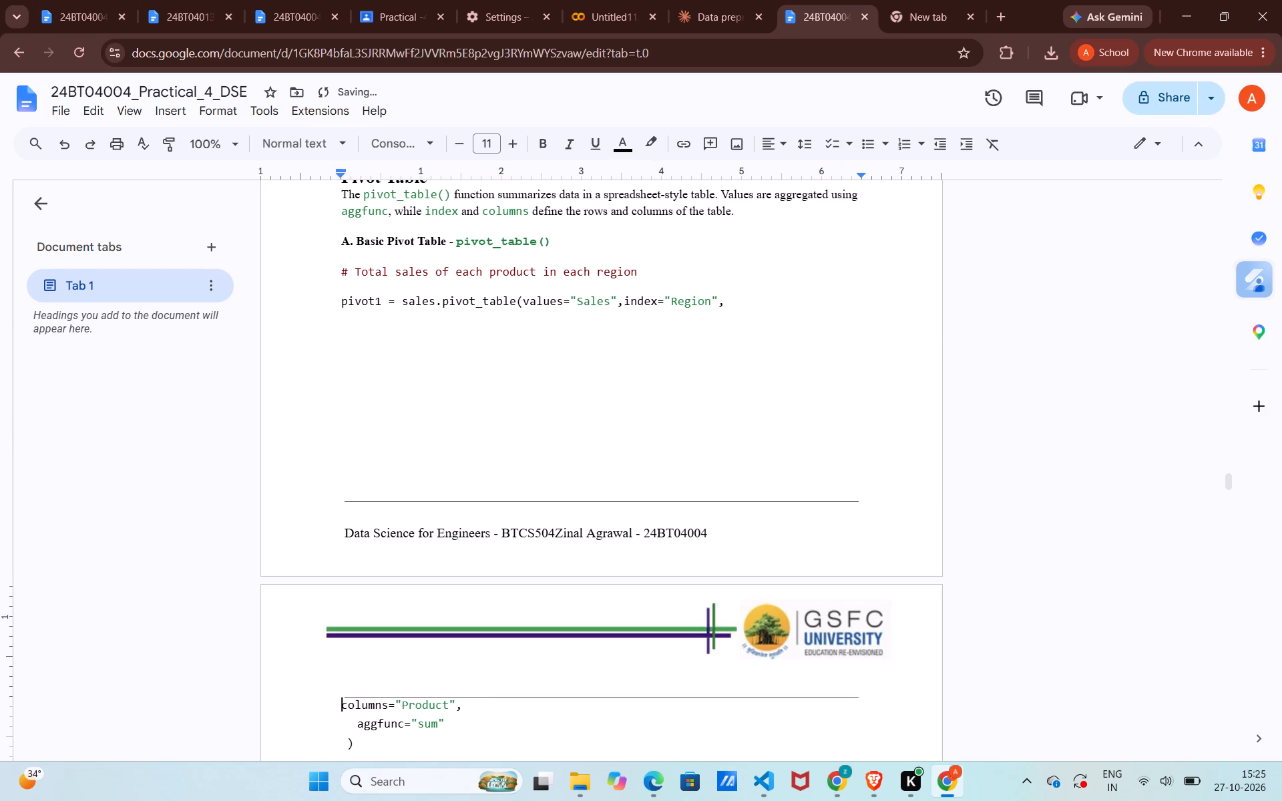
key("BackSpace")
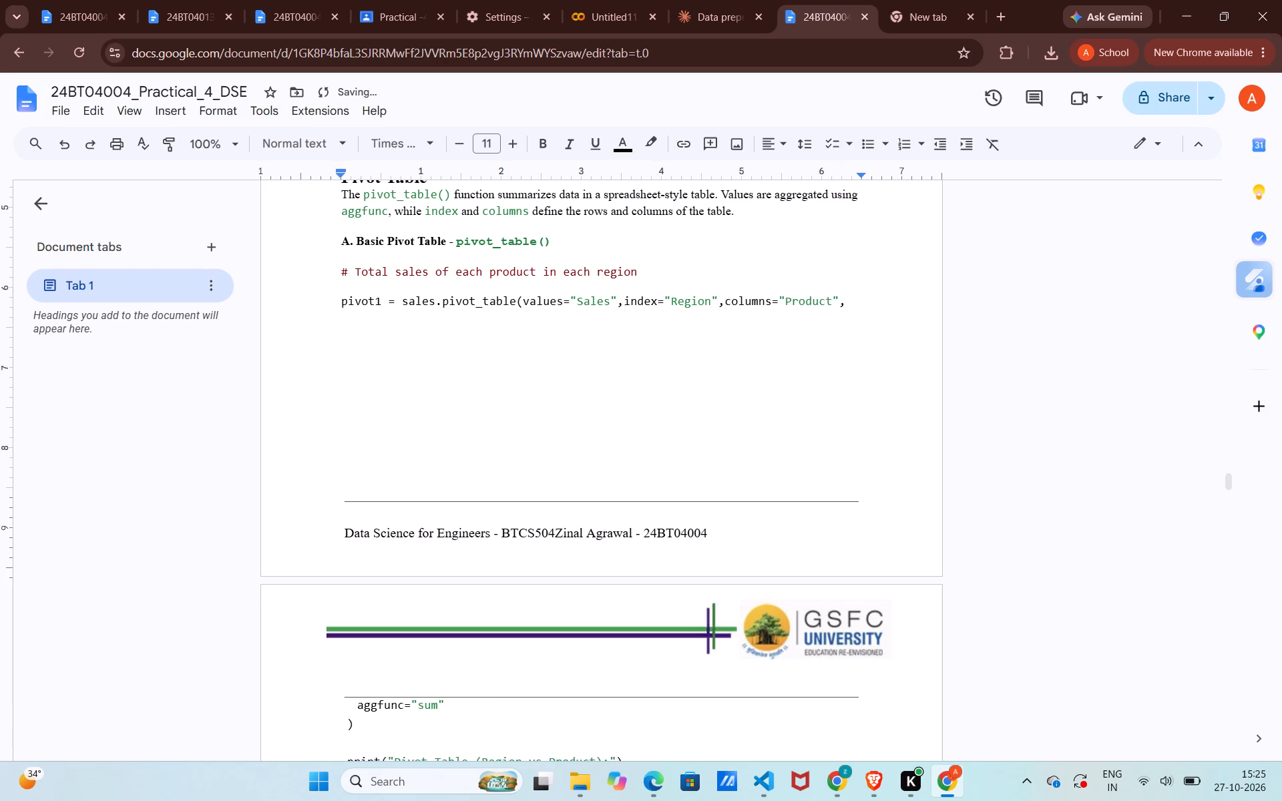
Join the aggfunc="sum" argument onto the pivot1 statement after columns="Product", with a space before it.
key("Down")
key("Up")
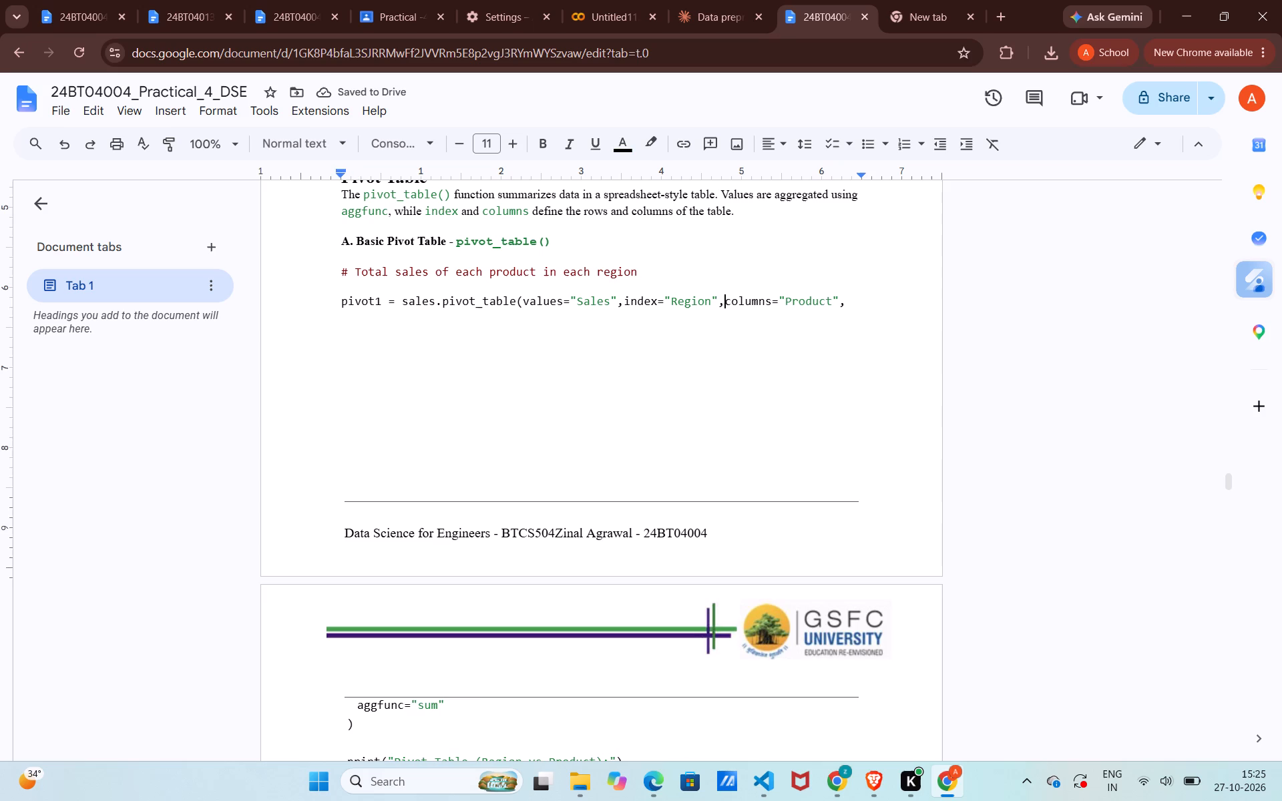
key("Up")
key("Down")
key("Down")
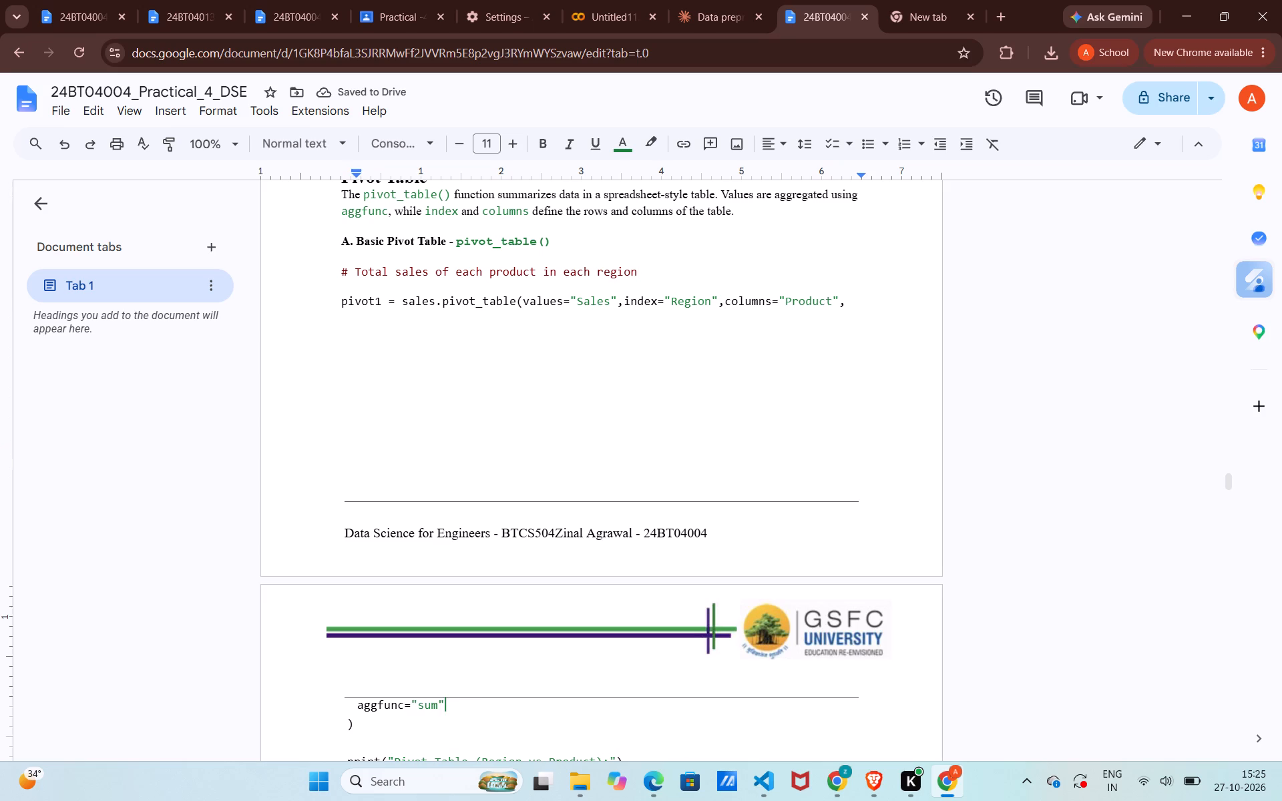
key("Left")
key("Left")
key("Left")
key("Left")
key("Left")
key("Left")
key("Left")
key("Left")
key("Left")
key("Left")
key("Left")
key("Left")
key("Left")
key("BackSpace")
key("BackSpace")
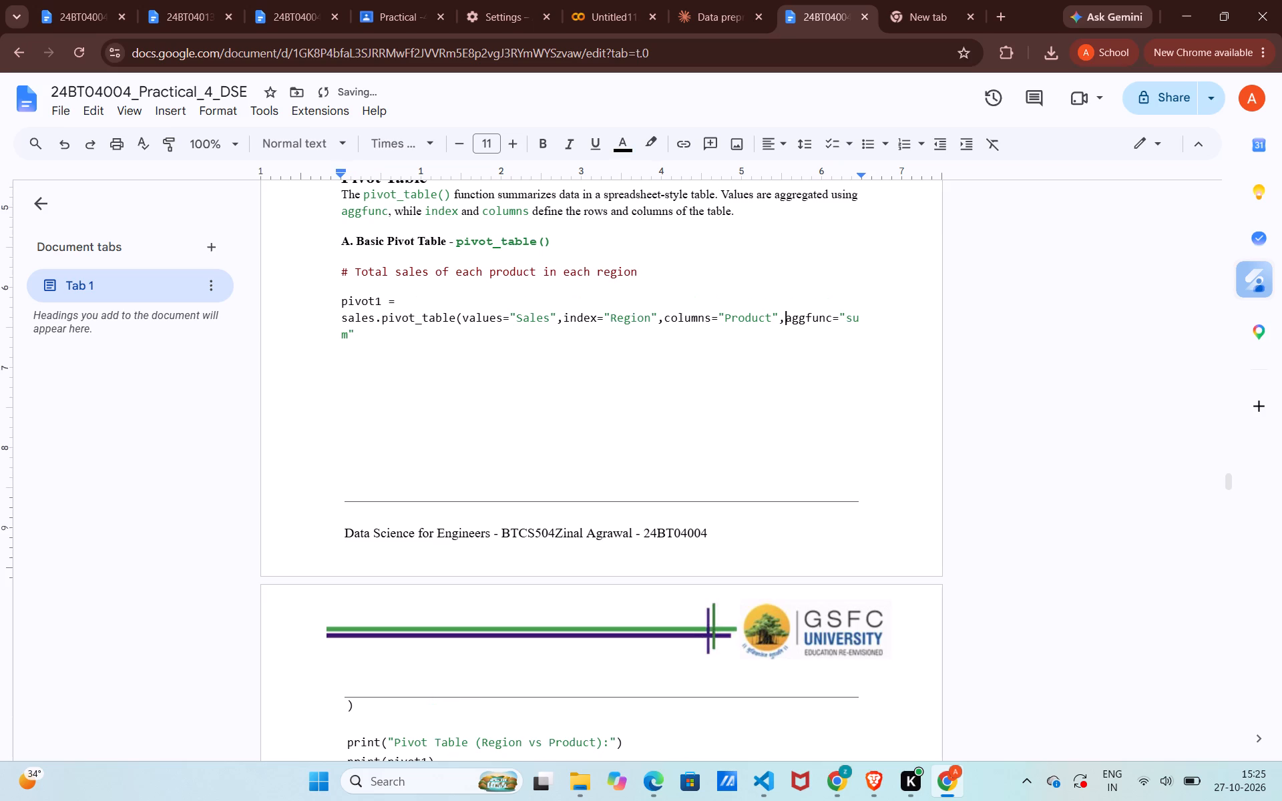
key("space")
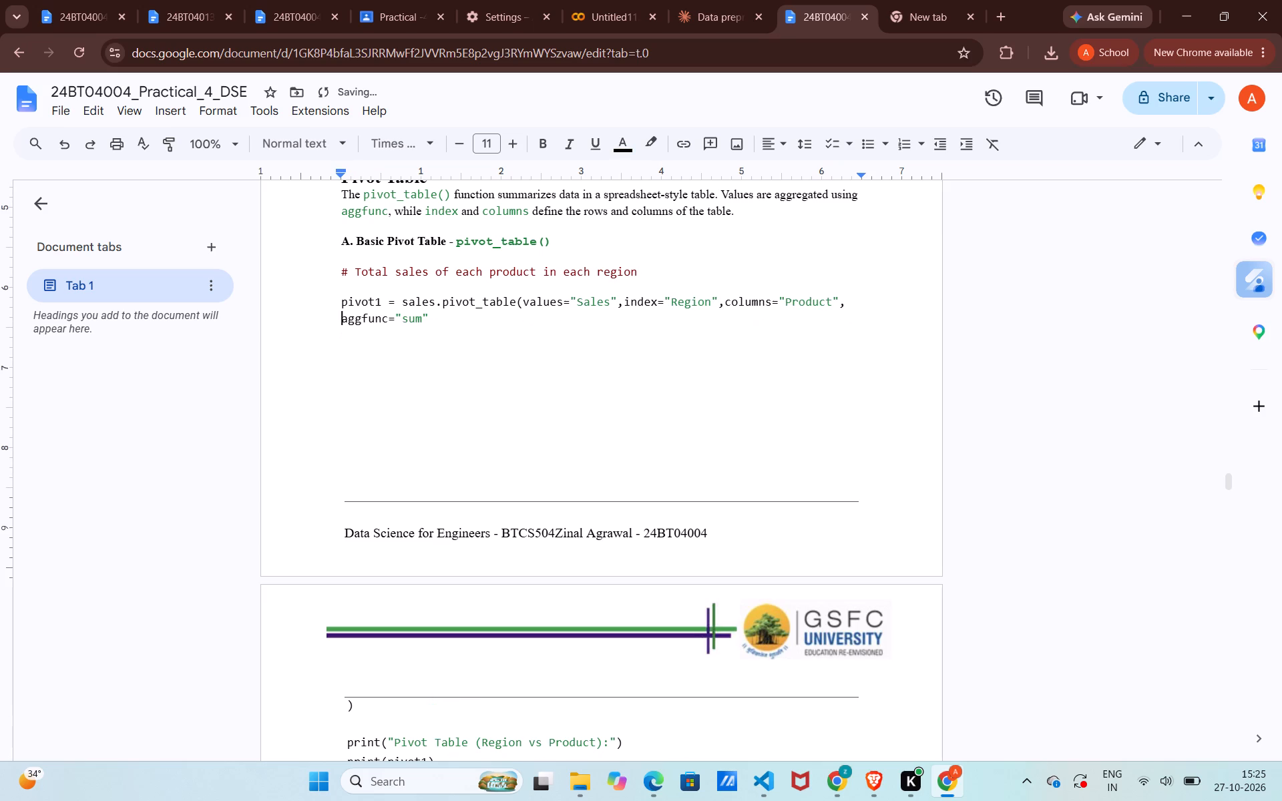
Join the closing parenthesis directly after aggfunc="sum" and remove the blank line following it.
key("Down")
key("BackSpace")
key("BackSpace")
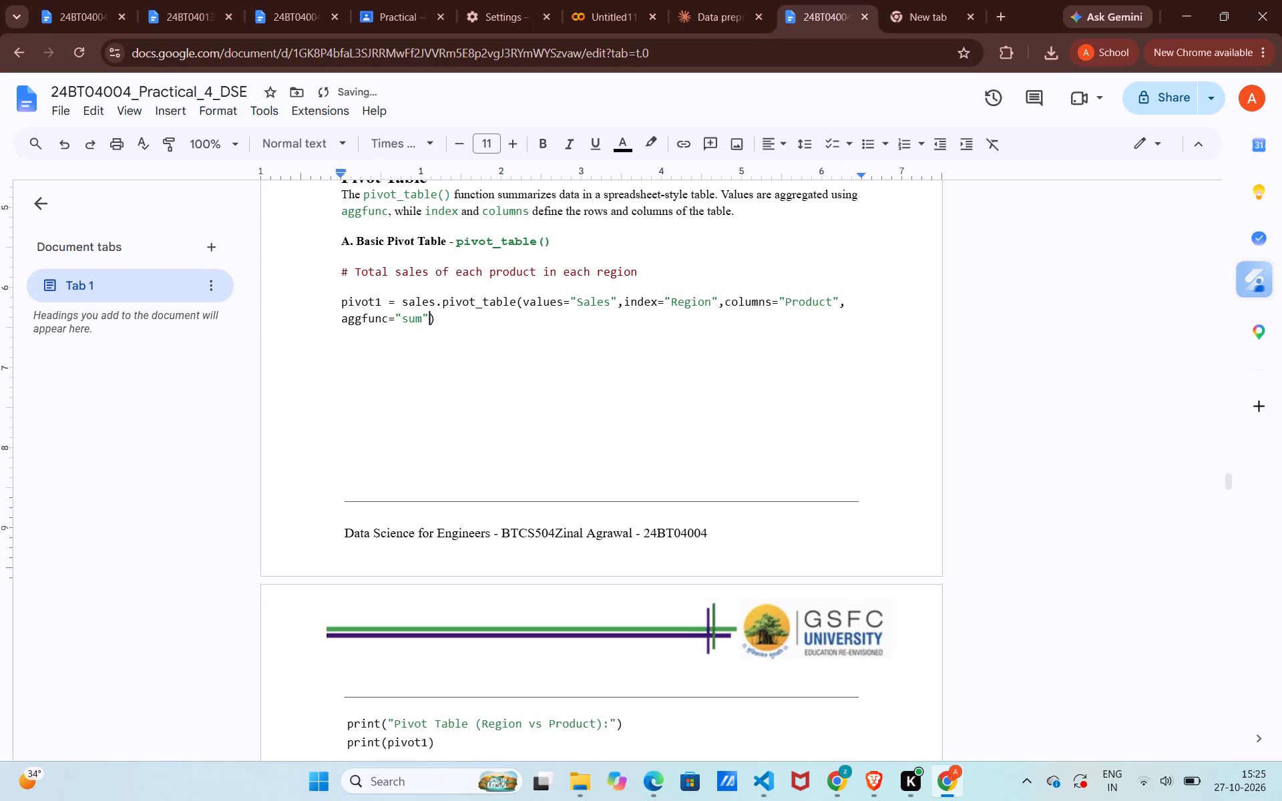
key("Down")
key("Down")
key("Up")
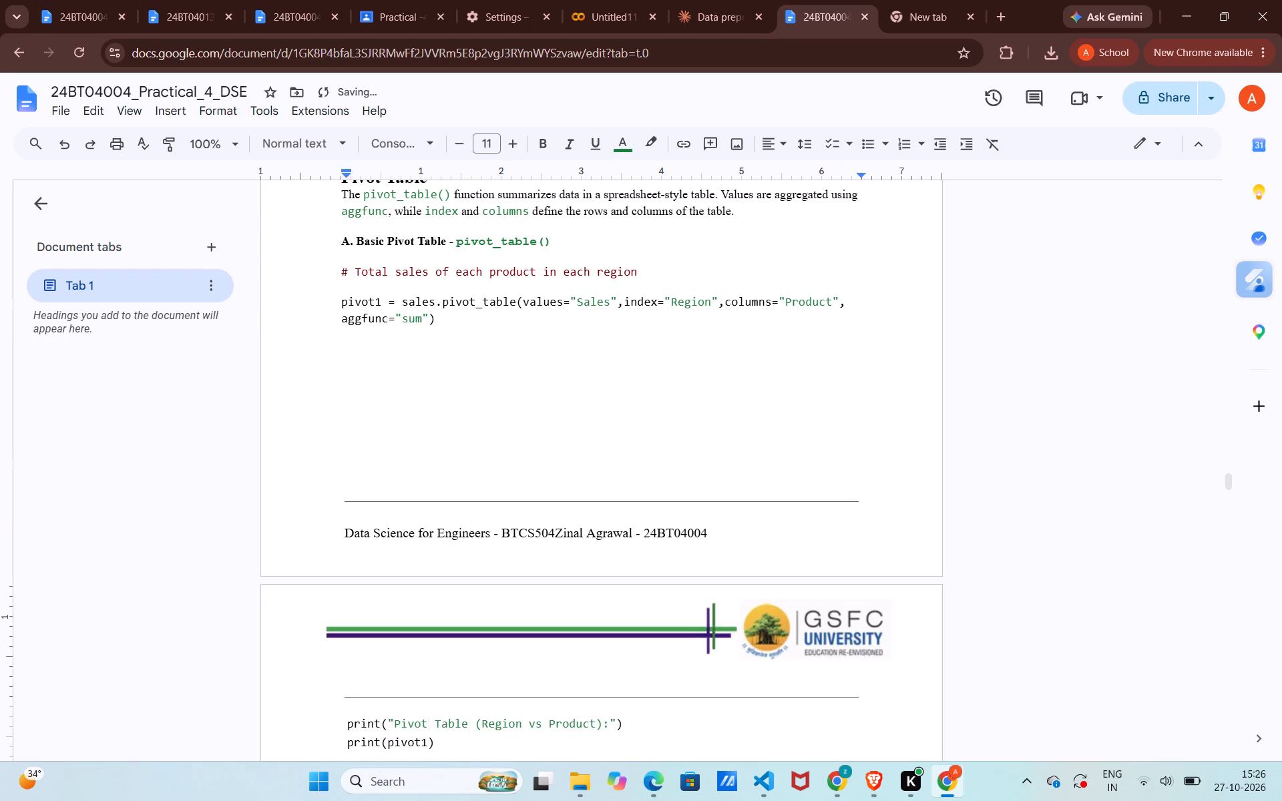
key("BackSpace")
key("BackSpace")
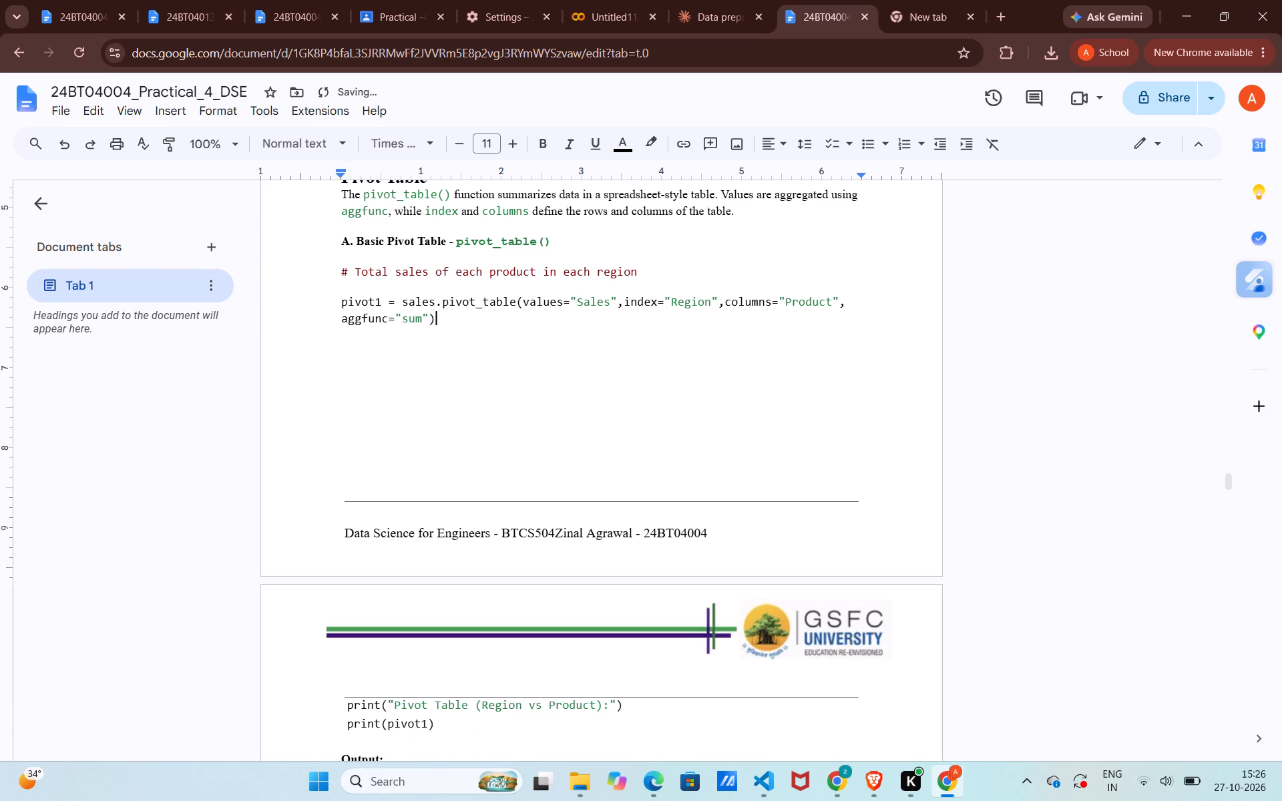
Bring print("Pivot Table (Region vs Product):") back to the previous page as its own unindented line below the pivot1 statement.
key("Down")
key("Down")
key("Up")
key("Left")
key("Left")
key("Left")
key("Left")
key("Left")
key("Left")
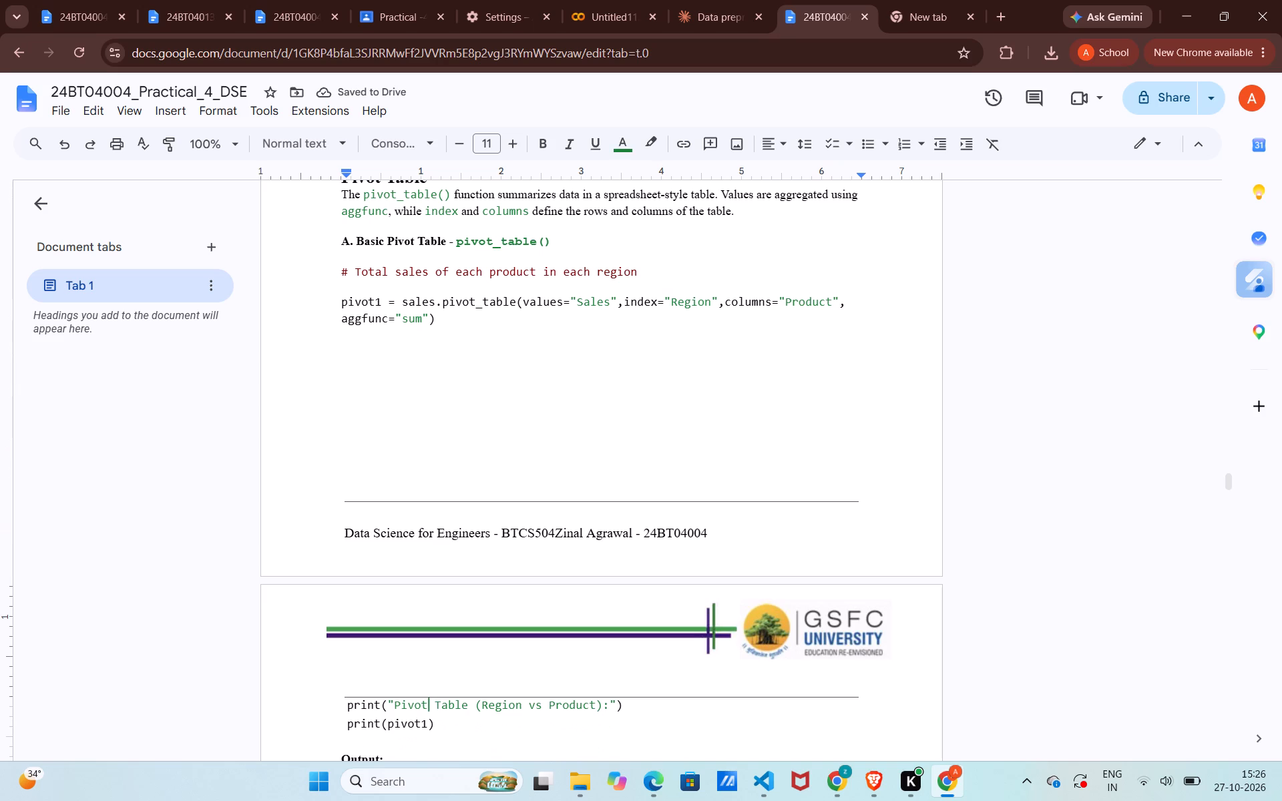
key("Left")
key("Left")
key("Left")
key("Left")
key("Left")
key("Left")
key("Left")
key("BackSpace")
key("BackSpace")
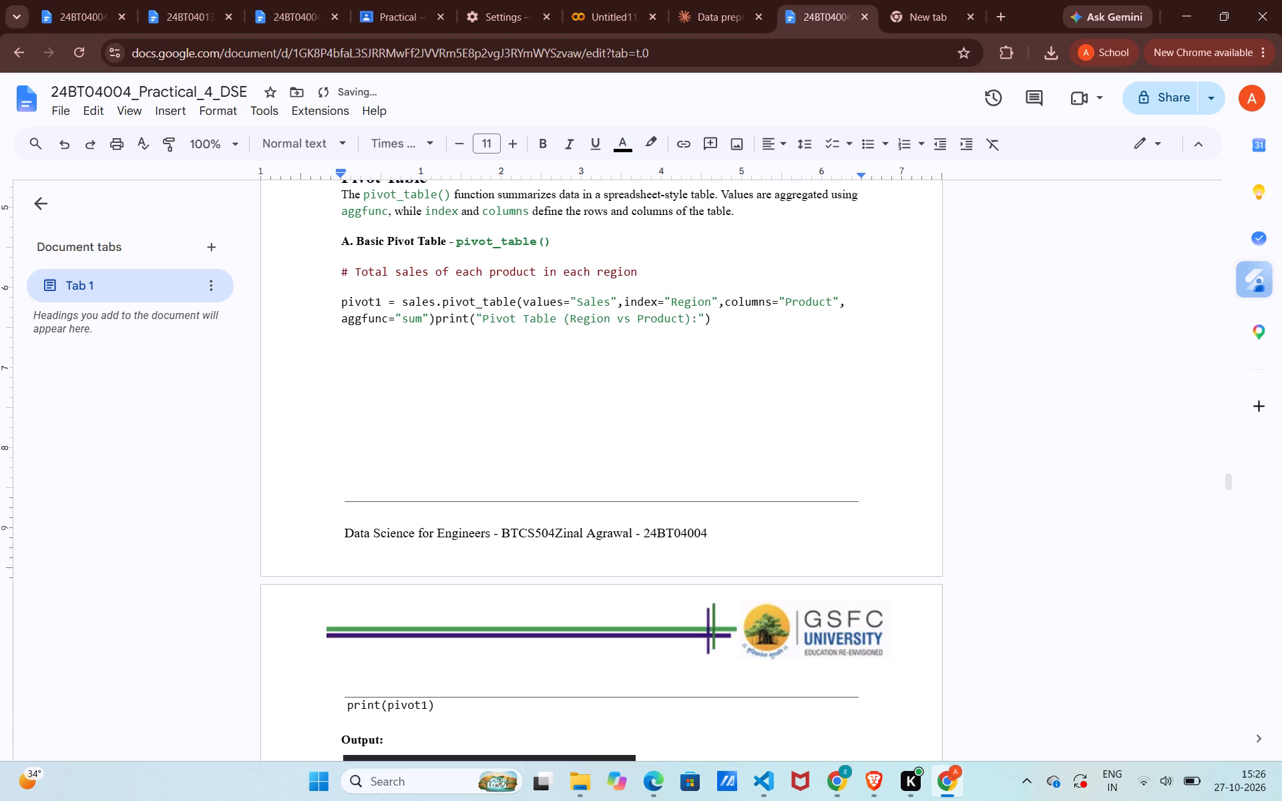
key("Return")
Bring print(pivot1) up as its own unindented line below the "Pivot Table (Region vs Product)" print statement.
key("Down")
key("Down")
key("Up")
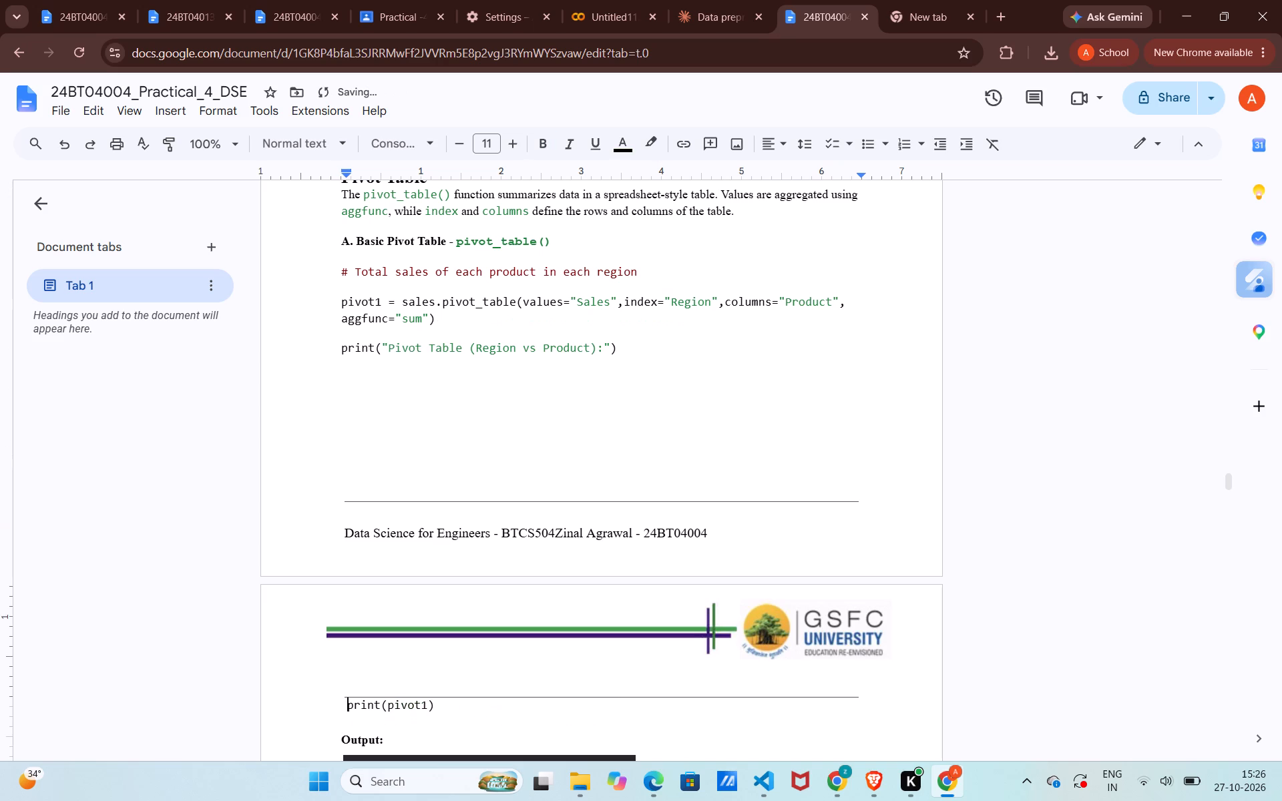
key("BackSpace")
key("BackSpace")
key("Return")
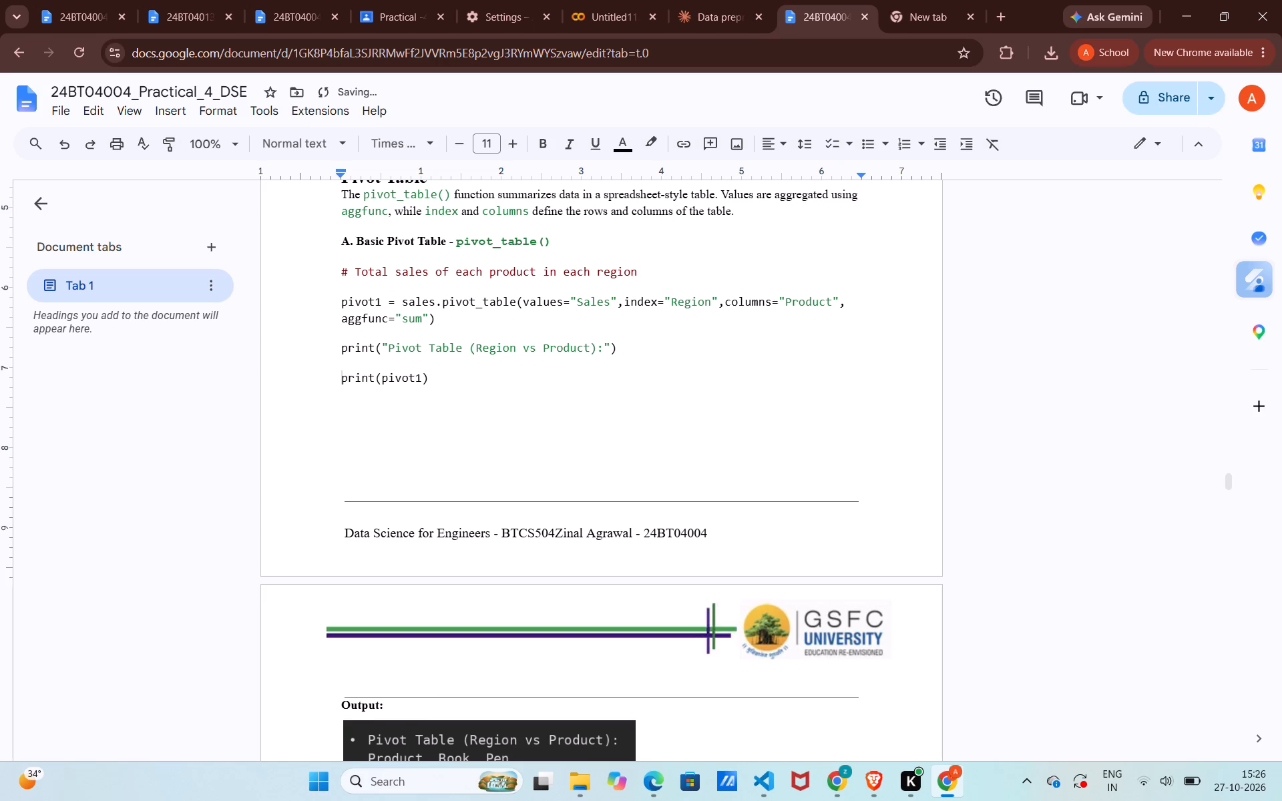
Set the text from the pivot_table() description through print(pivot1) to 12 pt.
left_click(349, 255)
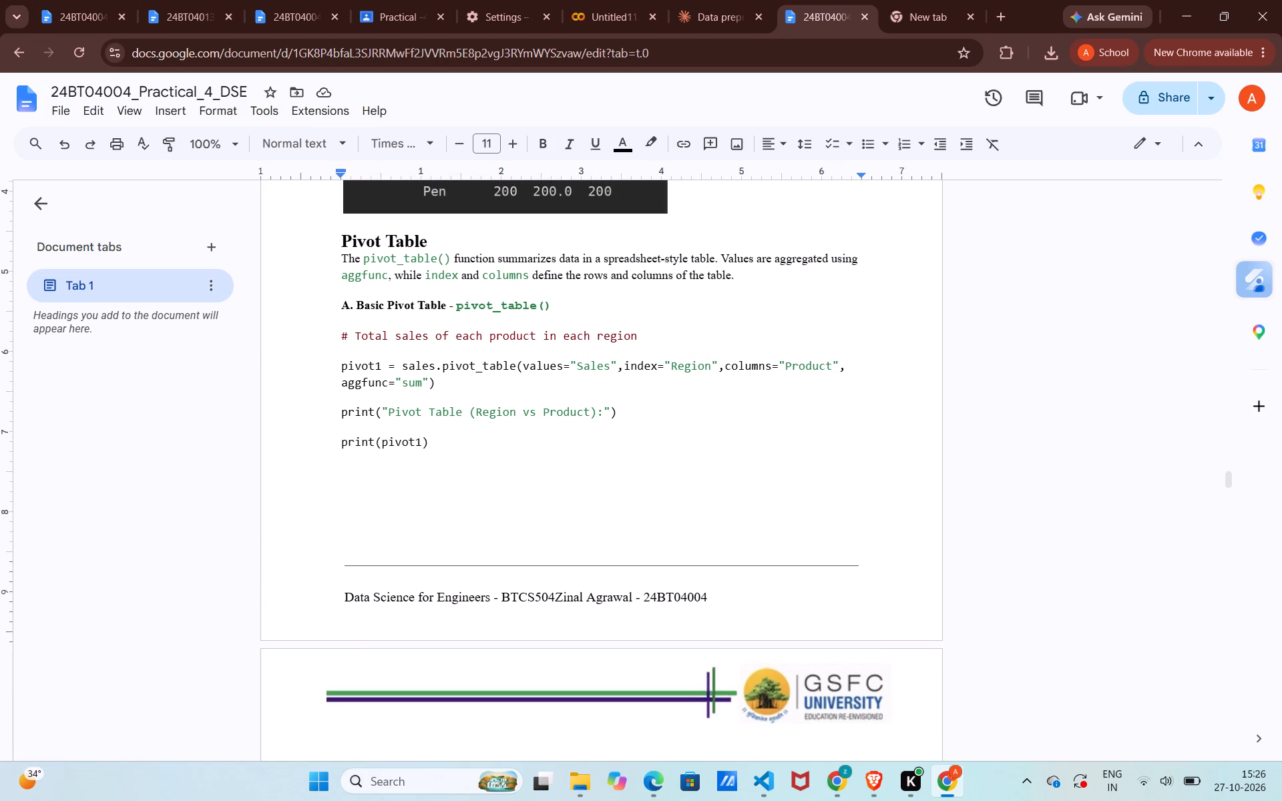
left_click_drag(343, 256, 505, 467)
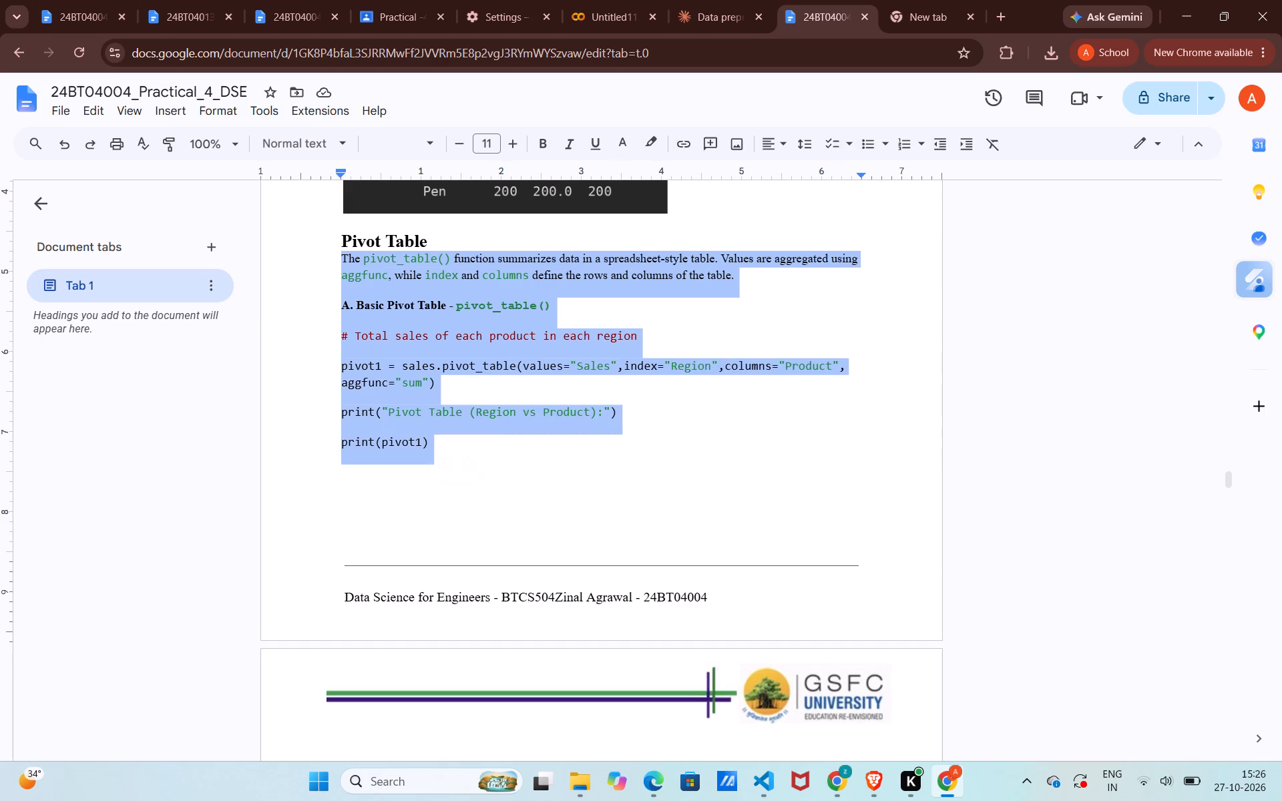
left_click(513, 140)
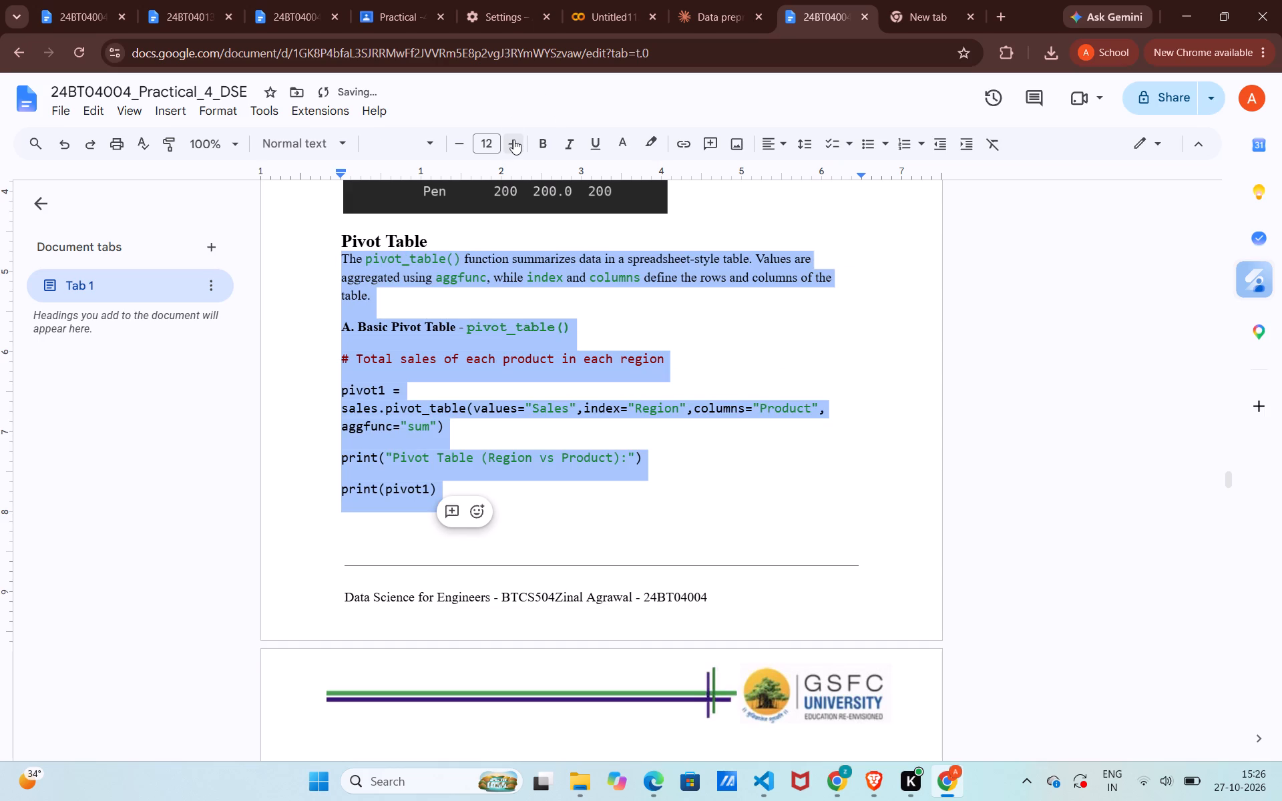
left_click(458, 382)
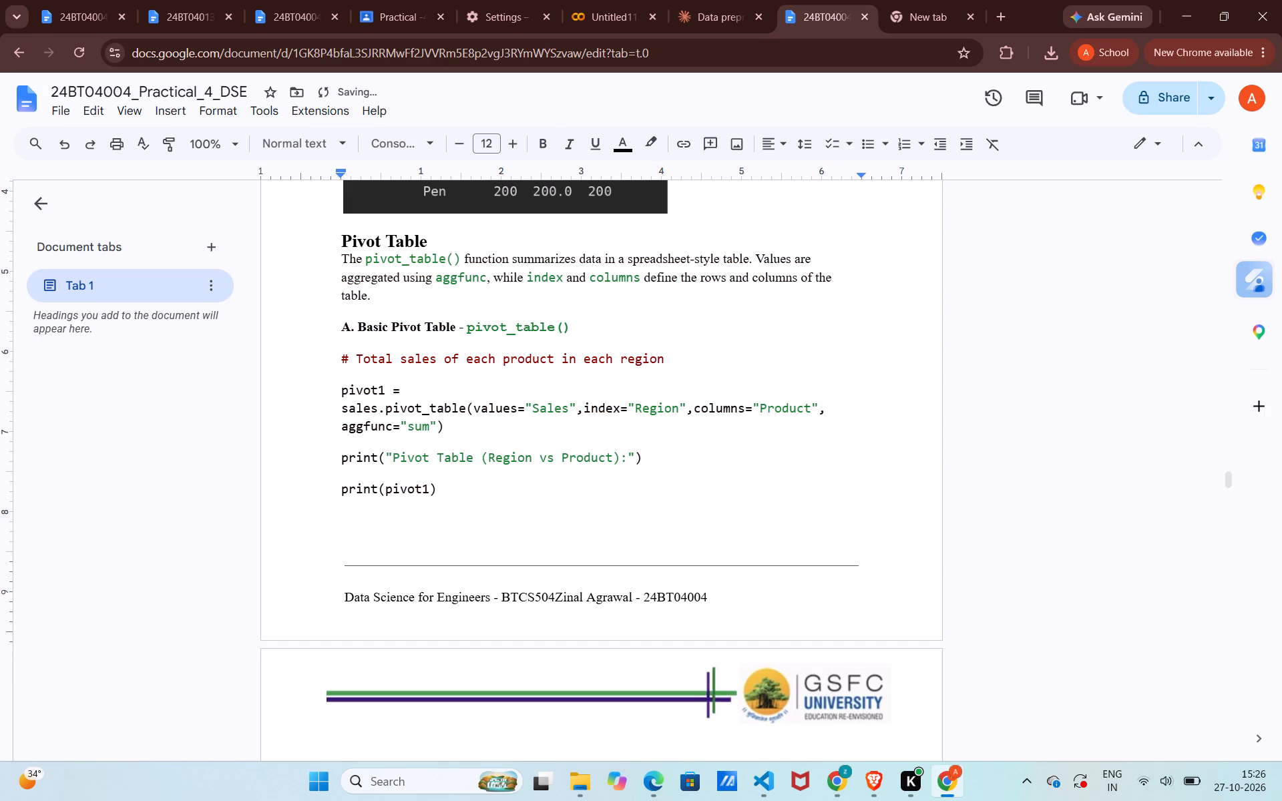
Reduce the line spacing of the pivot1 statement and the two print lines below it.
left_click_drag(337, 389, 455, 487)
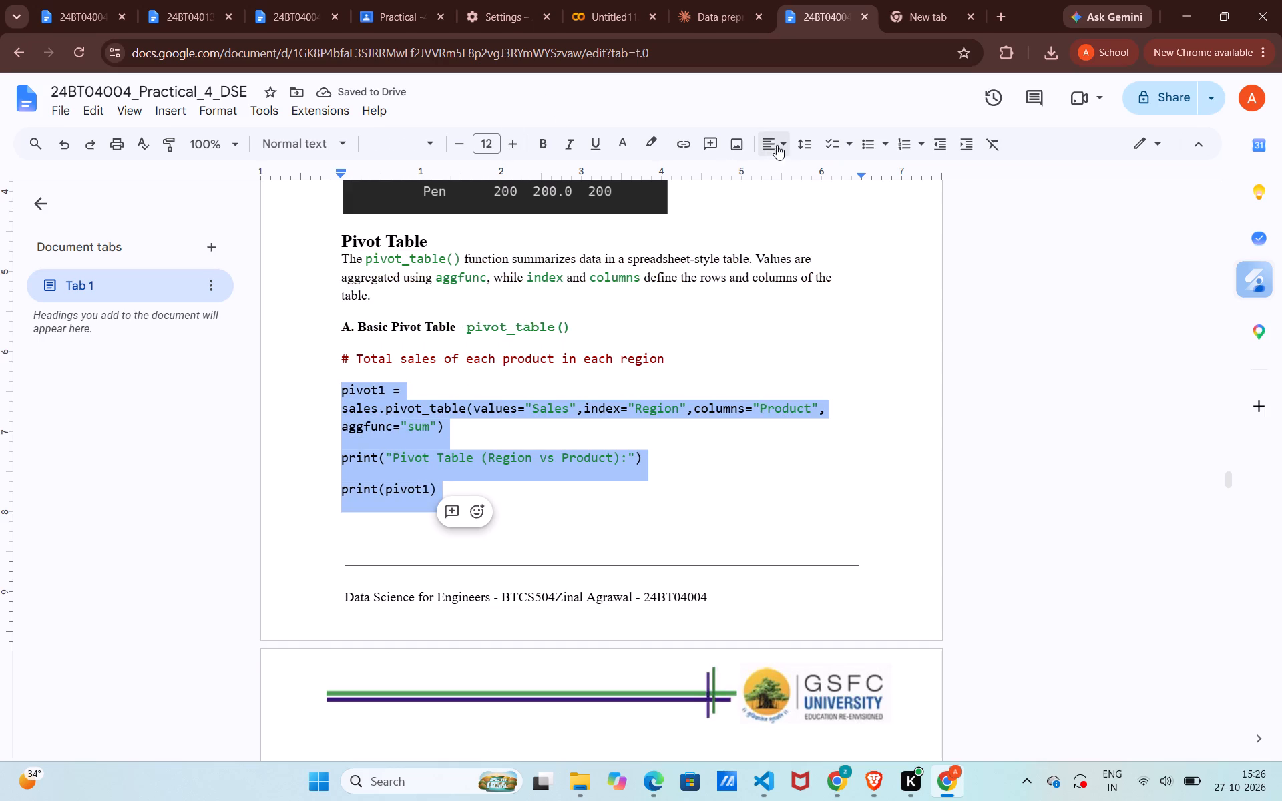
left_click(815, 142)
left_click(826, 166)
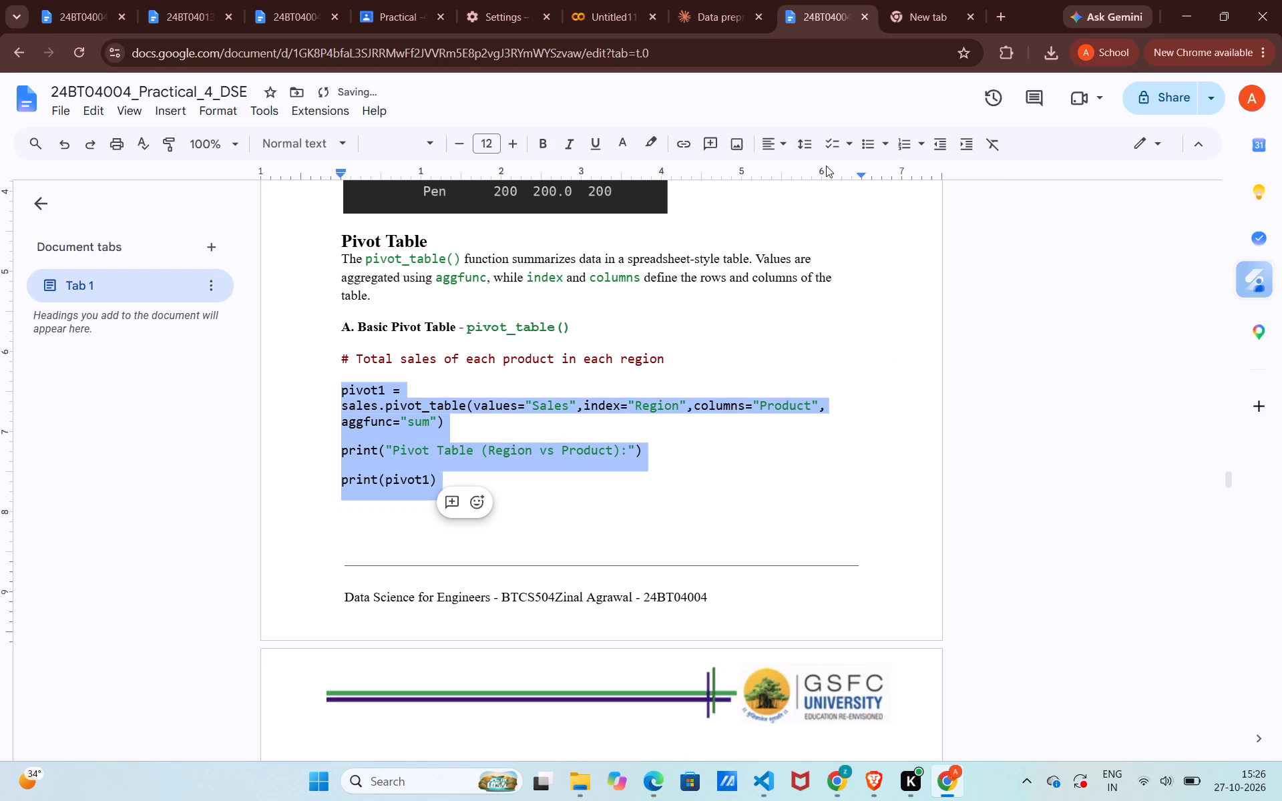
left_click(662, 390)
Bring the "B. Pivot Table with Totals" section back to the previous page, one blank line below the pivot1 output image.
scroll(662, 390, "down", 2)
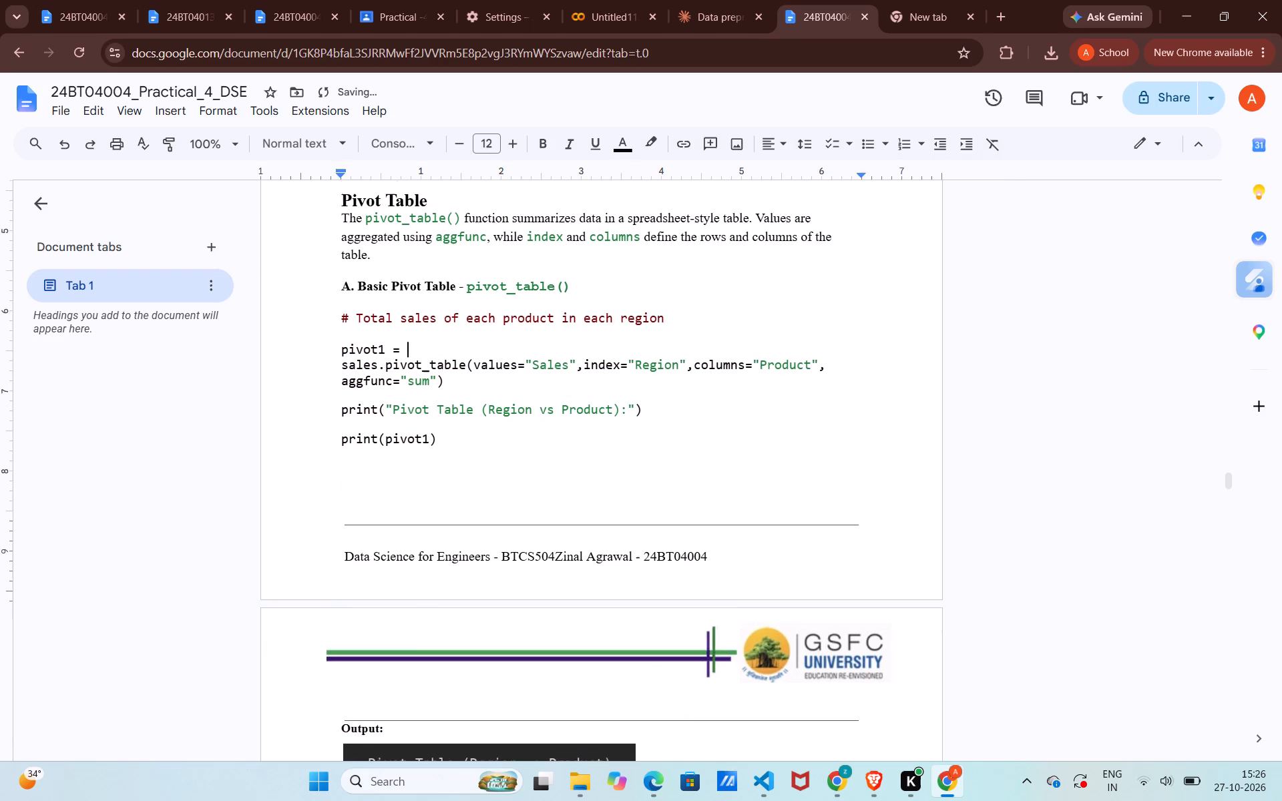
scroll(662, 390, "down", 1)
scroll(506, 512, "down", 3)
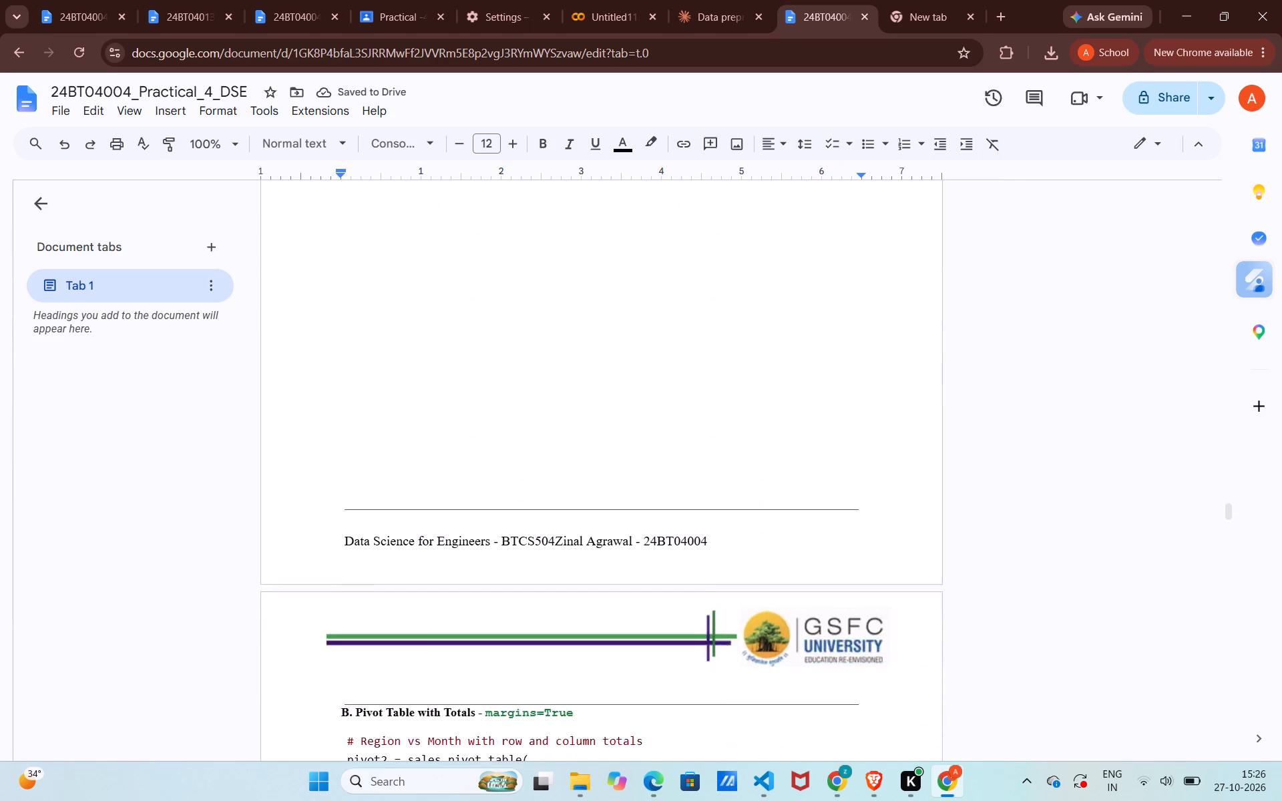
scroll(506, 512, "down", 2)
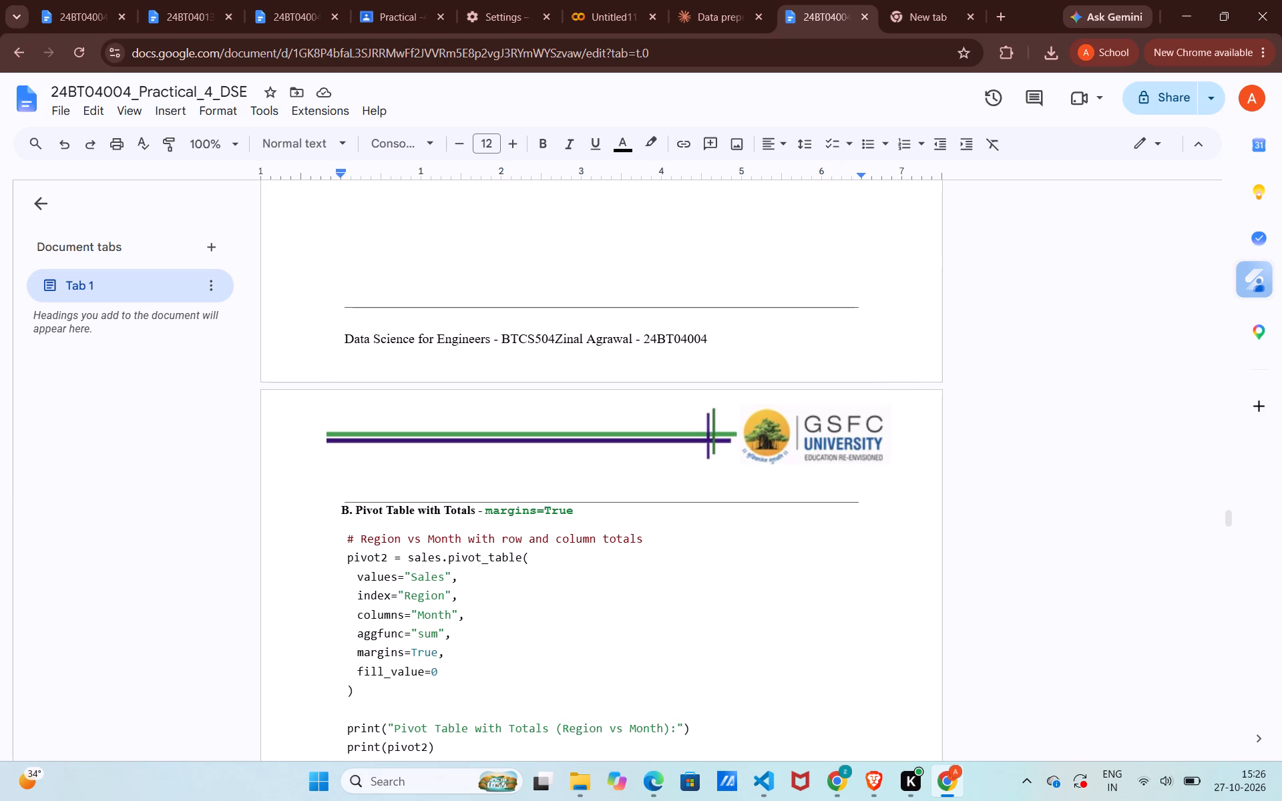
left_click(343, 519)
key("BackSpace")
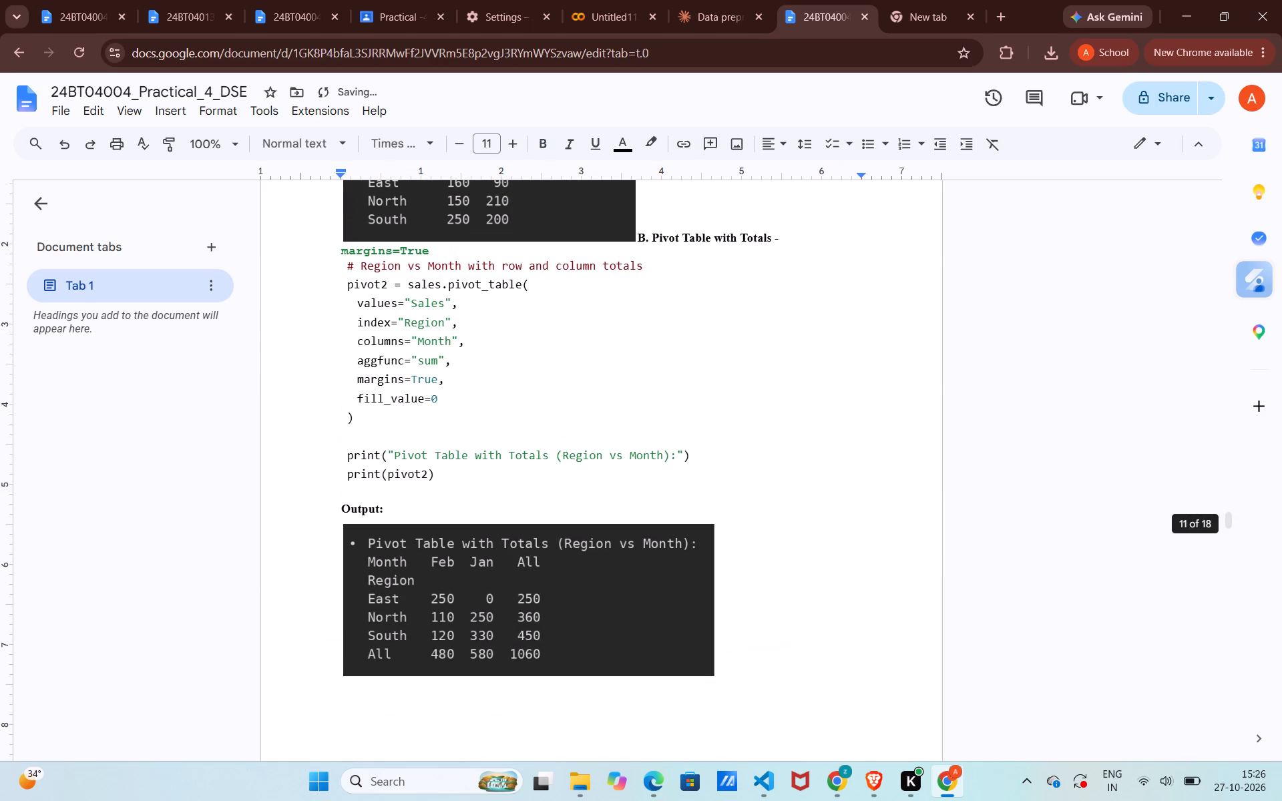
key("Return")
key("Return")
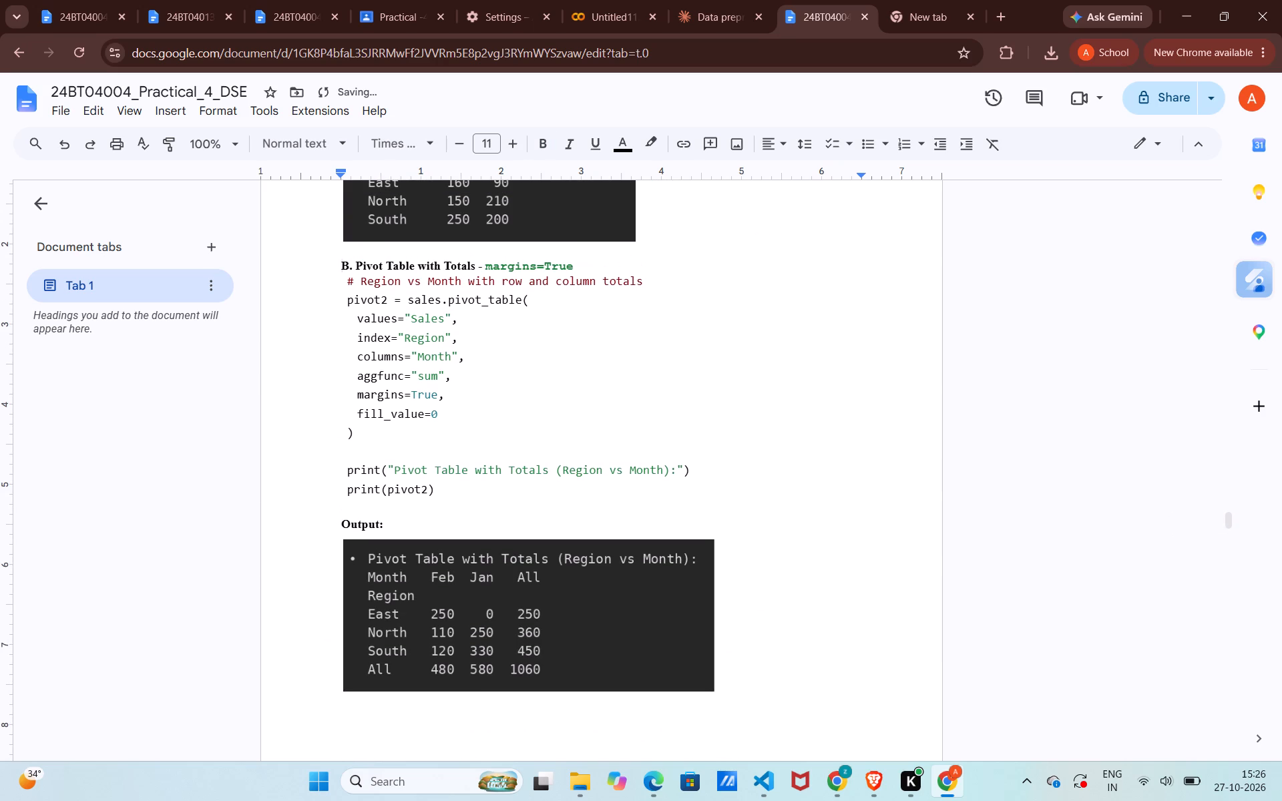
key("Right")
key("Down")
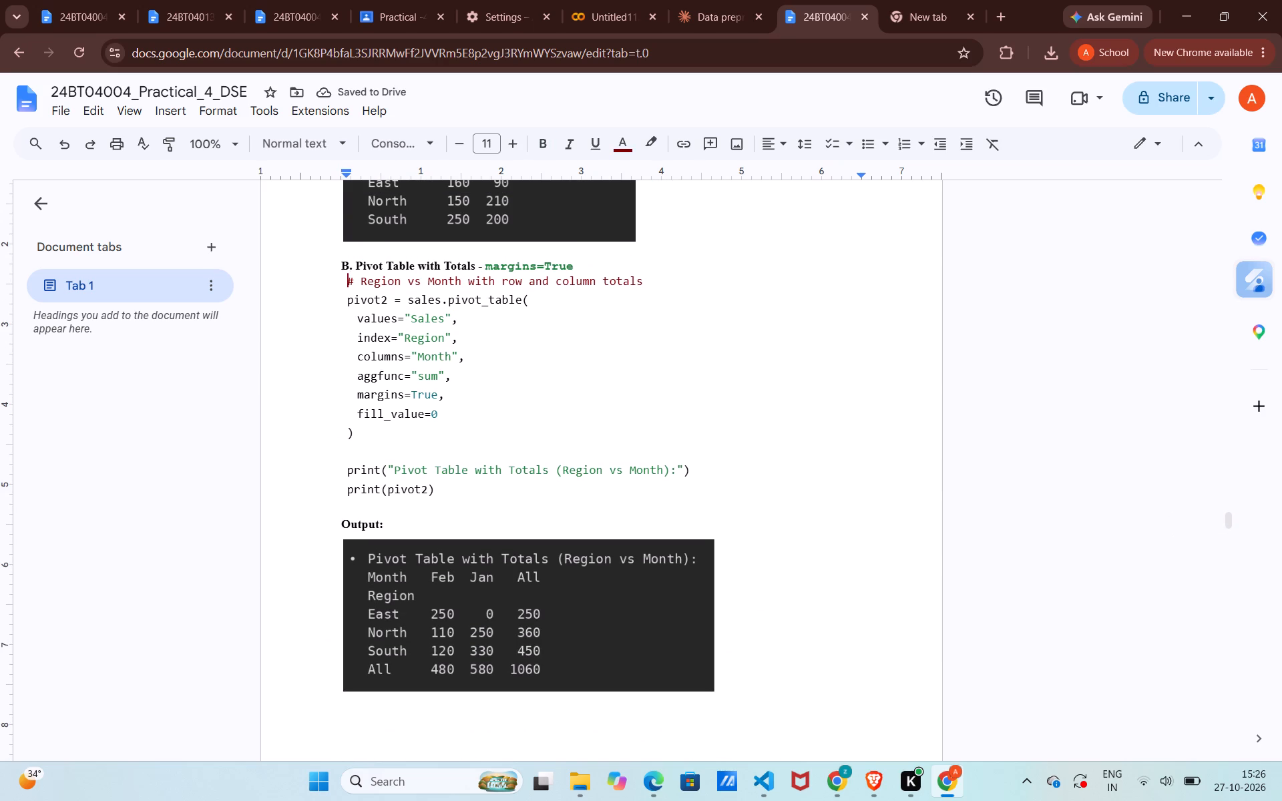
Set the "B. Pivot Table with Totals" heading, its code and its "Output:" label to 12 pt.
left_click_drag(338, 270, 483, 511)
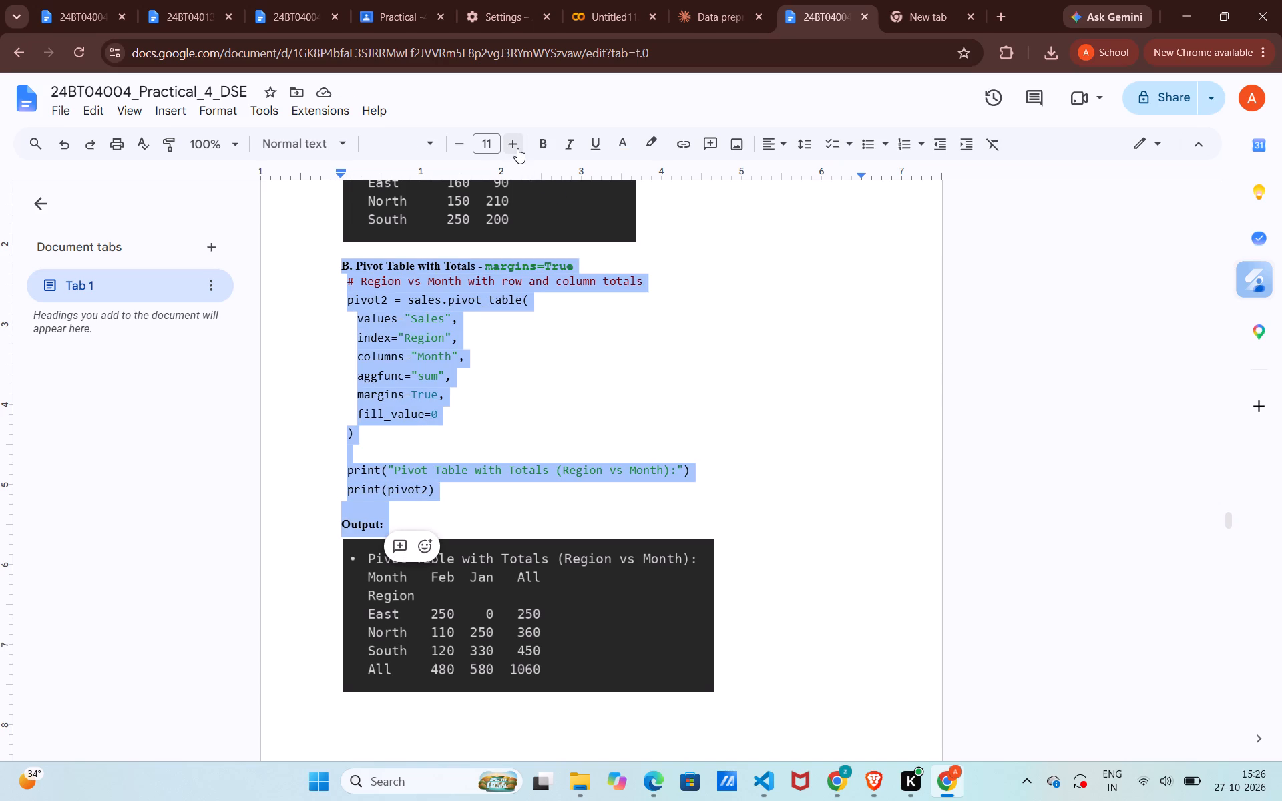
left_click(517, 148)
left_click(527, 394)
Set the text under "Reshaping Data", from the description through the melt() code and its "Output:" label, to 12 pt.
scroll(527, 394, "down", 1)
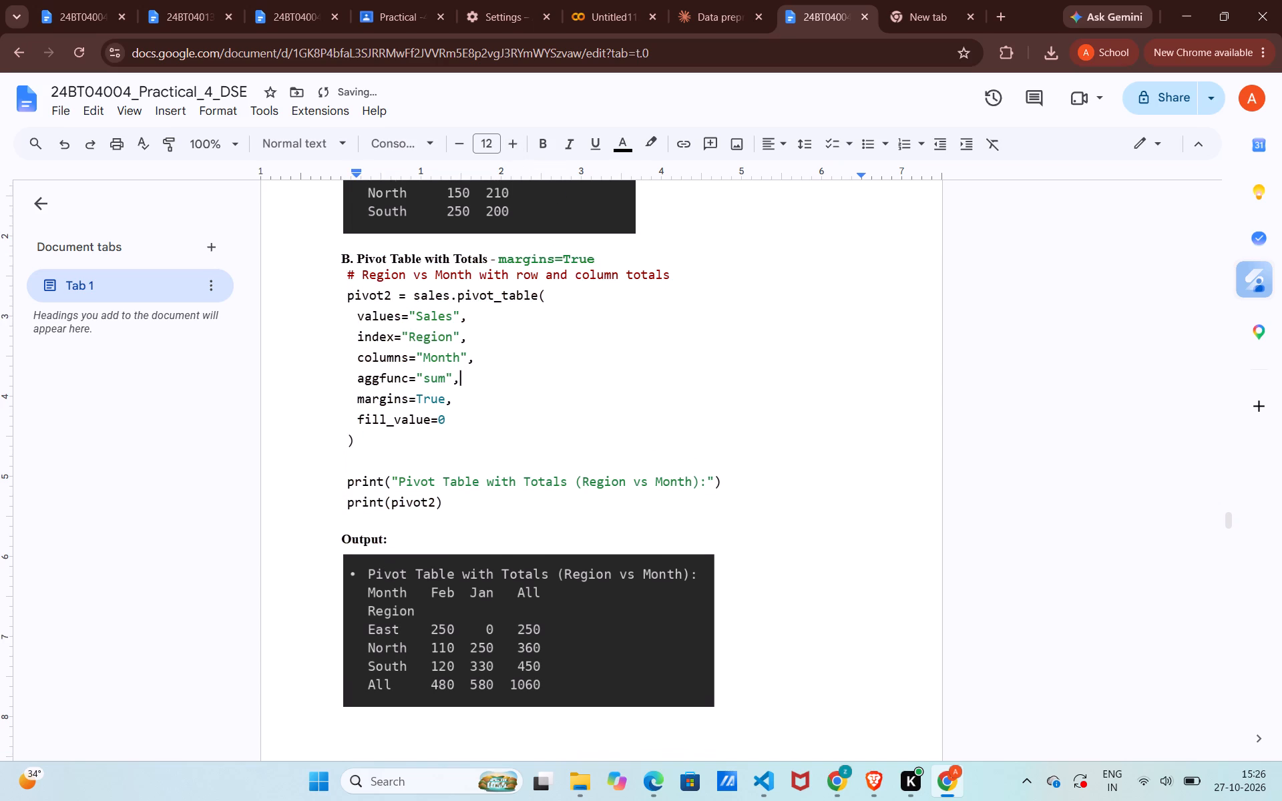
scroll(527, 394, "down", 4)
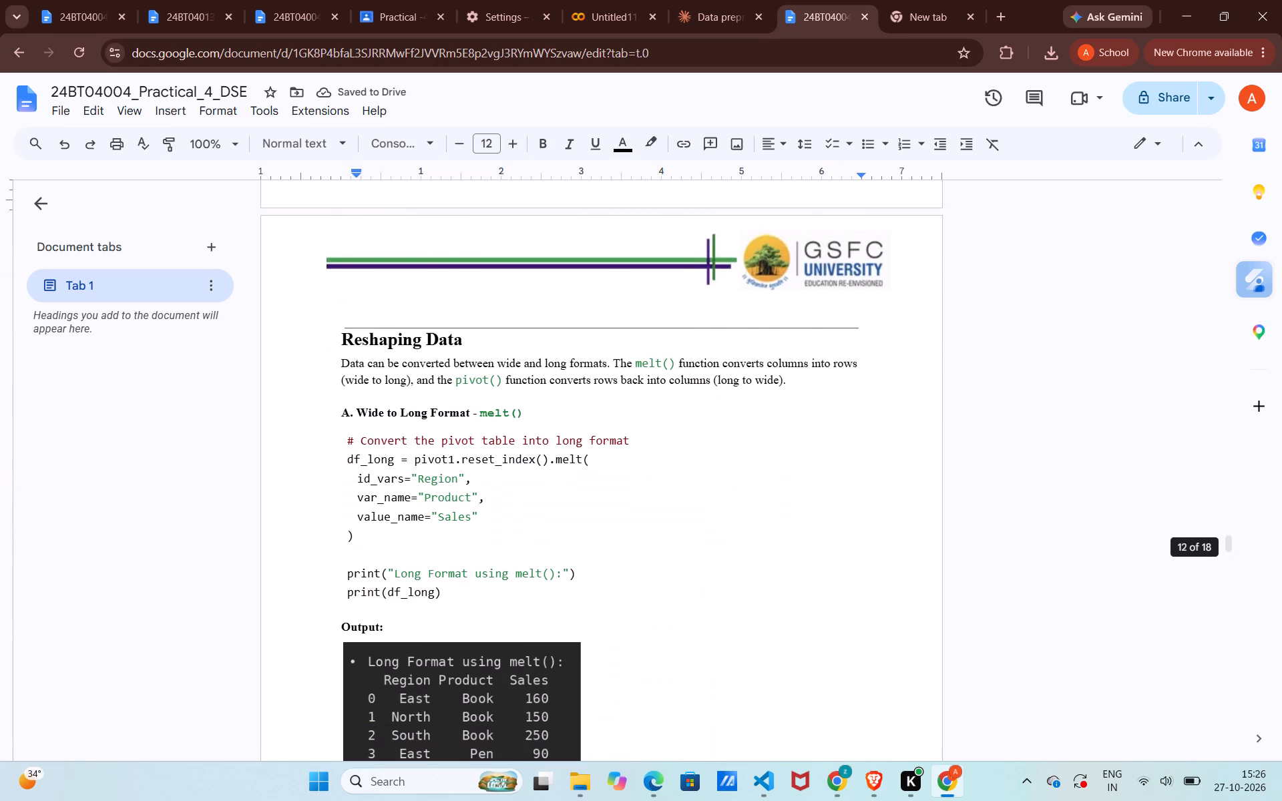
left_click_drag(335, 363, 468, 611)
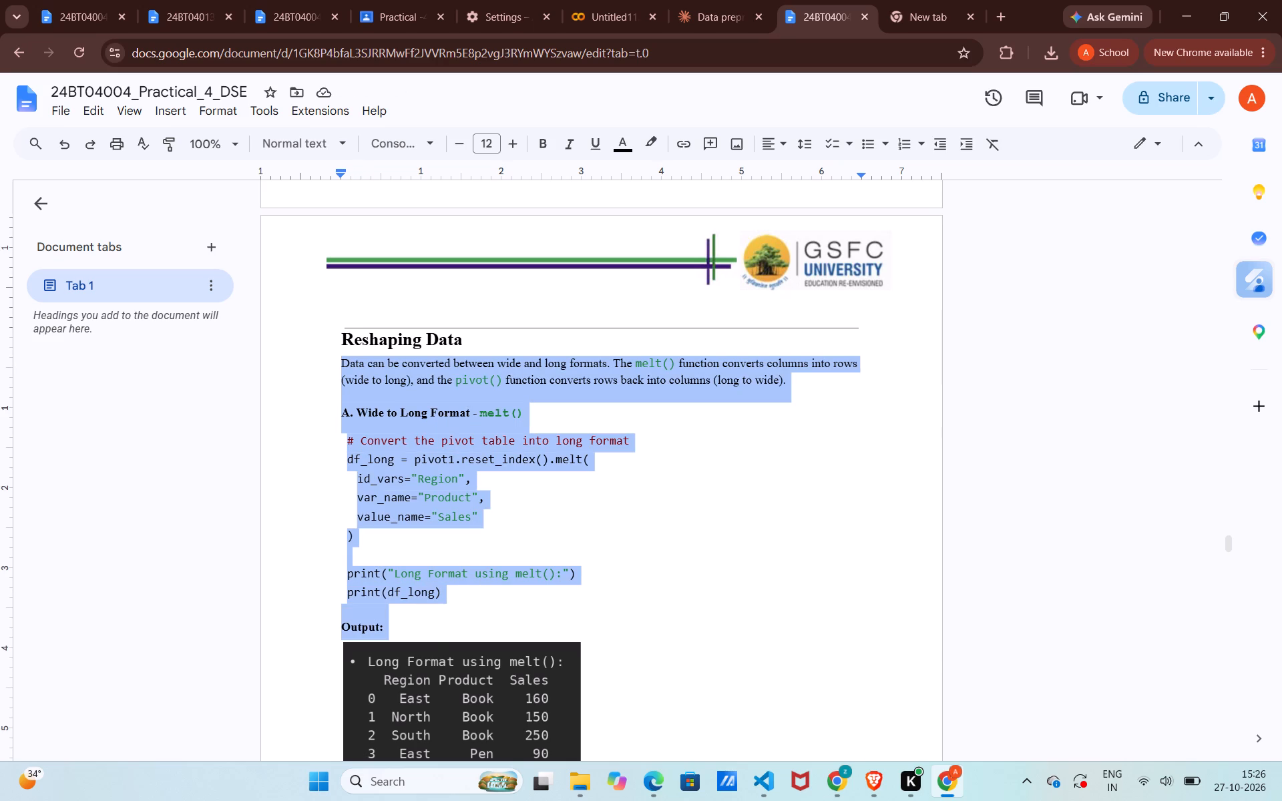
left_click_drag(468, 611, 467, 617)
left_click(511, 136)
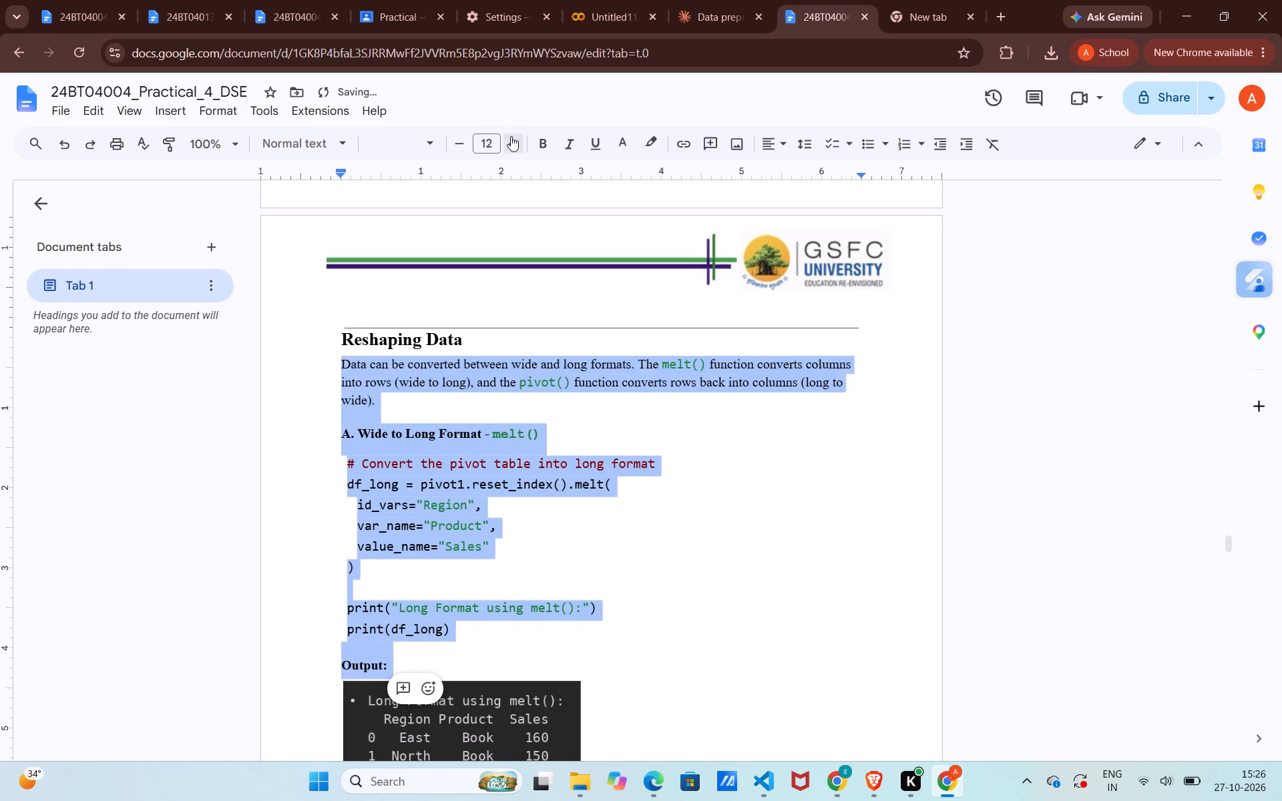
Bring the "B. Long to Wide Format - pivot()" heading back to the previous page, one blank line below the melt() output image.
scroll(459, 340, "up", 2)
scroll(459, 340, "down", 3)
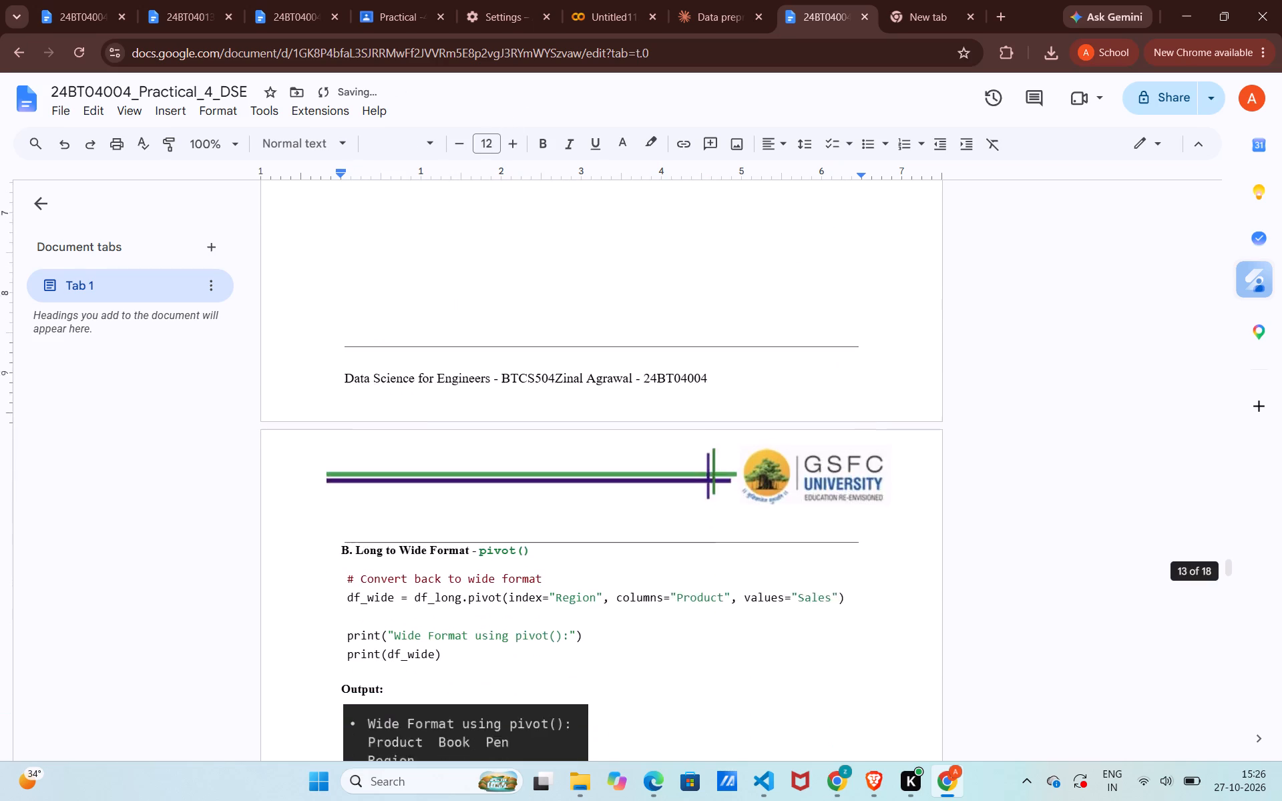
scroll(417, 439, "down", 2)
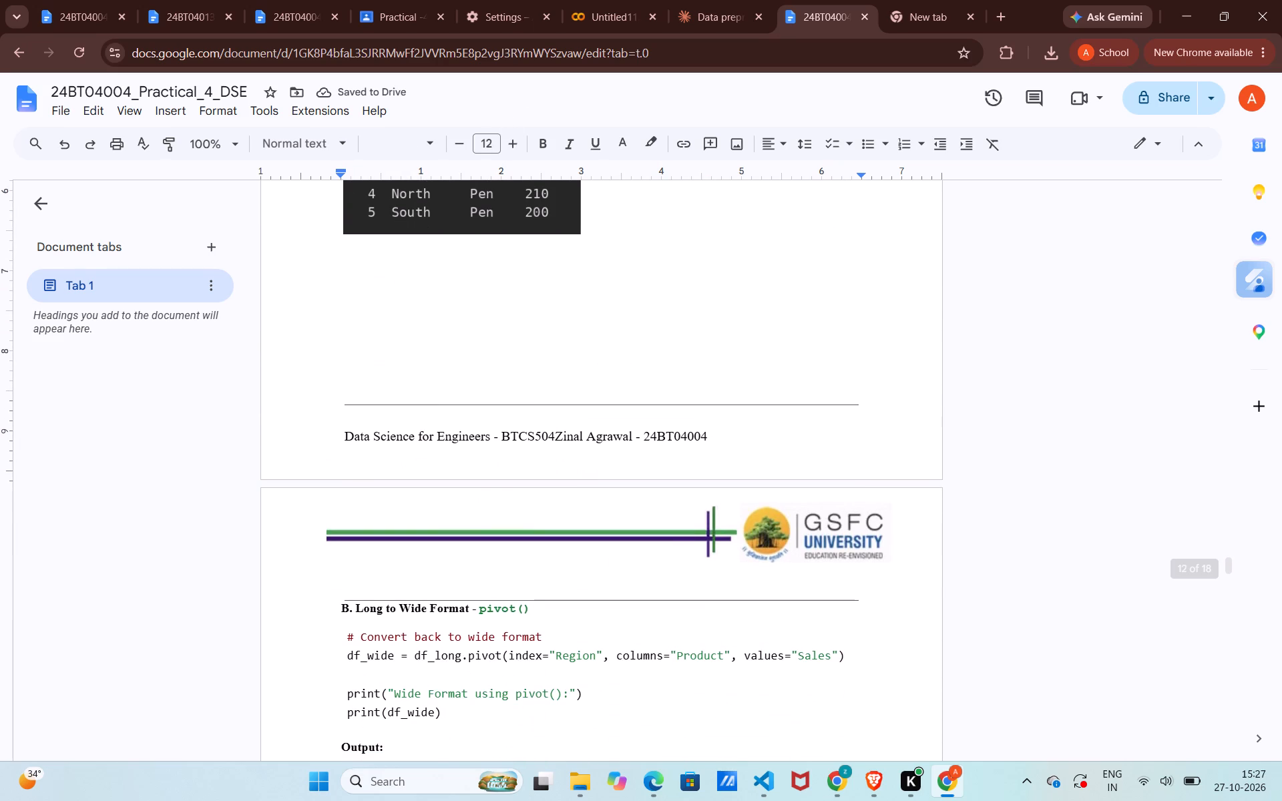
left_click(338, 604)
key("BackSpace")
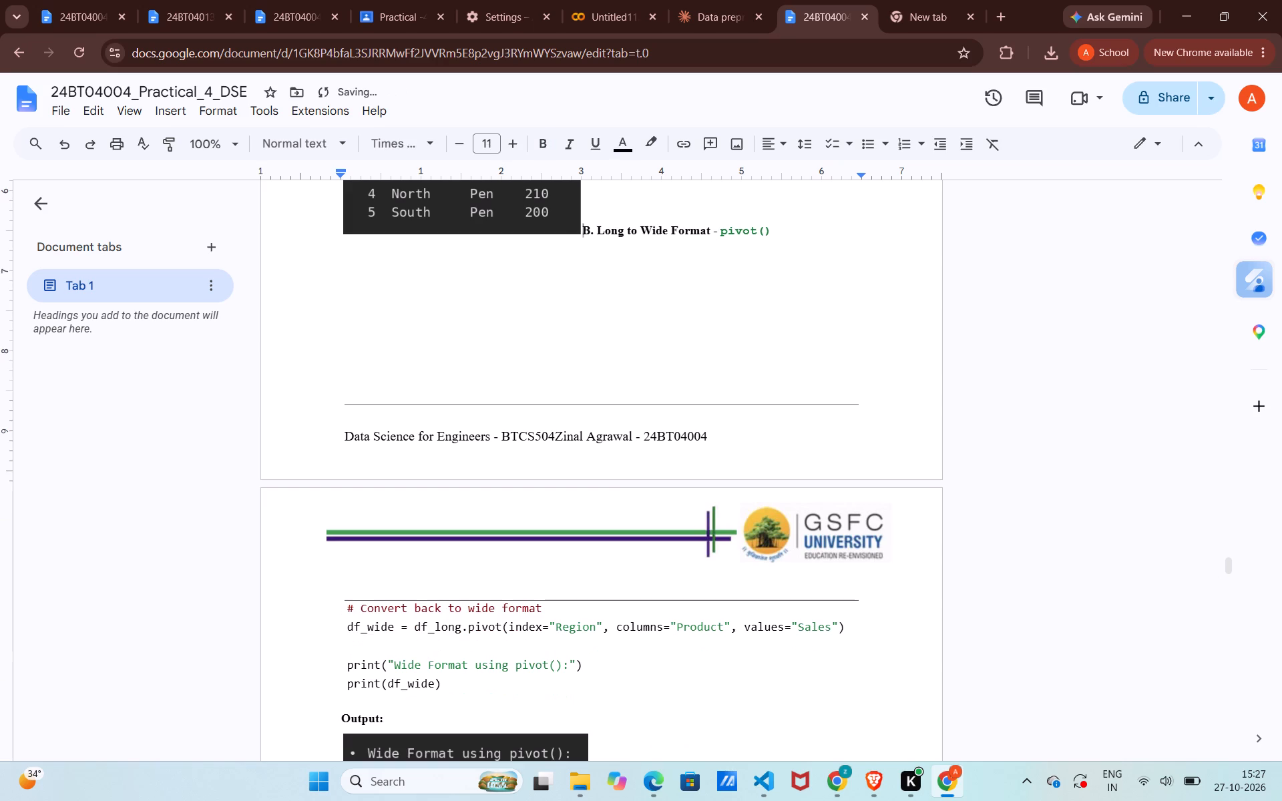
key("Return")
key("Return")
Pull the "# Convert back to wide format" comment and the df_wide statement up directly beneath the "B. Long to Wide Format" heading.
key("Down")
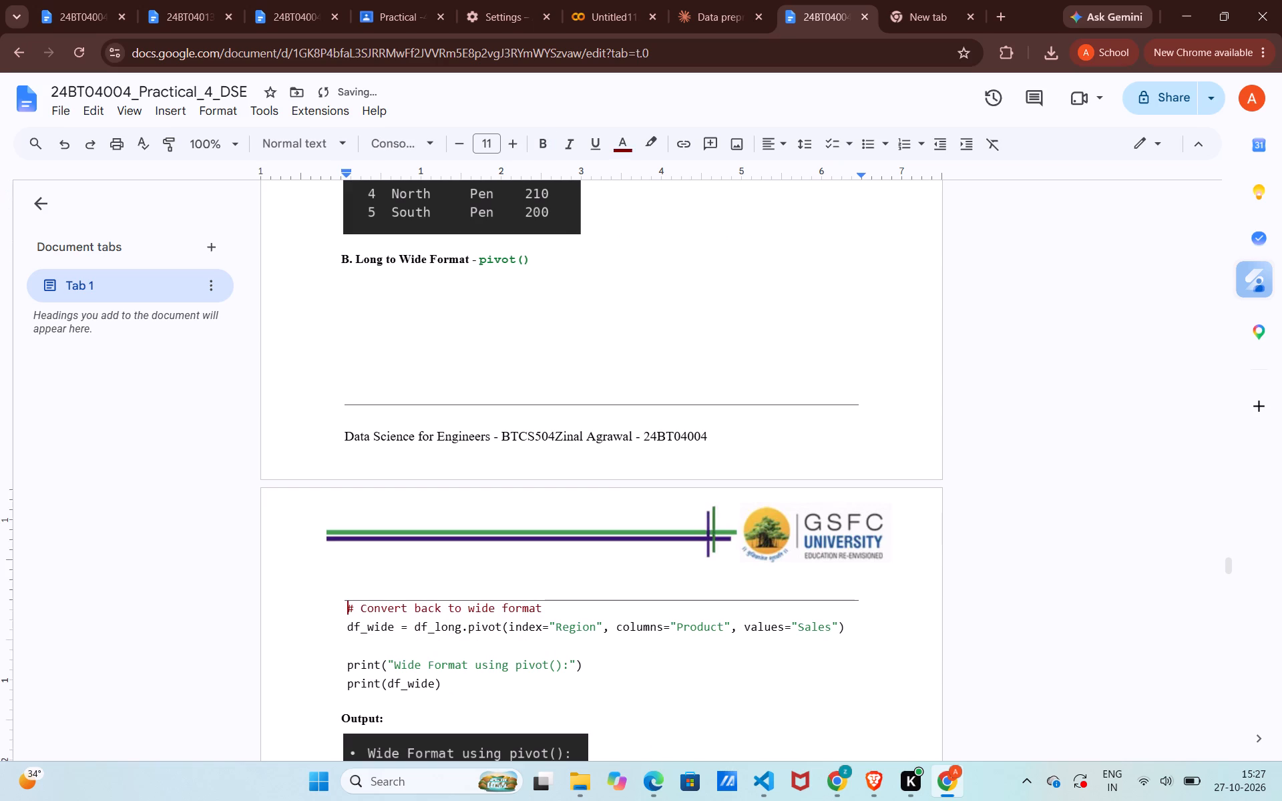
key("BackSpace")
key("BackSpace")
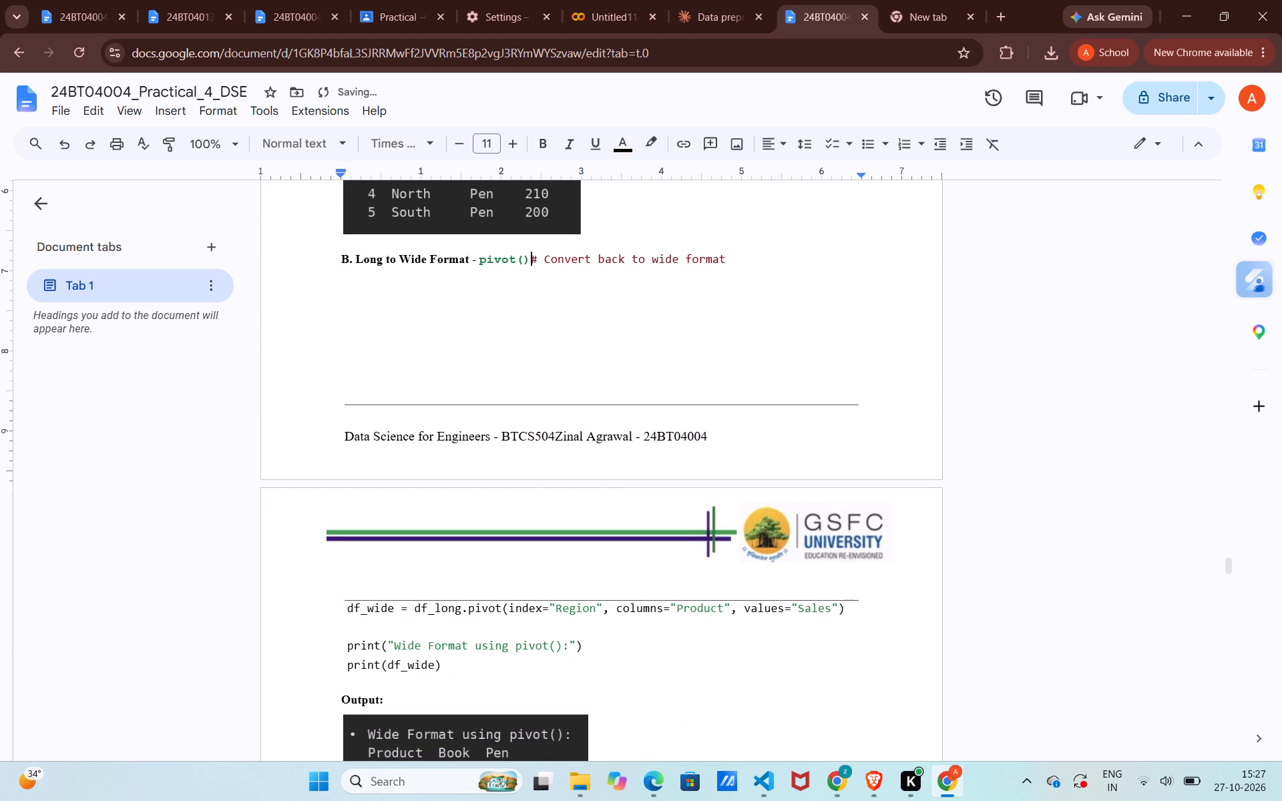
key("Return")
key("Down")
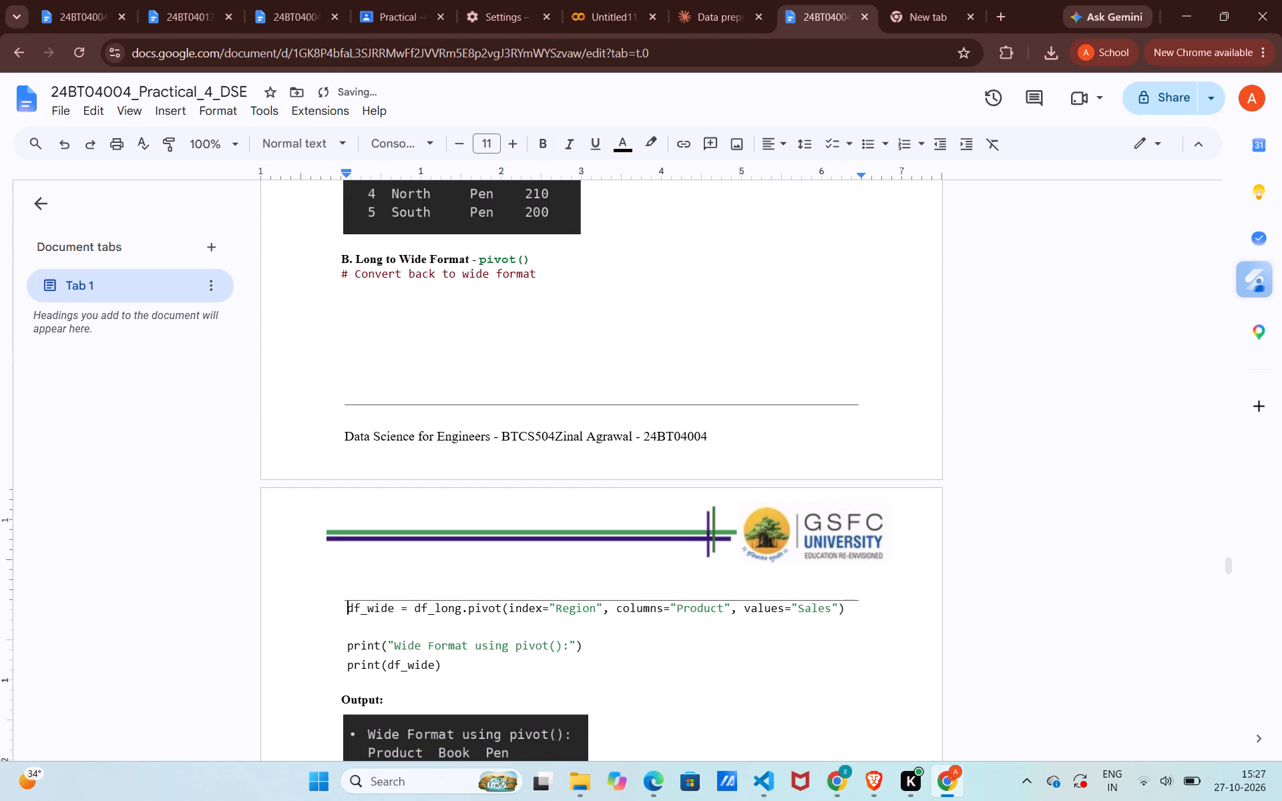
key("BackSpace")
key("BackSpace")
key("Return")
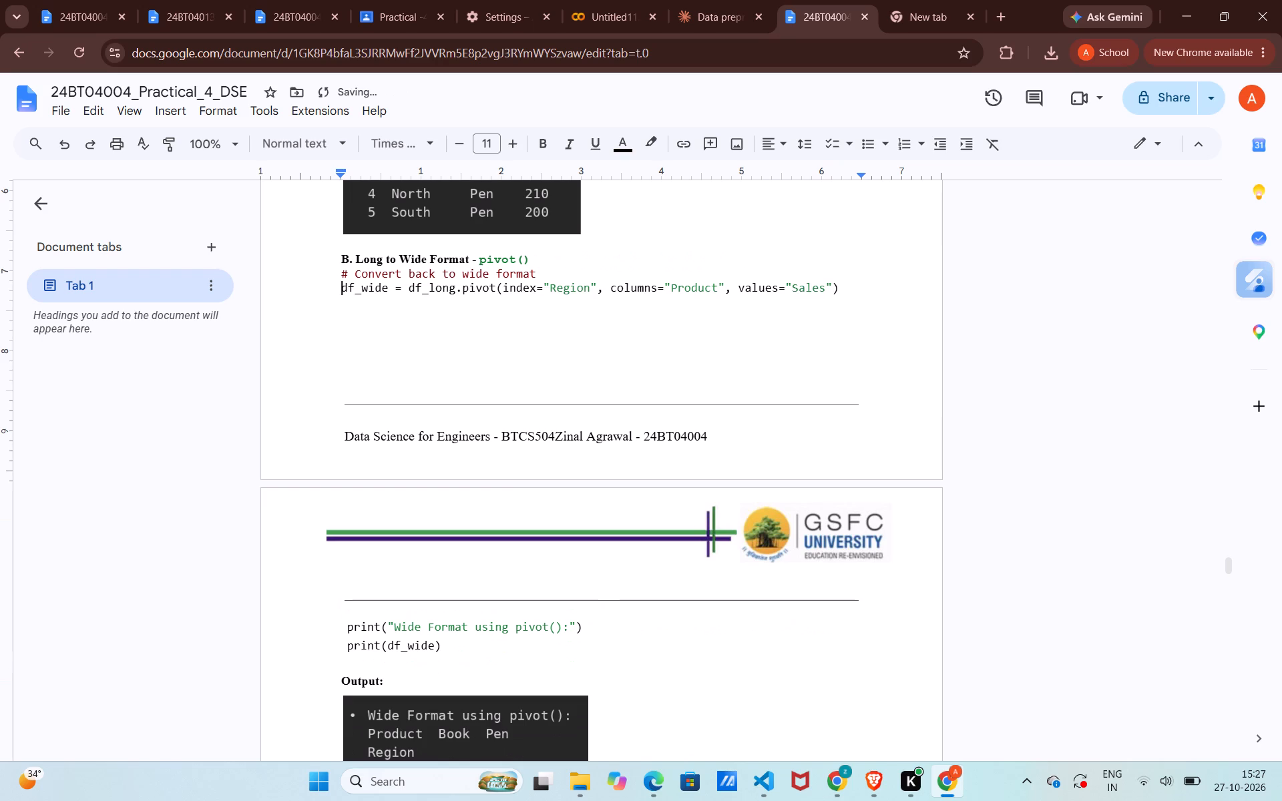
Remove the blank code line and pull the two print lines up directly beneath the df_wide statement, leaving "Output:" on the following page.
key("Down")
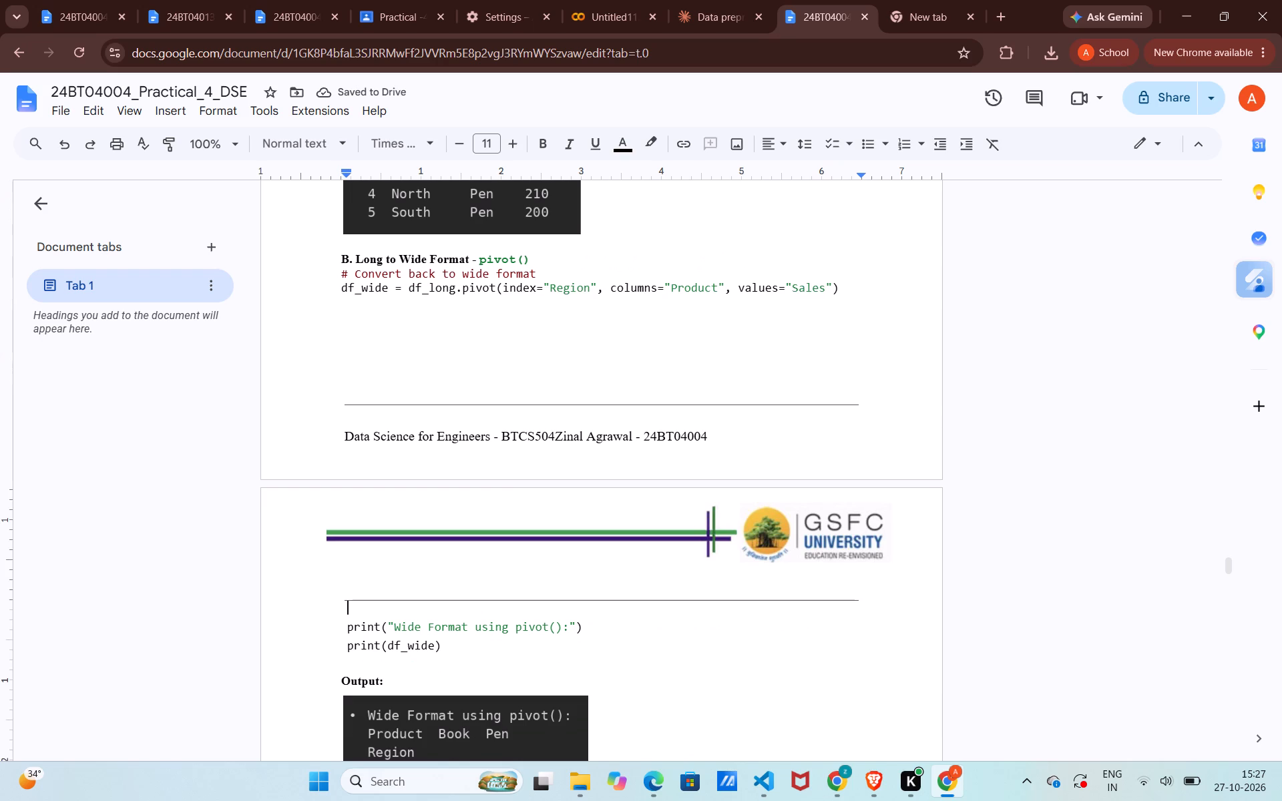
key("Down")
key("BackSpace")
key("BackSpace")
key("BackSpace")
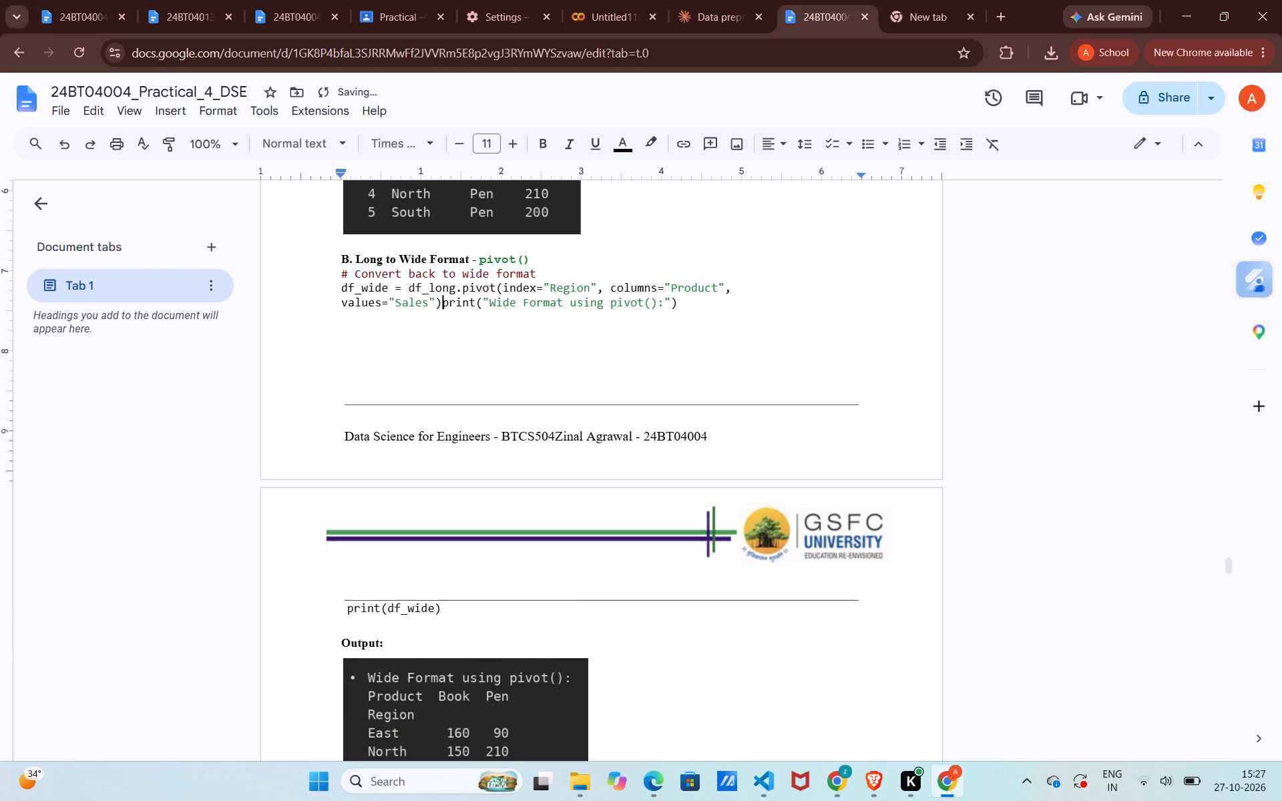
key("Return")
key("Down")
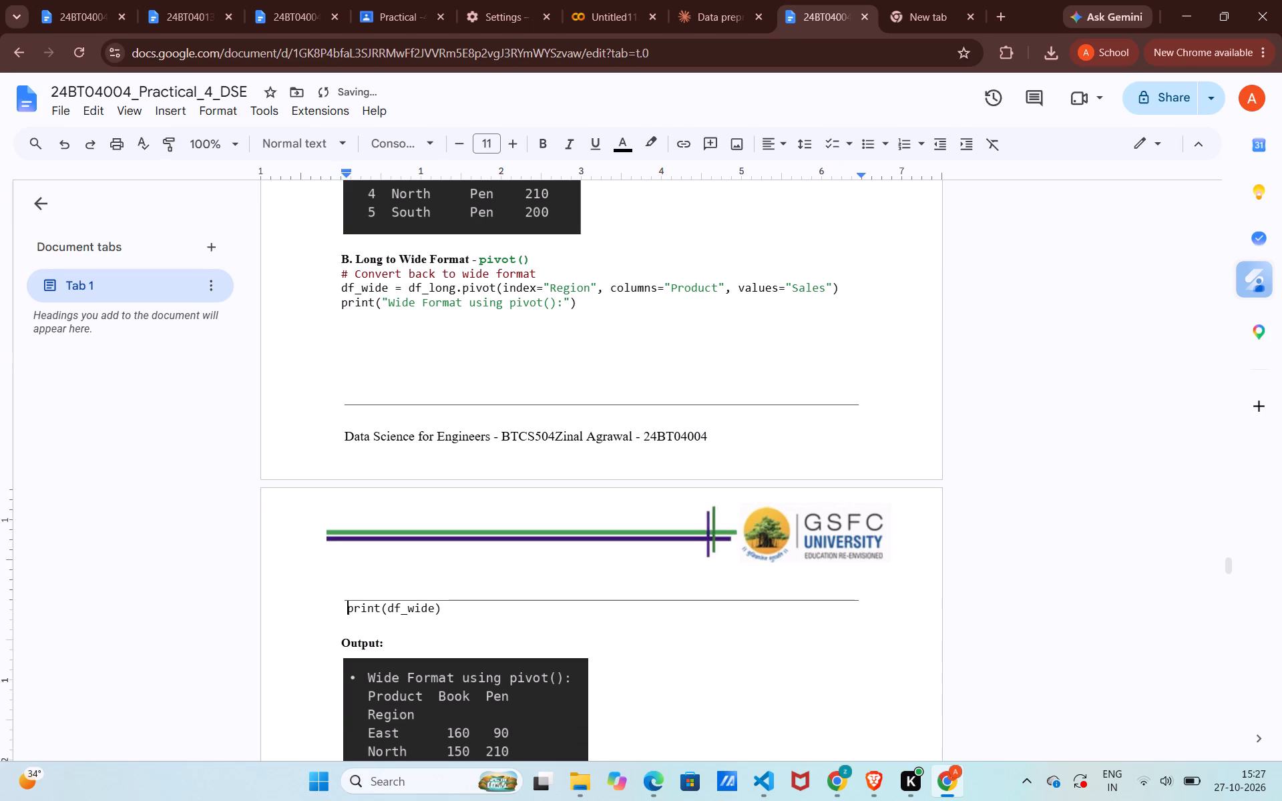
key("BackSpace")
key("BackSpace")
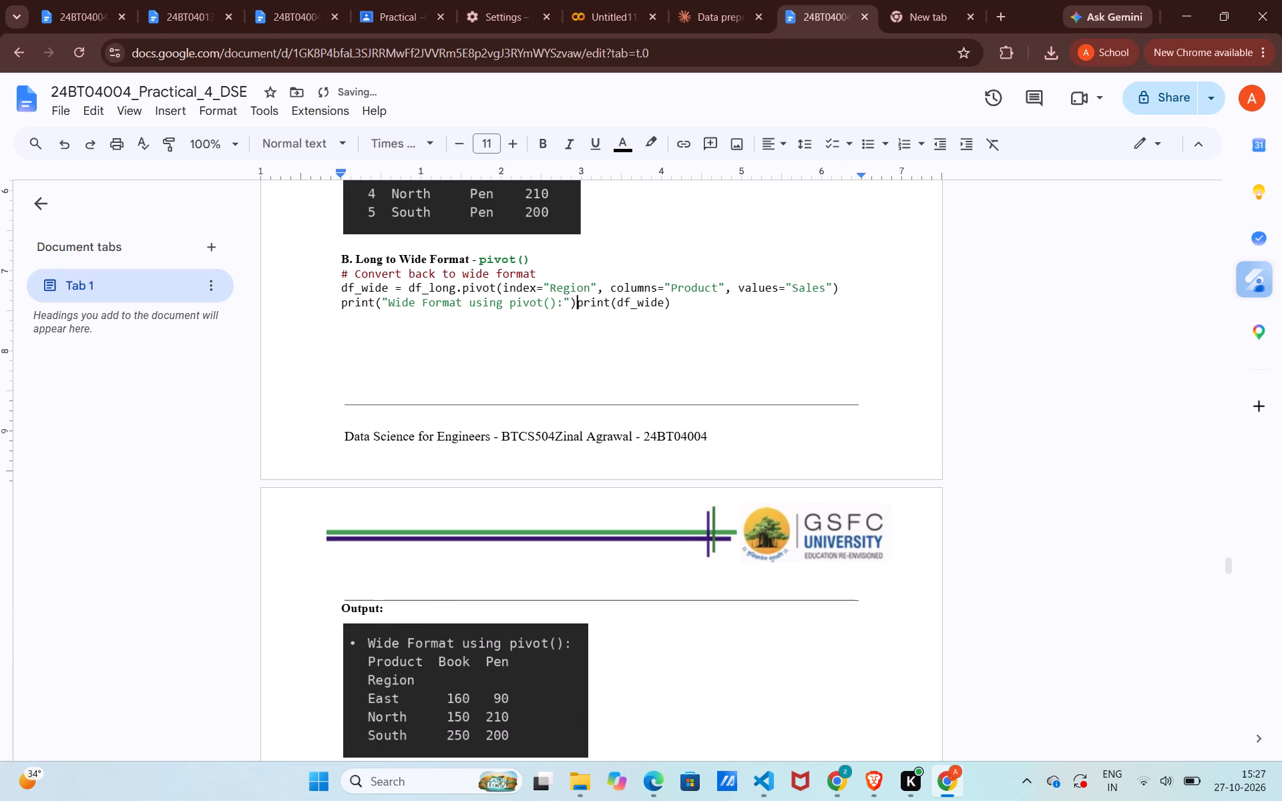
key("Return")
key("Down")
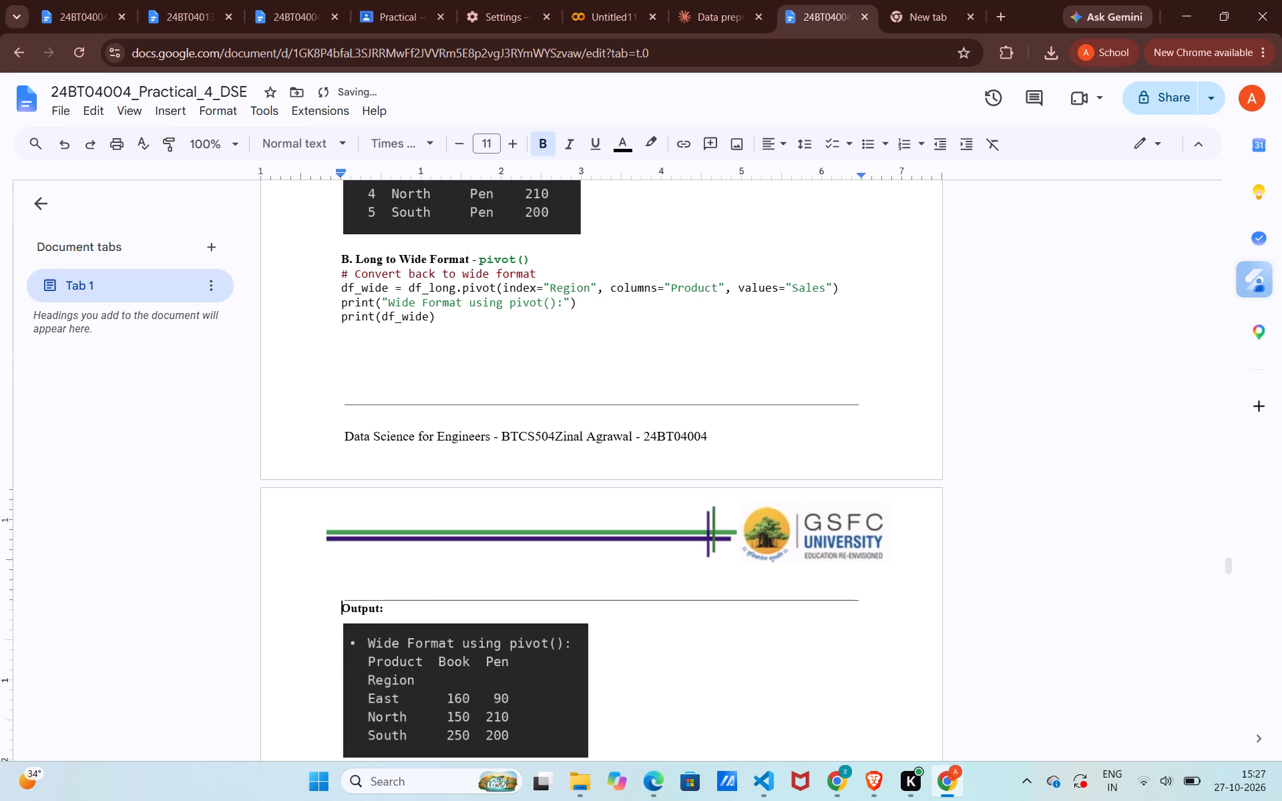
key("Return")
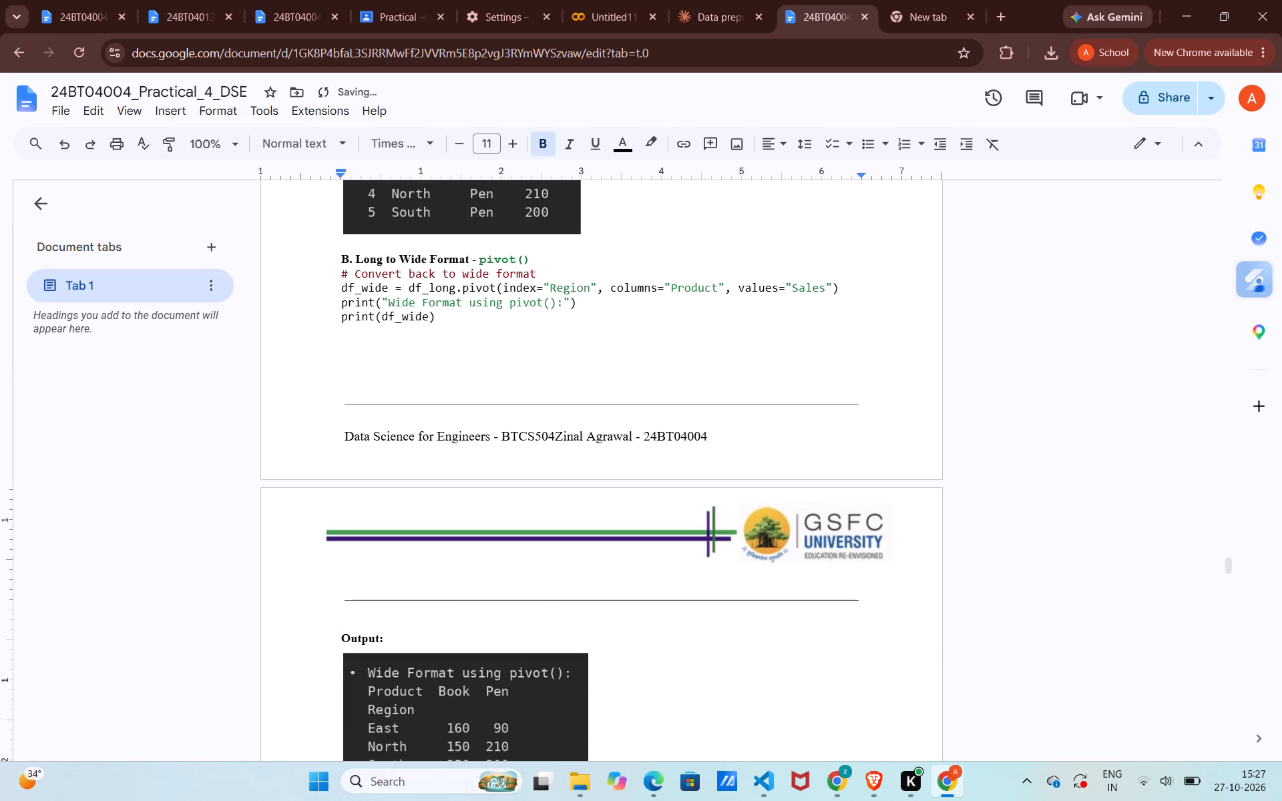
key("BackSpace")
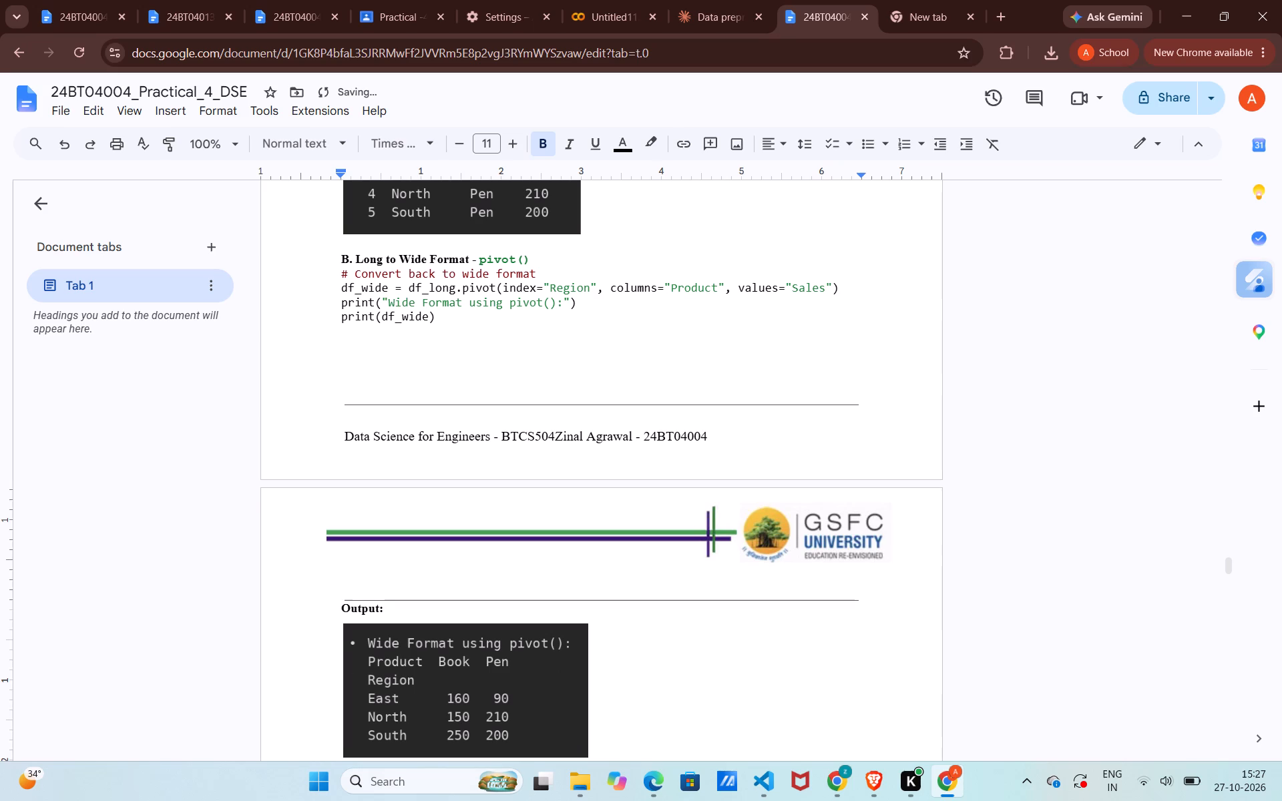
Set the "B. Long to Wide Format" heading, its code and its "Output:" label to 12 pt.
left_click_drag(339, 262, 423, 603)
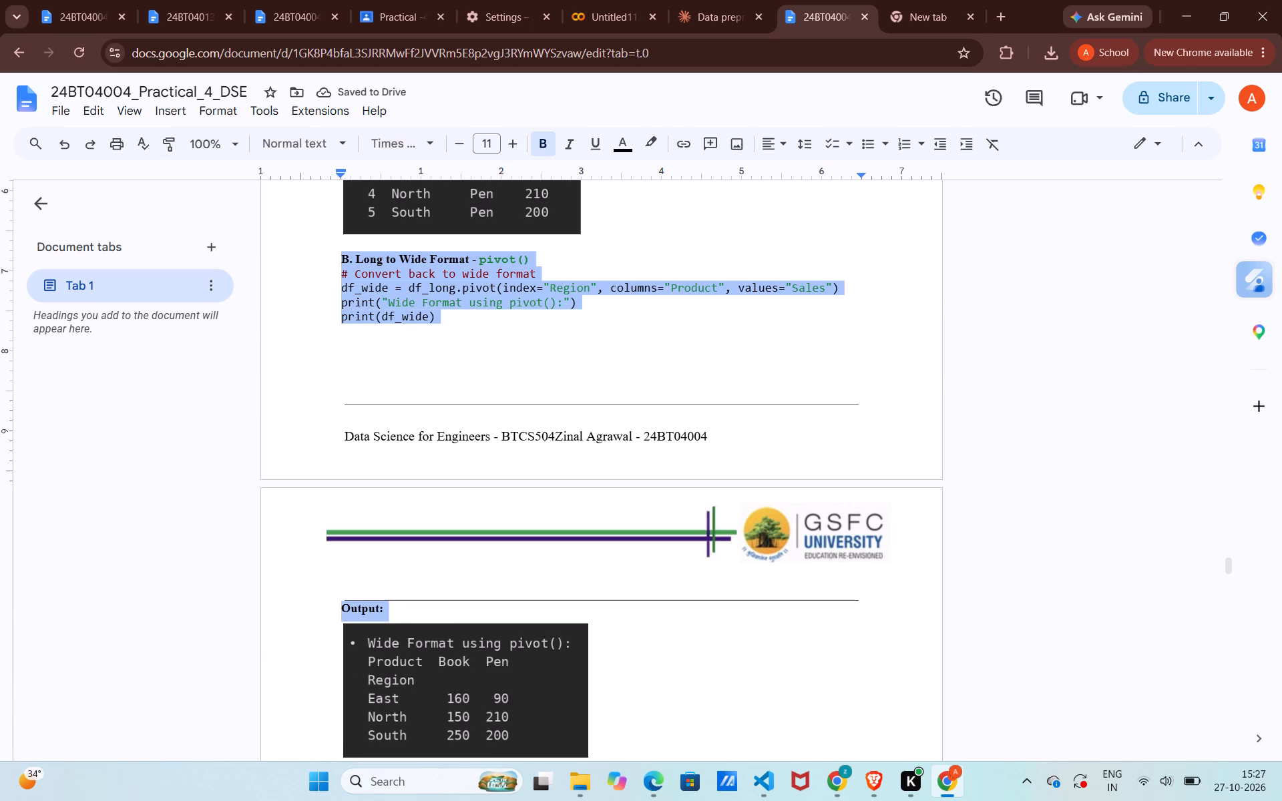
left_click_drag(423, 603, 410, 617)
left_click(515, 150)
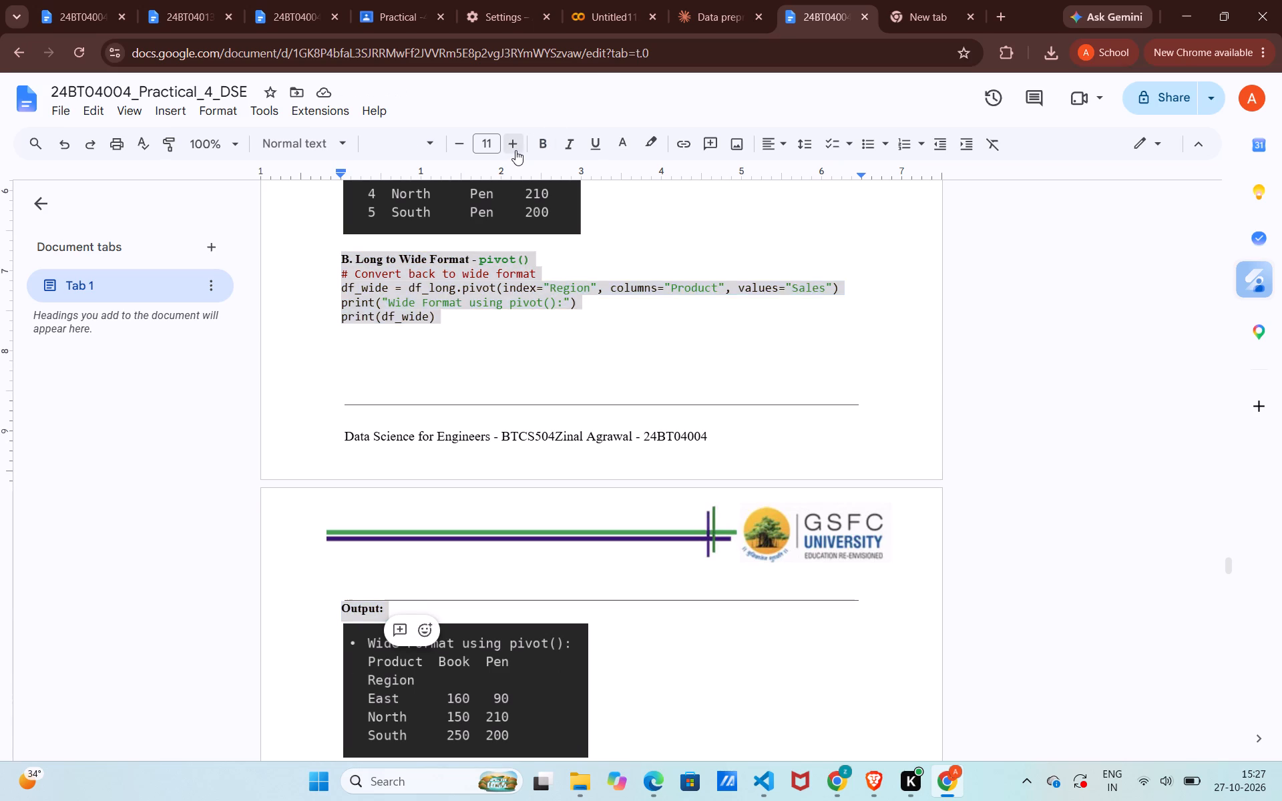
left_click(544, 272)
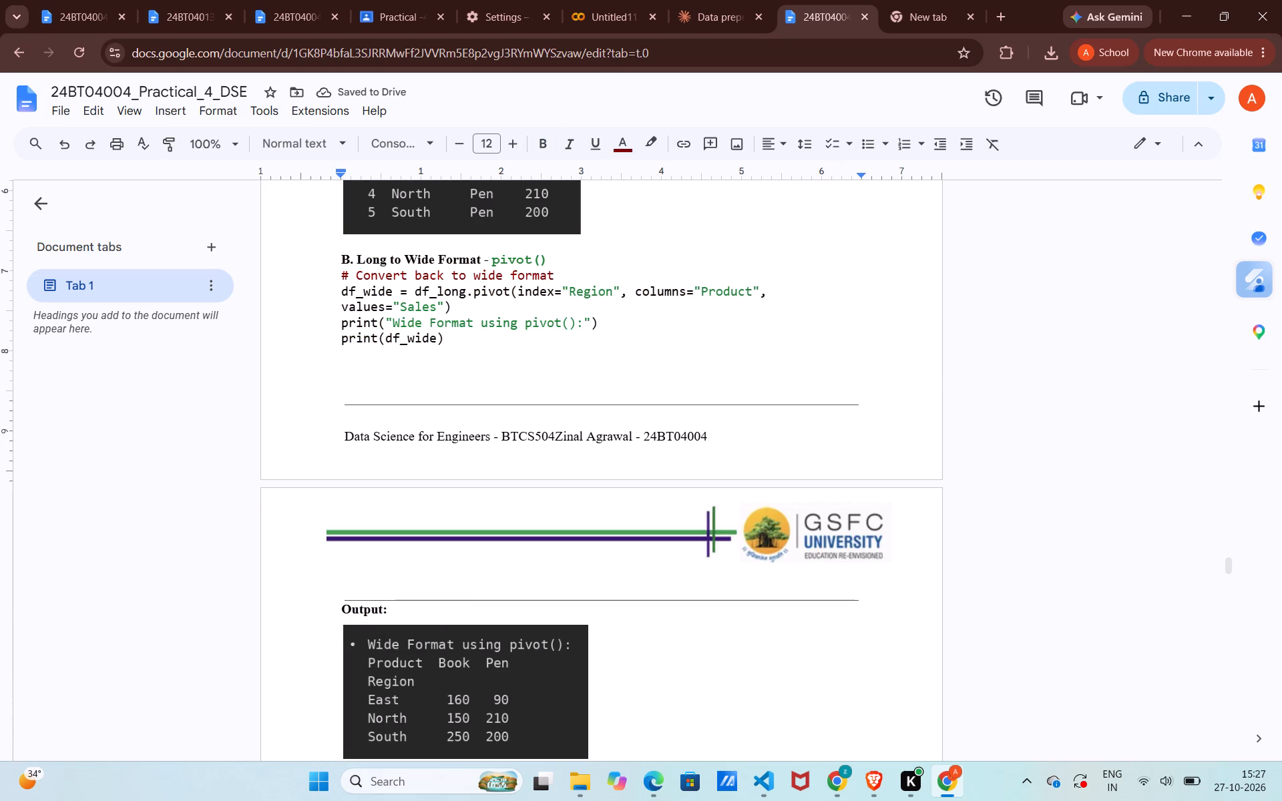
Set line spacing to 1.5 from the blank line above "B. Long to Wide Format" through its code and "Output:" label.
left_click_drag(342, 250, 448, 605)
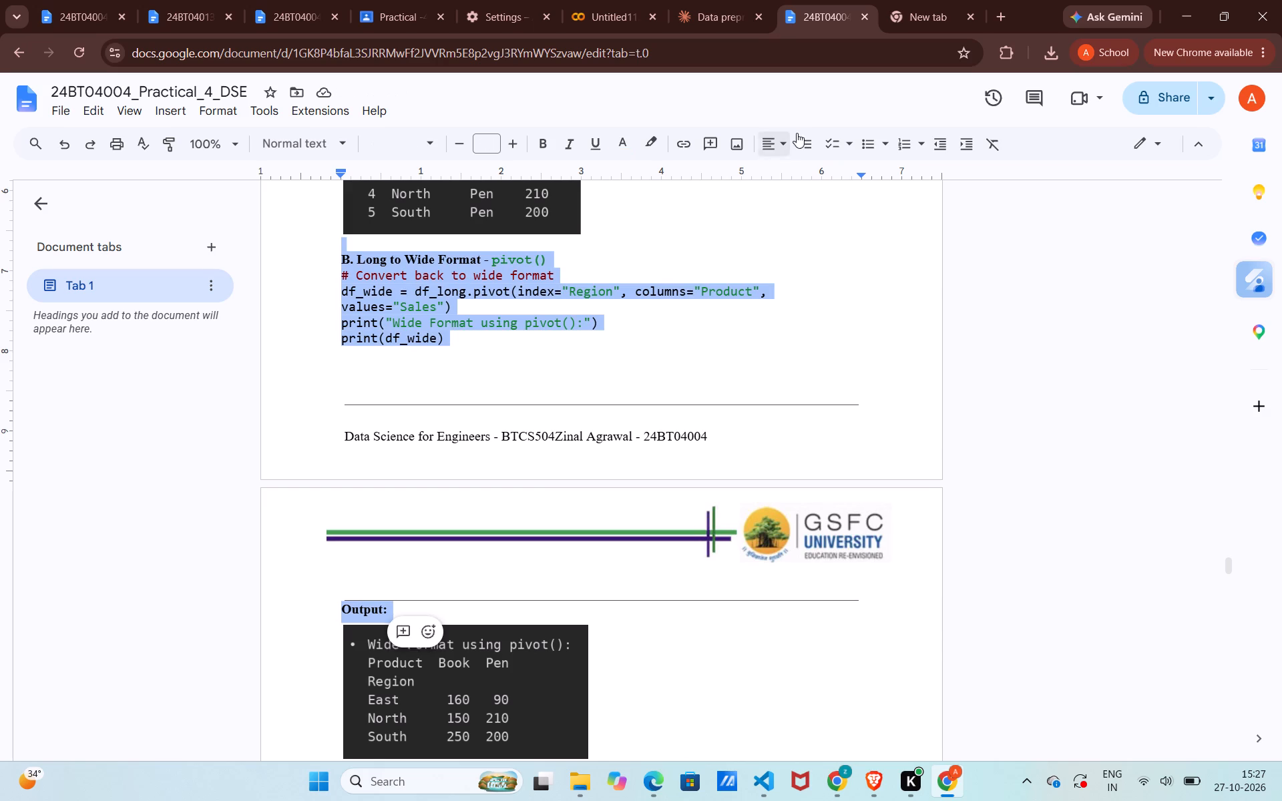
left_click(809, 149)
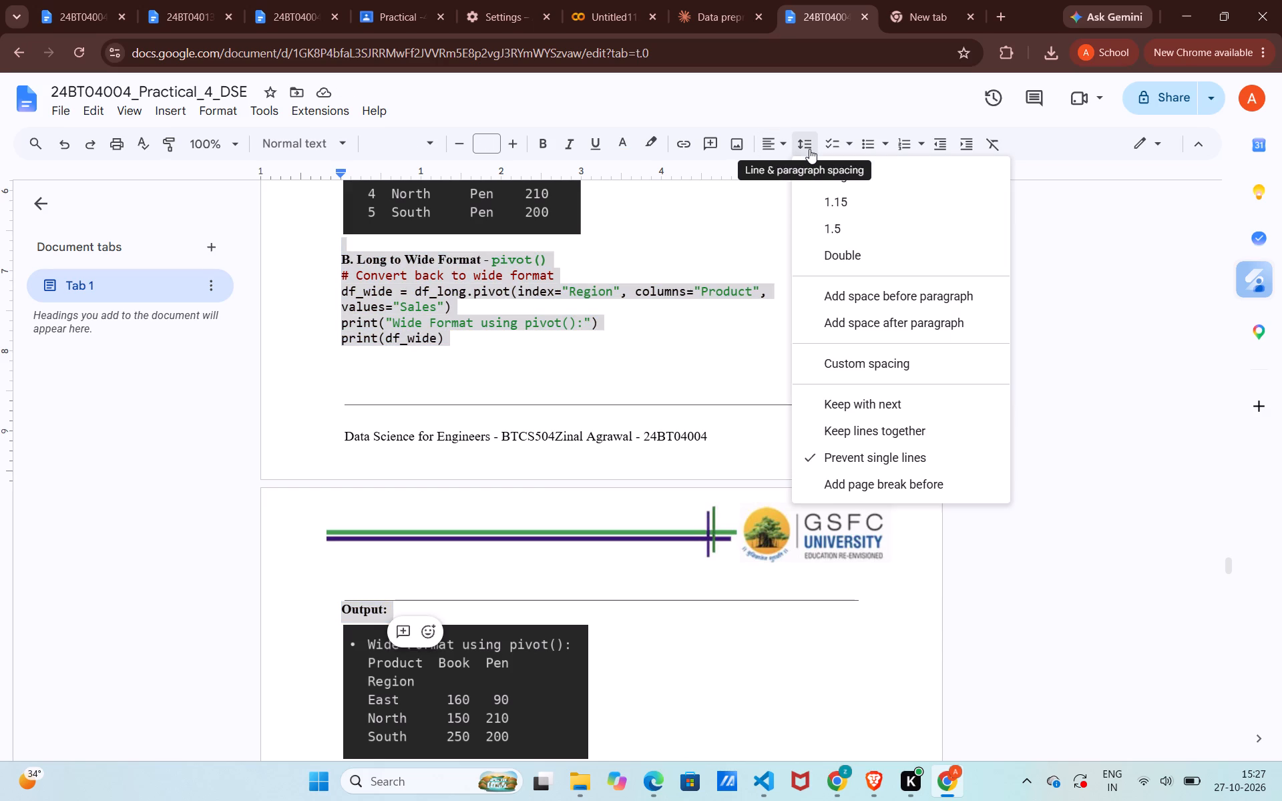
left_click(824, 220)
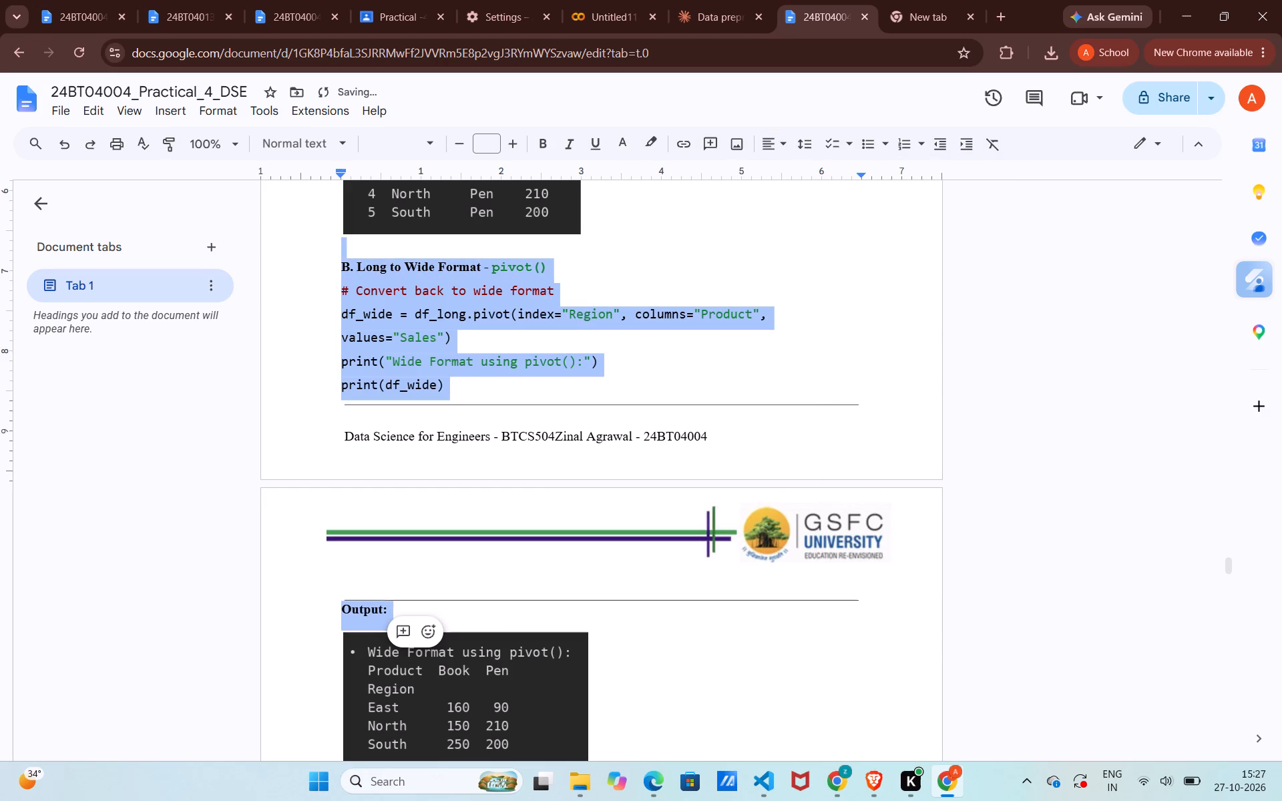
left_click(503, 277)
Look through the remaining pages, from the pivot() output to the document's end, for empty page gaps and unformatted sections.
scroll(348, 314, "down", 1)
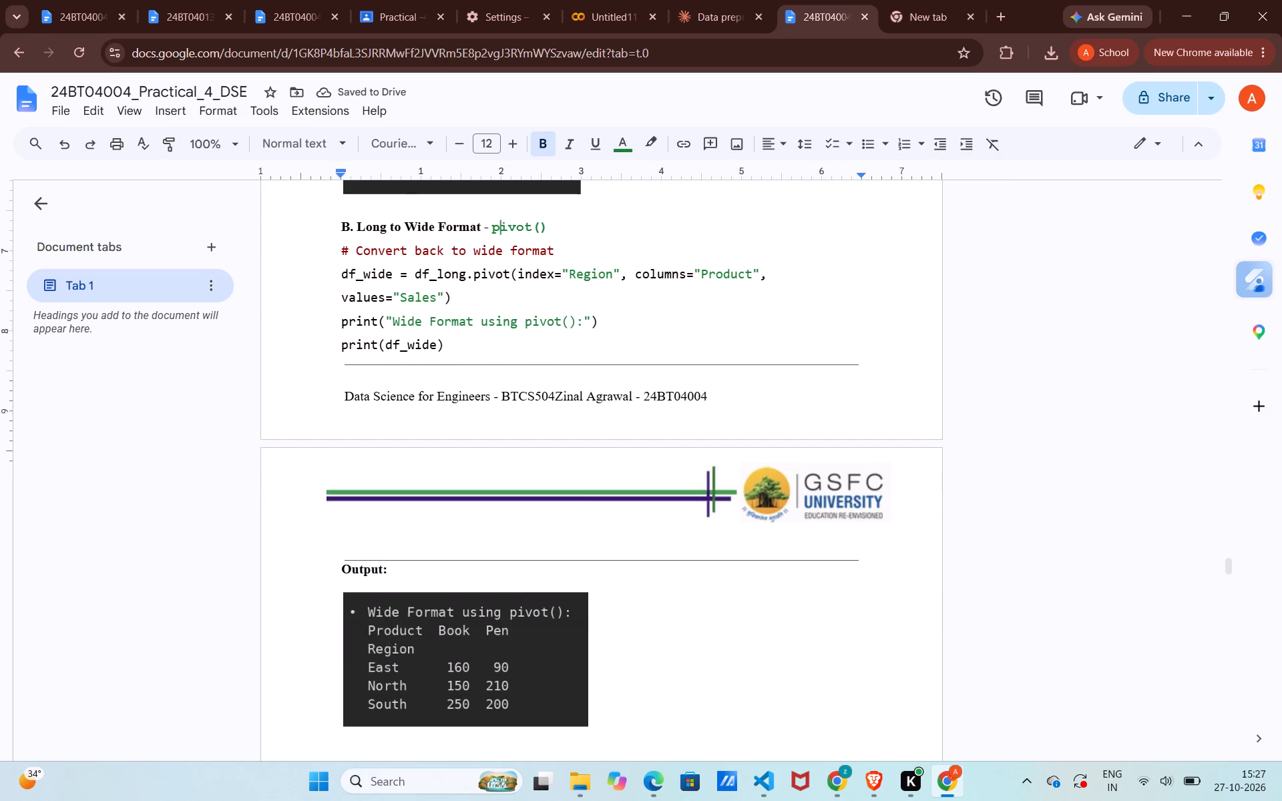
scroll(348, 314, "down", 7)
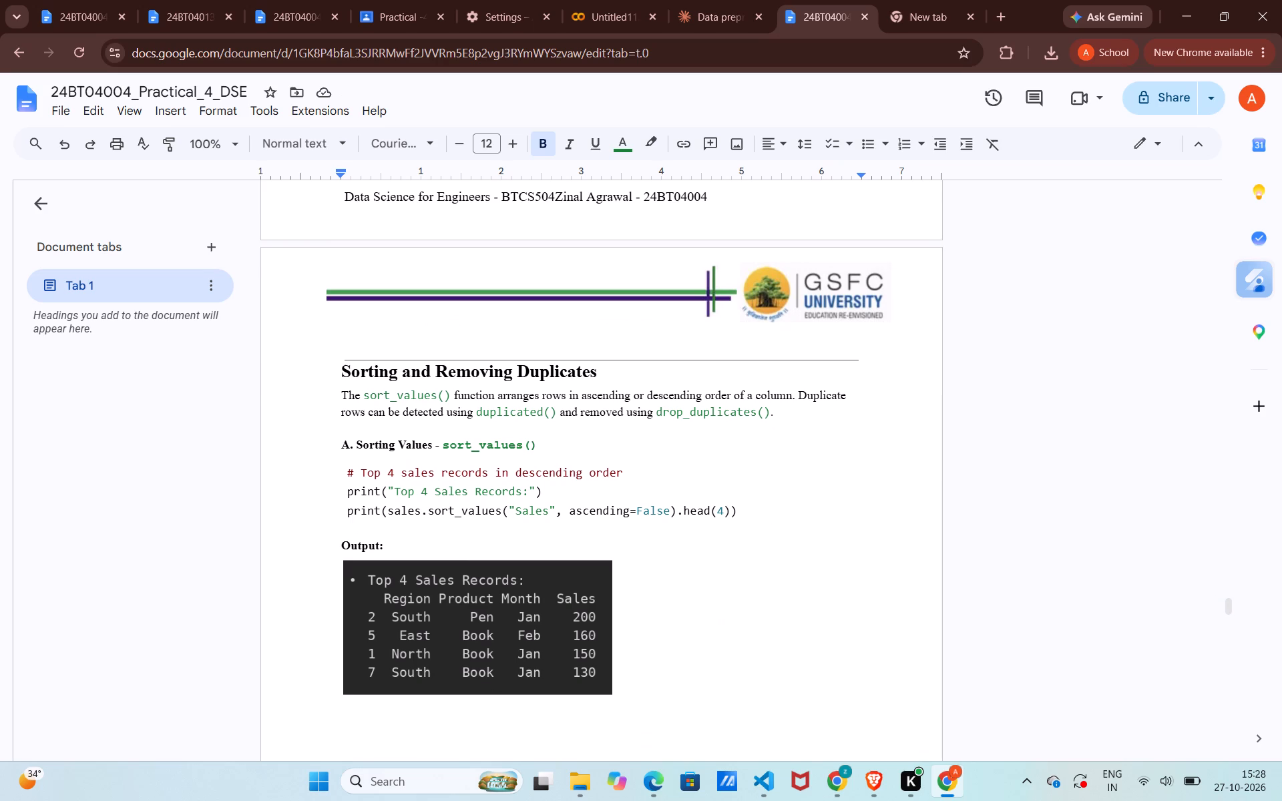
scroll(355, 343, "down", 11)
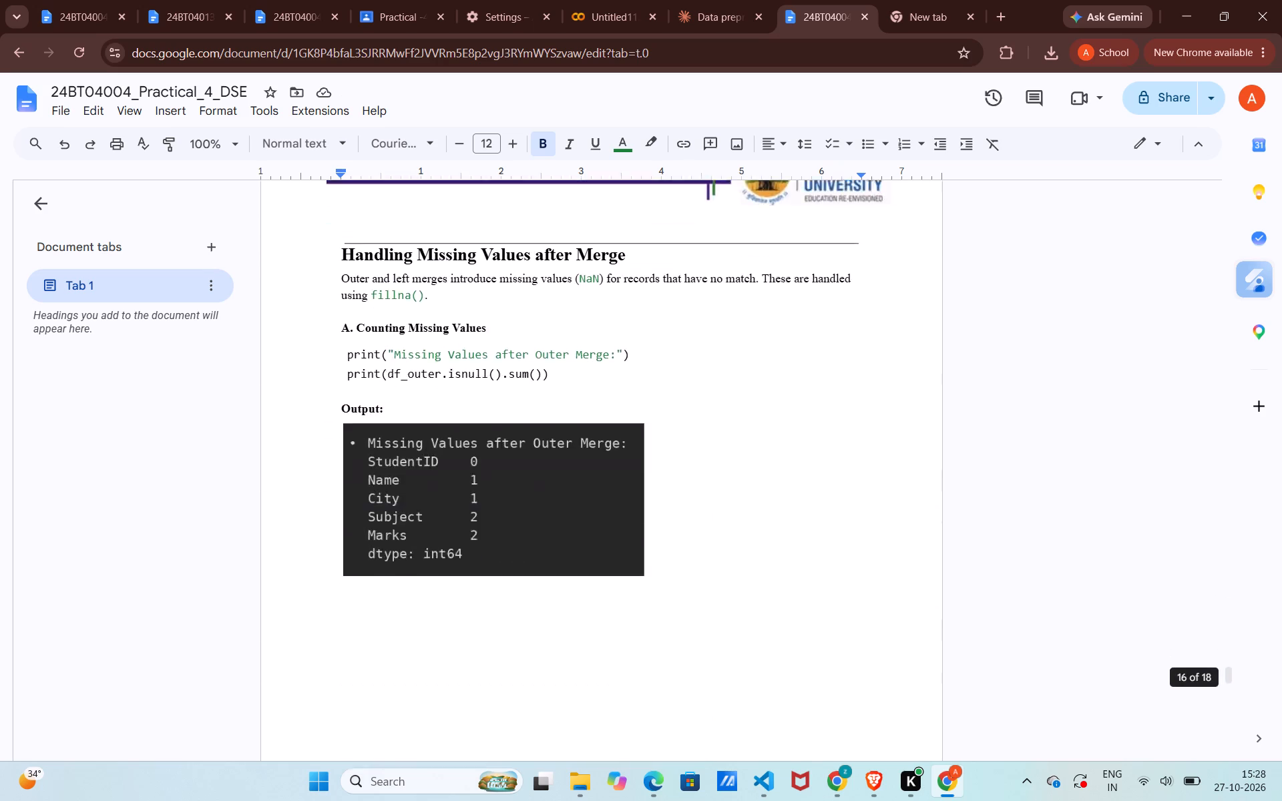
scroll(355, 343, "down", 12)
scroll(355, 343, "up", 5)
scroll(355, 343, "down", 7)
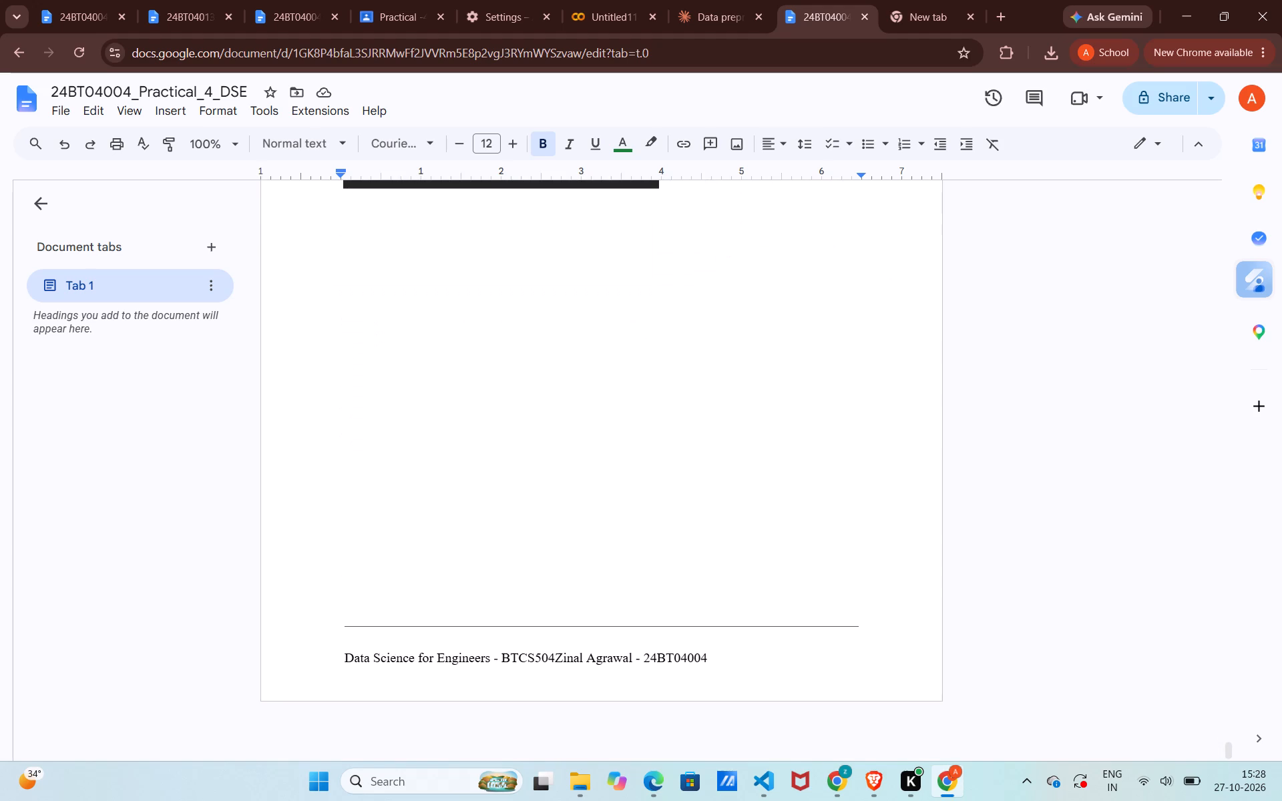
scroll(355, 343, "down", 5)
scroll(355, 343, "up", 10)
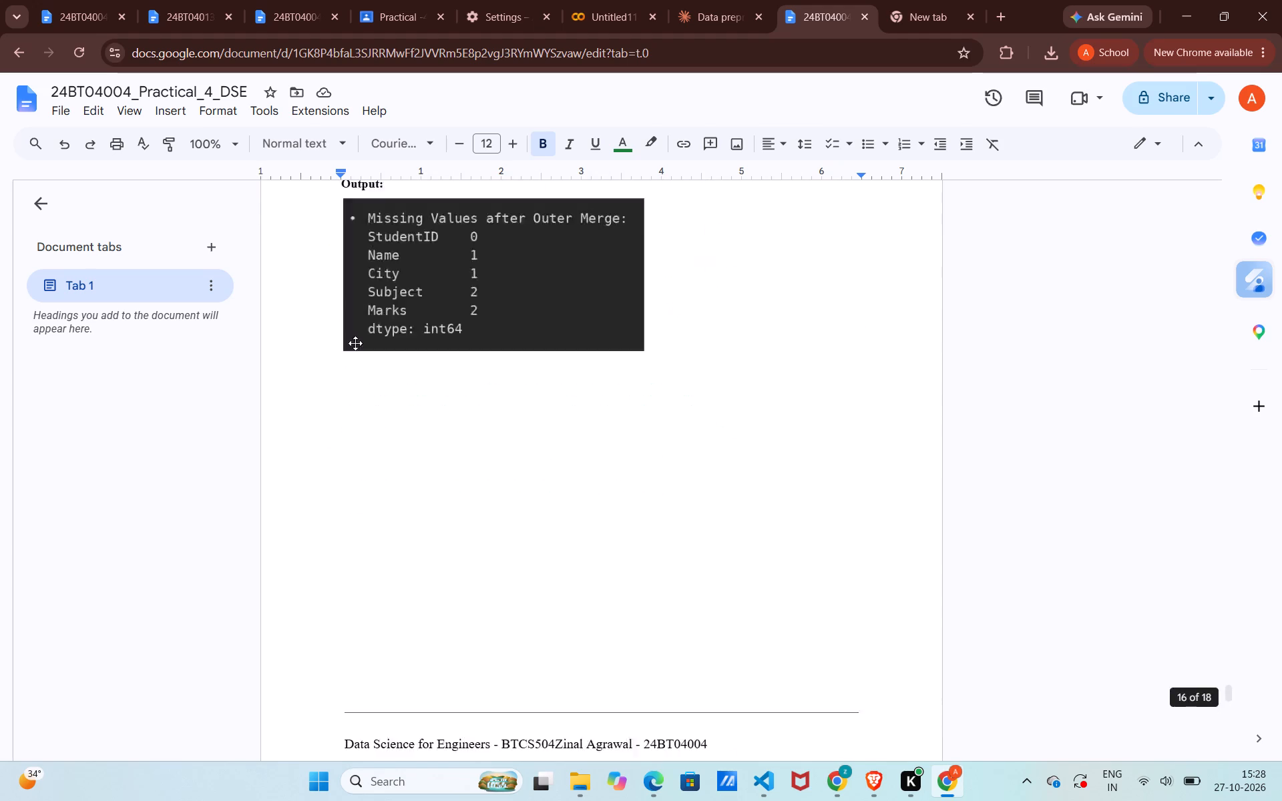
scroll(355, 343, "up", 9)
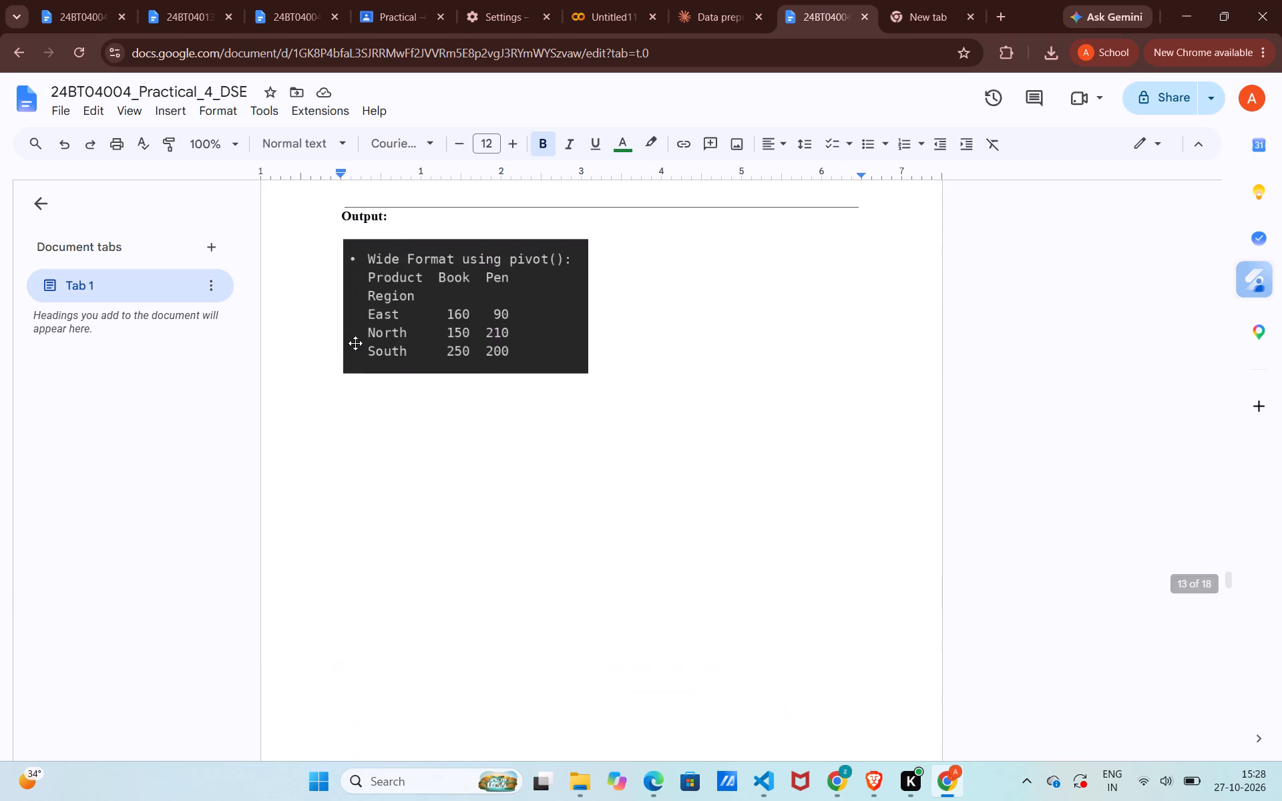
scroll(355, 343, "up", 3)
Bring the "Sorting and Removing Duplicates" section back to the previous page below the pivot() output image, with blank lines above and below its heading.
scroll(355, 343, "down", 7)
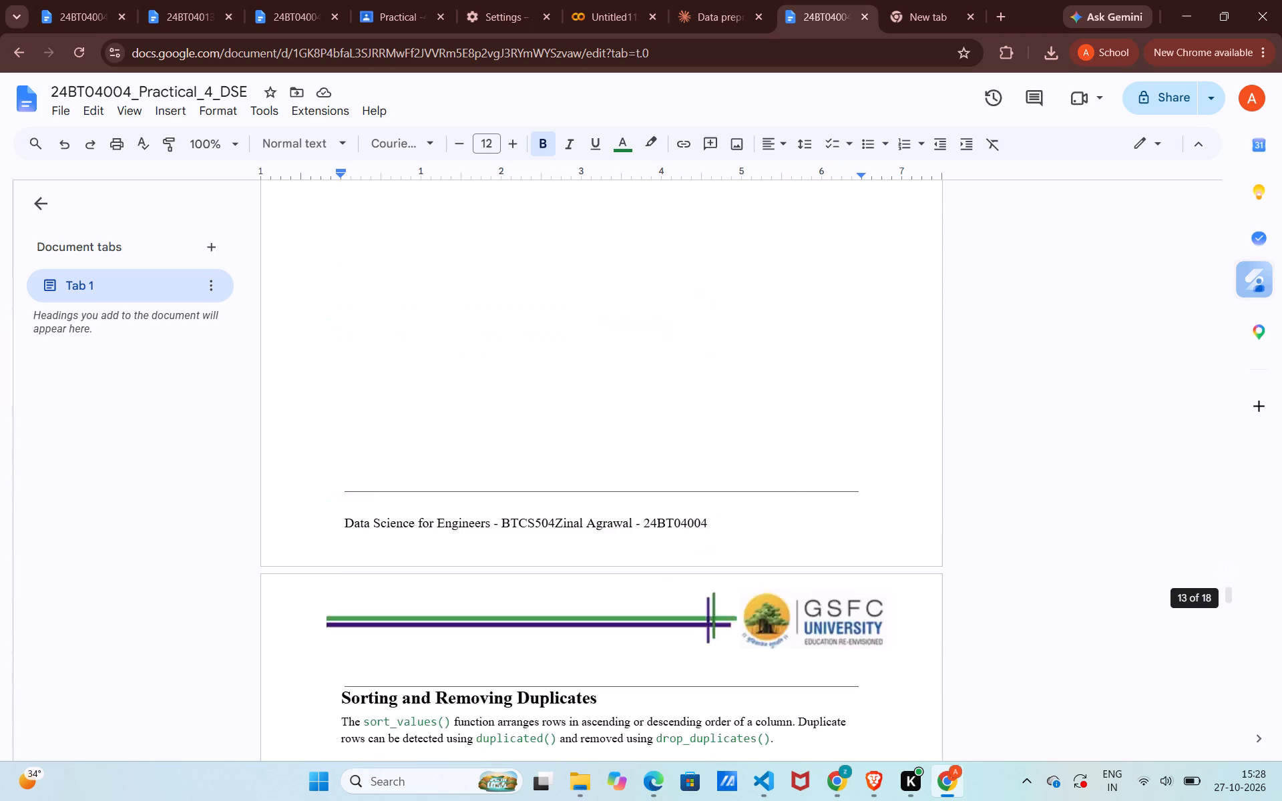
scroll(355, 343, "down", 1)
scroll(355, 343, "up", 1)
left_click(345, 259)
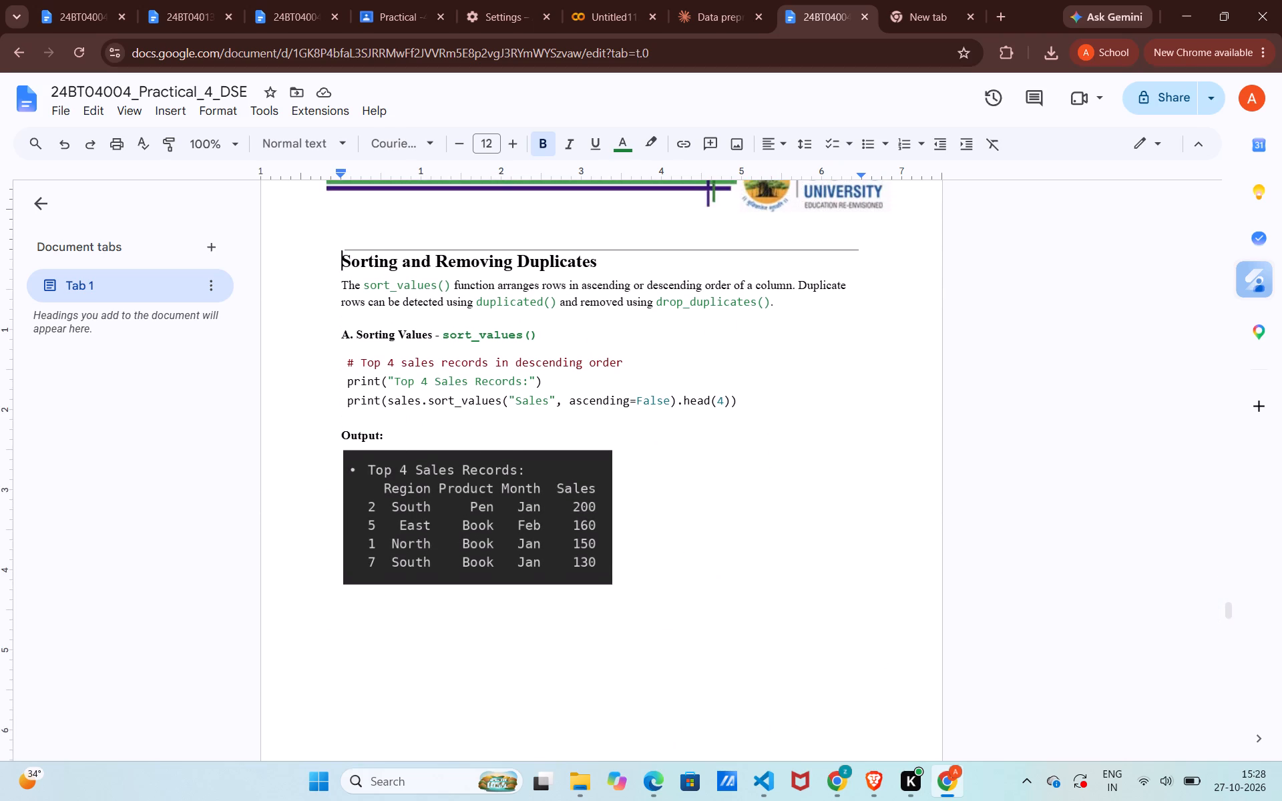
key("BackSpace")
key("Return")
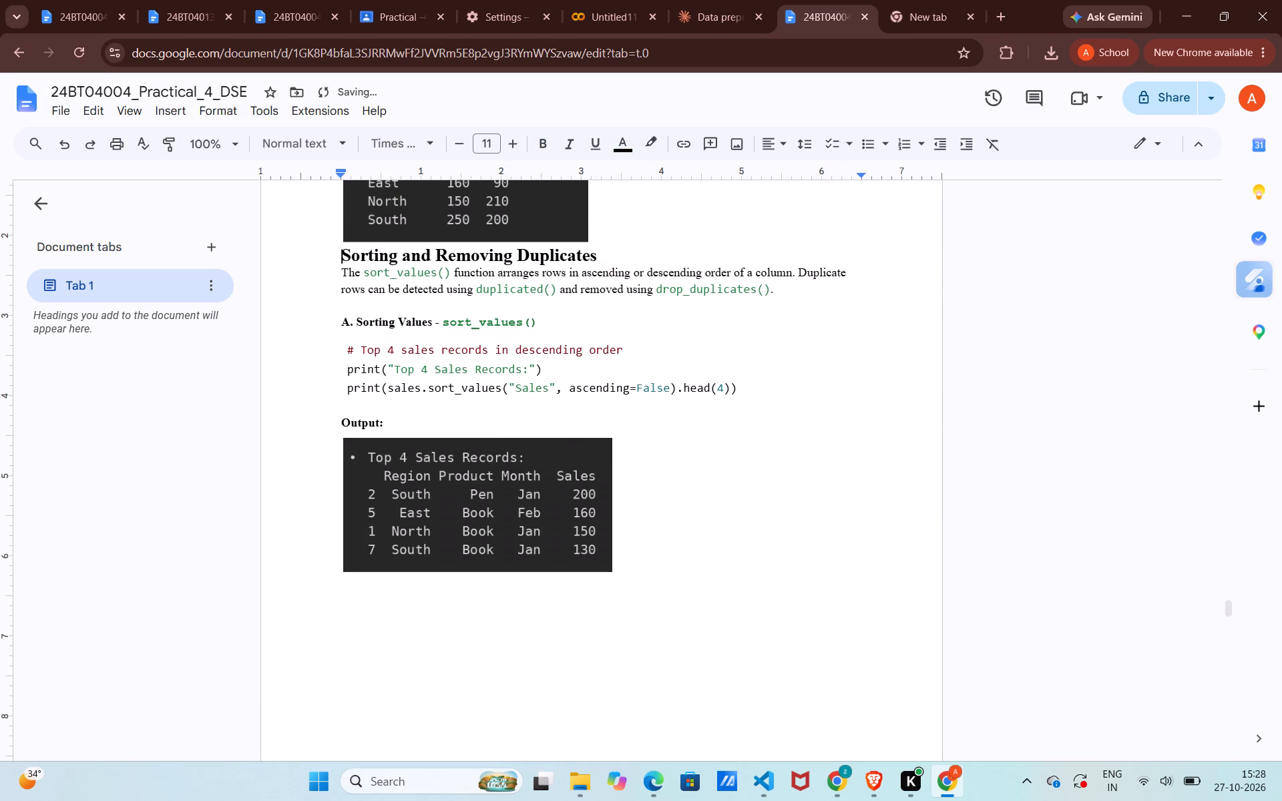
key("Return")
key("Down")
key("Return")
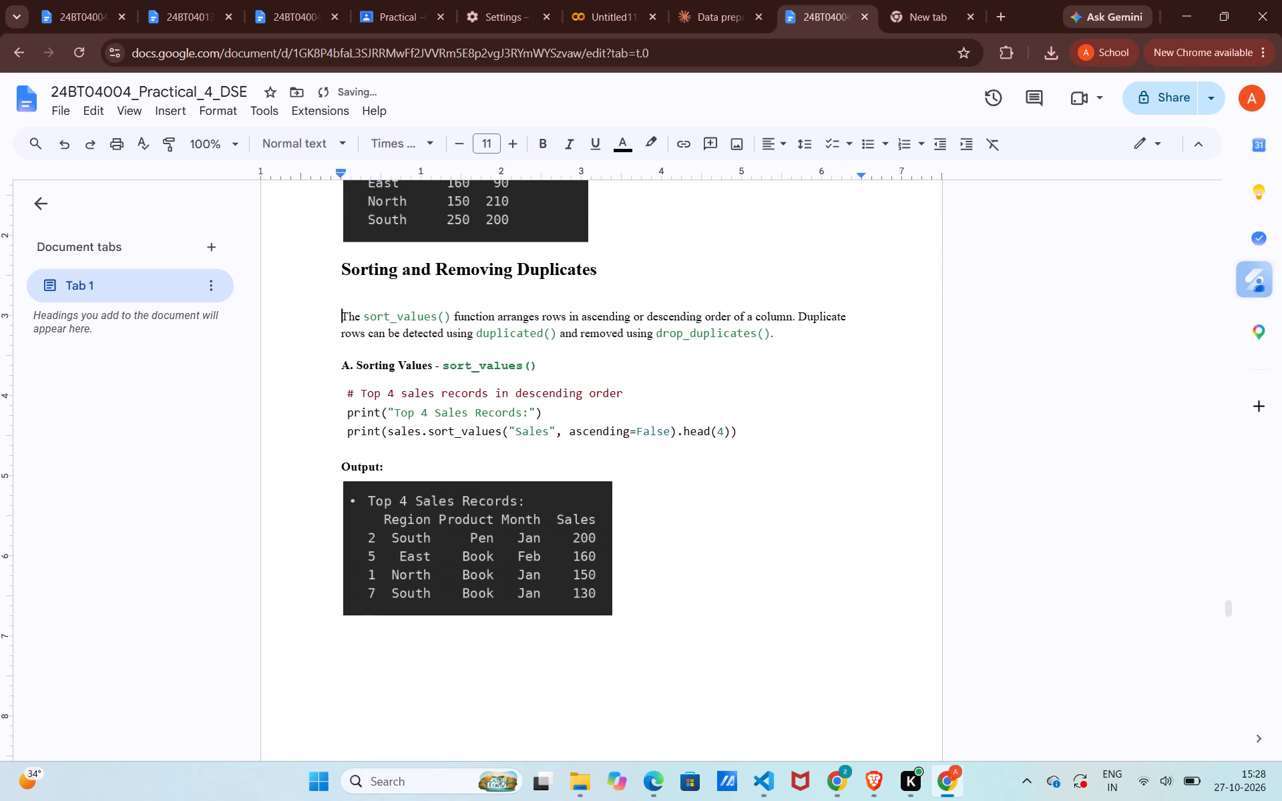
Bring the "B. Removing Duplicates - drop_duplicates()" heading back to the previous page, one blank line below the Top 4 Sales Records output image.
key("Down")
key("Down")
key("Down")
key("Down")
key("Down")
key("Down")
key("Down")
key("Down")
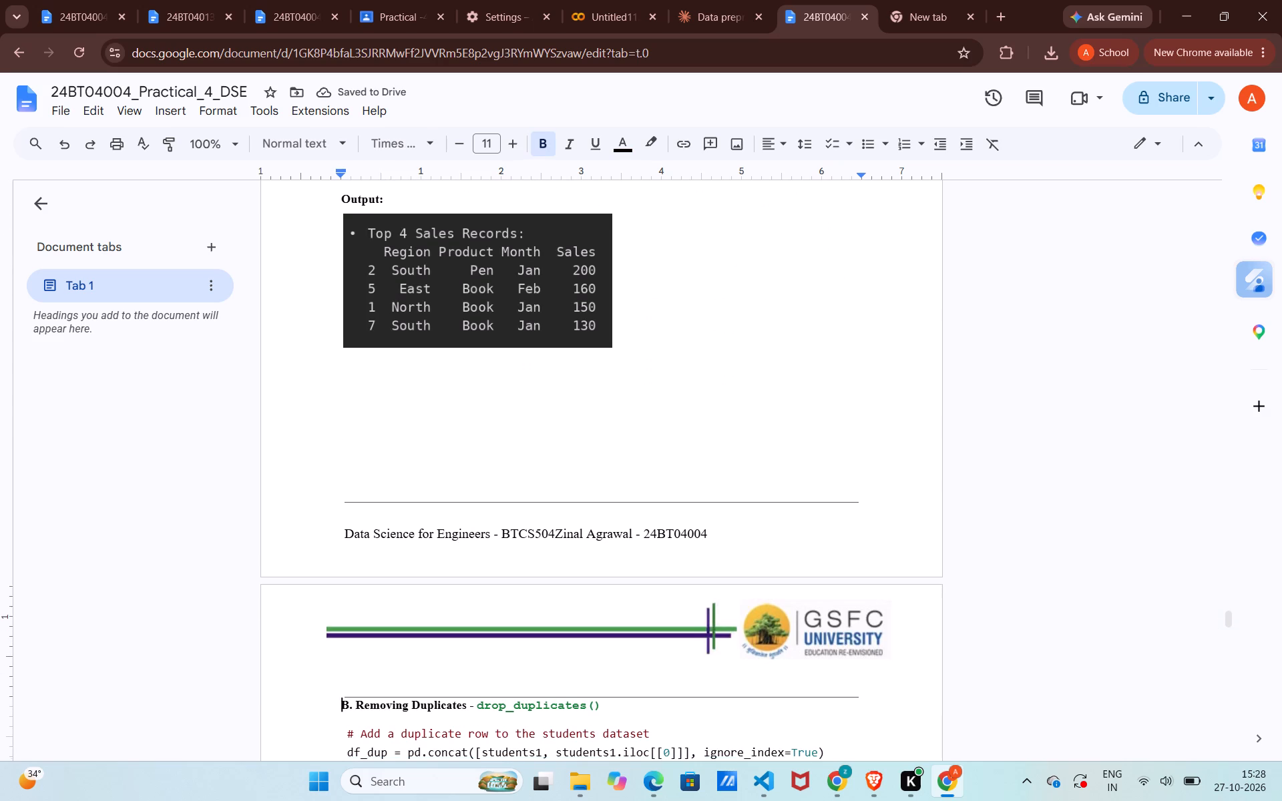
key("BackSpace")
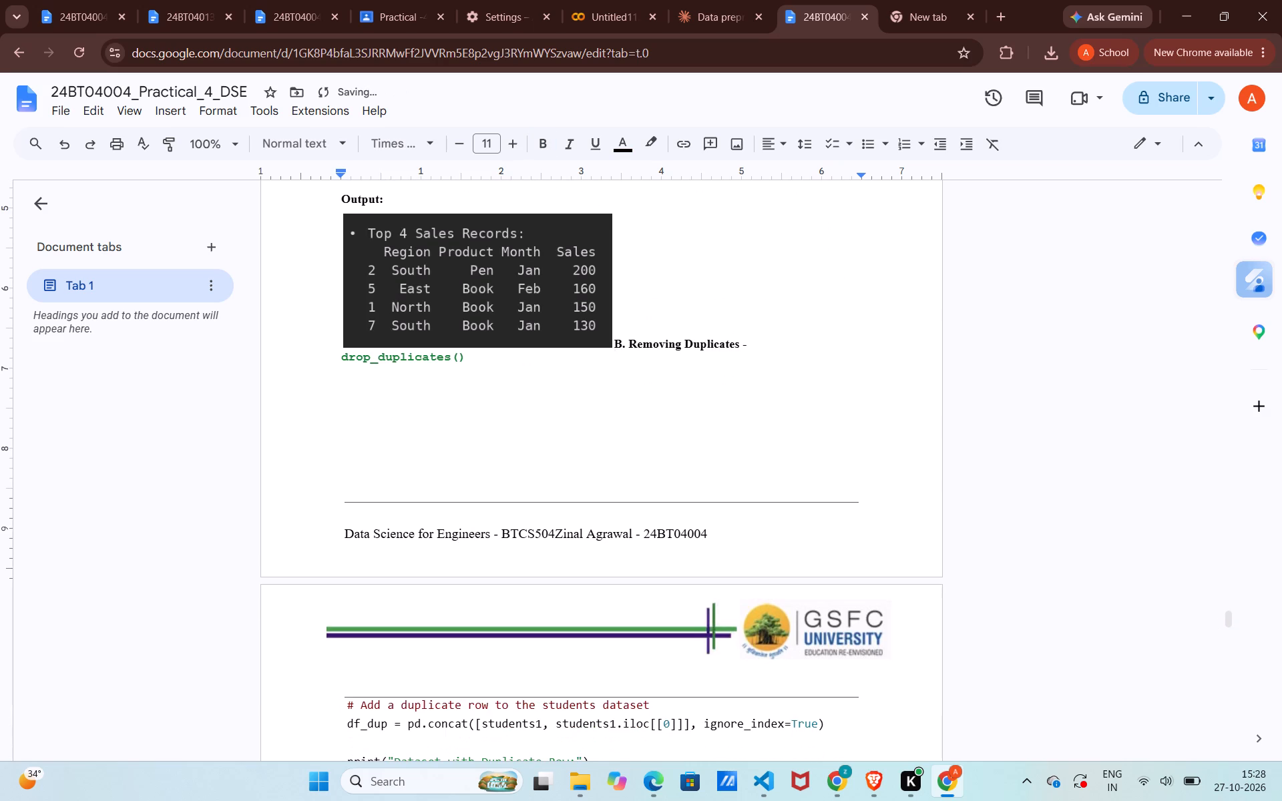
key("Return")
key("Return")
Bring the "# Add a duplicate row to the students dataset" comment and the df_dup line back to the previous page under the drop_duplicates() heading.
key("Down")
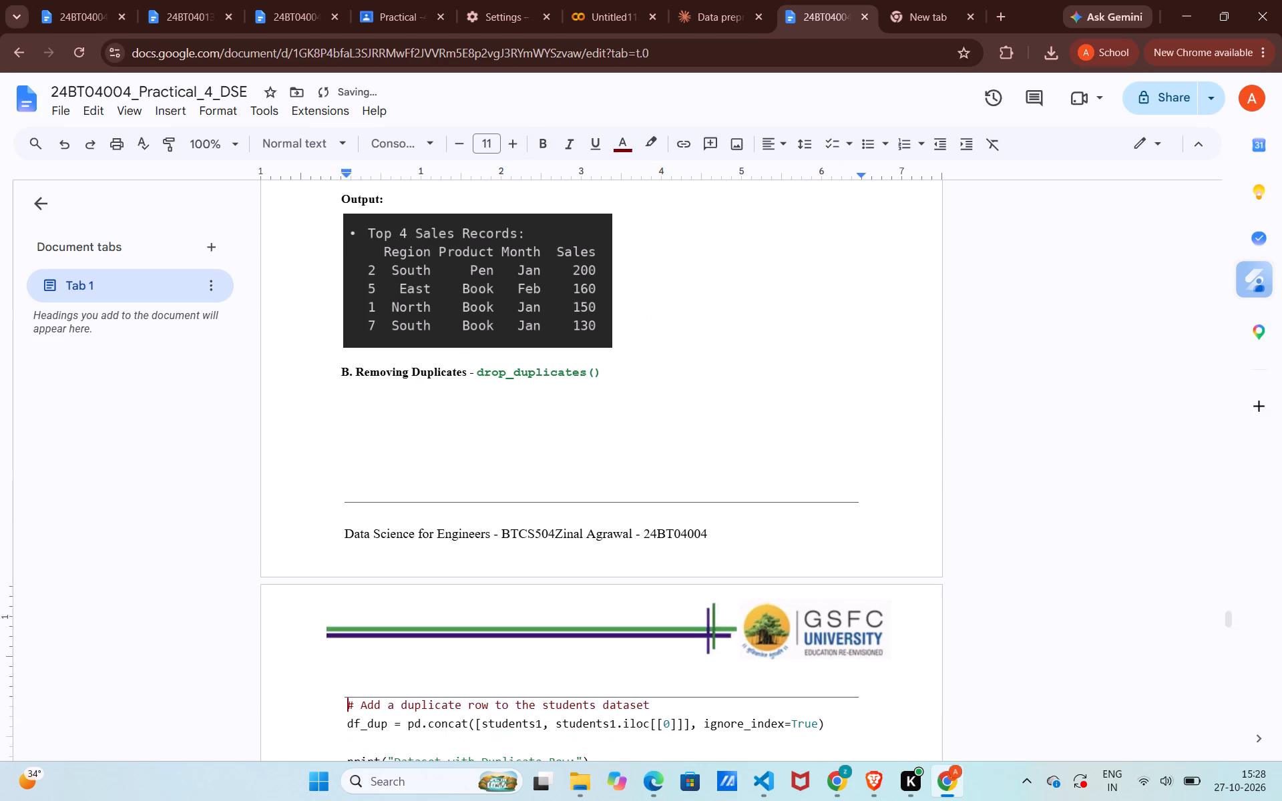
key("BackSpace")
key("BackSpace")
key("Return")
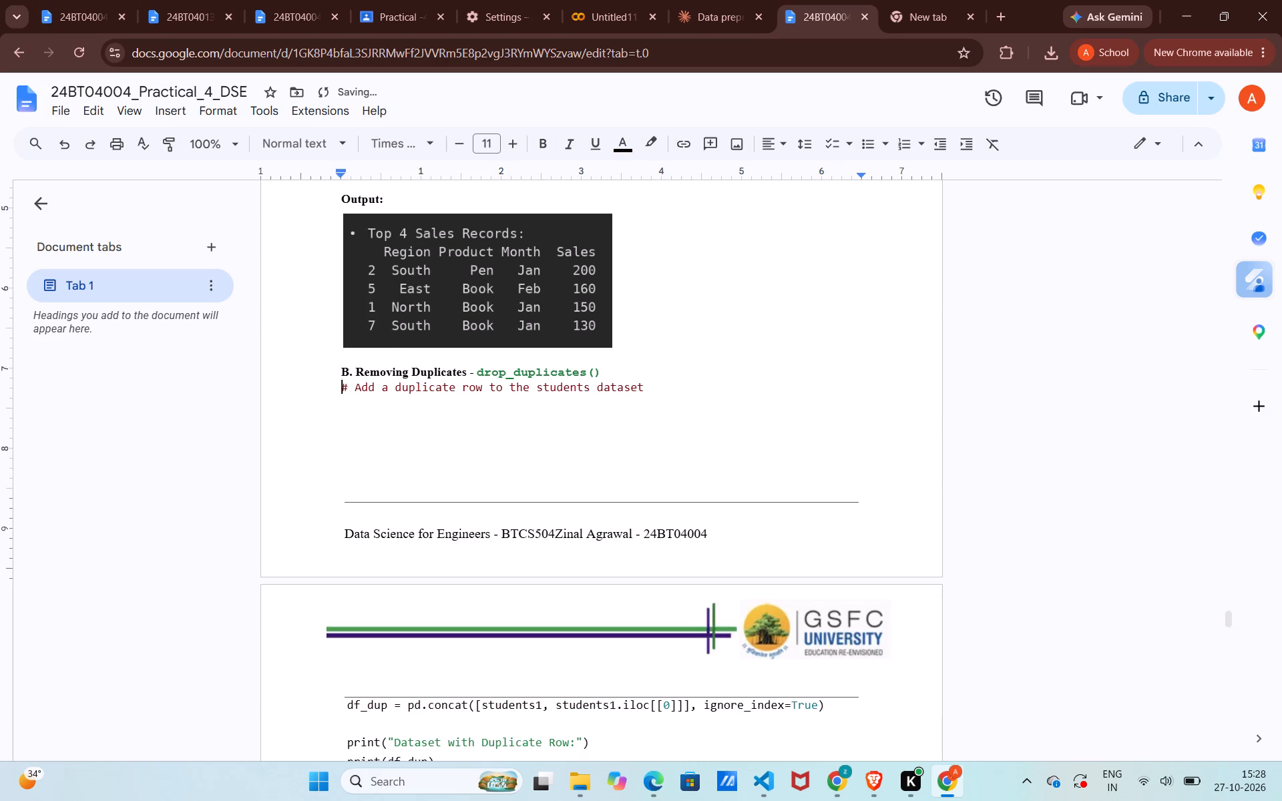
key("Down")
key("Down")
key("Up")
key("BackSpace")
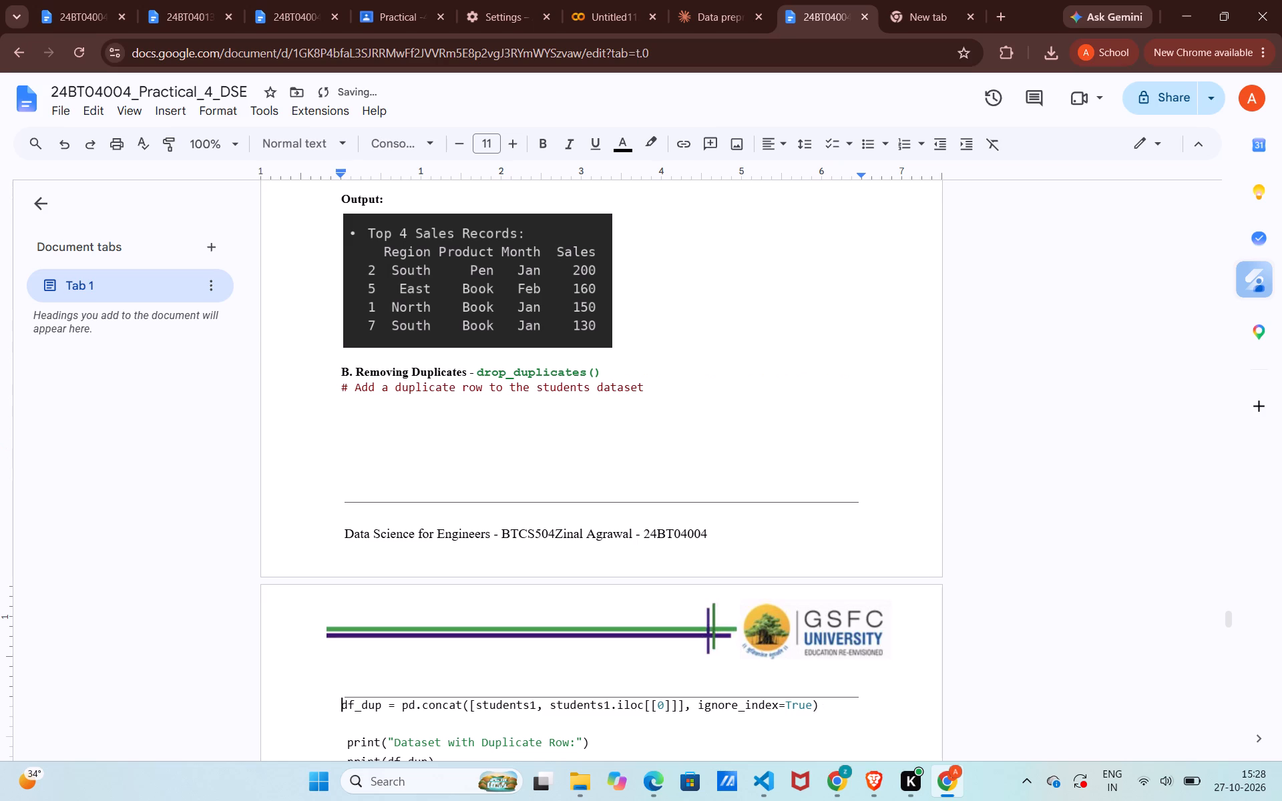
key("BackSpace")
key("Return")
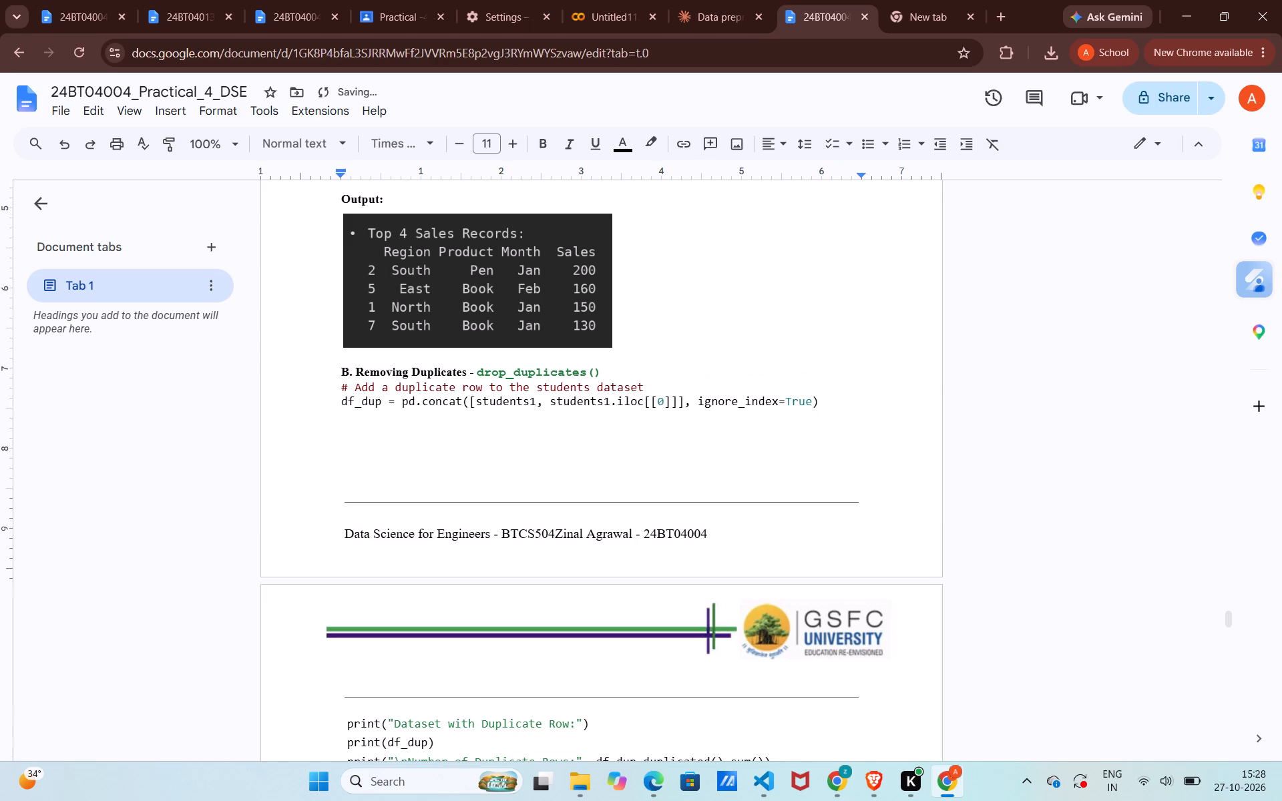
Bring the three print lines, from "Dataset with Duplicate Row:" to "Number of Duplicate Rows:", back to the previous page below the df_dup line.
key("Down")
key("Down")
key("BackSpace")
key("BackSpace")
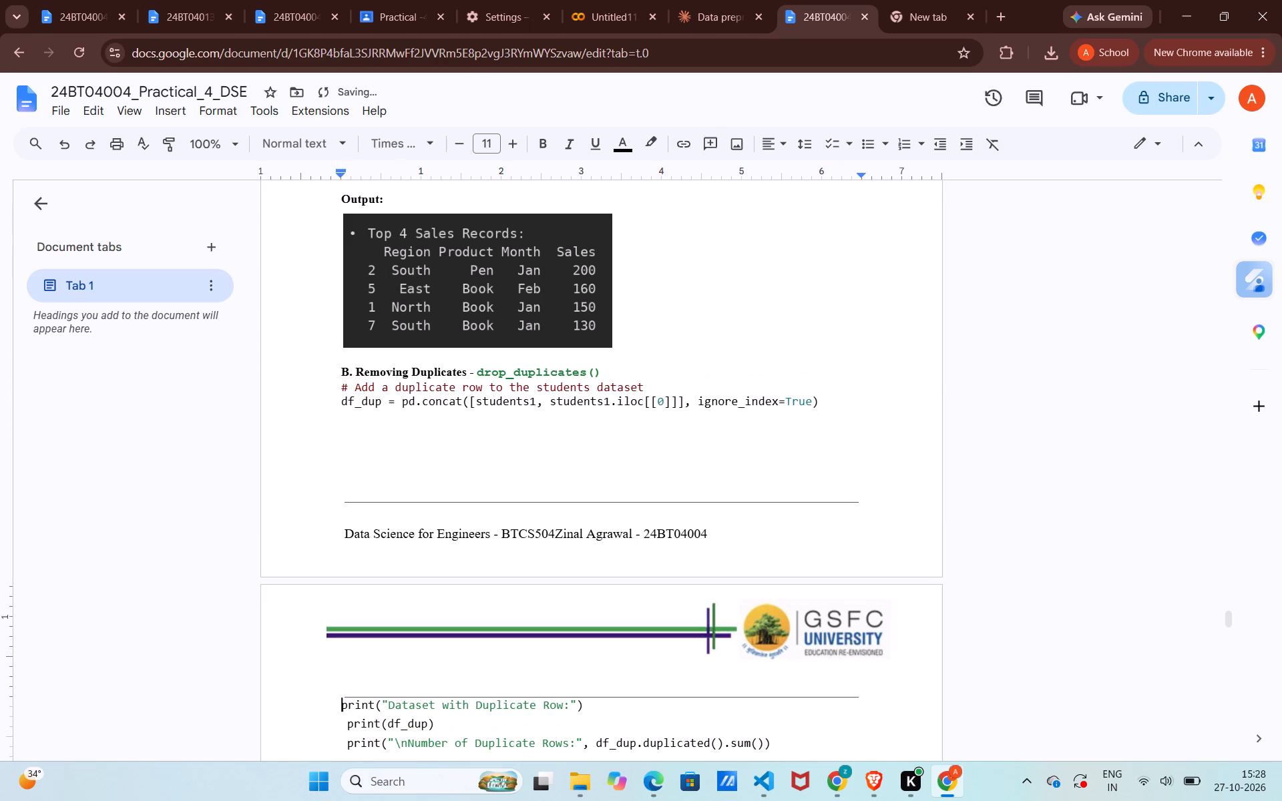
key("BackSpace")
key("Return")
key("Down")
key("Down")
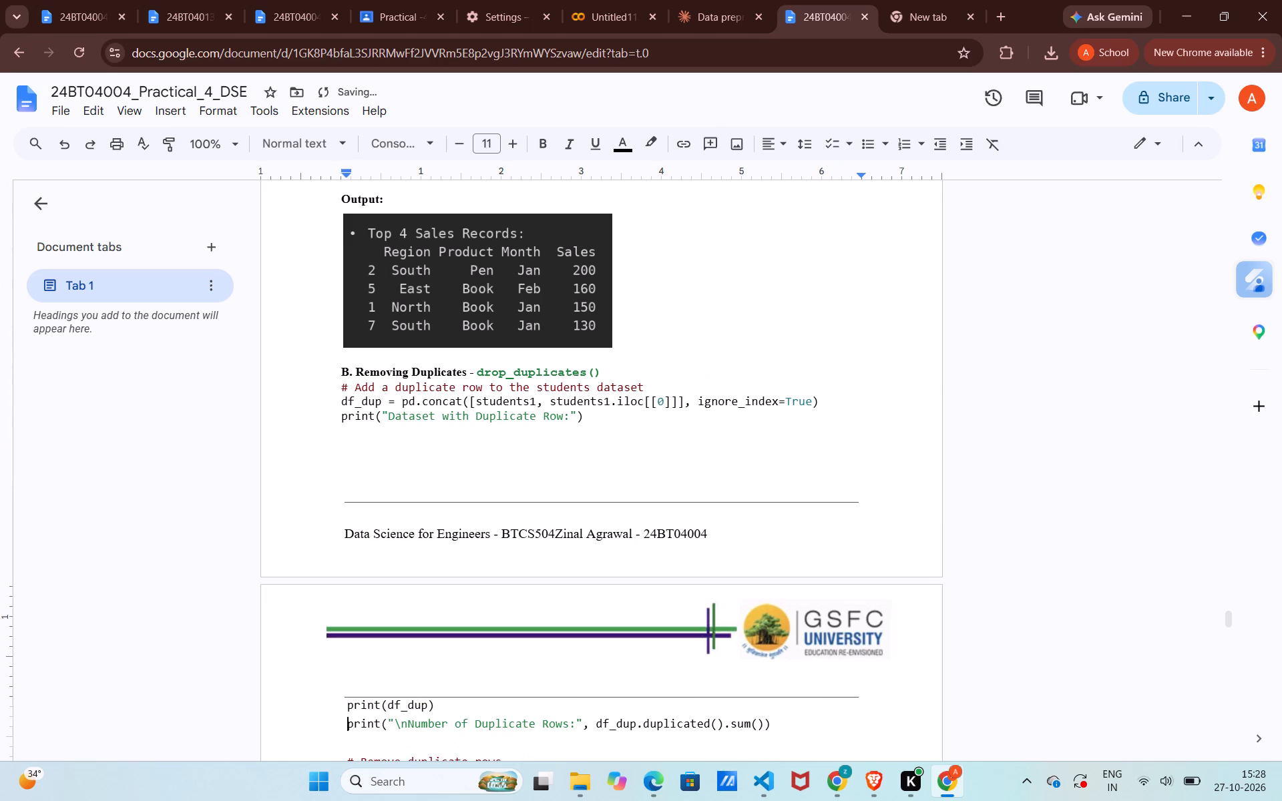
key("Up")
key("BackSpace")
key("BackSpace")
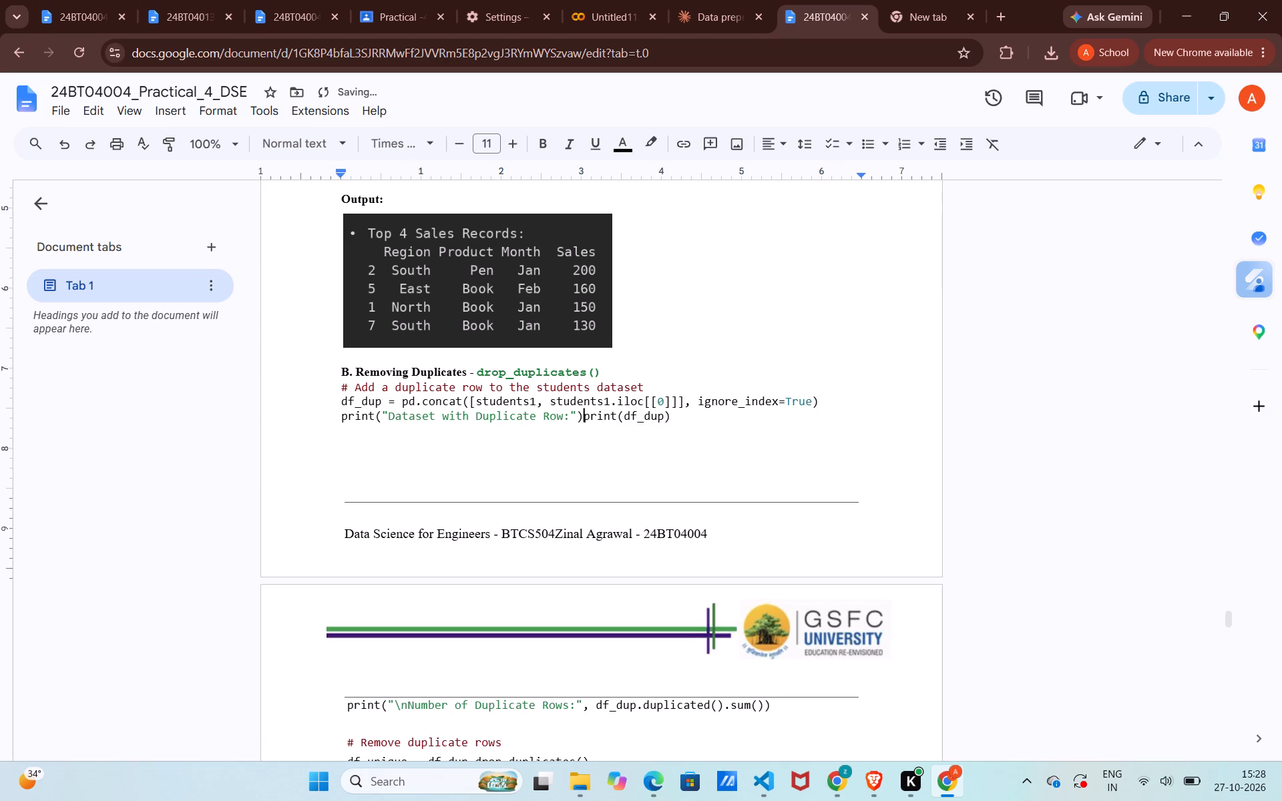
key("Return")
key("Down")
key("BackSpace")
key("BackSpace")
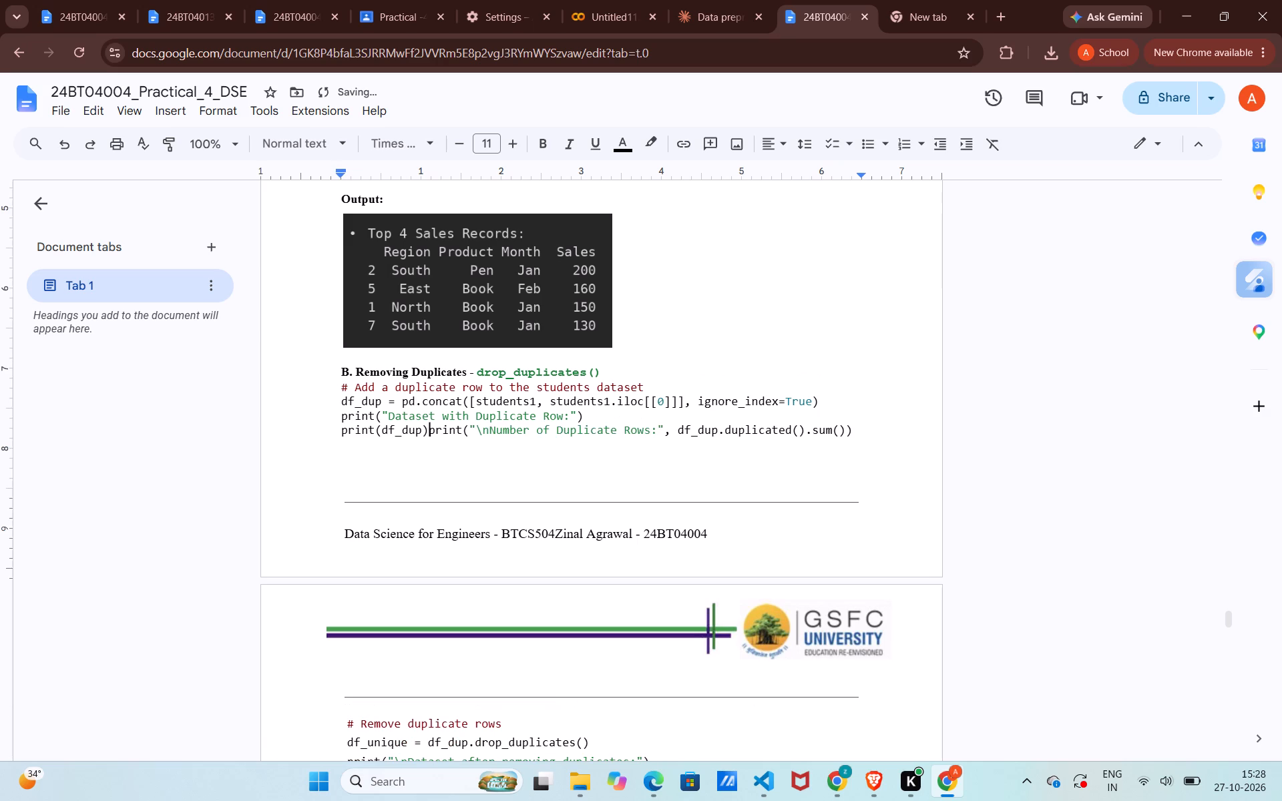
key("Return")
Bring the "# Remove duplicate rows" comment back to the previous page, one blank line below the "Number of Duplicate Rows:" print line.
key("Down")
key("Down")
key("Up")
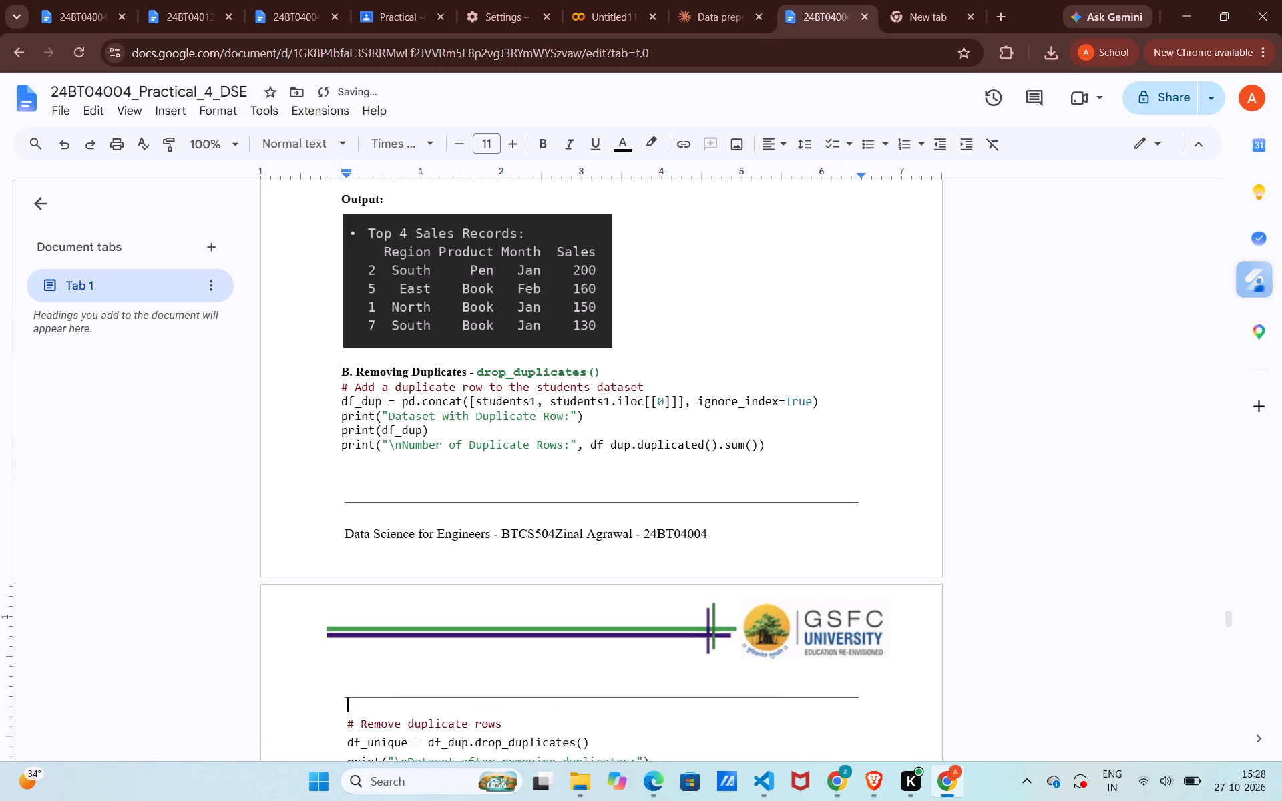
key("BackSpace")
key("BackSpace")
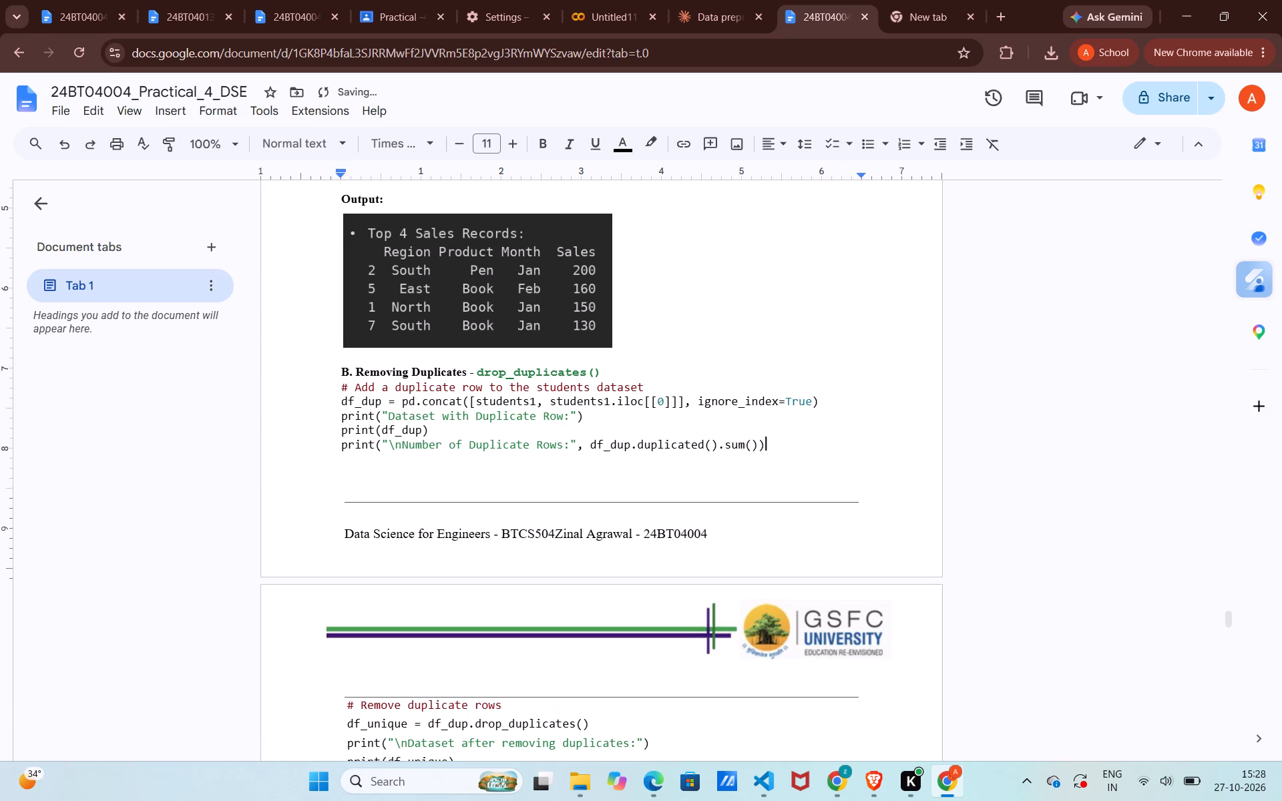
key("Down")
key("Left")
key("Left")
key("Left")
key("Left")
key("Left")
key("Left")
key("Left")
key("Left")
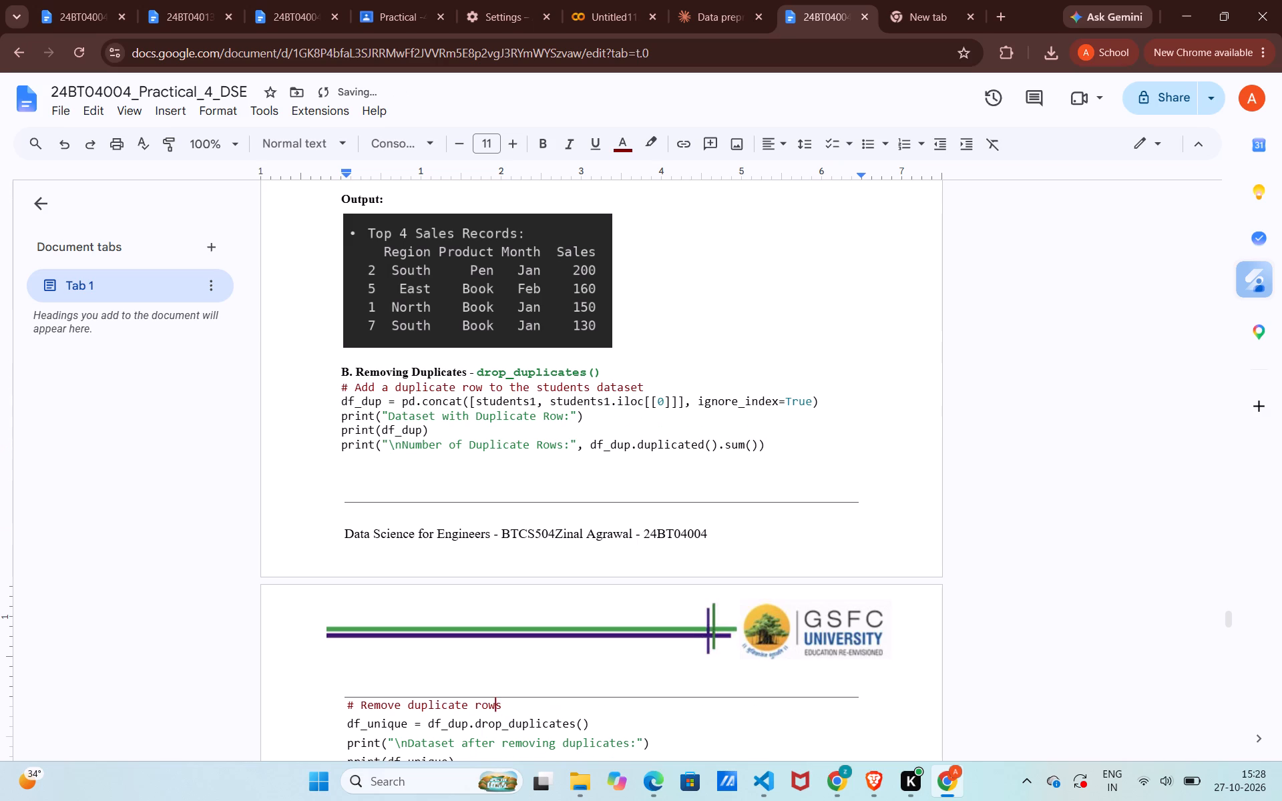
key("Left")
key("Left")
key("Left")
key("Left")
key("Left")
key("Left")
key("Left")
key("Left")
key("Left")
key("Left")
key("Left")
key("Left")
key("Left")
key("Left")
key("Left")
key("BackSpace")
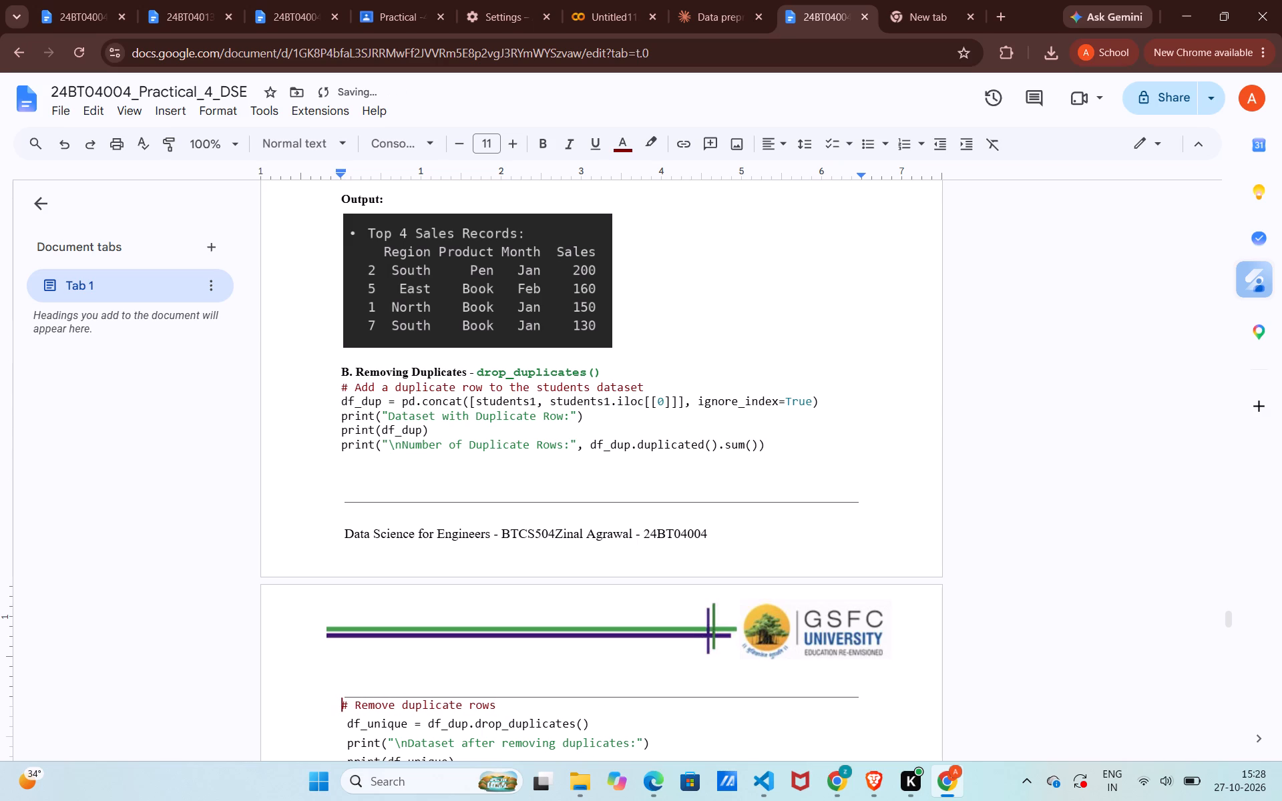
key("BackSpace")
key("Return")
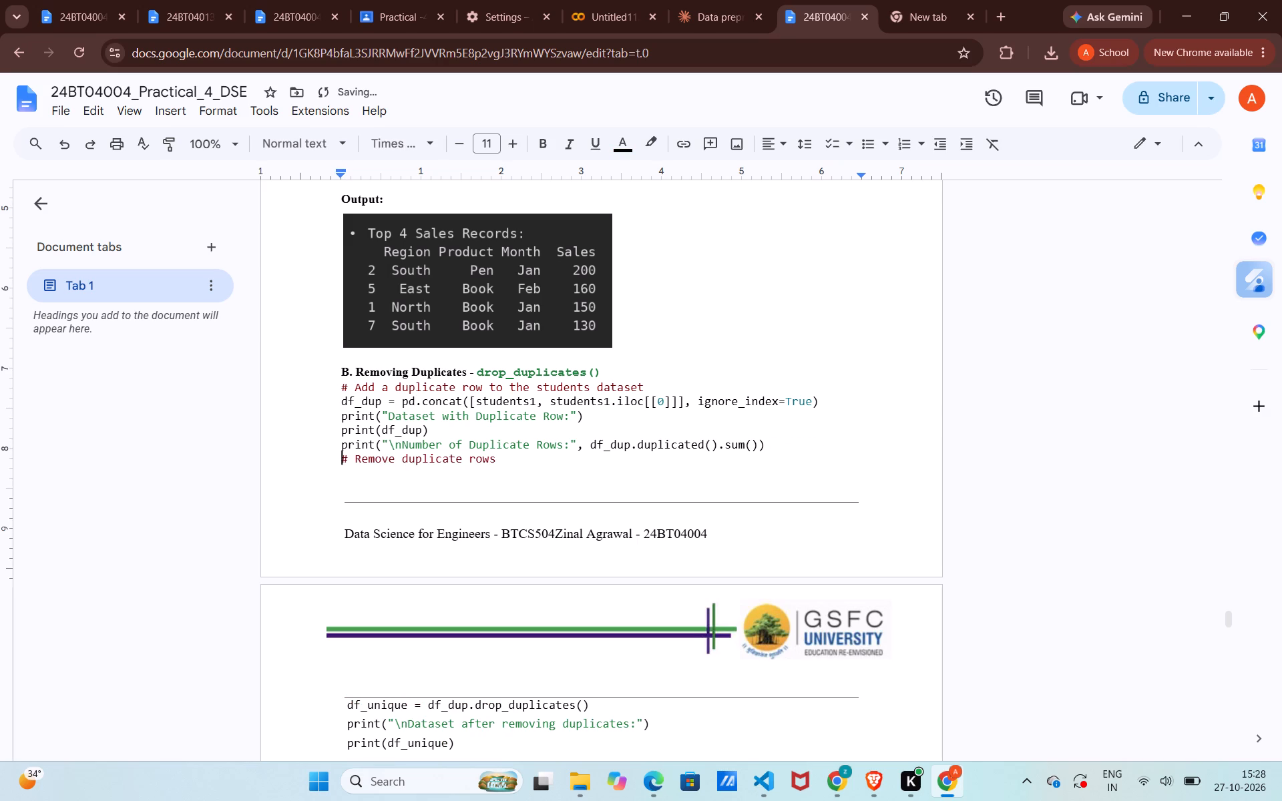
key("Return")
Bring the "df_unique = df_dup.drop_duplicates()" line back to the previous page directly below the "# Remove duplicate rows" comment.
key("Down")
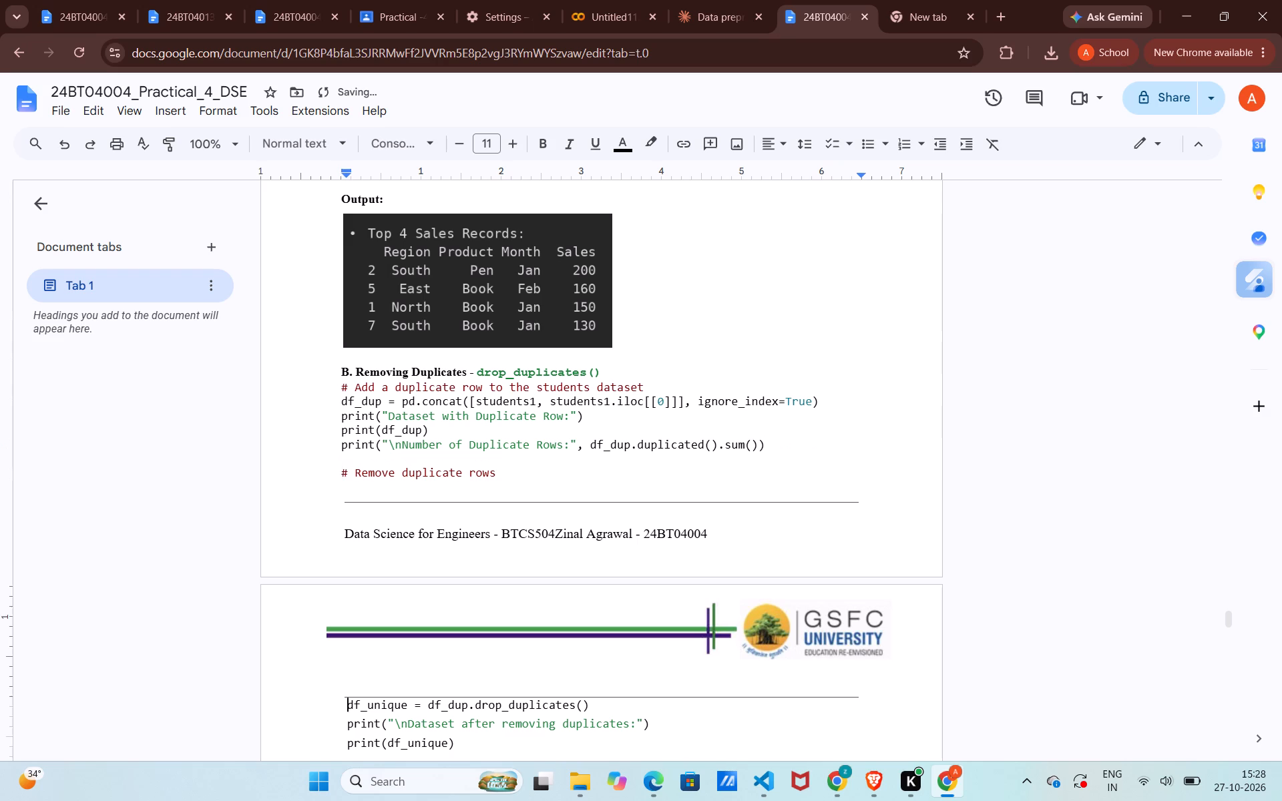
key("BackSpace")
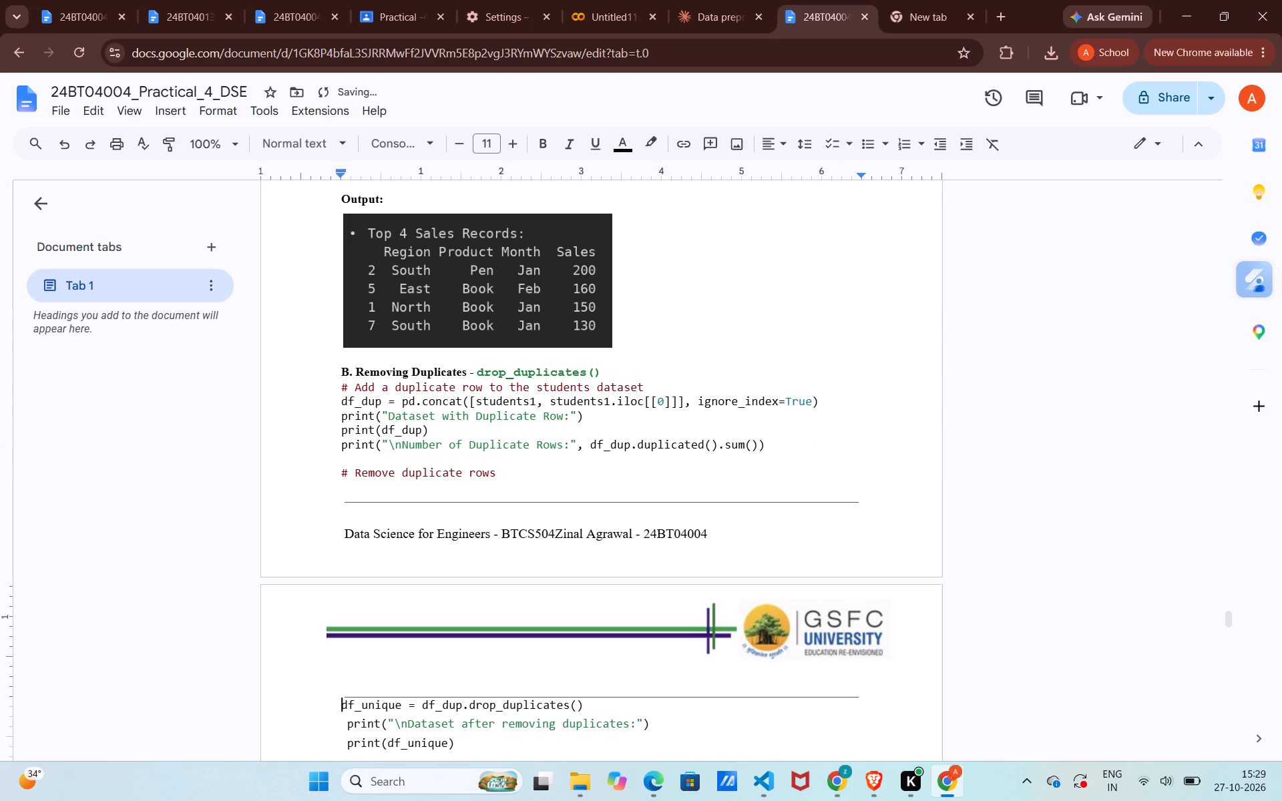
key("BackSpace")
key("Return")
key("Down")
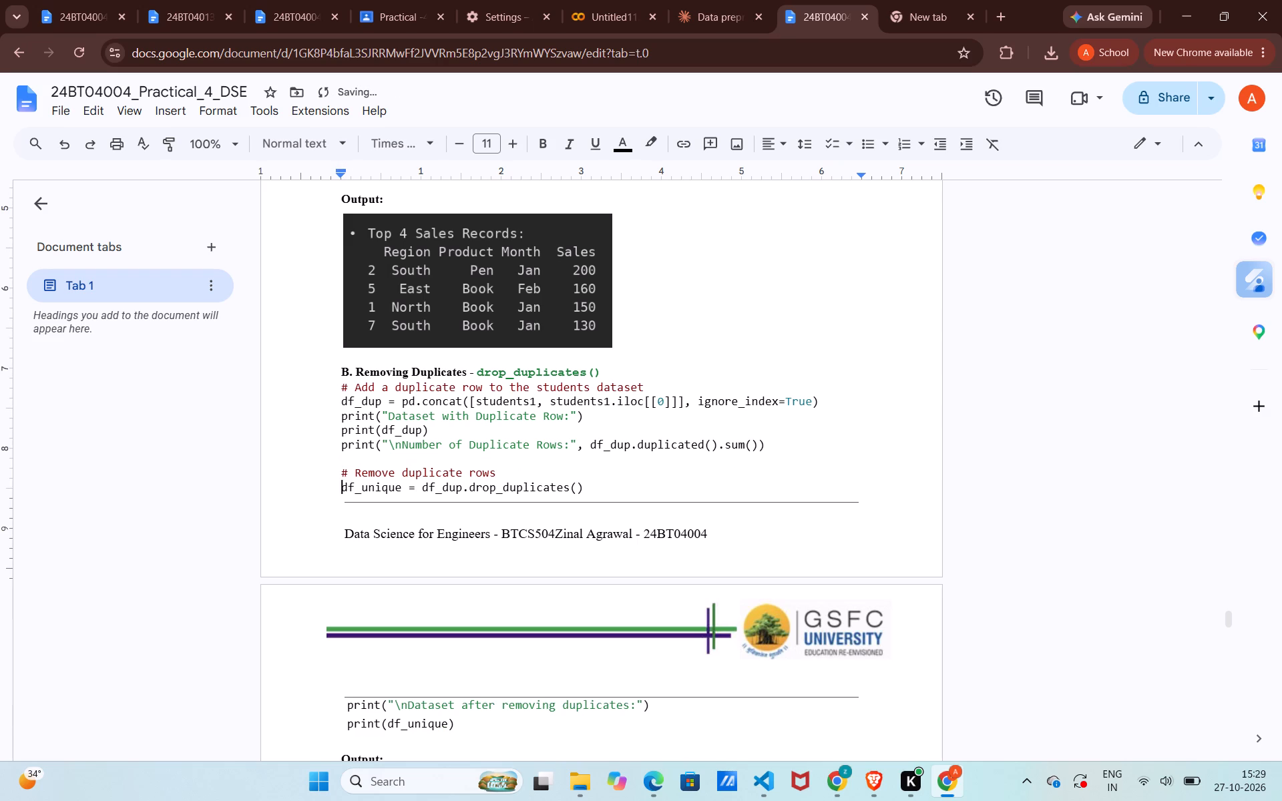
Set the text to 12 pt from the blank line under the "Sorting and Removing Duplicates" heading through the sort_values() code's "Output:" label.
scroll(345, 259, "down", 3)
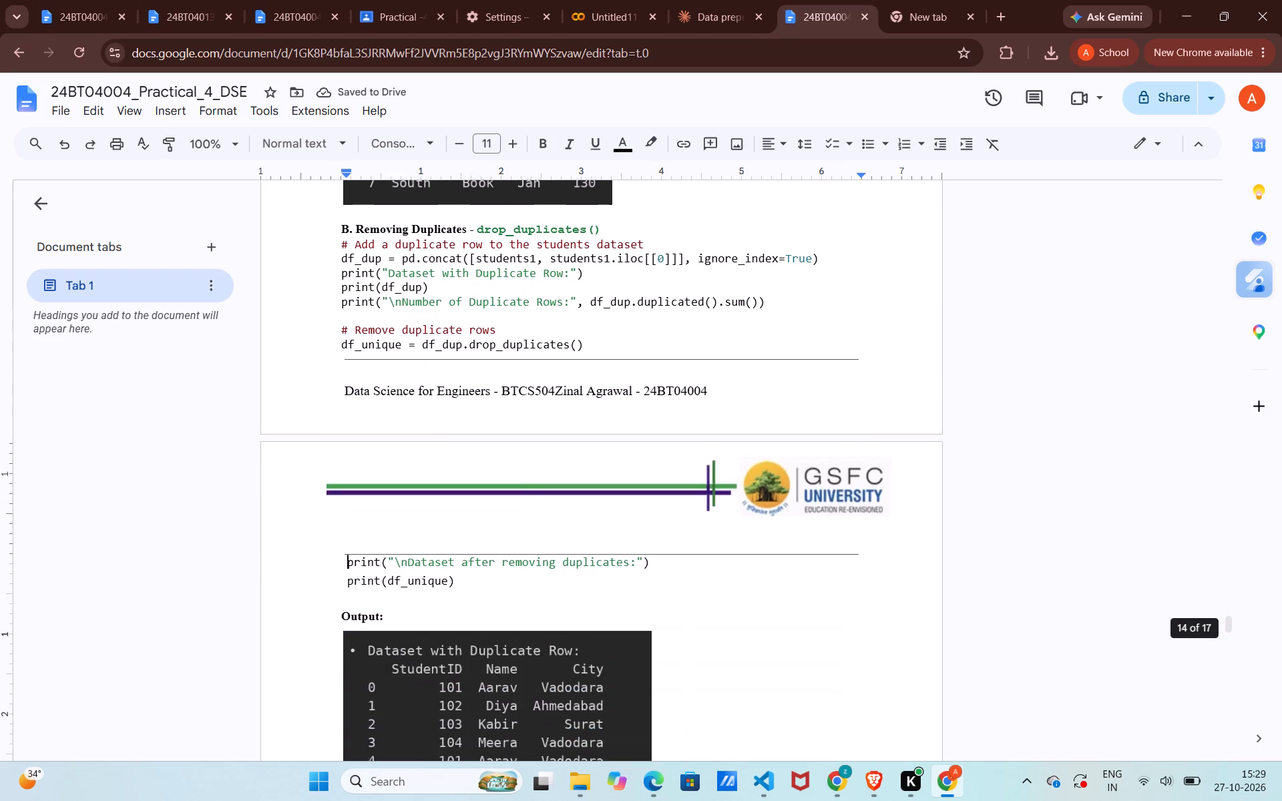
scroll(345, 259, "down", 3)
scroll(345, 259, "up", 2)
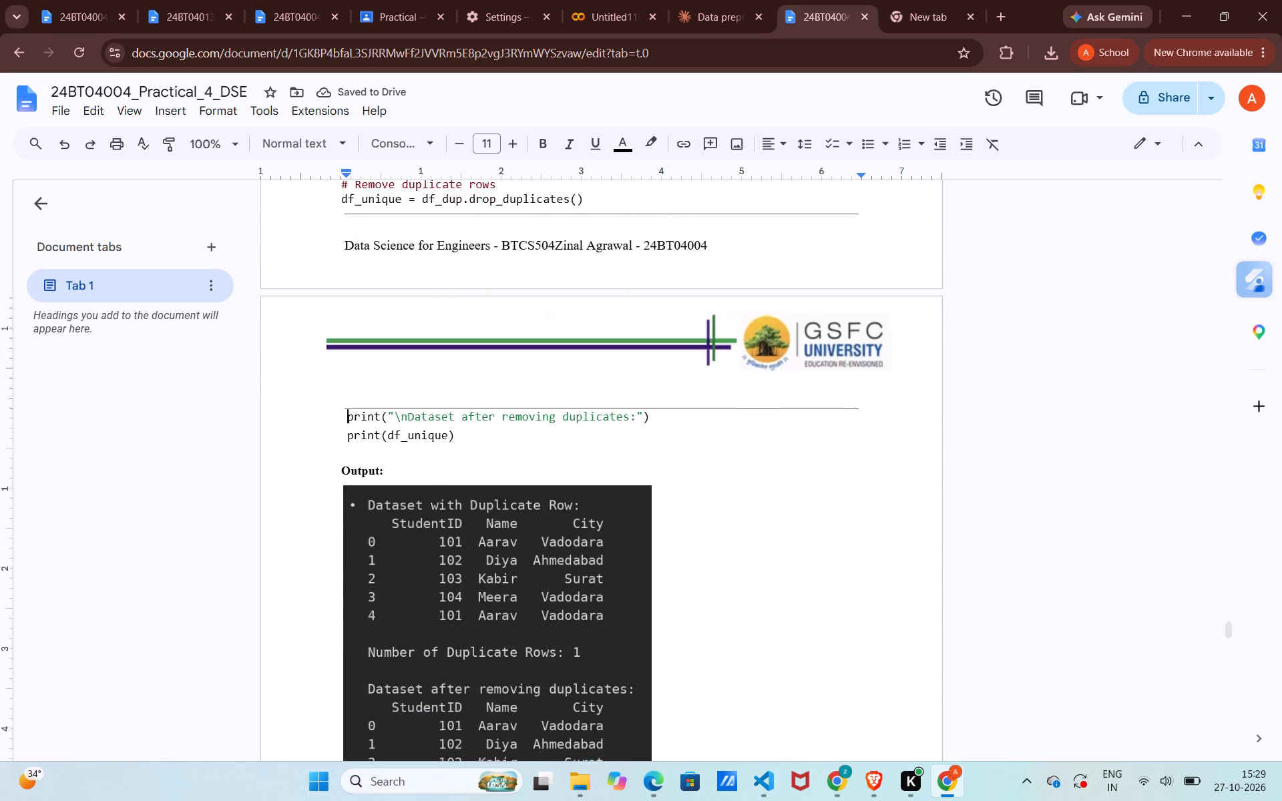
scroll(345, 259, "up", 3)
scroll(267, 248, "up", 1)
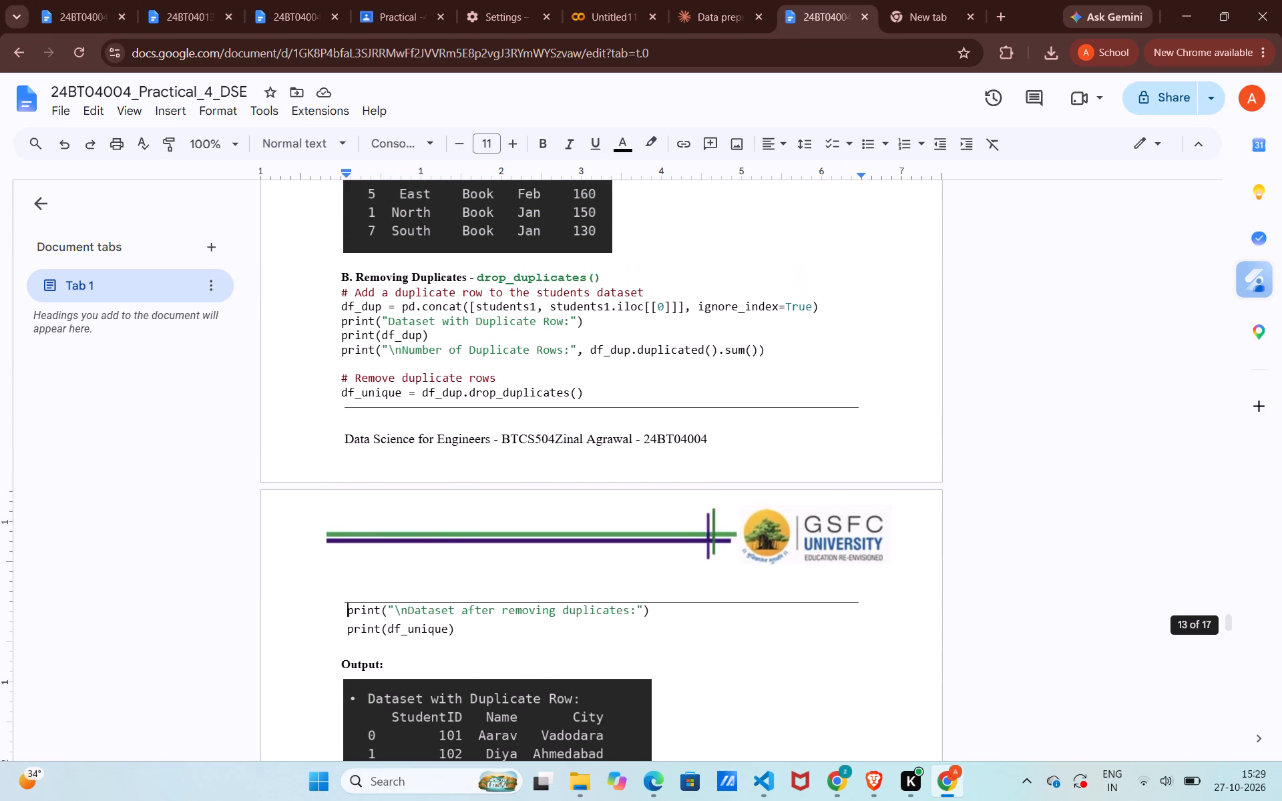
scroll(204, 236, "up", 6)
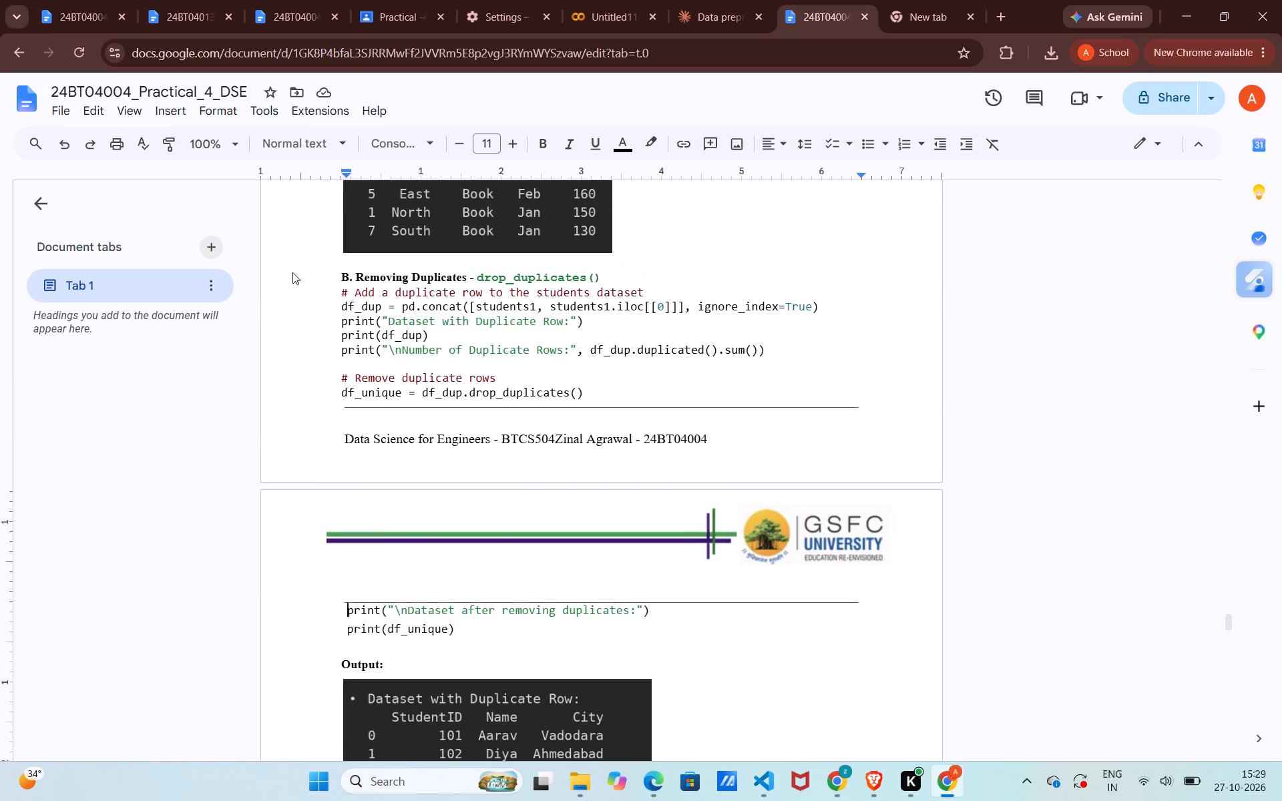
scroll(321, 282, "up", 1)
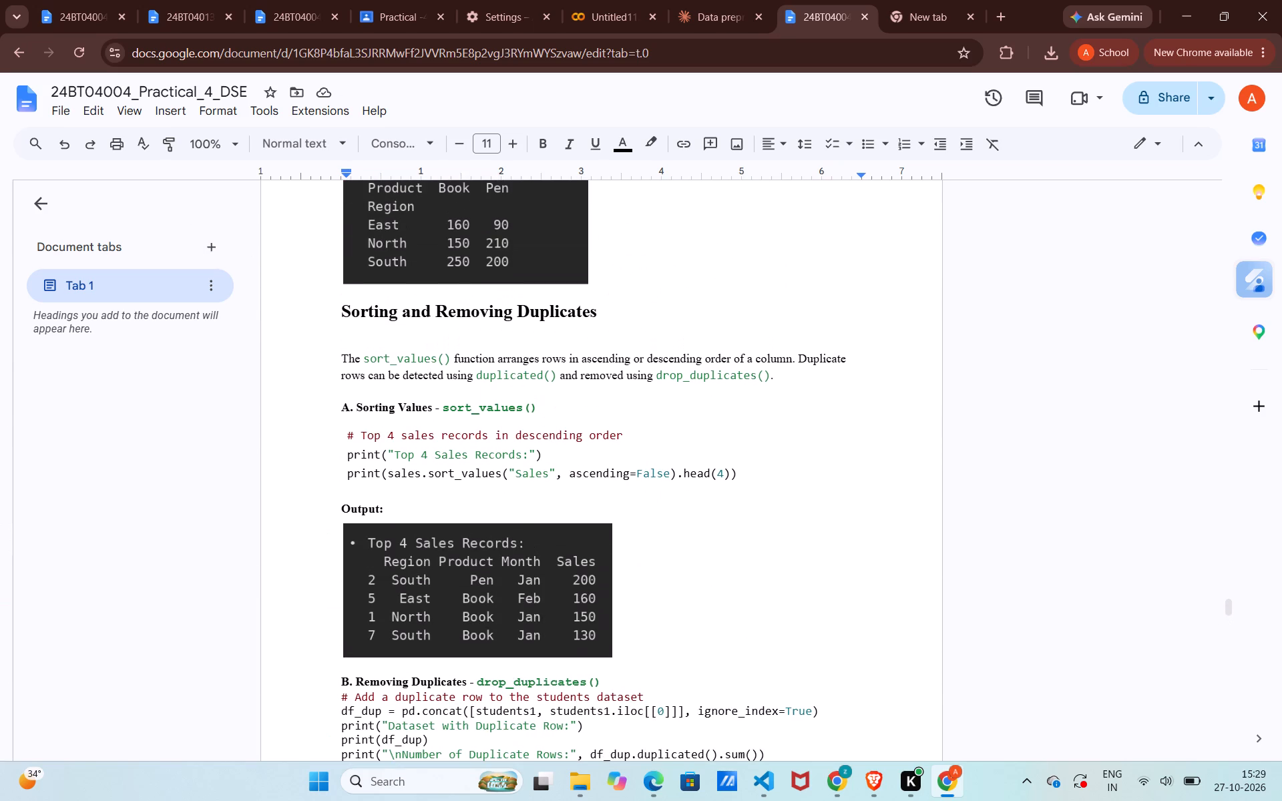
left_click(430, 371)
scroll(430, 371, "up", 2)
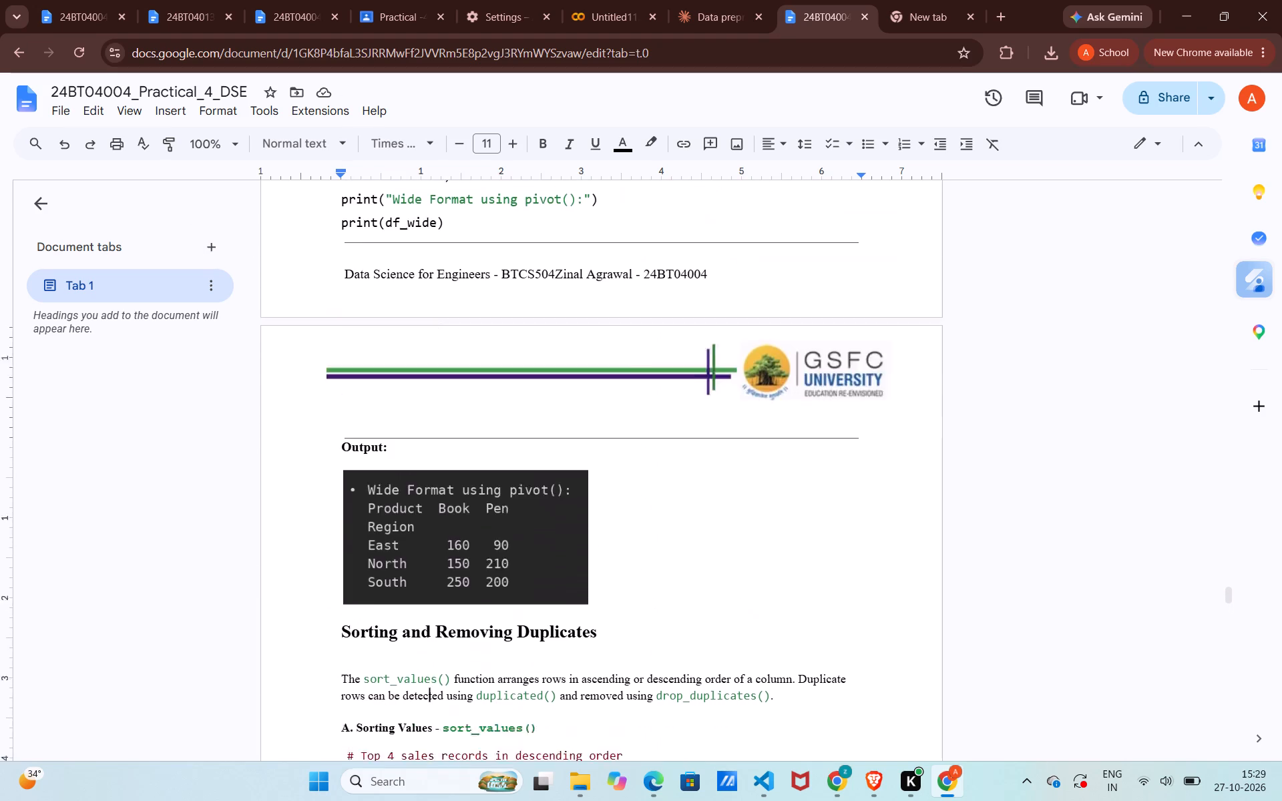
scroll(430, 371, "up", 2)
left_click(415, 371)
scroll(415, 371, "down", 4)
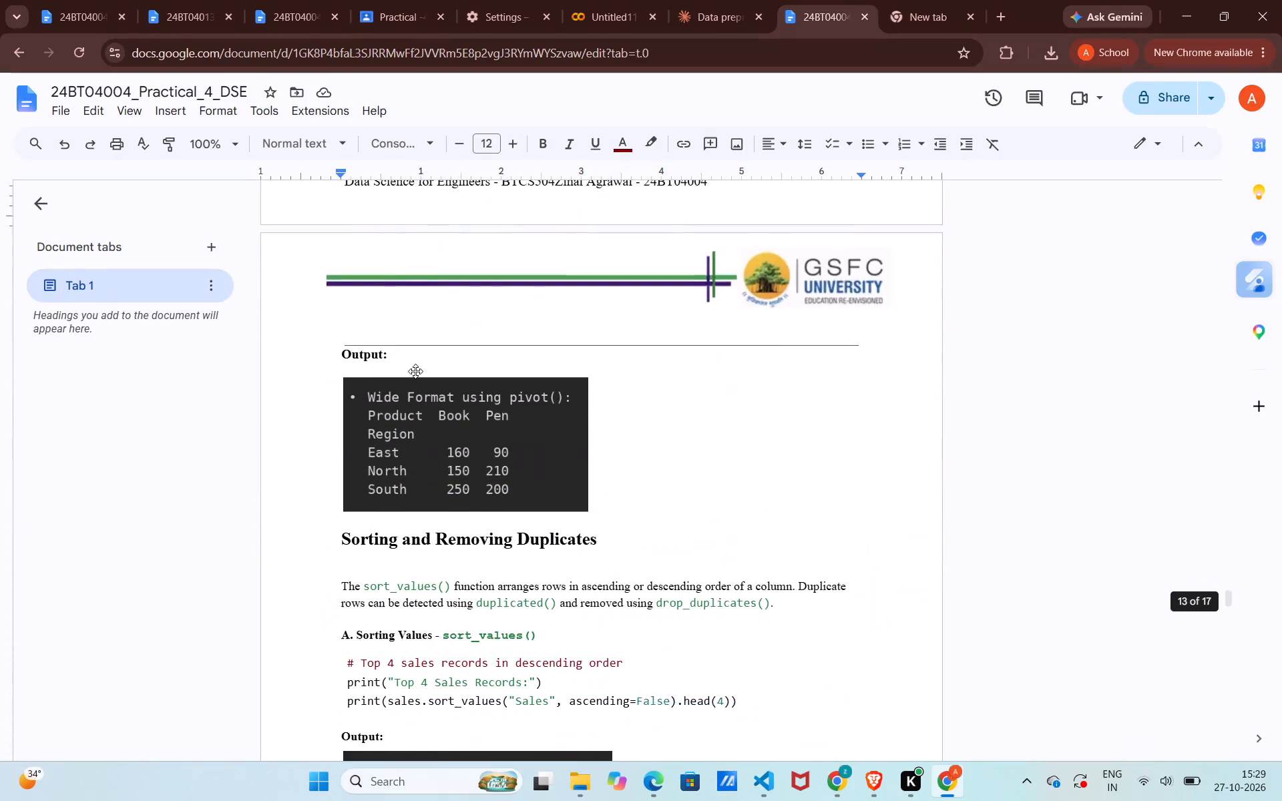
scroll(415, 371, "down", 1)
left_click_drag(343, 426, 578, 547)
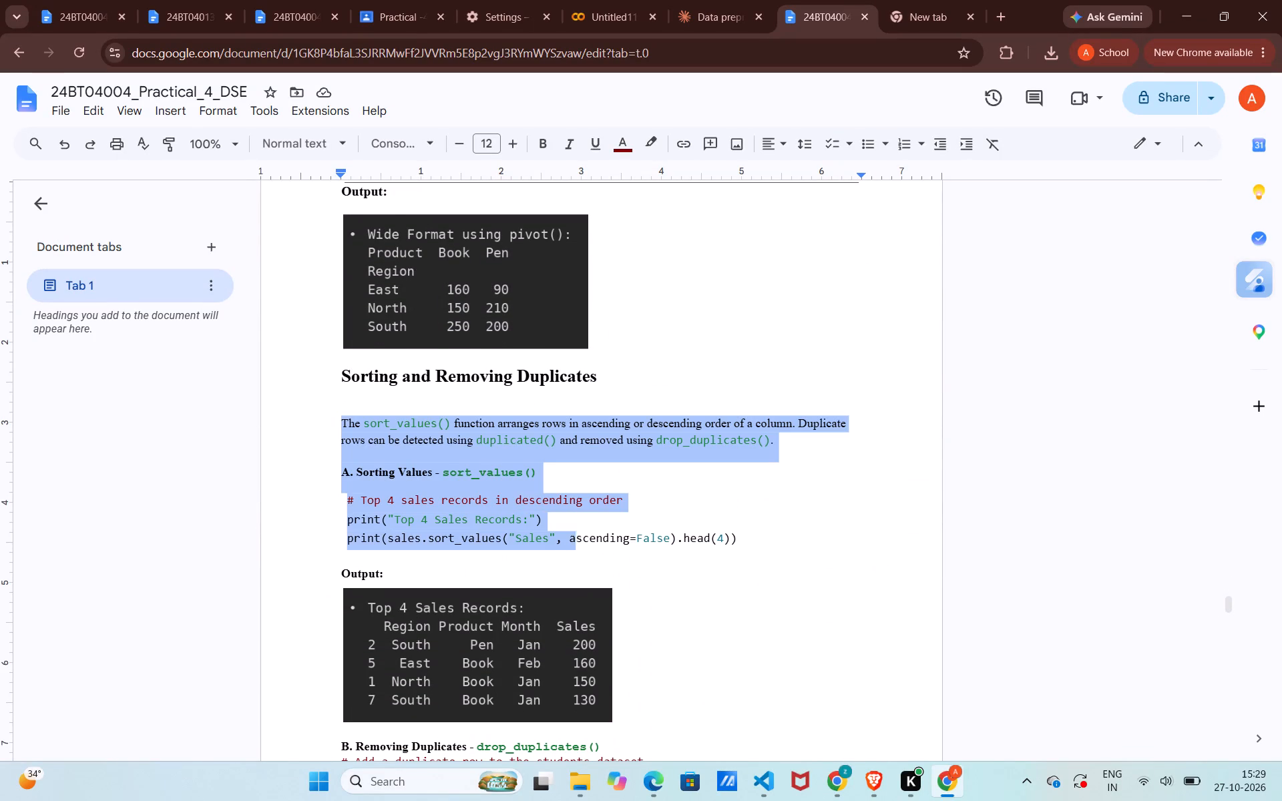
left_click_drag(578, 547, 716, 549)
left_click(523, 493)
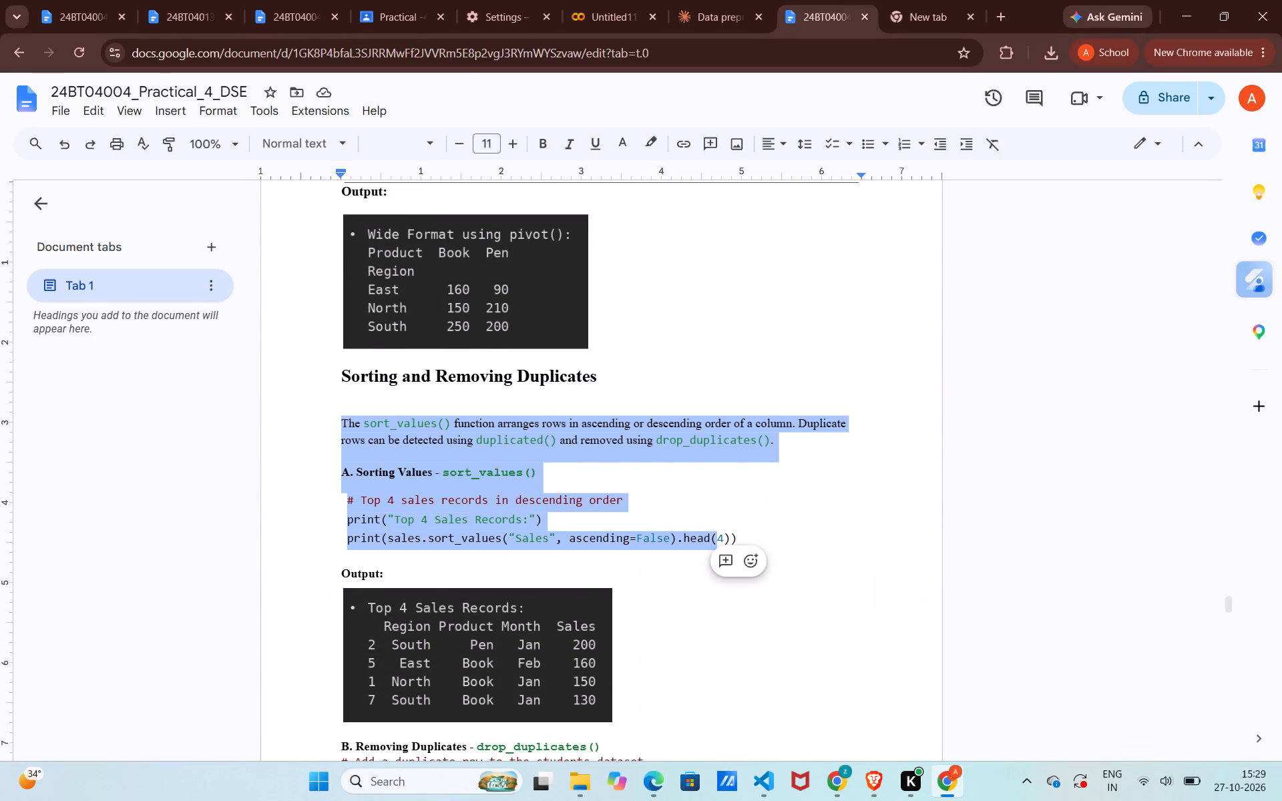
left_click_drag(342, 411, 482, 565)
left_click(511, 143)
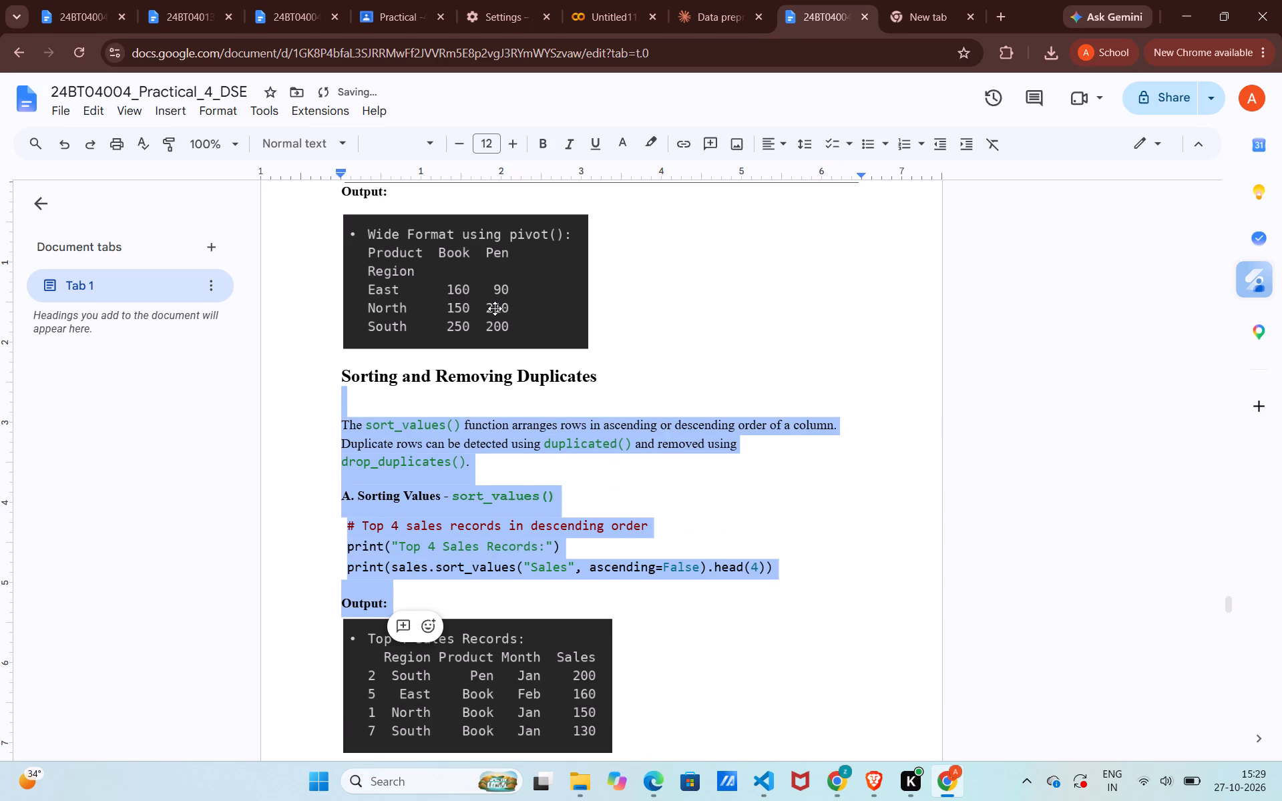
Set the "B. Removing Duplicates - drop_duplicates()" heading and its code, through print(df_unique), to 12 pt.
scroll(495, 308, "down", 1)
left_click(461, 403)
scroll(461, 403, "down", 2)
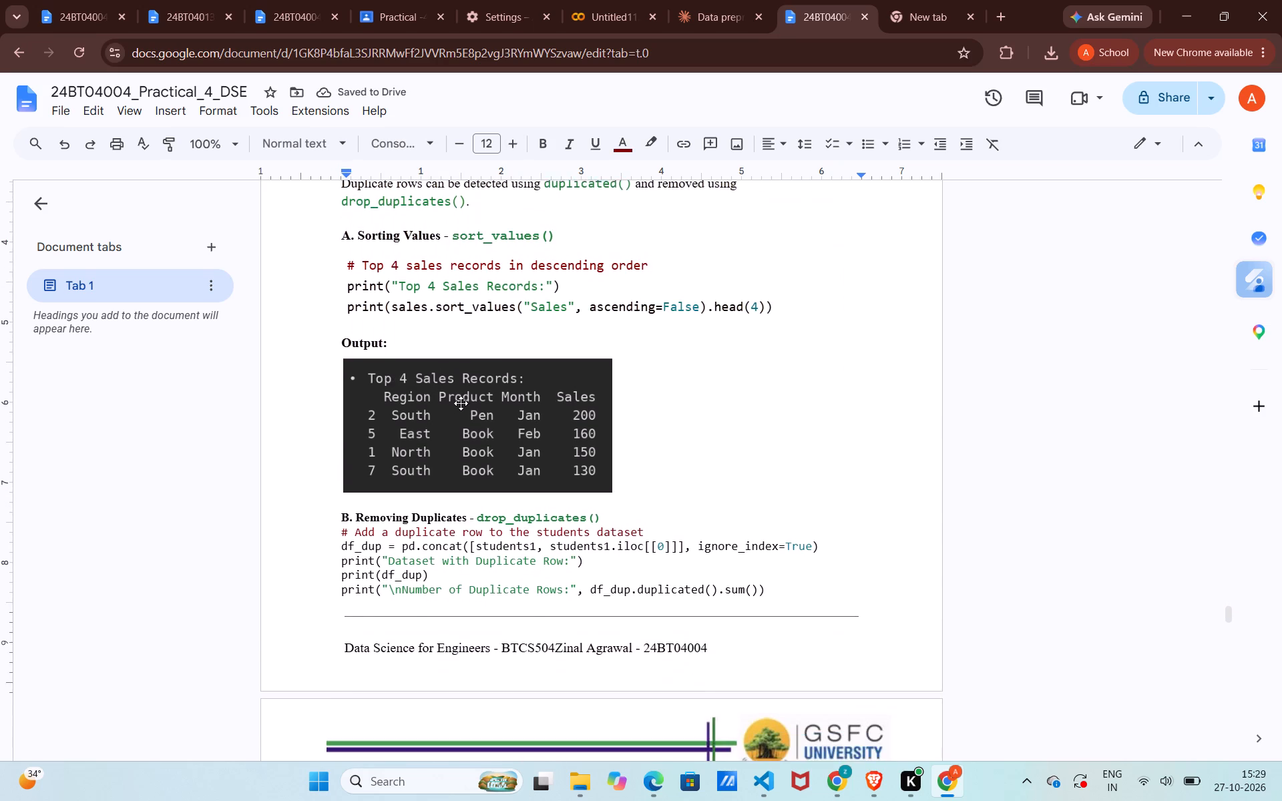
scroll(461, 403, "down", 1)
left_click_drag(345, 437, 570, 523)
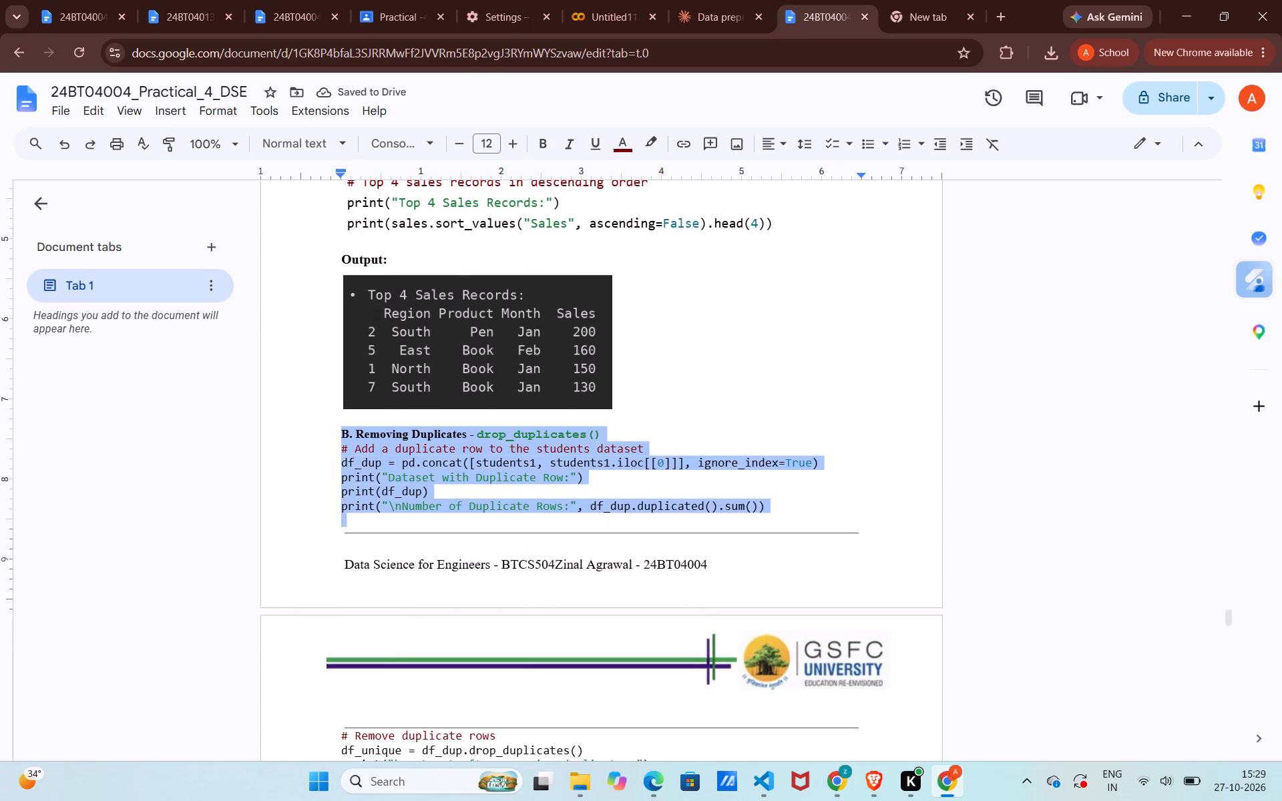
left_click_drag(570, 523, 624, 767)
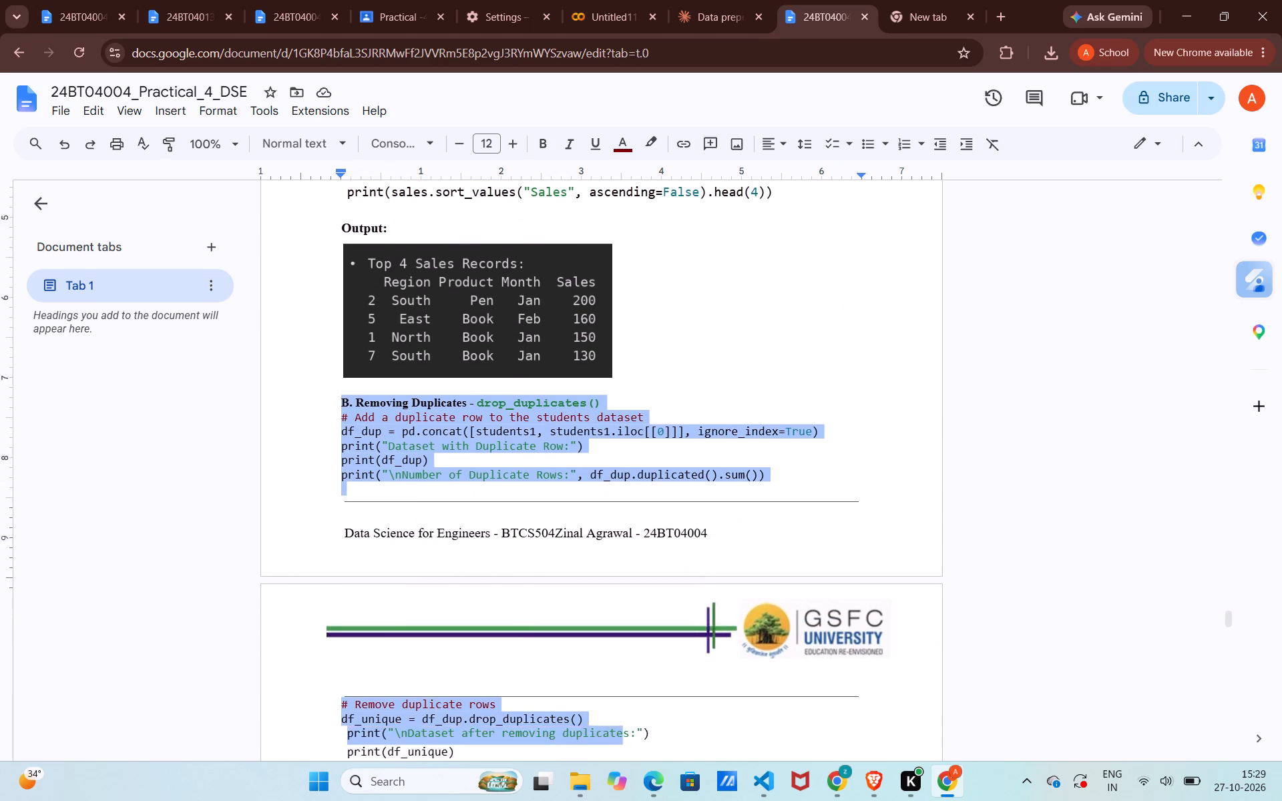
left_click_drag(624, 767, 351, 172)
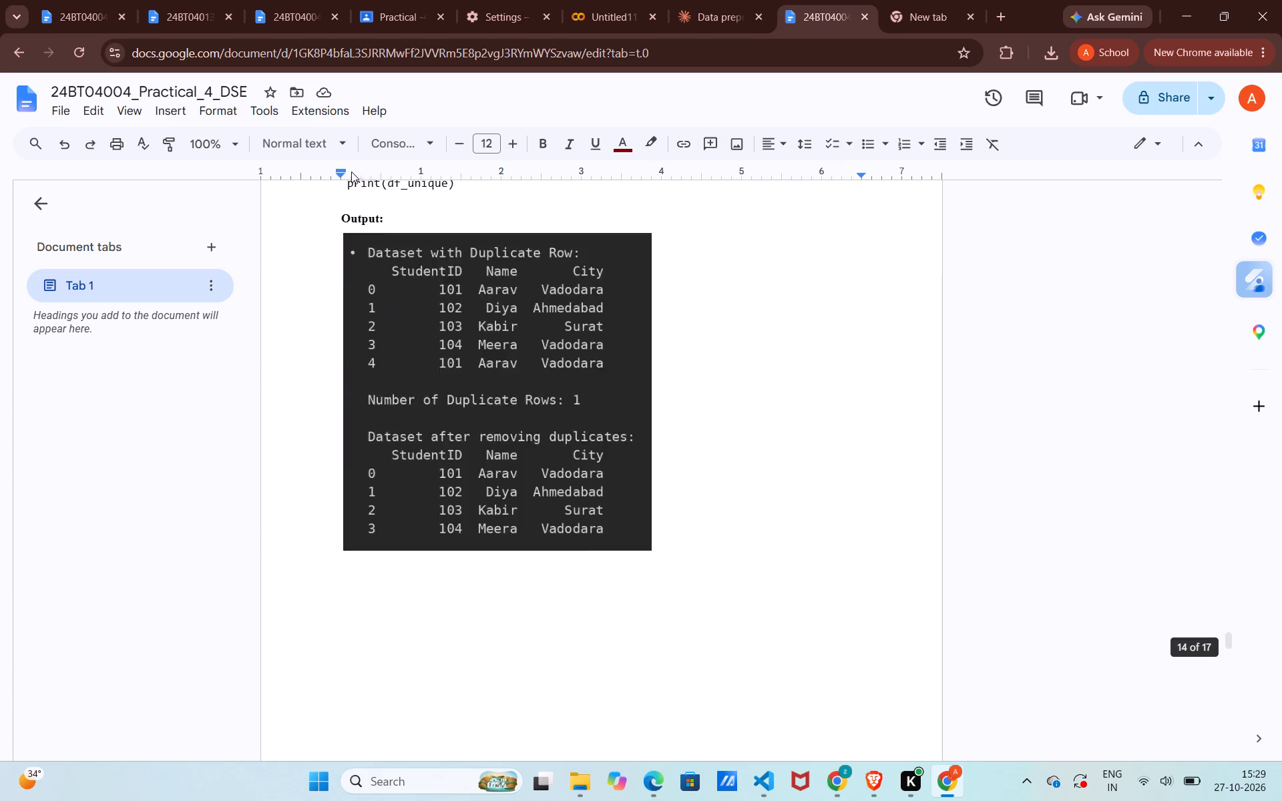
left_click_drag(351, 172, 554, 535)
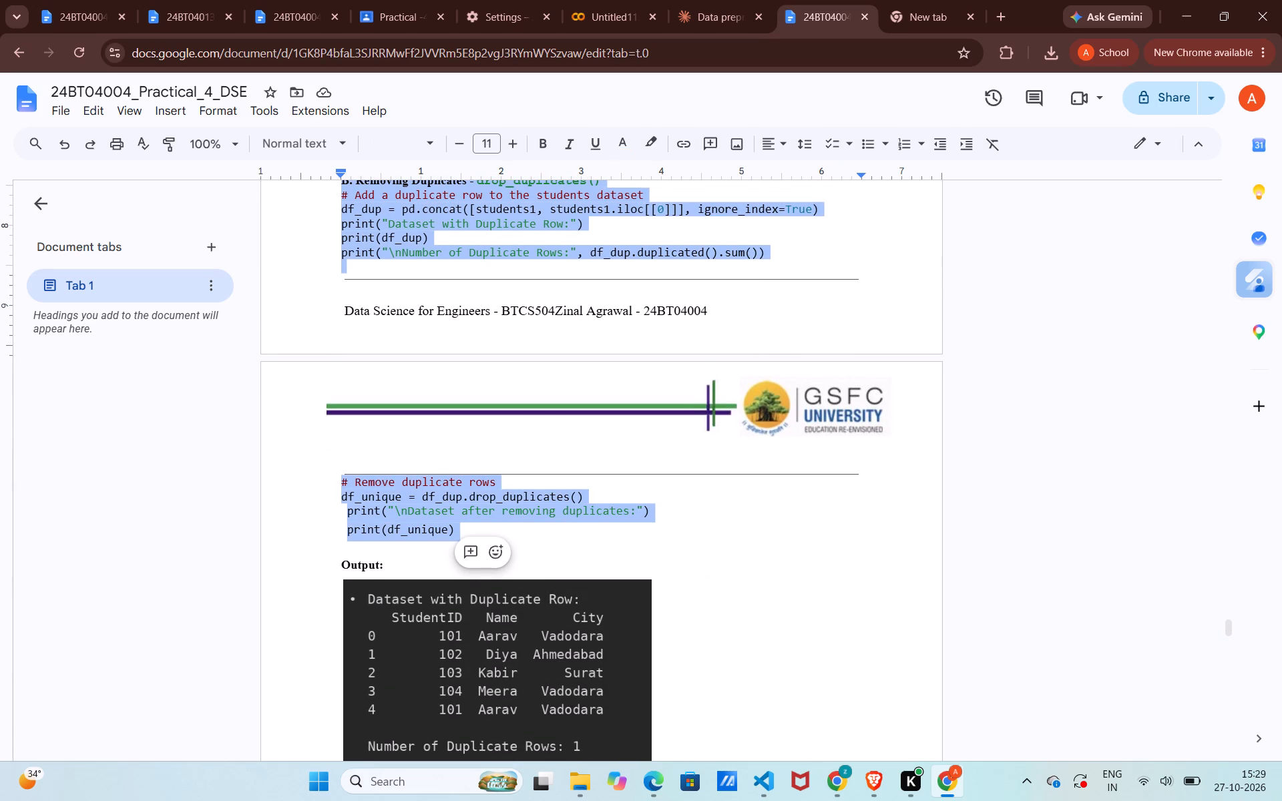
left_click(508, 147)
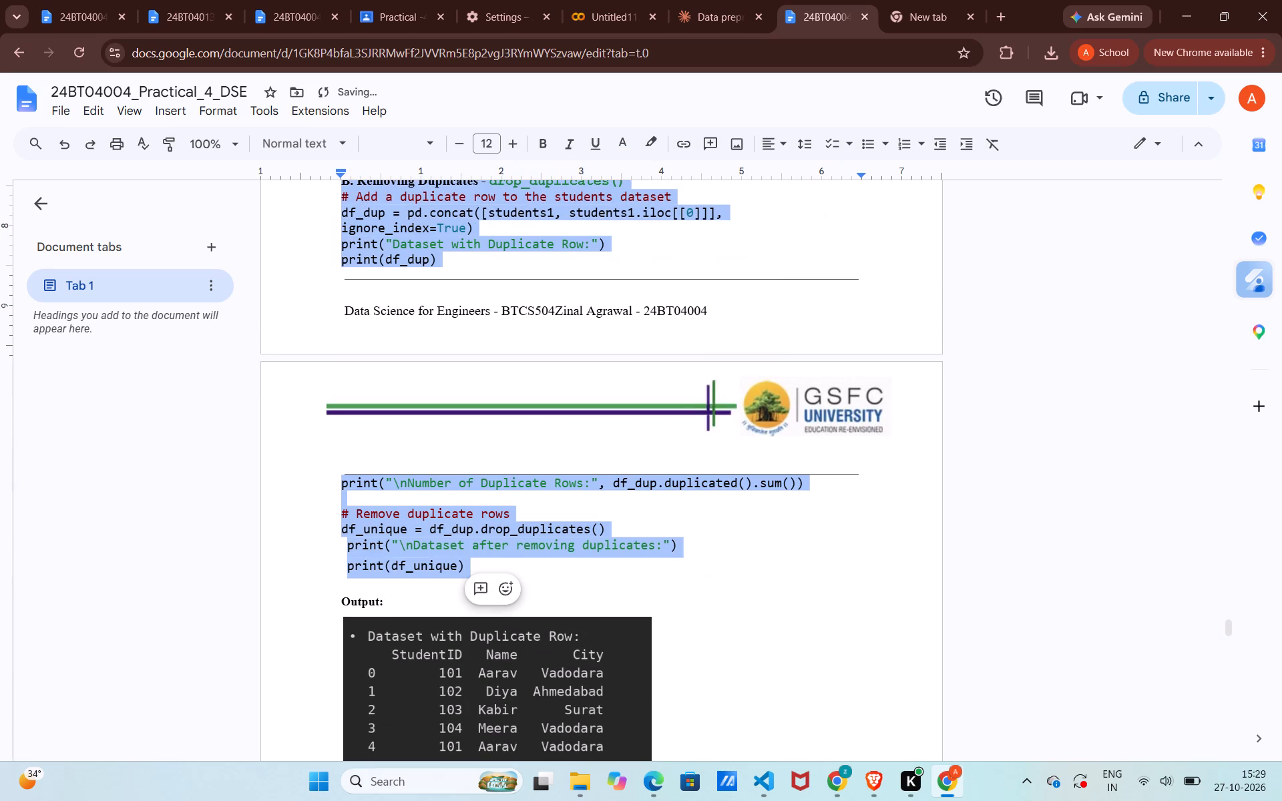
Set the "Output:" label above the "Dataset with Duplicate Row" output image to 12 pt.
double_click(355, 605)
triple_click(355, 605)
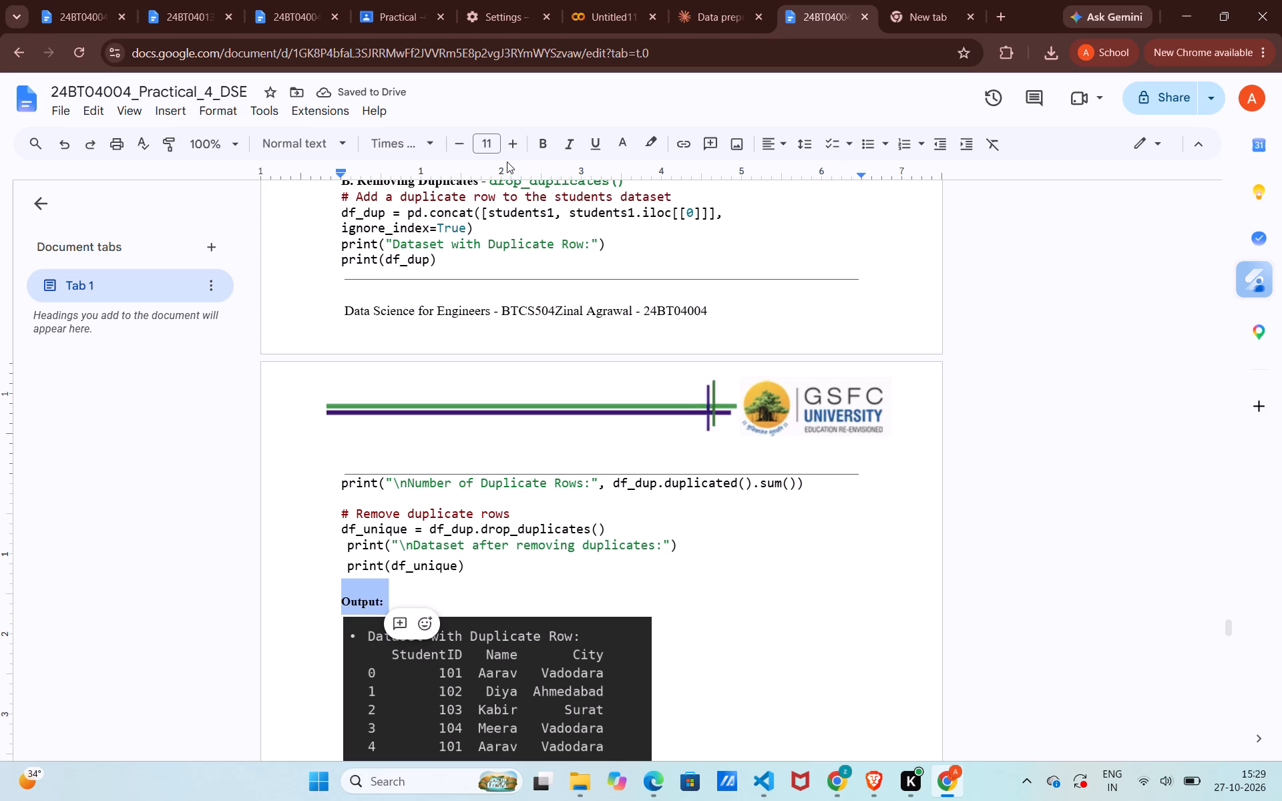
left_click(513, 144)
scroll(513, 144, "up", 2)
left_click(513, 144)
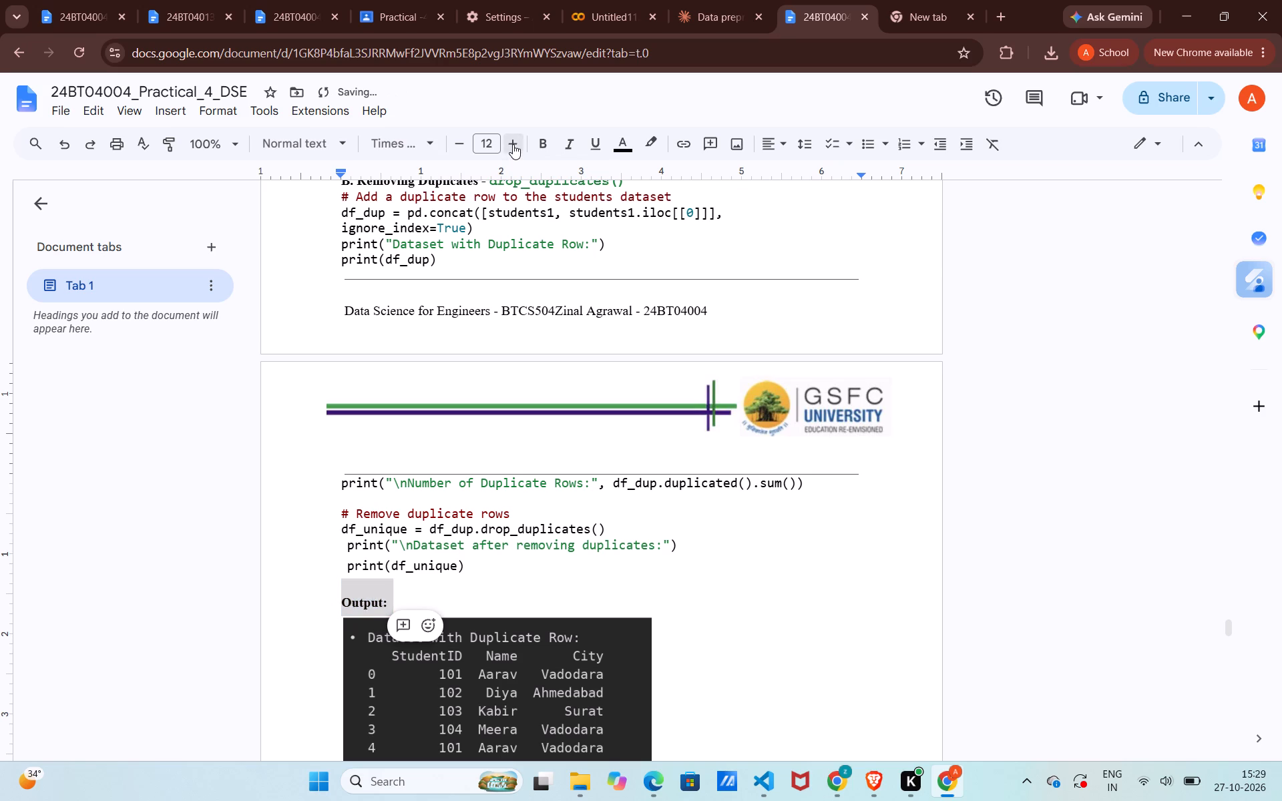
Bring the "Output:" label above the "Dataset with Duplicate Row" output image back to 12 pt.
left_click(463, 145)
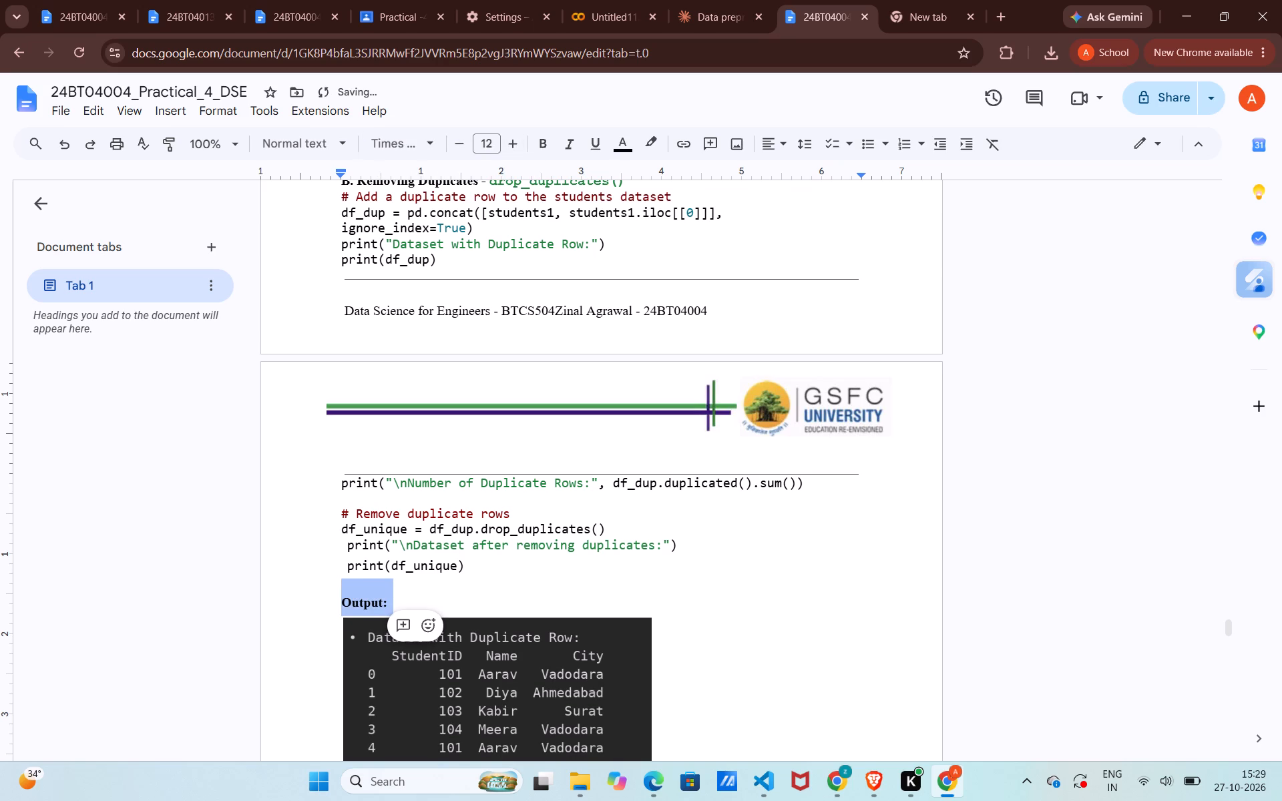
Increase the line spacing of the "B. Removing Duplicates - drop_duplicates()" heading and its code, through print(df_unique).
scroll(433, 247, "up", 1)
left_click_drag(336, 254, 547, 577)
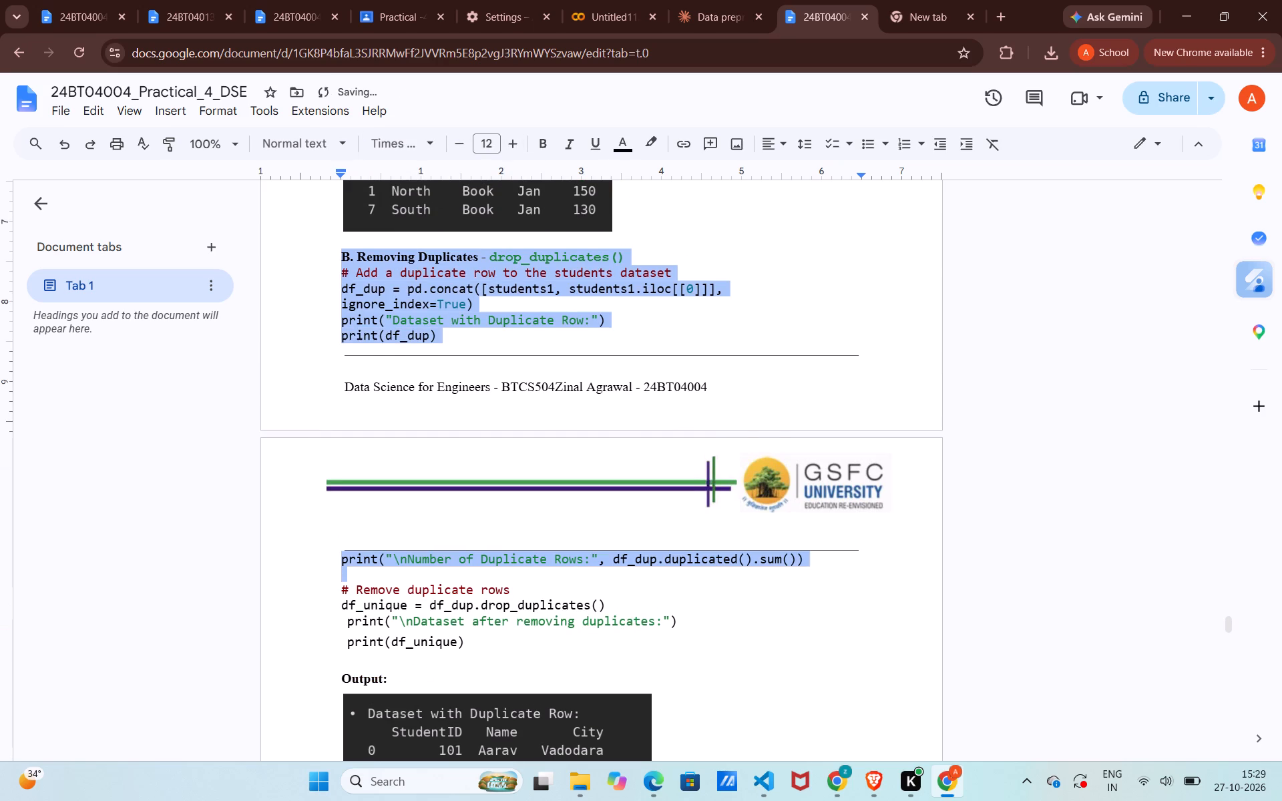
left_click_drag(547, 577, 540, 639)
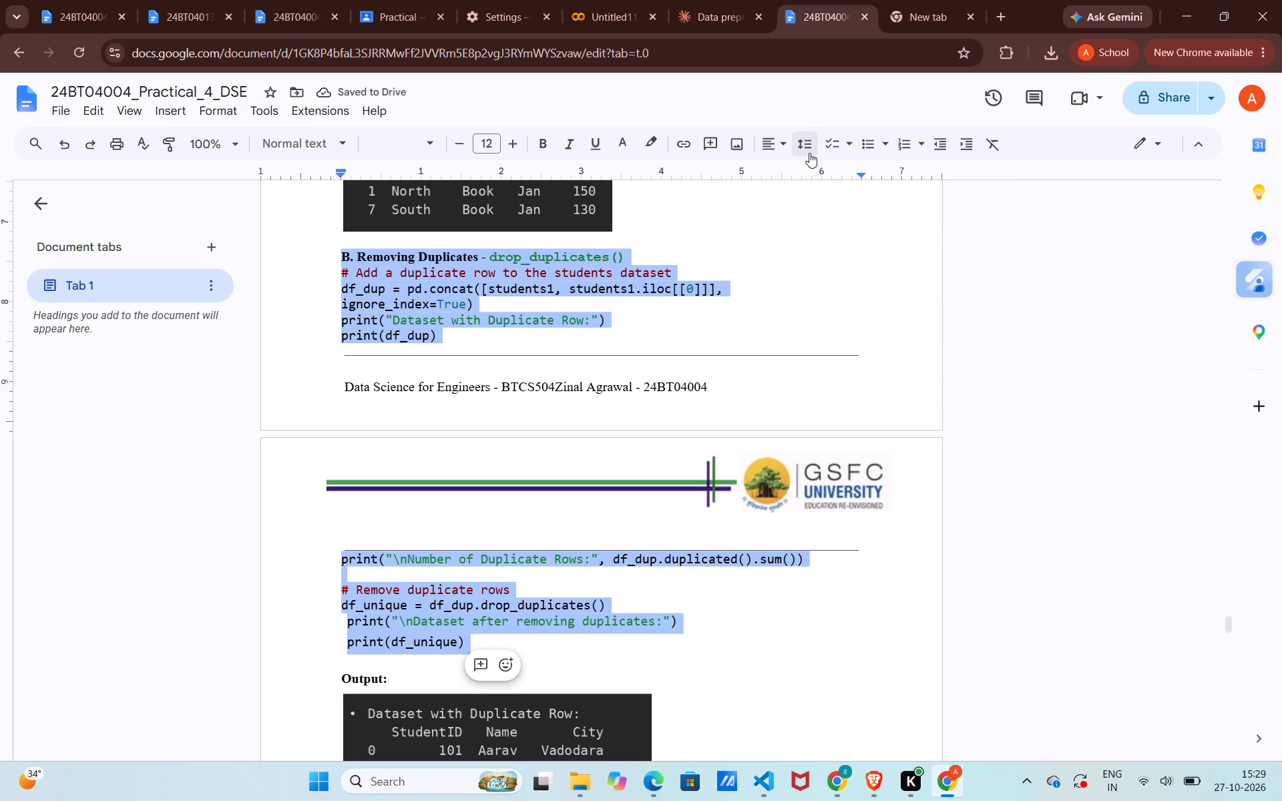
left_click(809, 153)
left_click(829, 234)
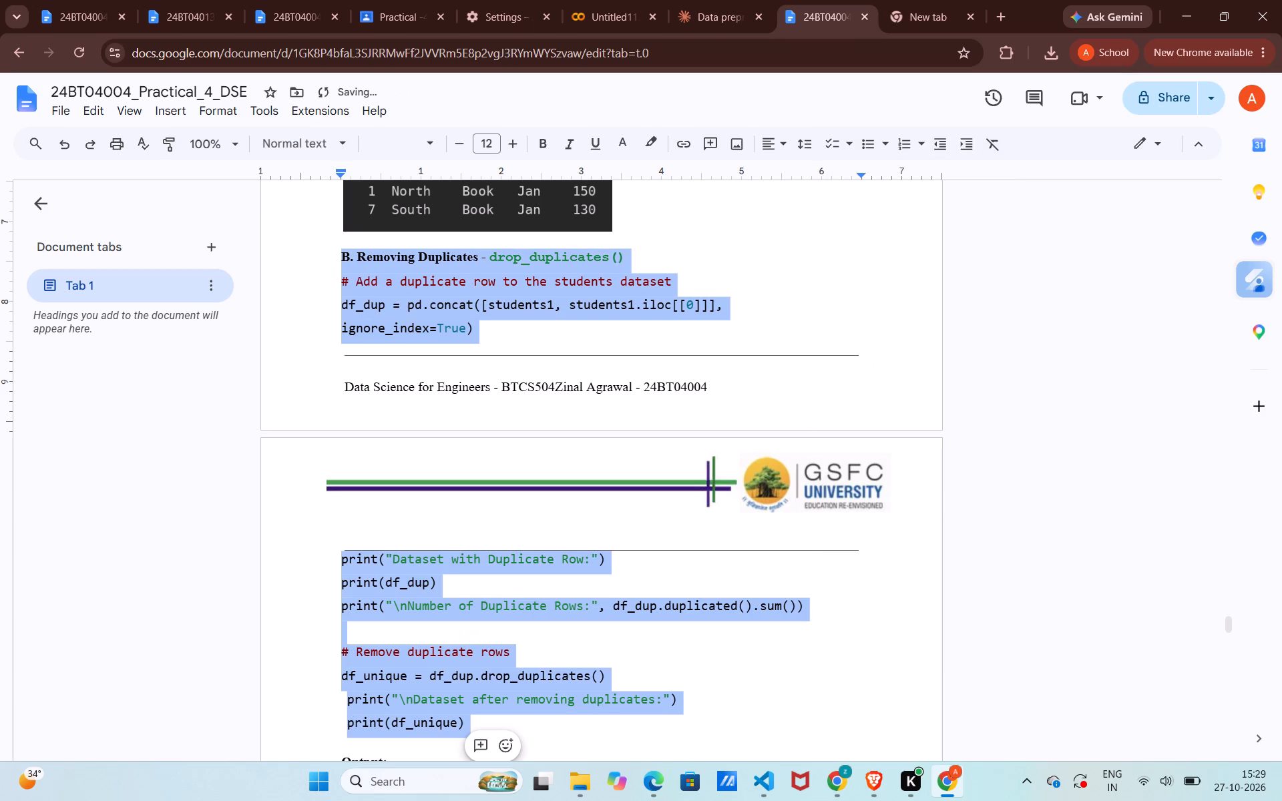
Move the "Handling Missing Values after Merge" section up to the previous page below the output image, with a blank line under its heading.
scroll(597, 372, "up", 4)
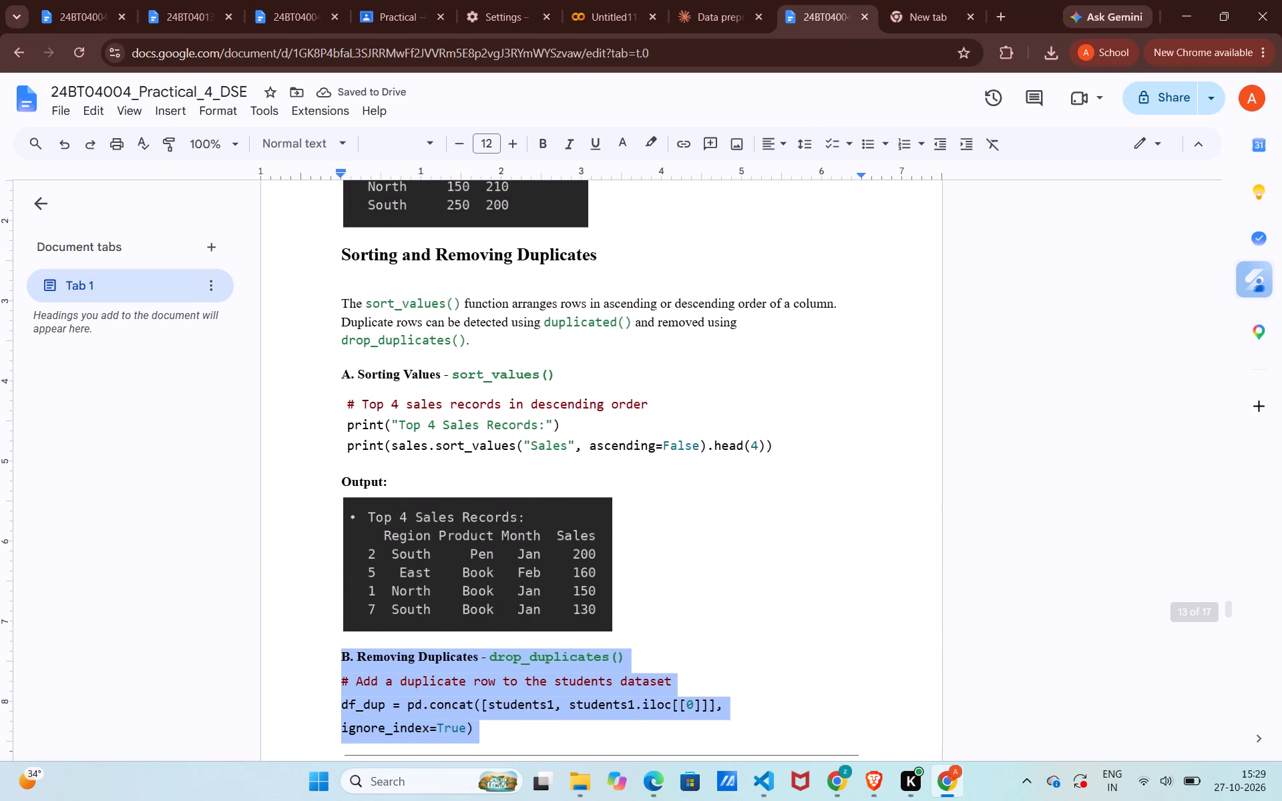
scroll(597, 372, "down", 6)
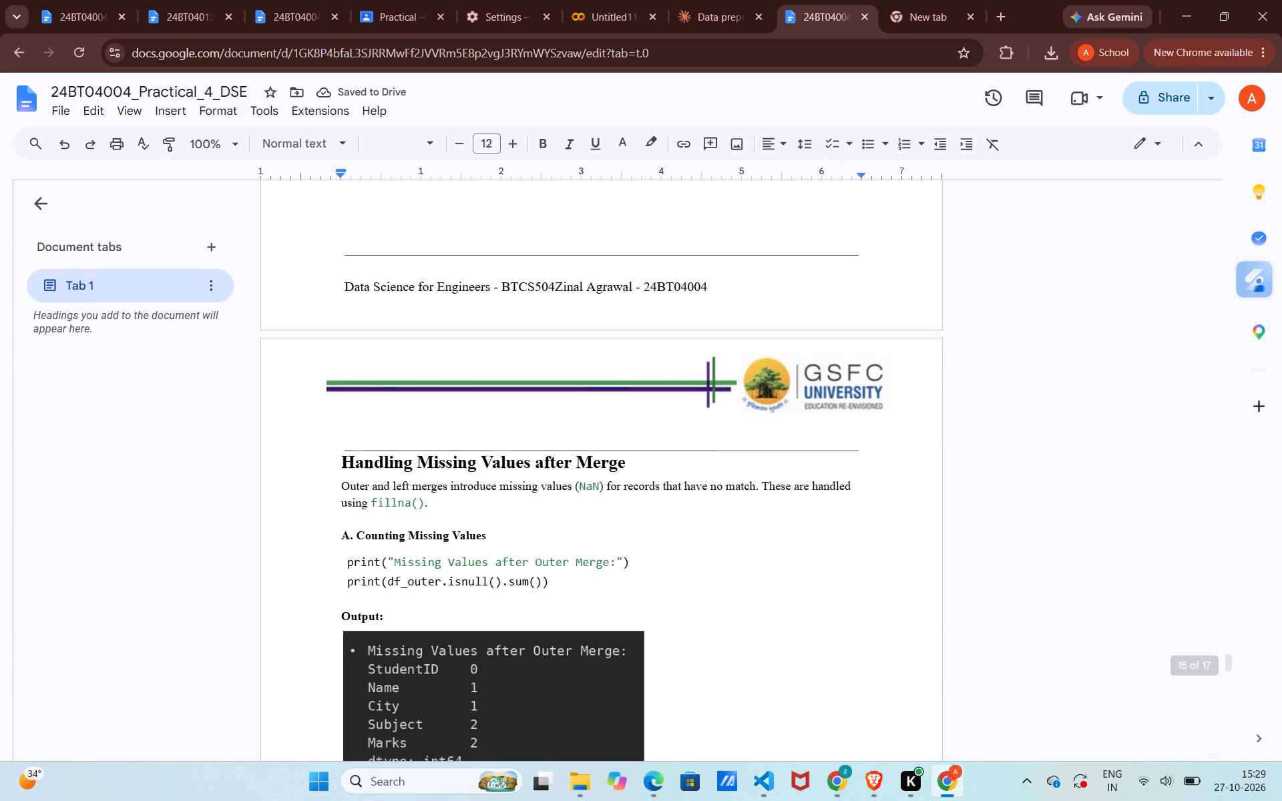
scroll(597, 372, "down", 1)
left_click(332, 449)
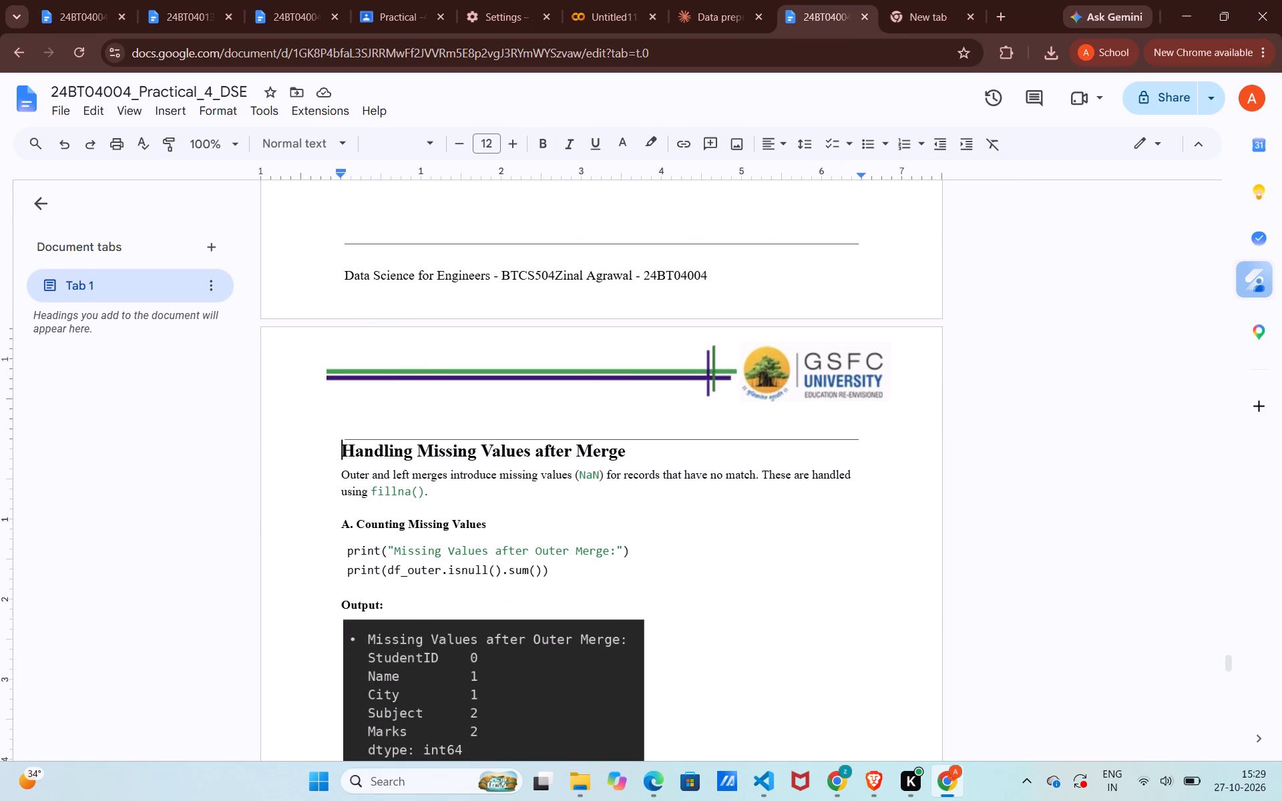
key("BackSpace")
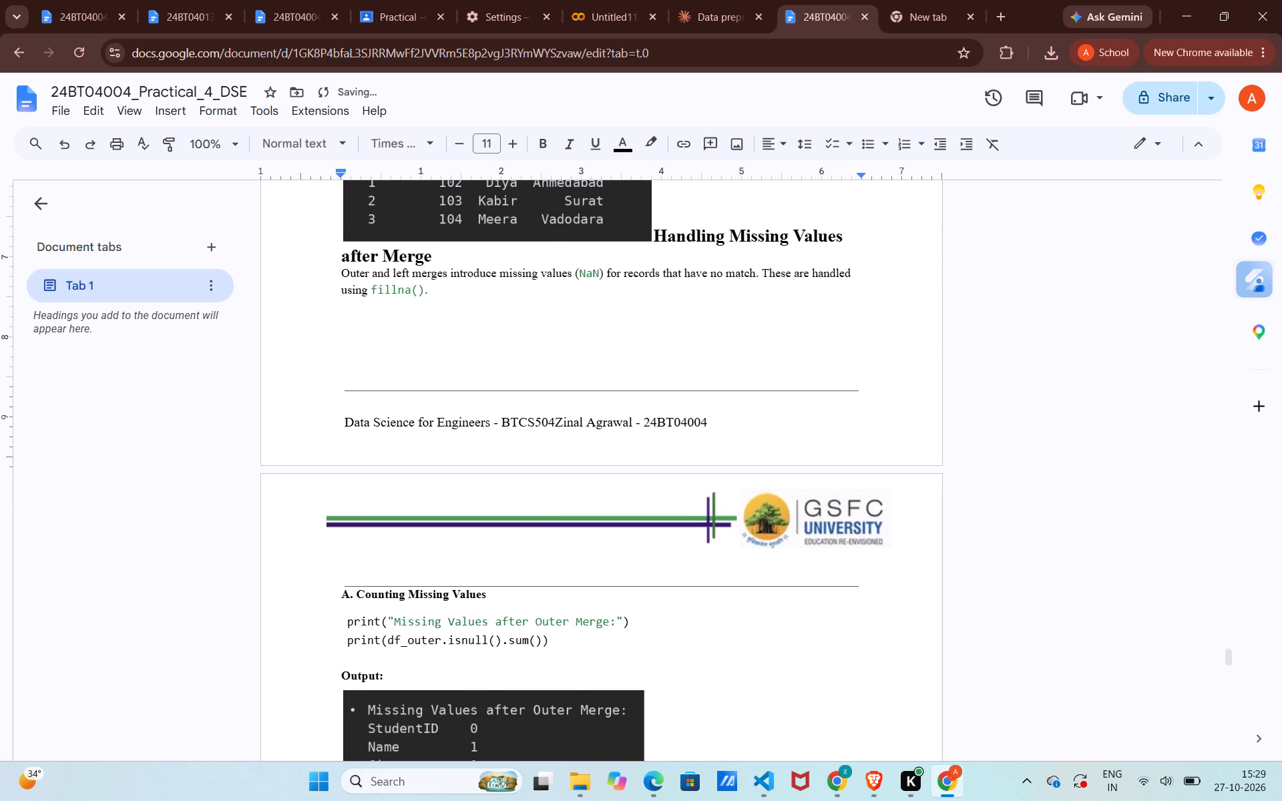
key("Return")
key("Return")
key("Down")
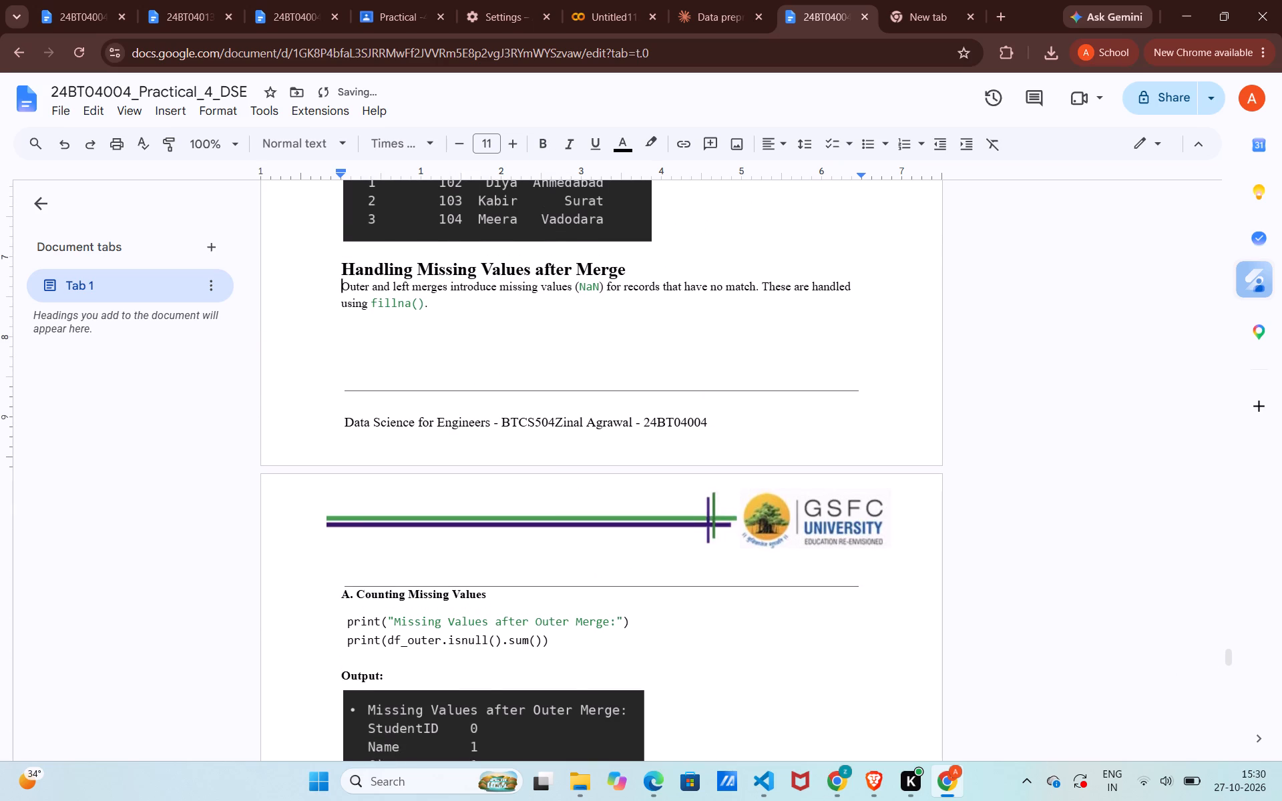
key("Return")
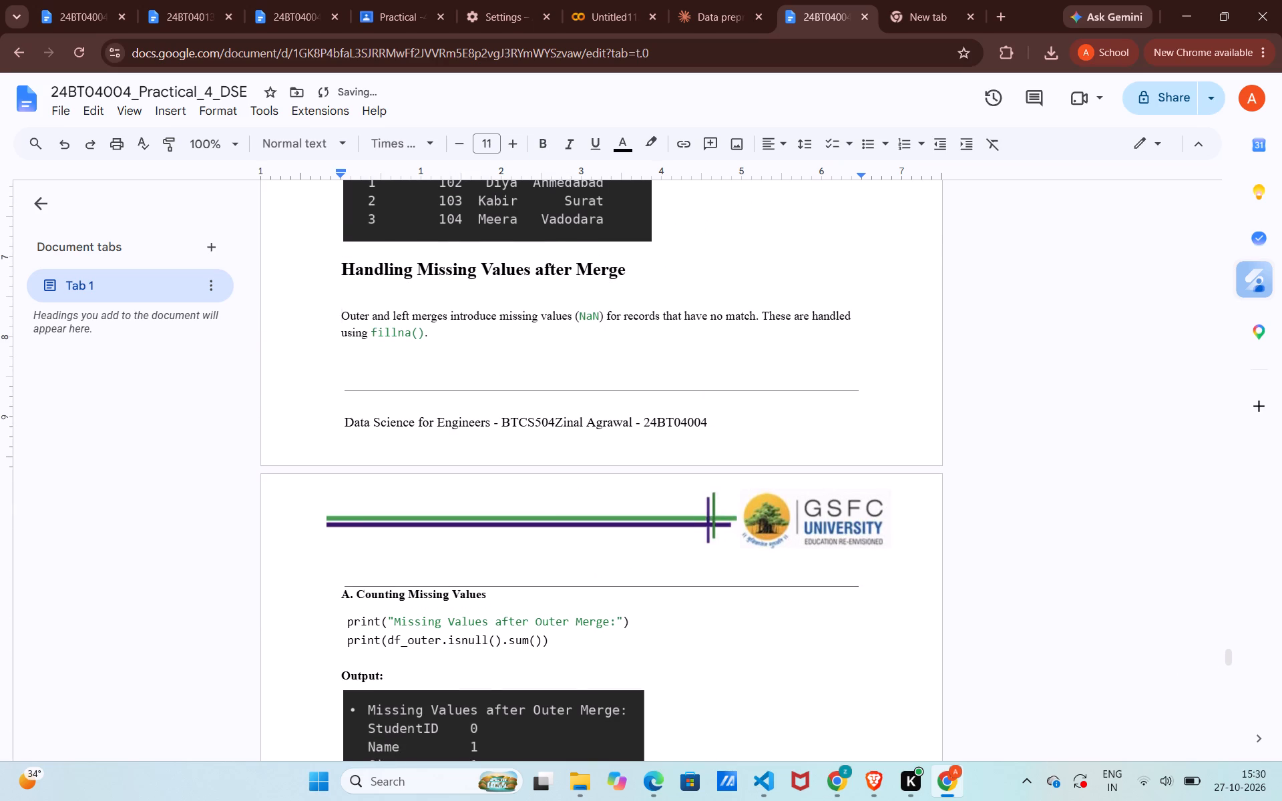
Pull the "A. Counting Missing Values" heading back to the previous page, on its own line below the fillna() paragraph.
left_click(342, 595)
key("BackSpace")
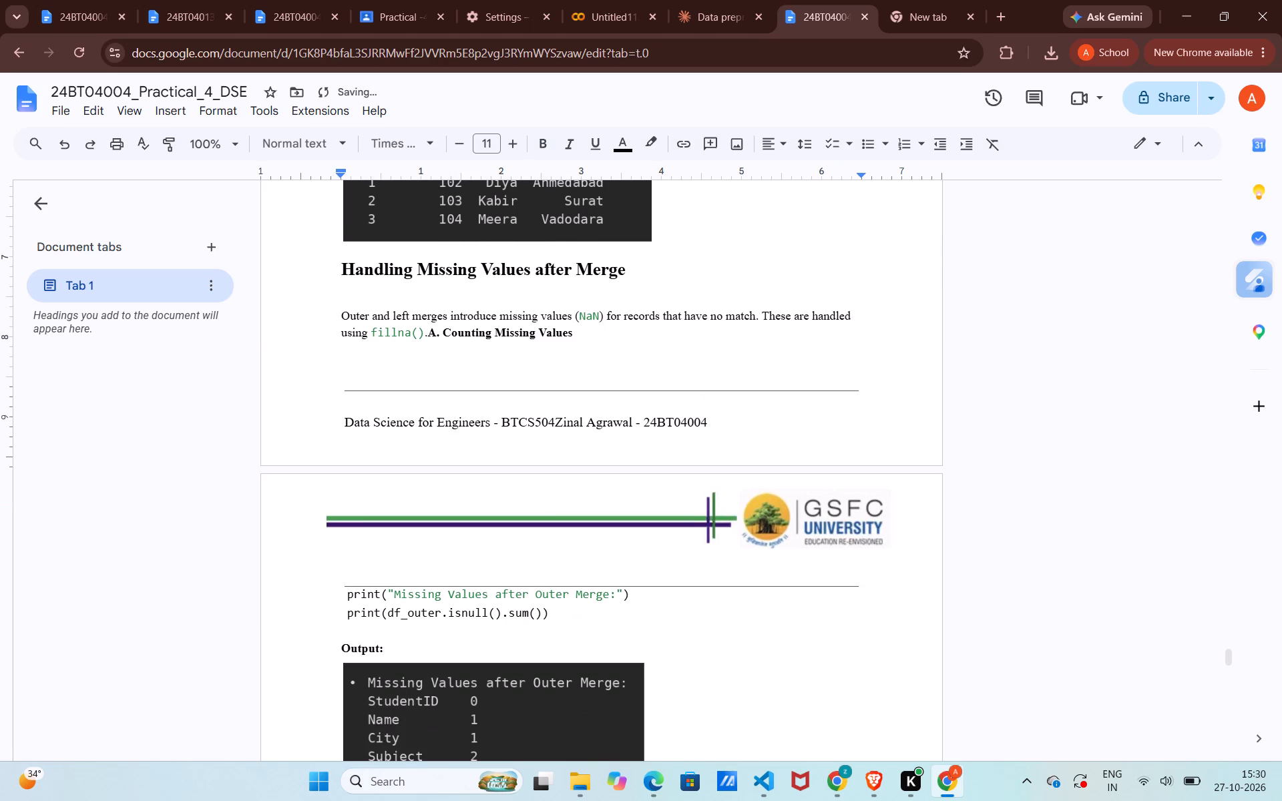
key("Return")
key("Down")
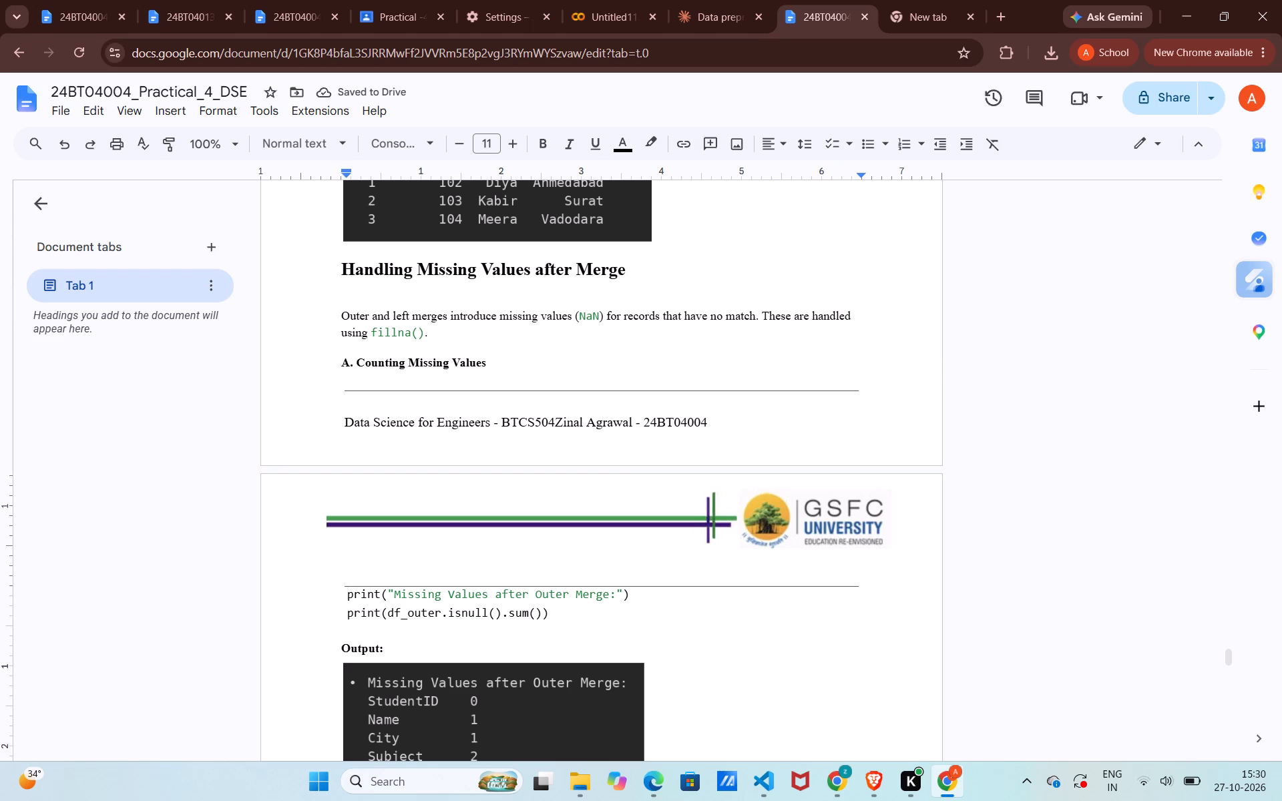
Set the text from the "Outer and left merges" paragraph through the "Output:" label below print(df_outer.isnull().sum()) to 12 pt.
left_click_drag(345, 314, 560, 575)
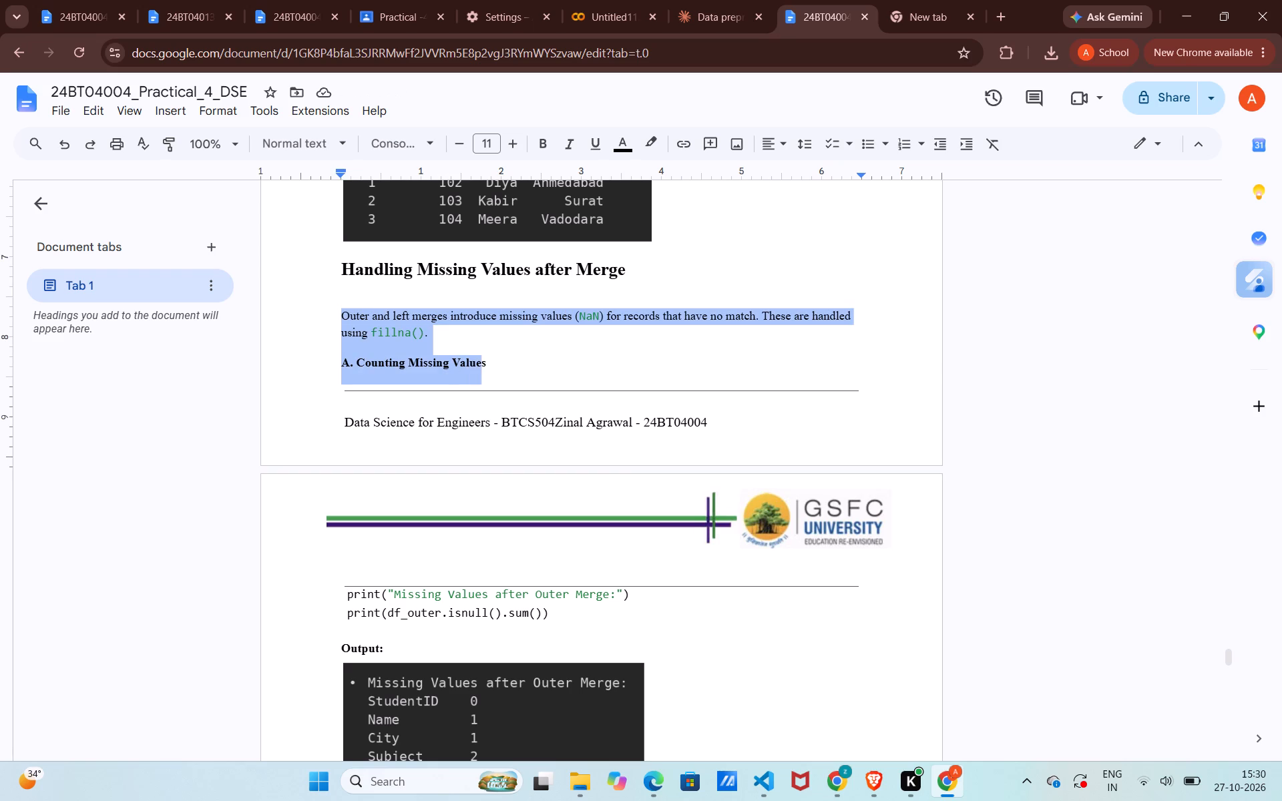
left_click_drag(560, 575, 568, 631)
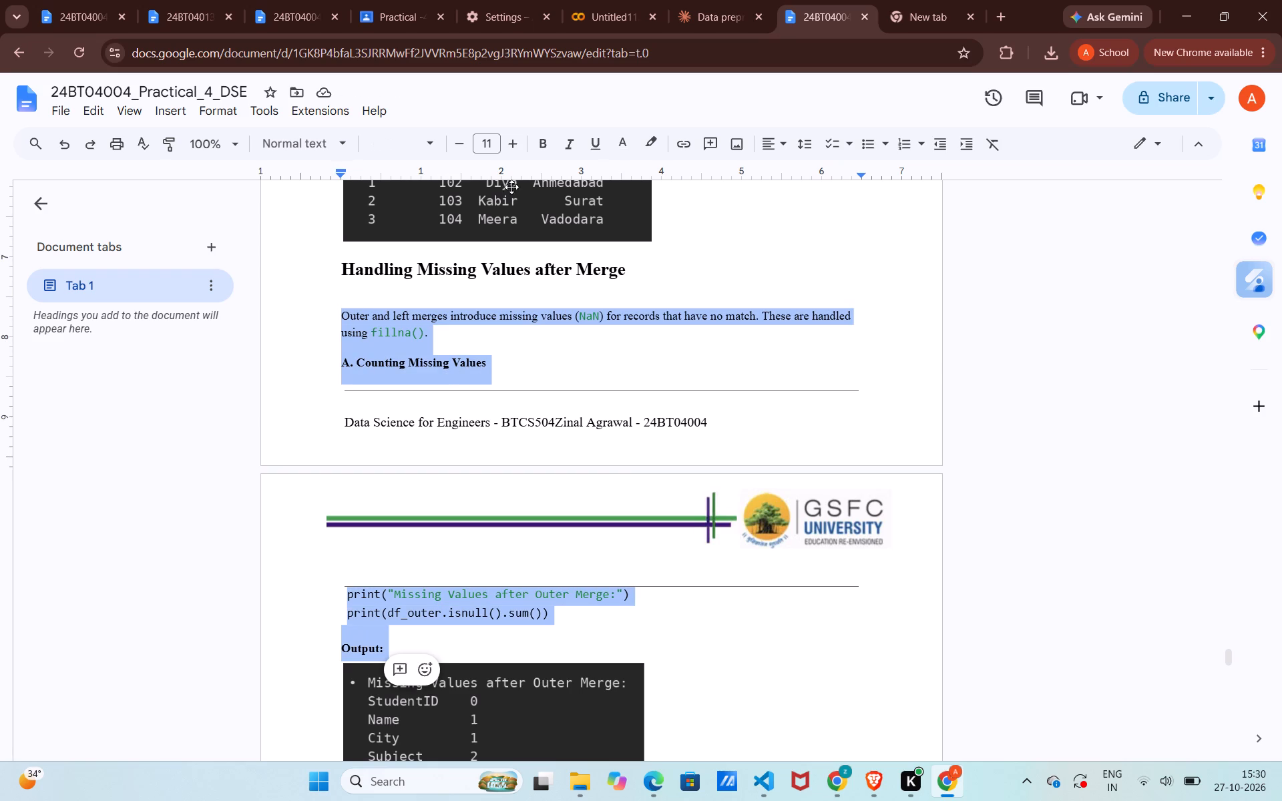
left_click(511, 150)
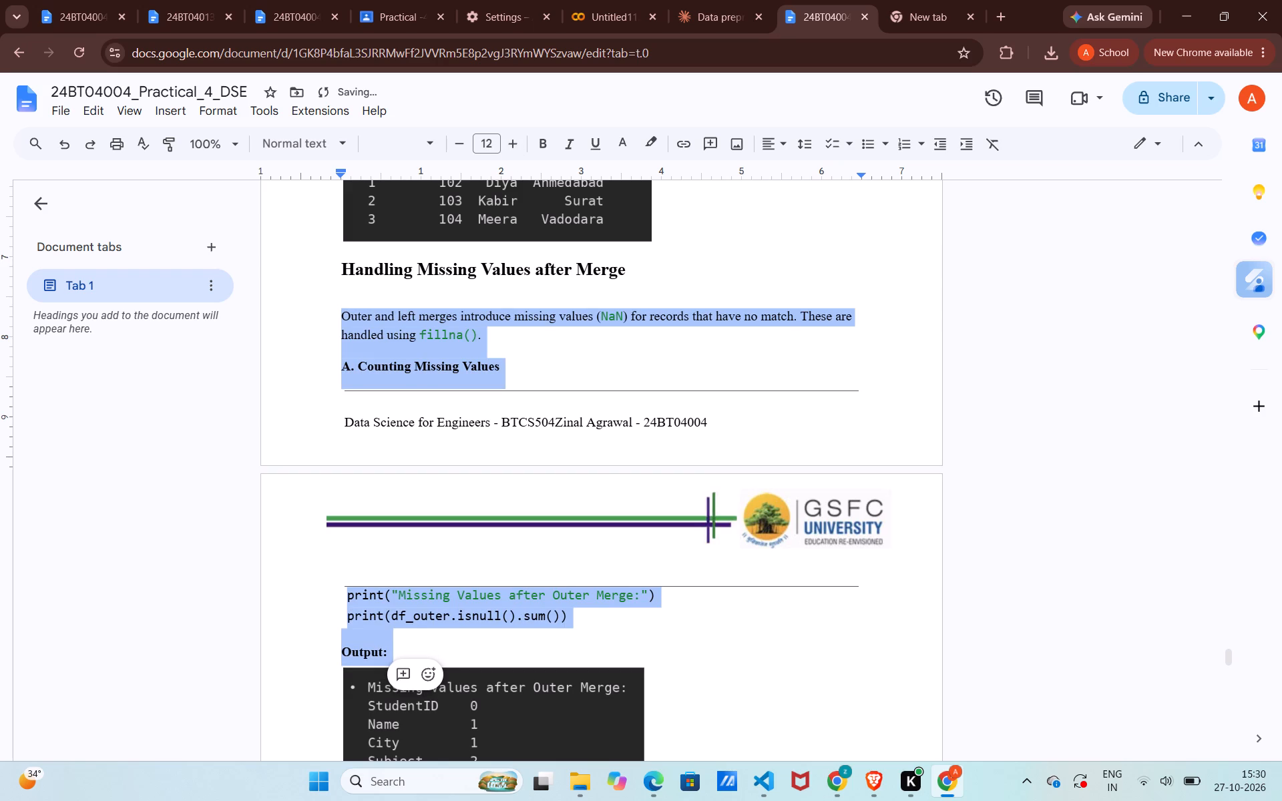
left_click(543, 396)
Move the "B. Filling Missing Values - fillna()" section up to the previous page, below the "Missing Values after Outer Merge" output image.
scroll(543, 396, "down", 3)
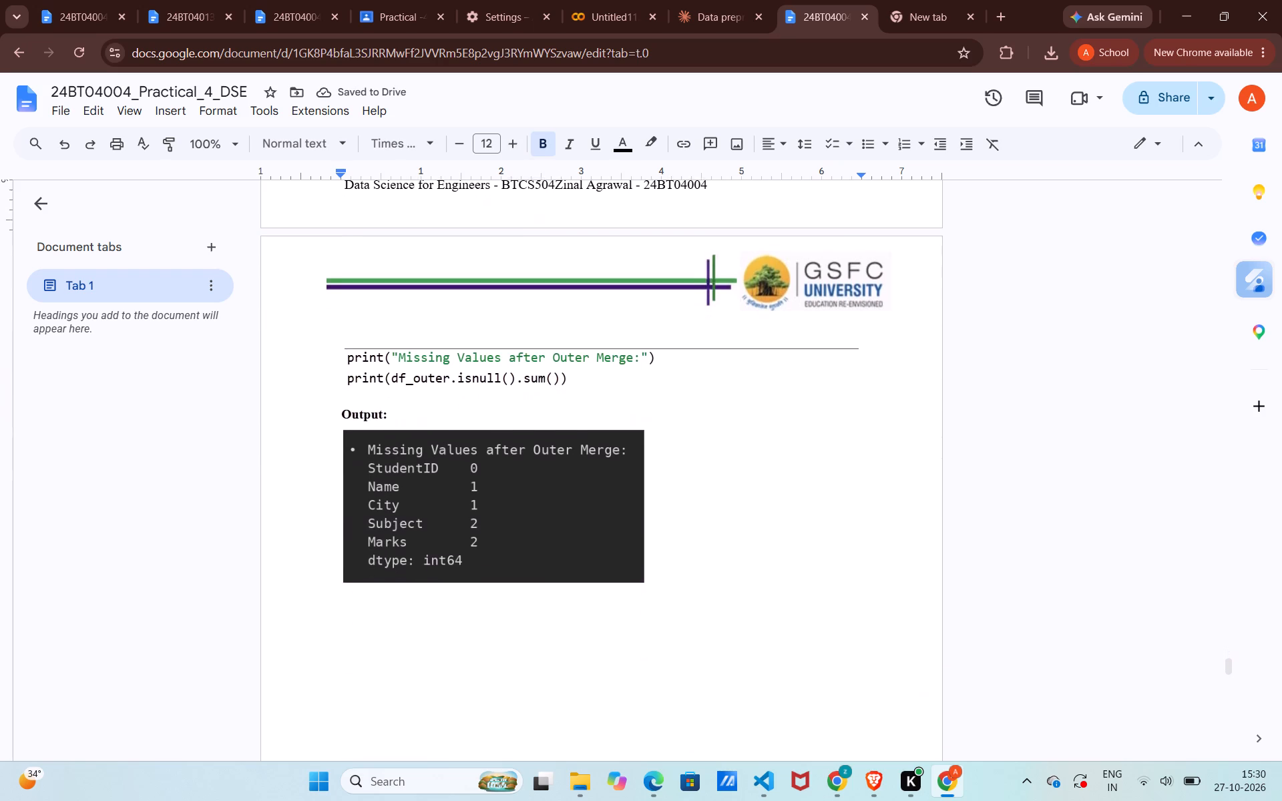
scroll(543, 396, "down", 3)
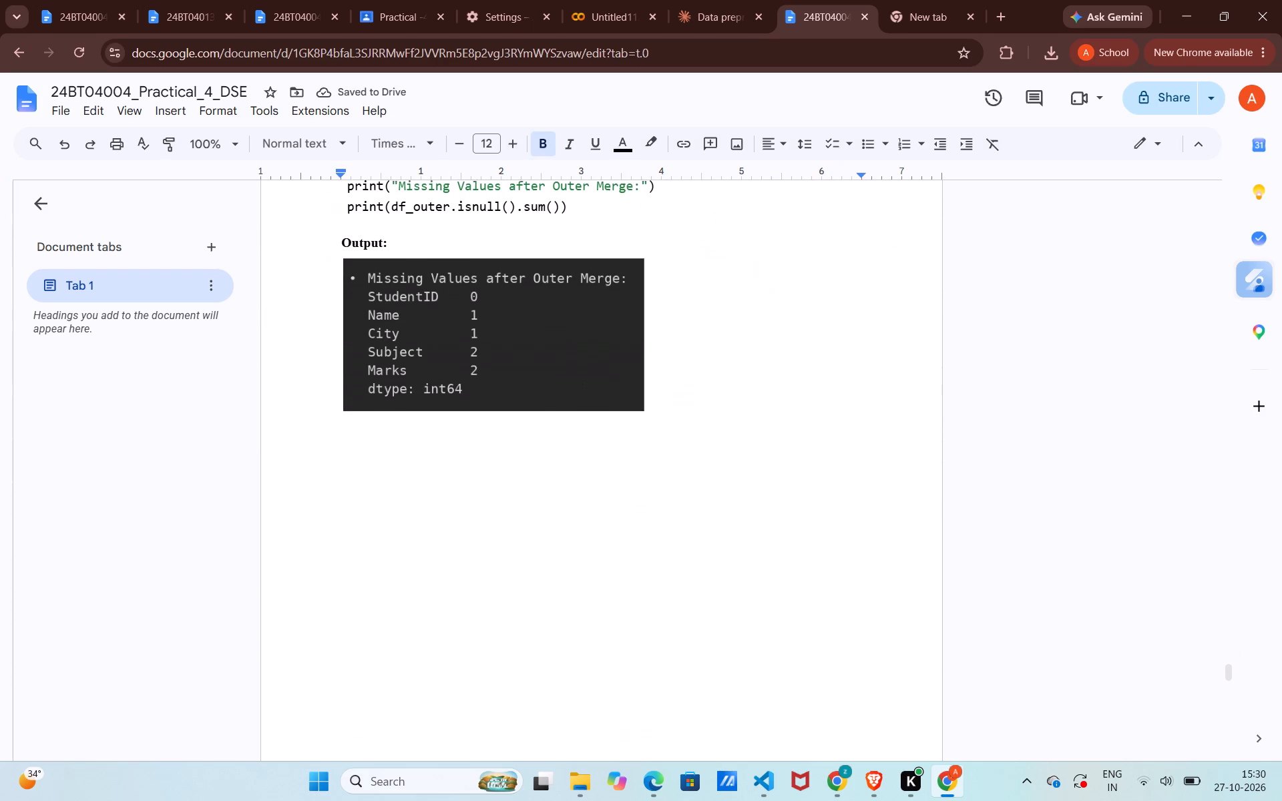
scroll(543, 396, "down", 3)
scroll(543, 396, "up", 2)
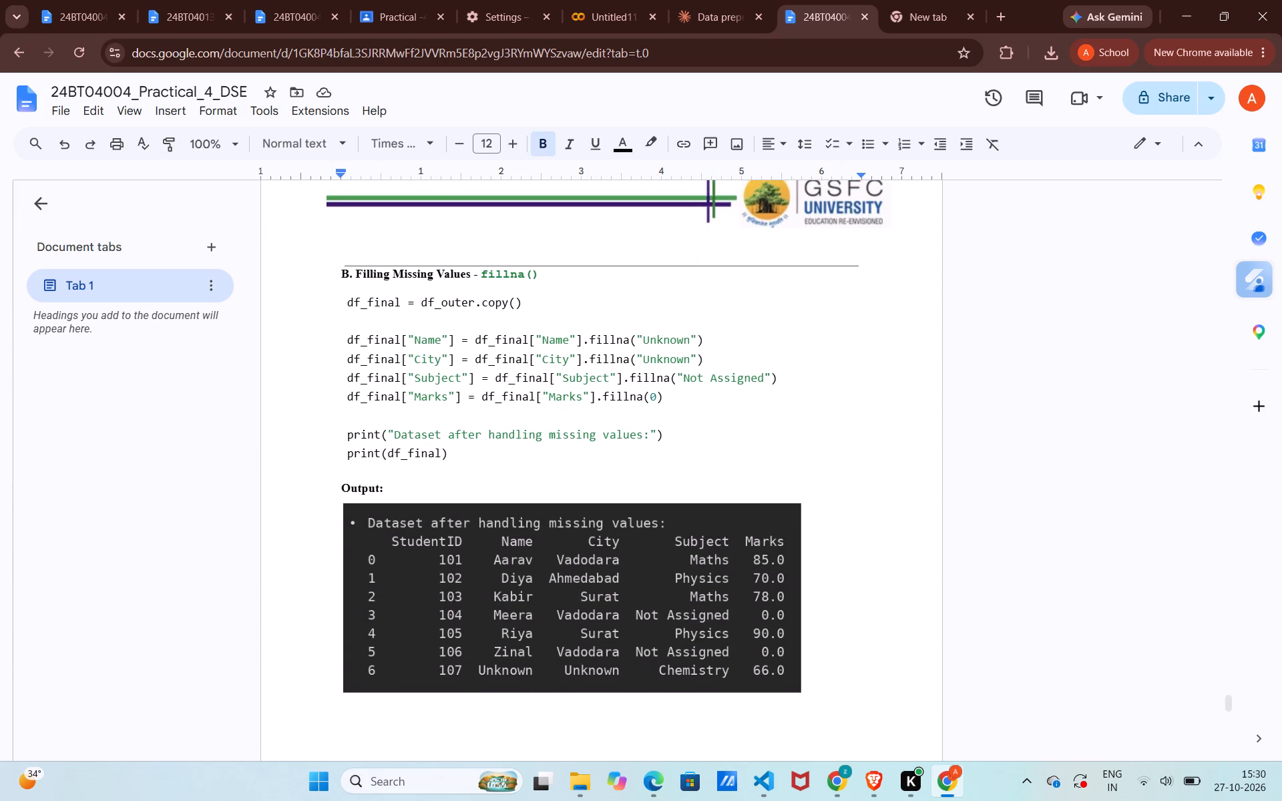
left_click(344, 276)
key("BackSpace")
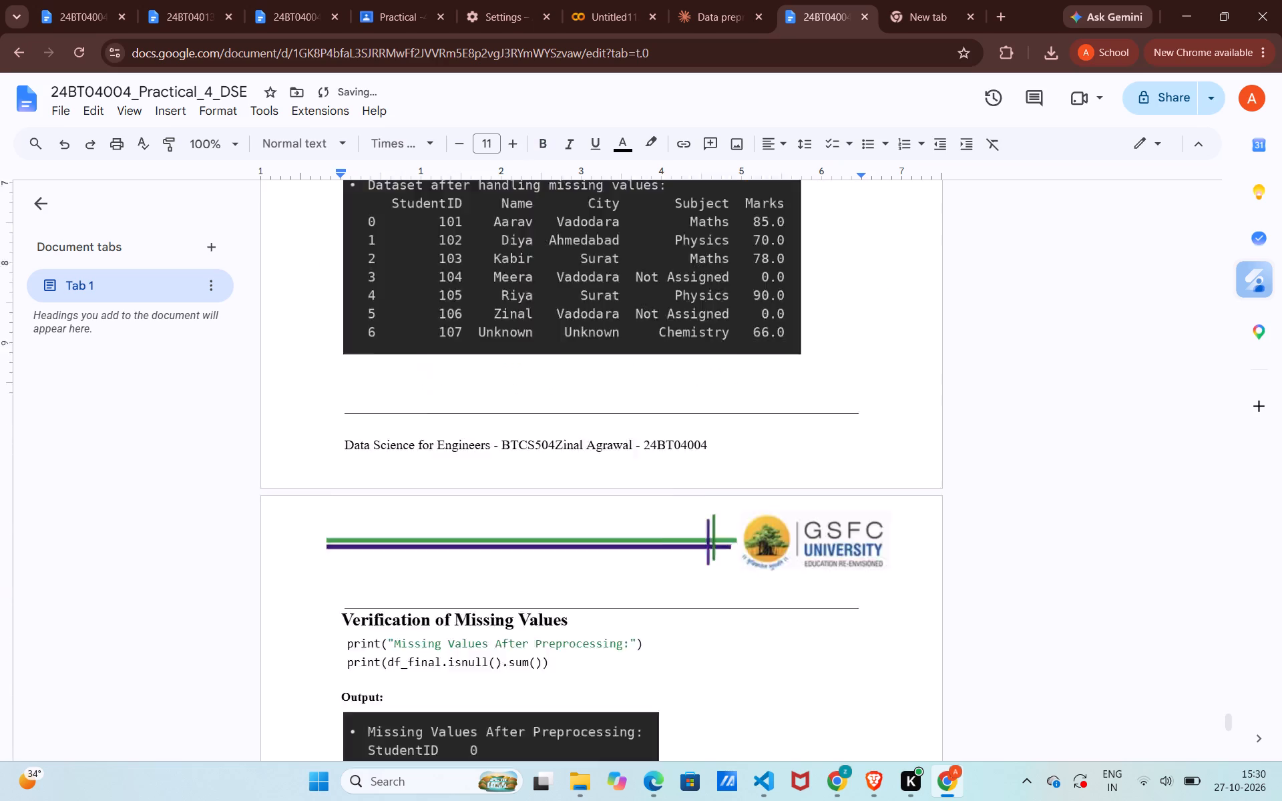
key("Return")
key("Return")
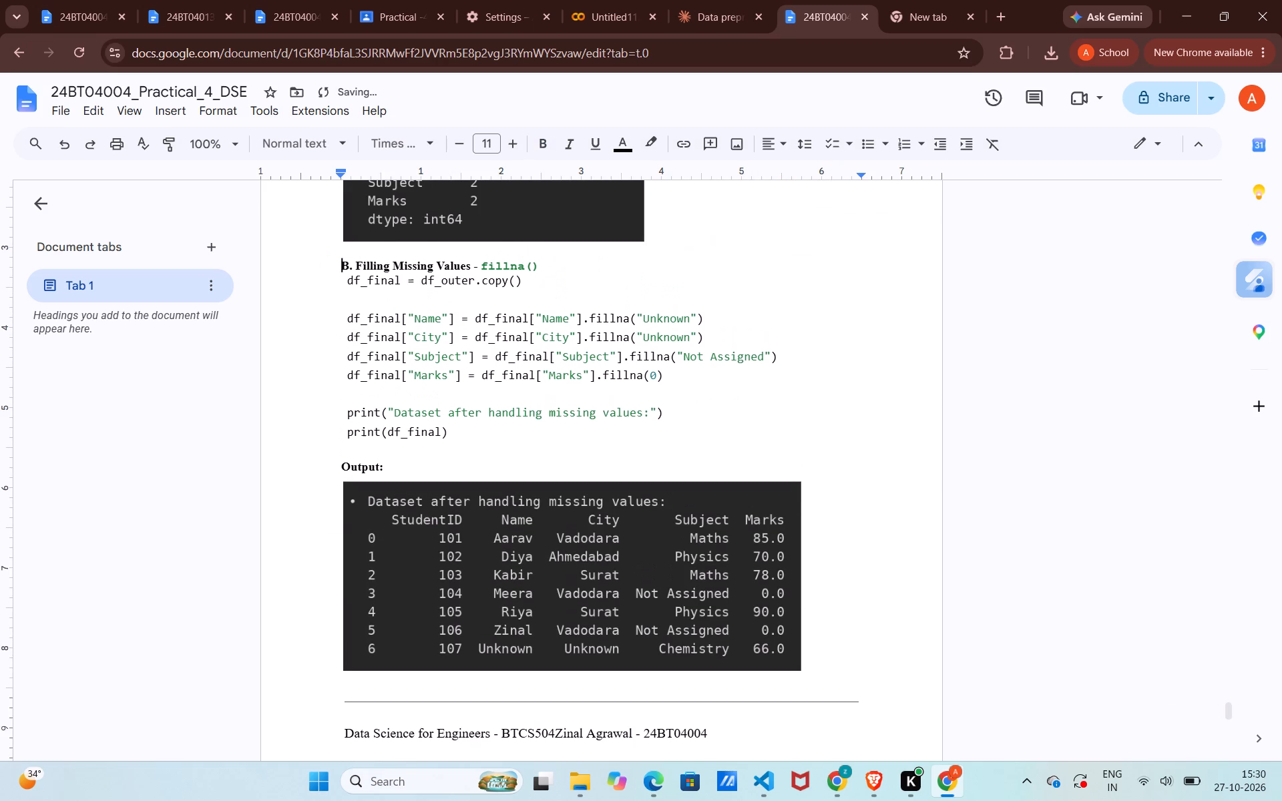
Set the "B. Filling Missing Values - fillna()" heading, its code and the "Output:" label to 12 pt.
key("shift+Down")
key("shift+Down")
key("shift+Down")
key("shift+Down")
key("shift+Down")
key("shift+Down")
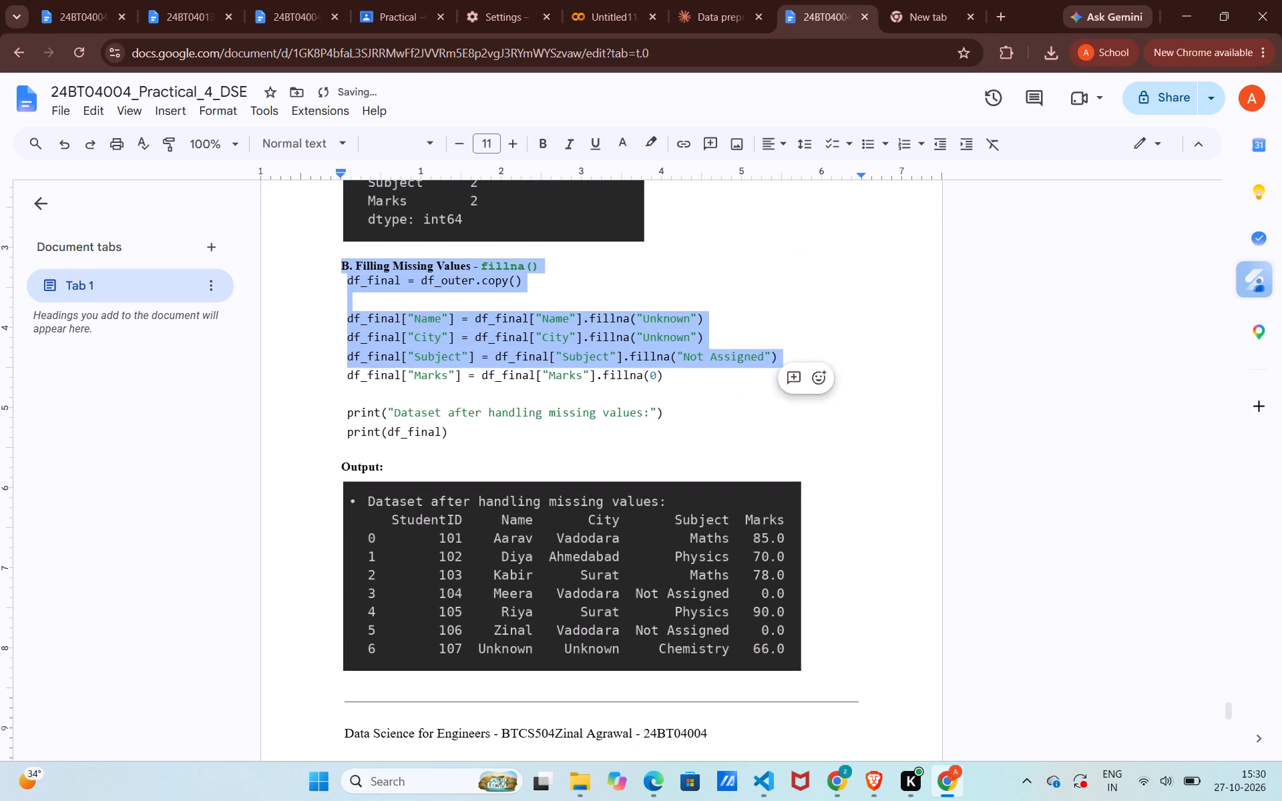
key("shift+Down")
key("shift+Down")
key("shift+Down")
key("shift+Down")
key("shift+Down")
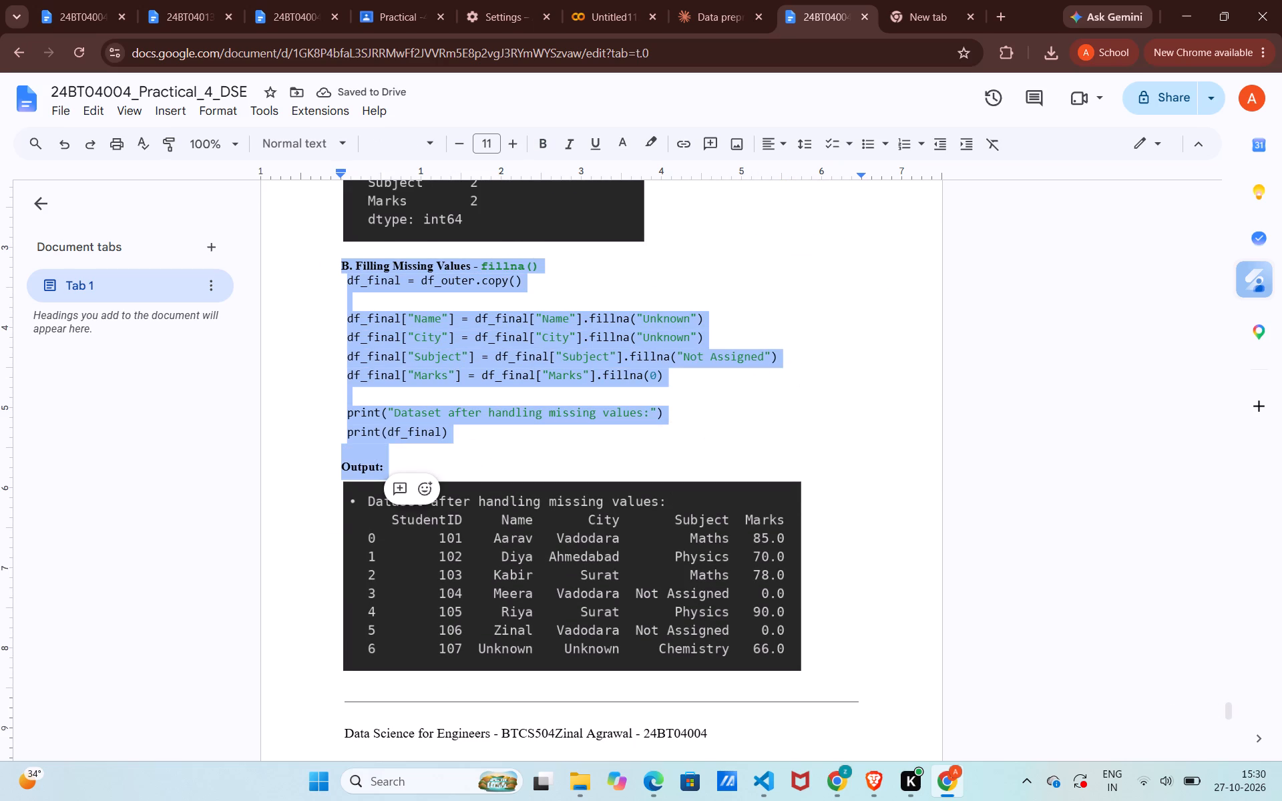
left_click(512, 147)
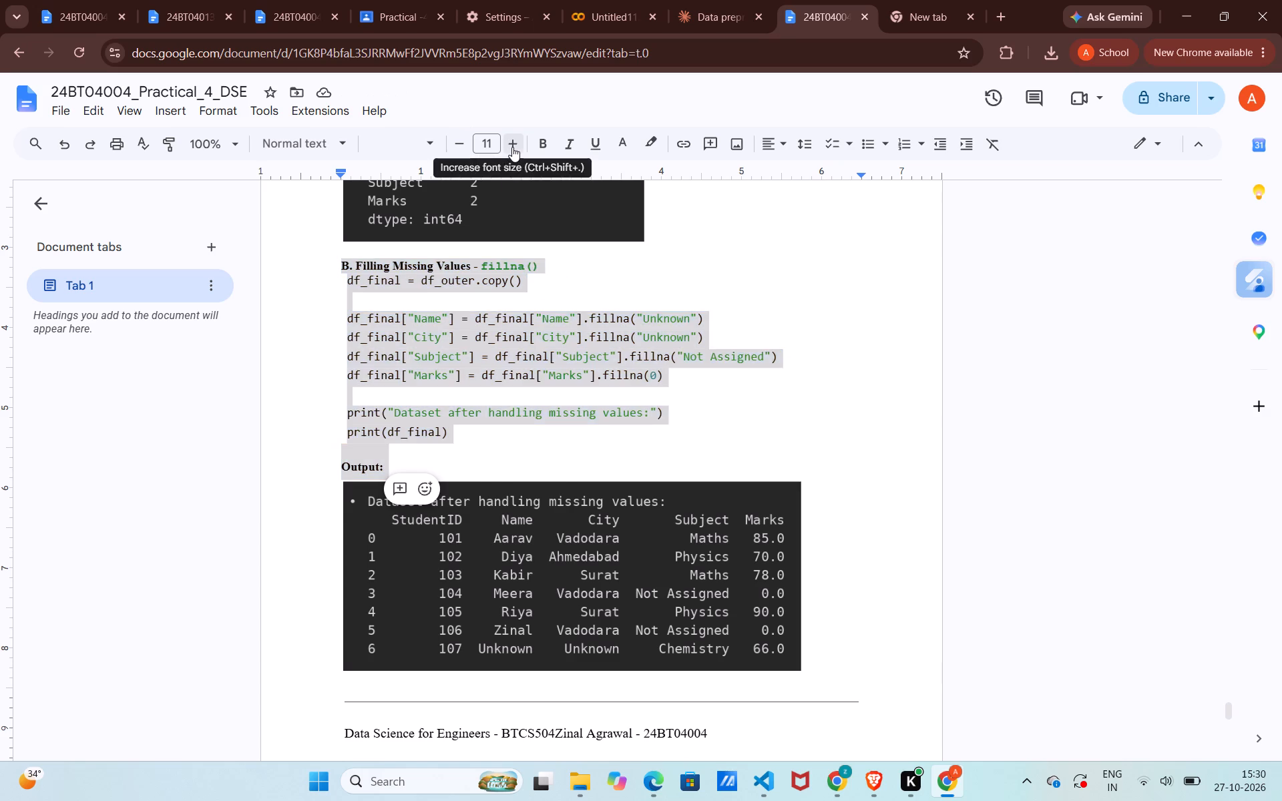
Set the code and "Output:" label under the "Verification of Missing Values" heading to 12 pt.
scroll(471, 299, "down", 5)
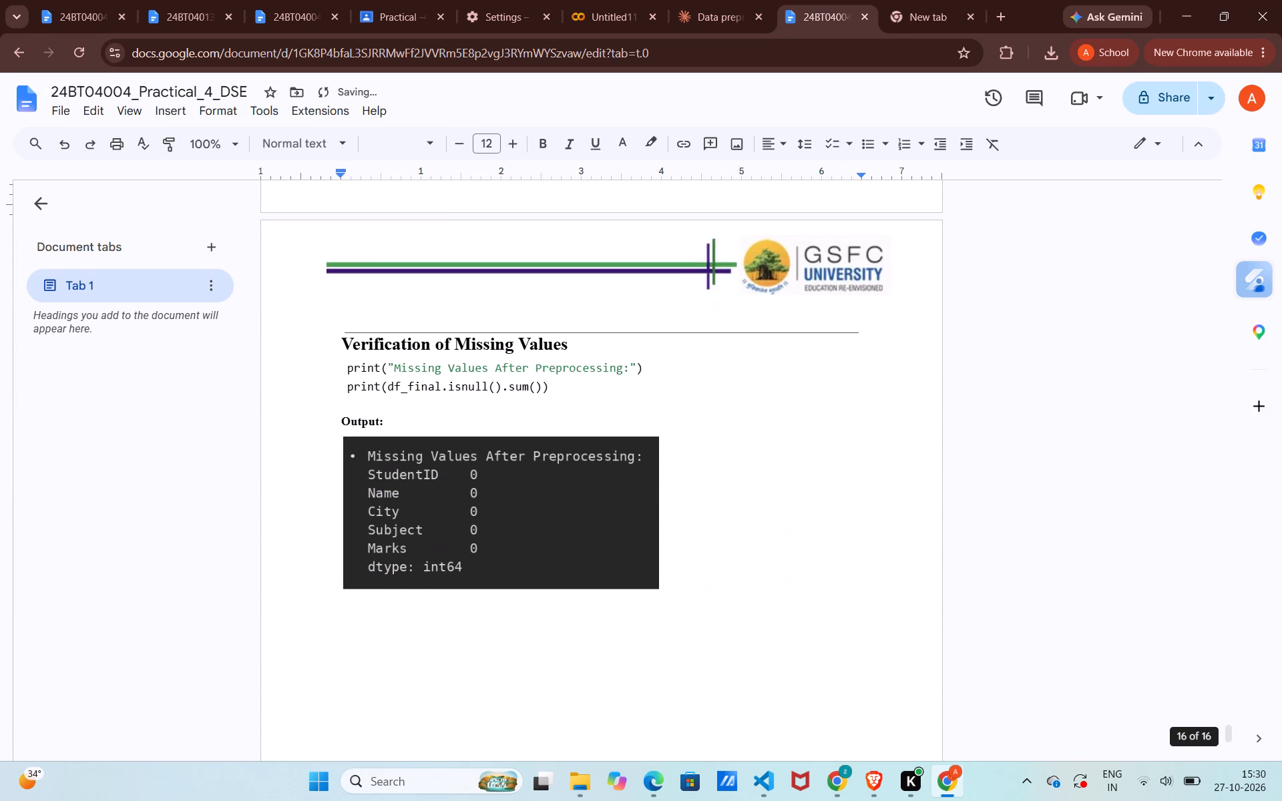
left_click(347, 364)
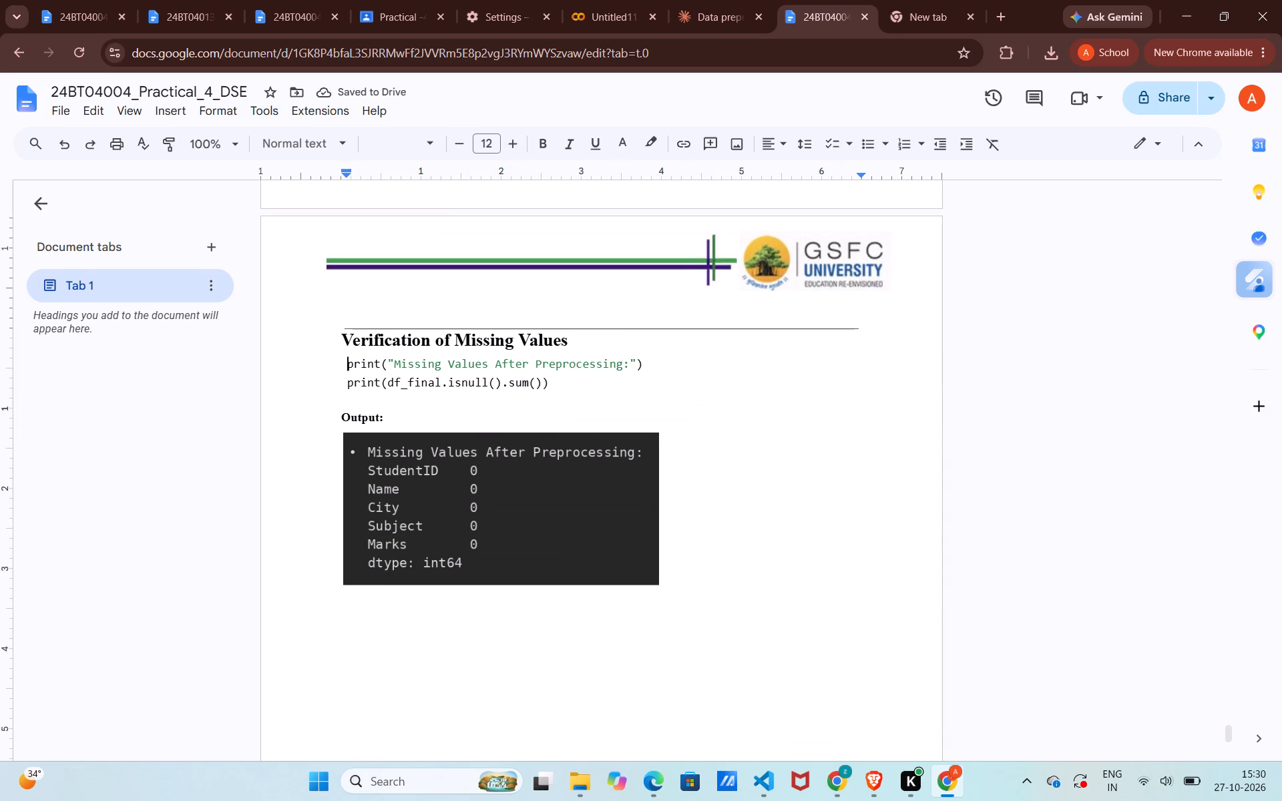
key("shift+Down")
key("shift+Down")
key("shift+Down")
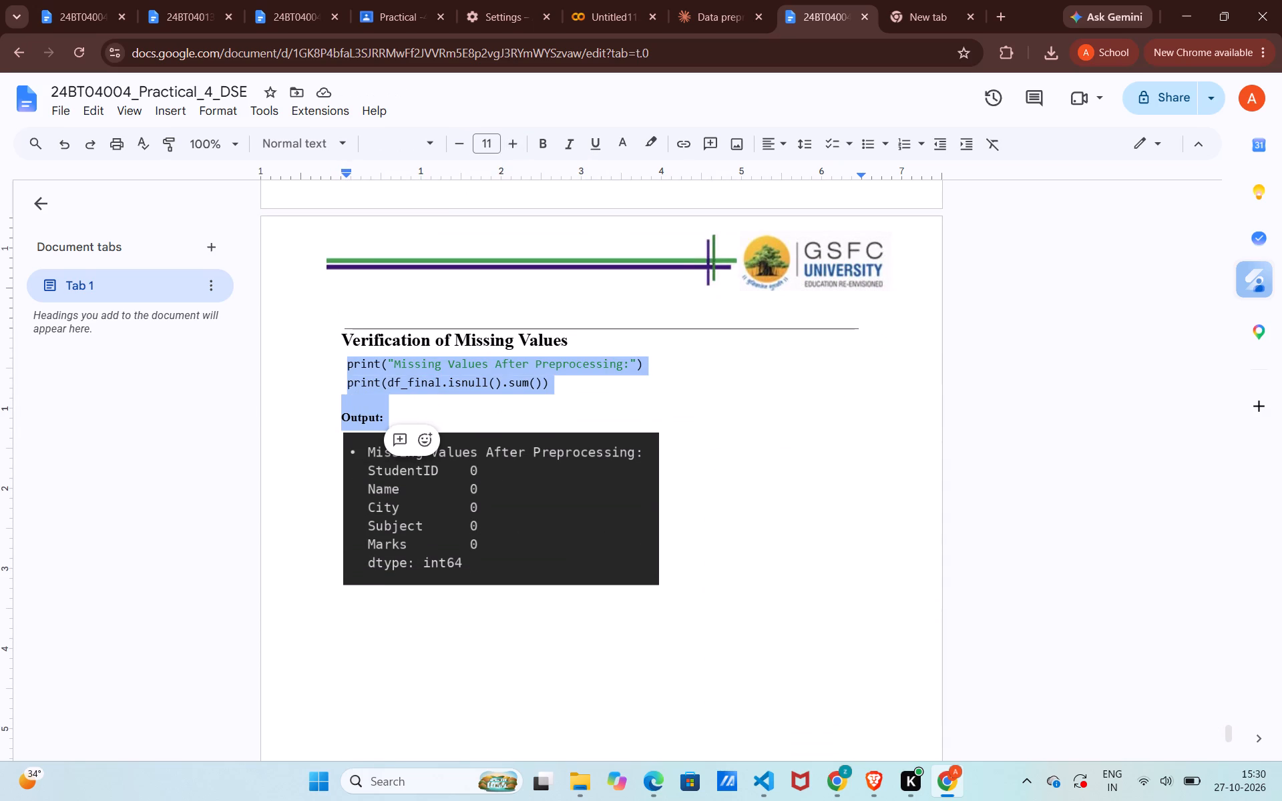
left_click(514, 143)
Review the formatting and page layout of the document, from the last page back to the first pages.
scroll(447, 334, "down", 1)
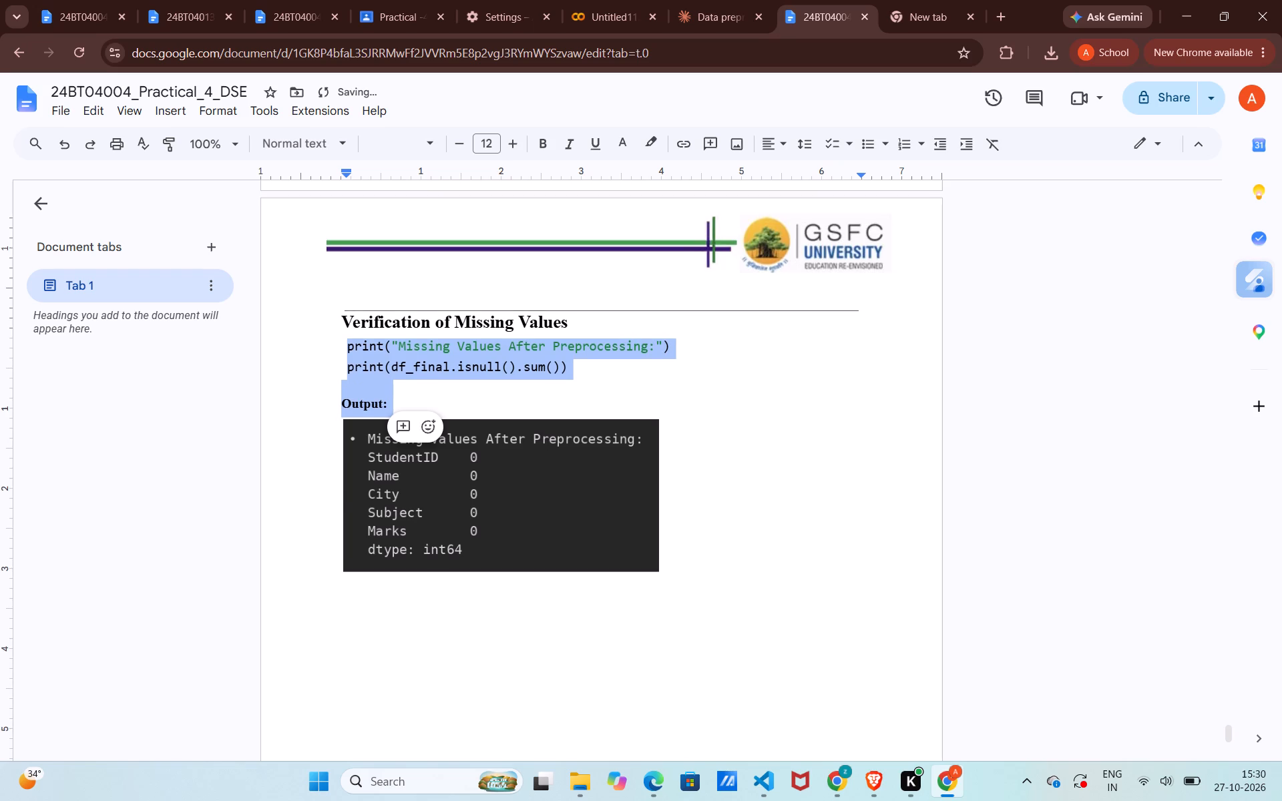
scroll(447, 334, "down", 6)
scroll(447, 334, "up", 4)
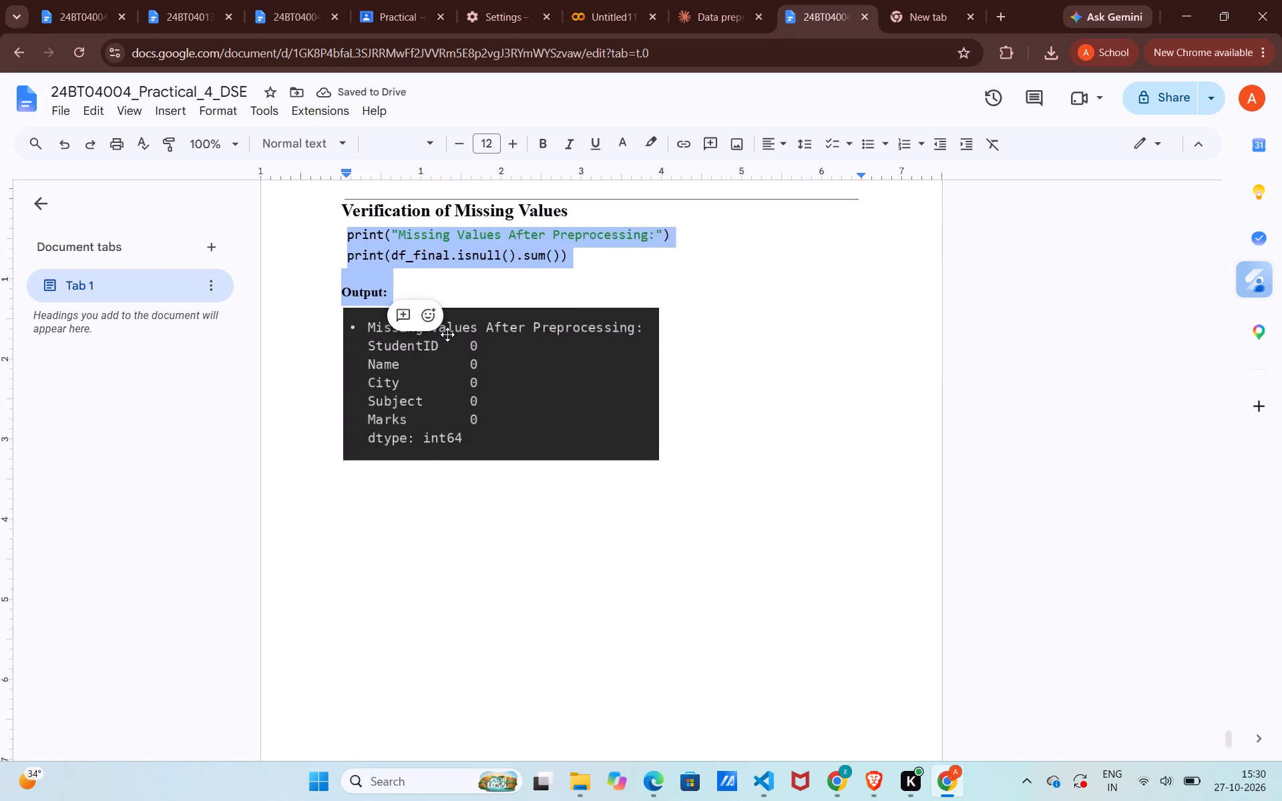
scroll(447, 334, "up", 4)
scroll(771, 355, "down", 8)
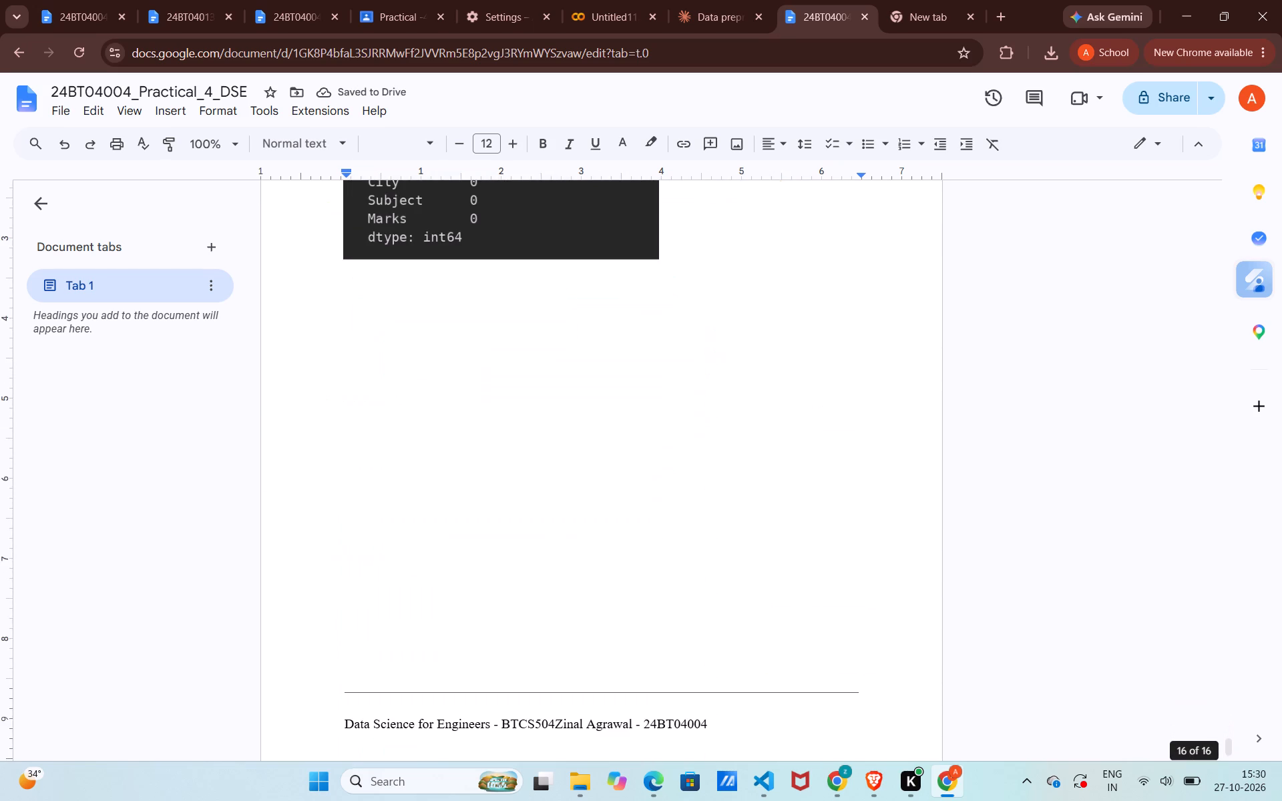
scroll(771, 355, "down", 3)
scroll(771, 355, "up", 20)
scroll(771, 355, "up", 8)
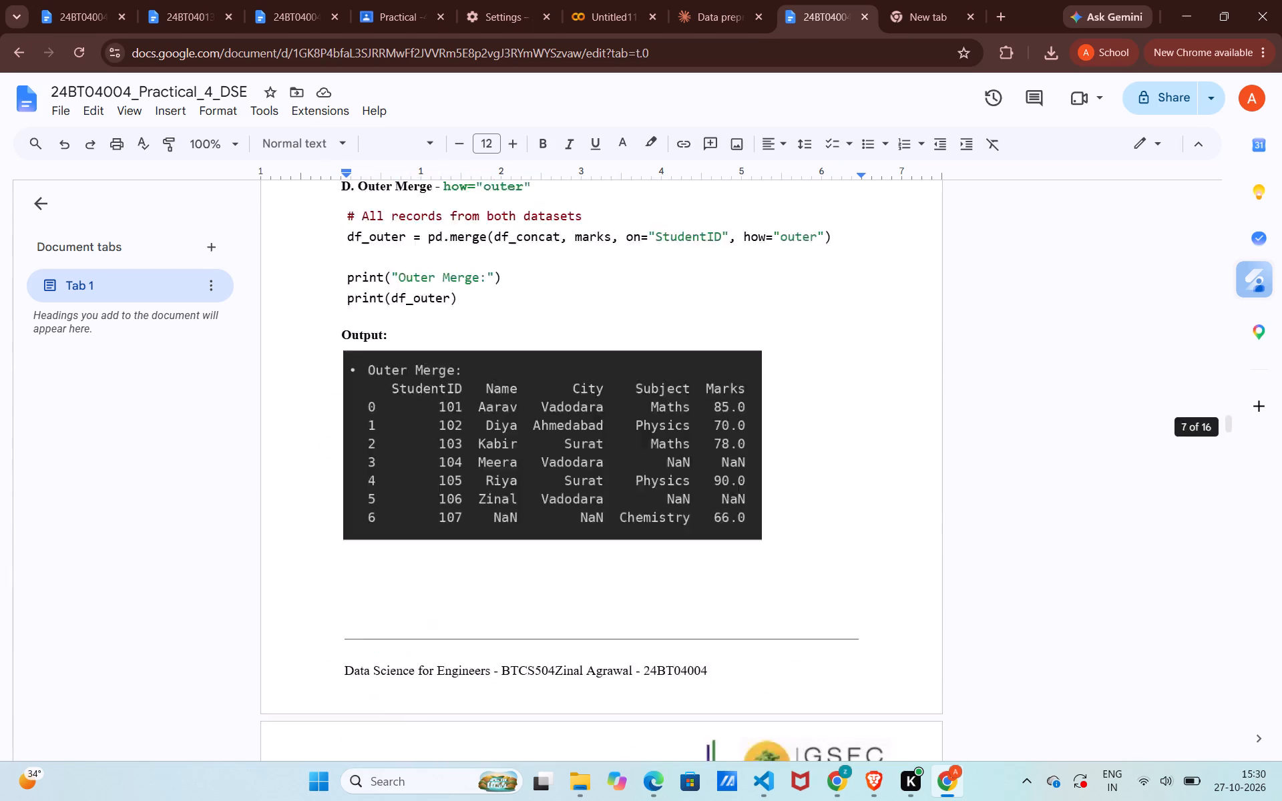
scroll(771, 355, "up", 14)
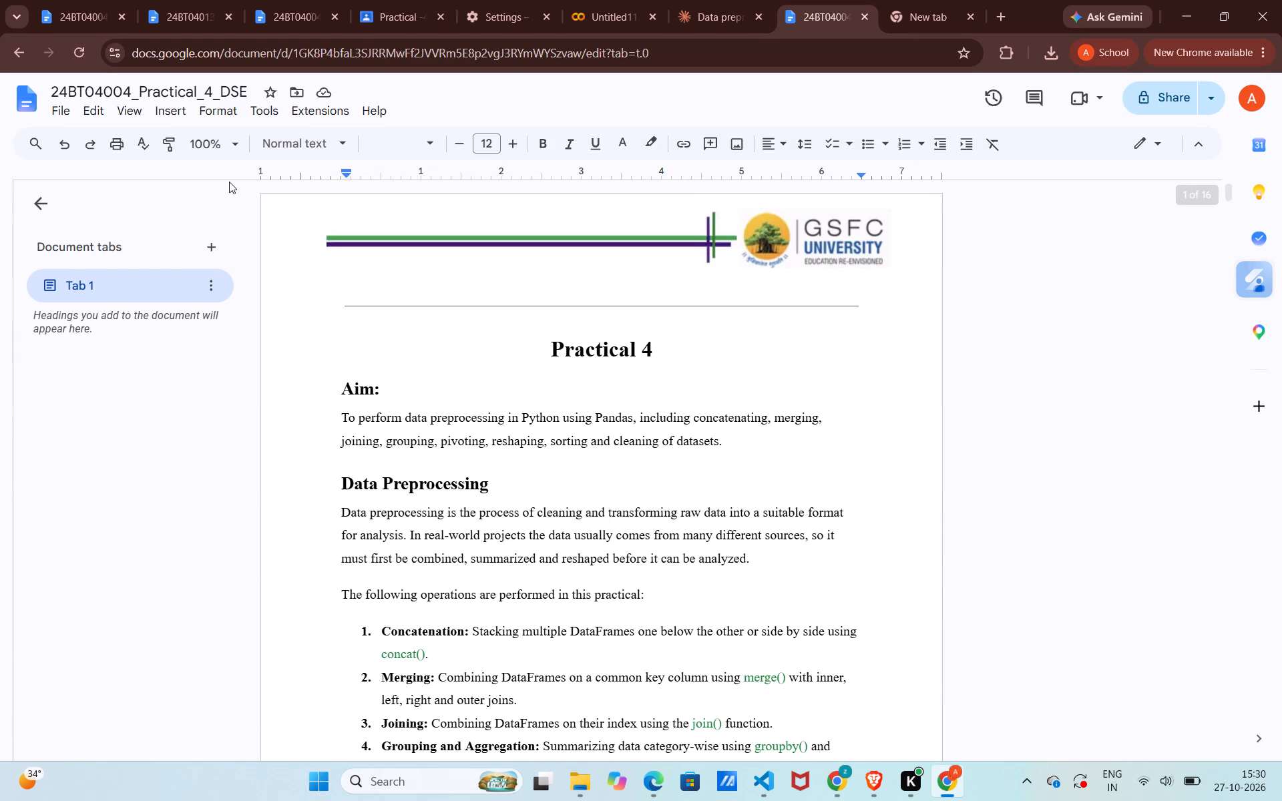
scroll(229, 182, "down", 7)
scroll(403, 413, "down", 2)
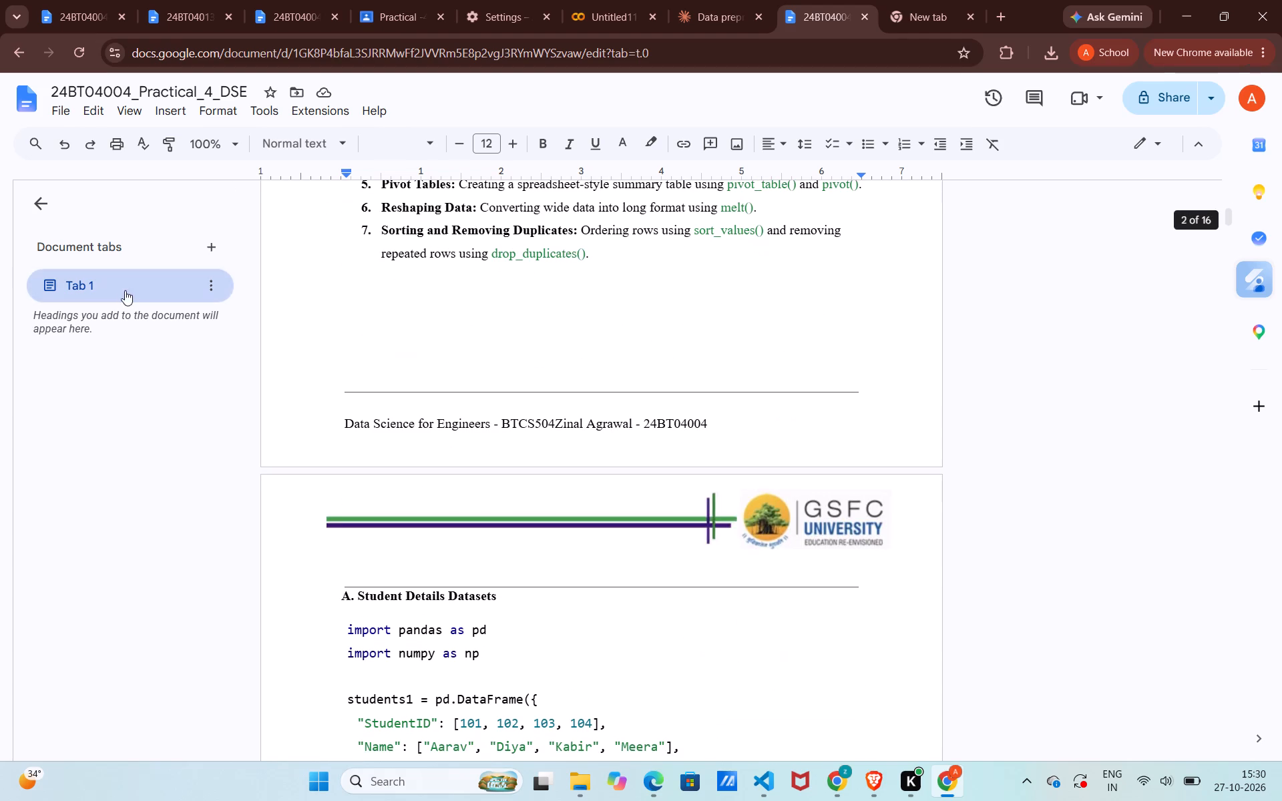
Download the document as a PDF.
left_click(68, 112)
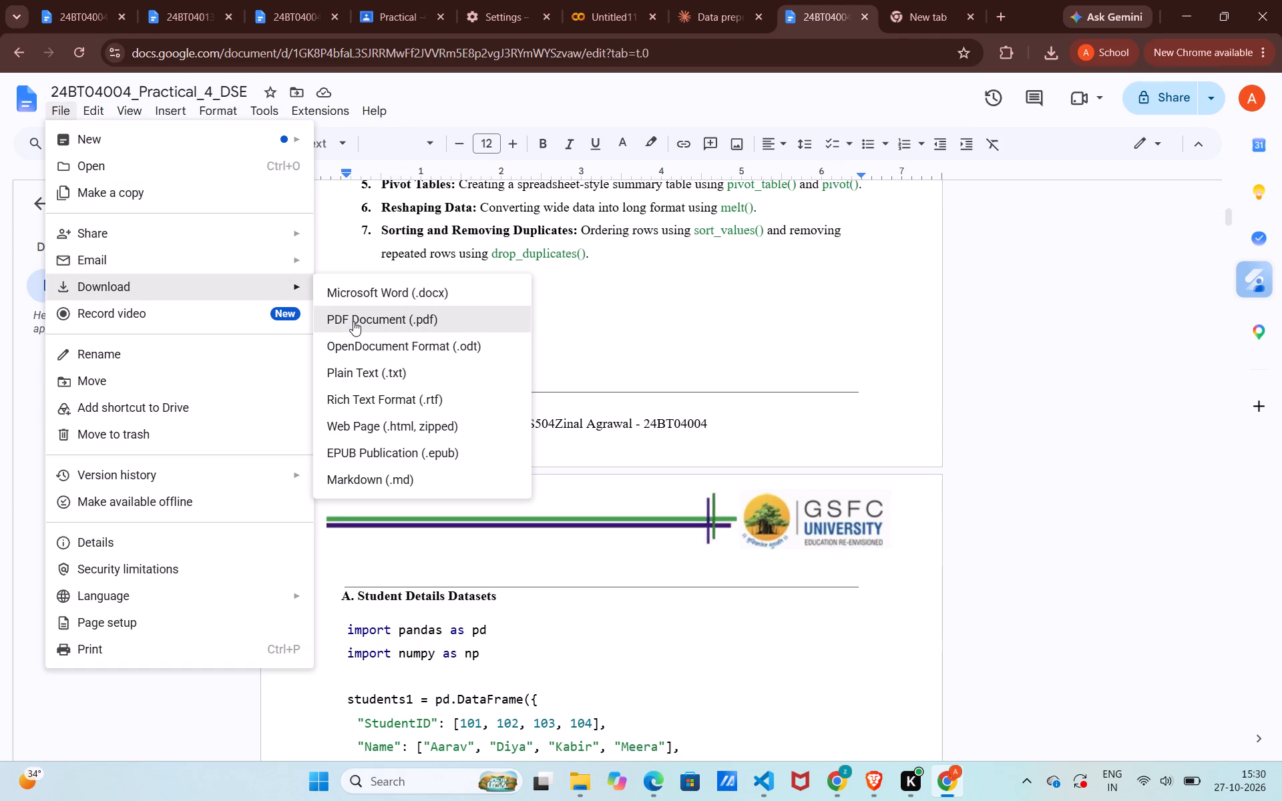
left_click(353, 321)
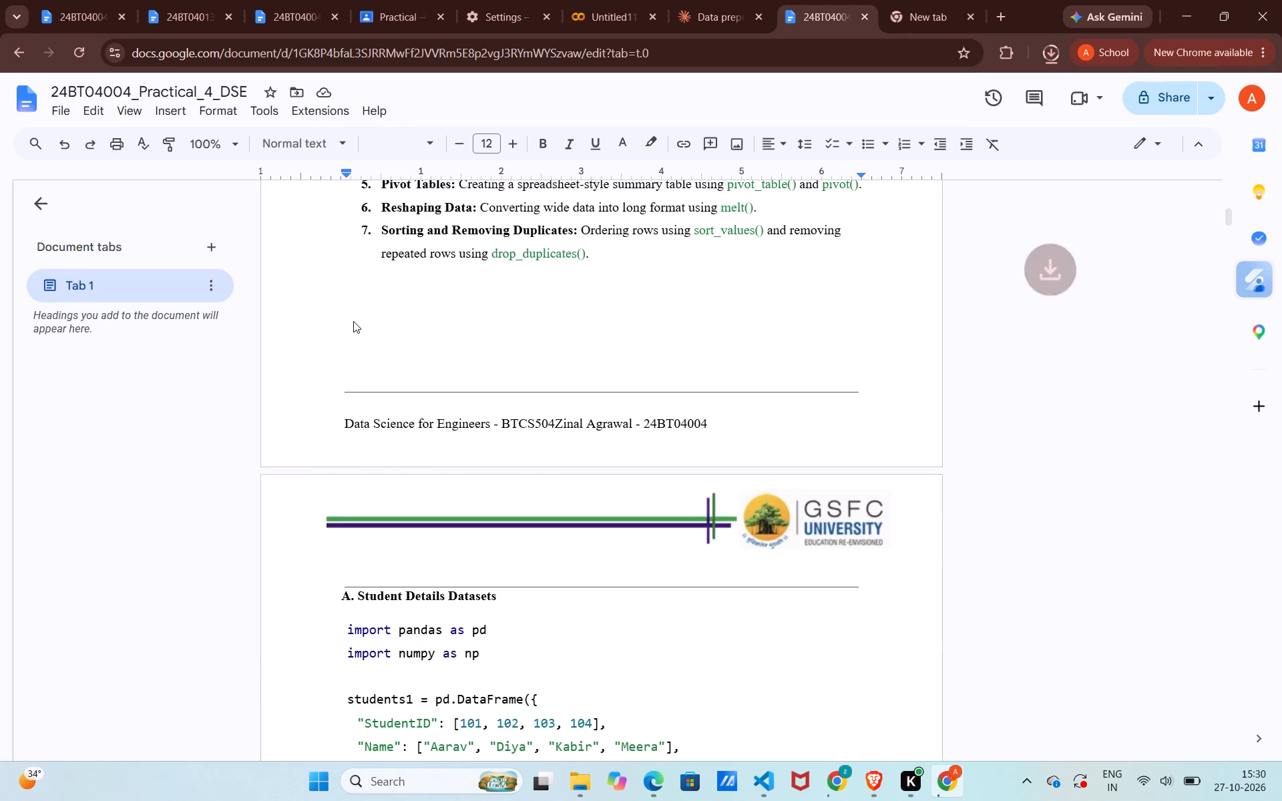
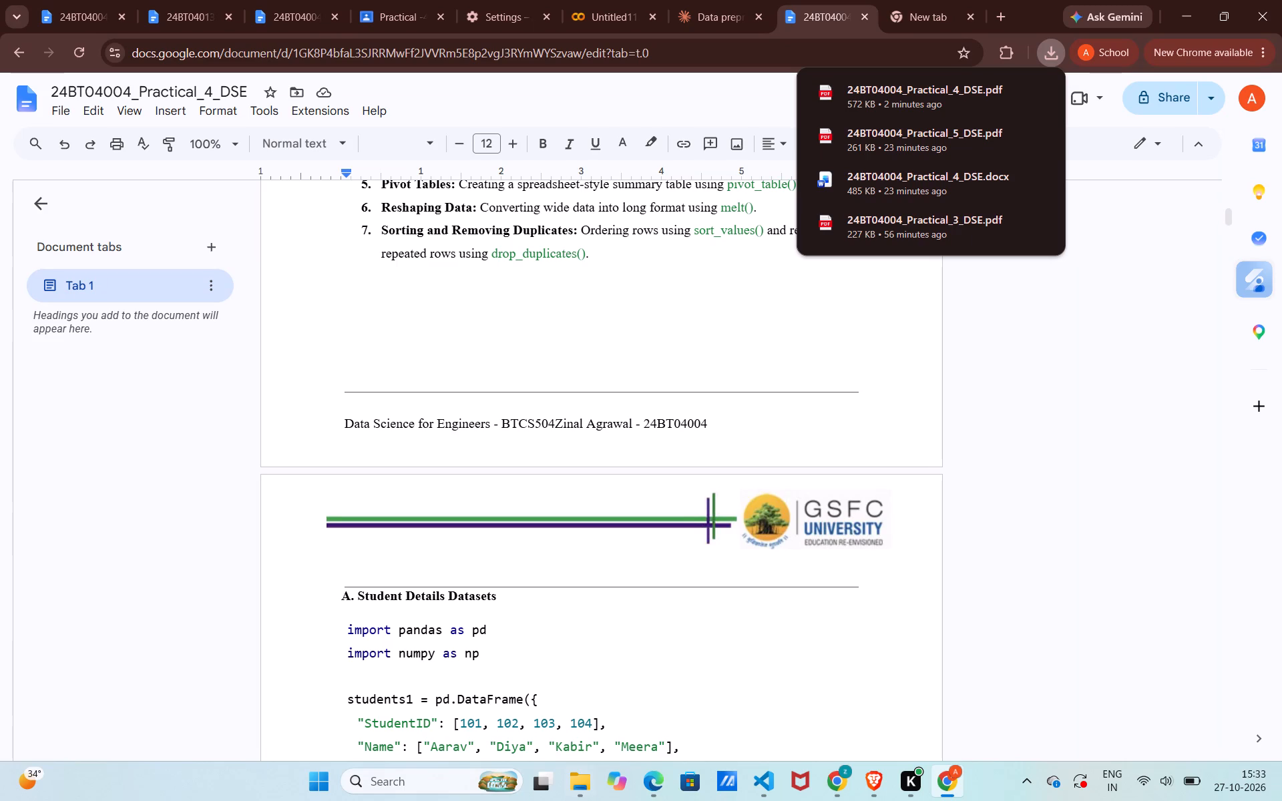
In the page footer, insert spaces after "BTCS504" so the student's name and ID end at the right margin on the same line.
left_click(581, 382)
scroll(526, 402, "up", 6)
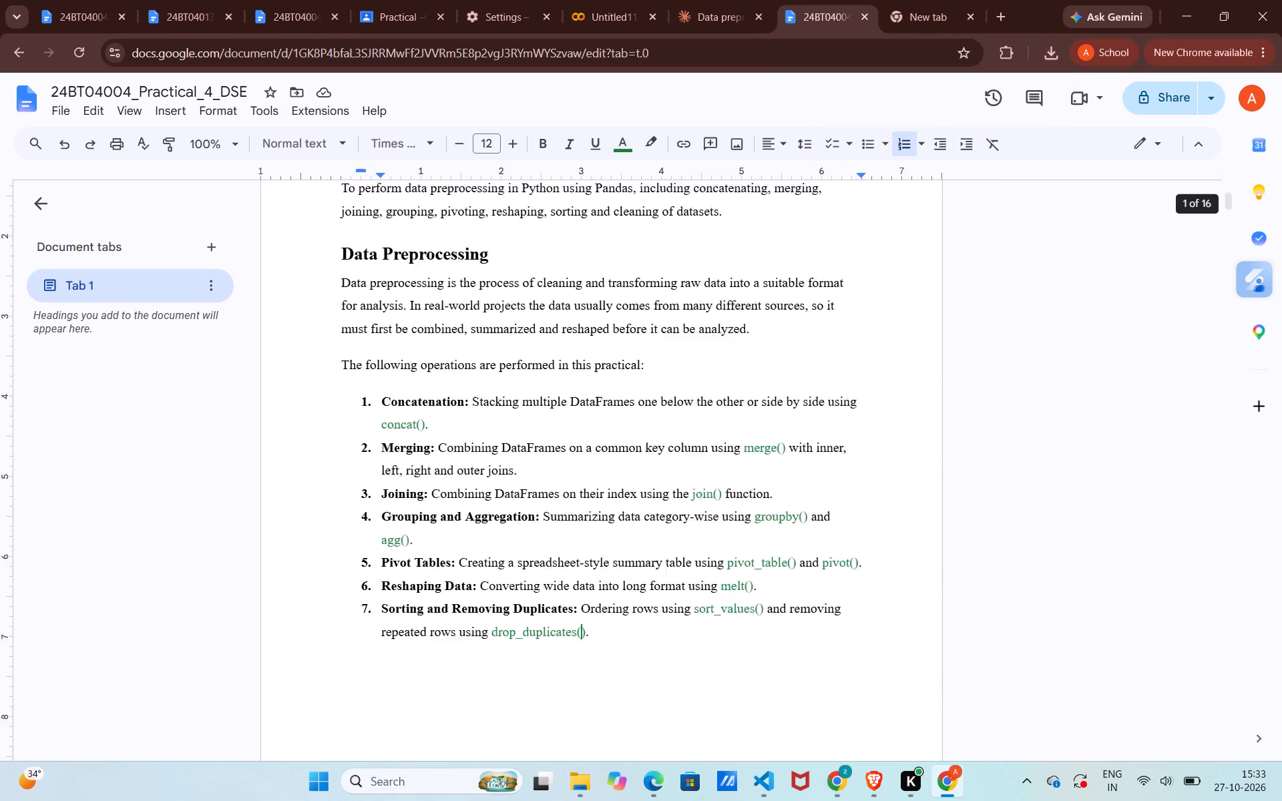
scroll(526, 402, "up", 5)
scroll(526, 402, "down", 2)
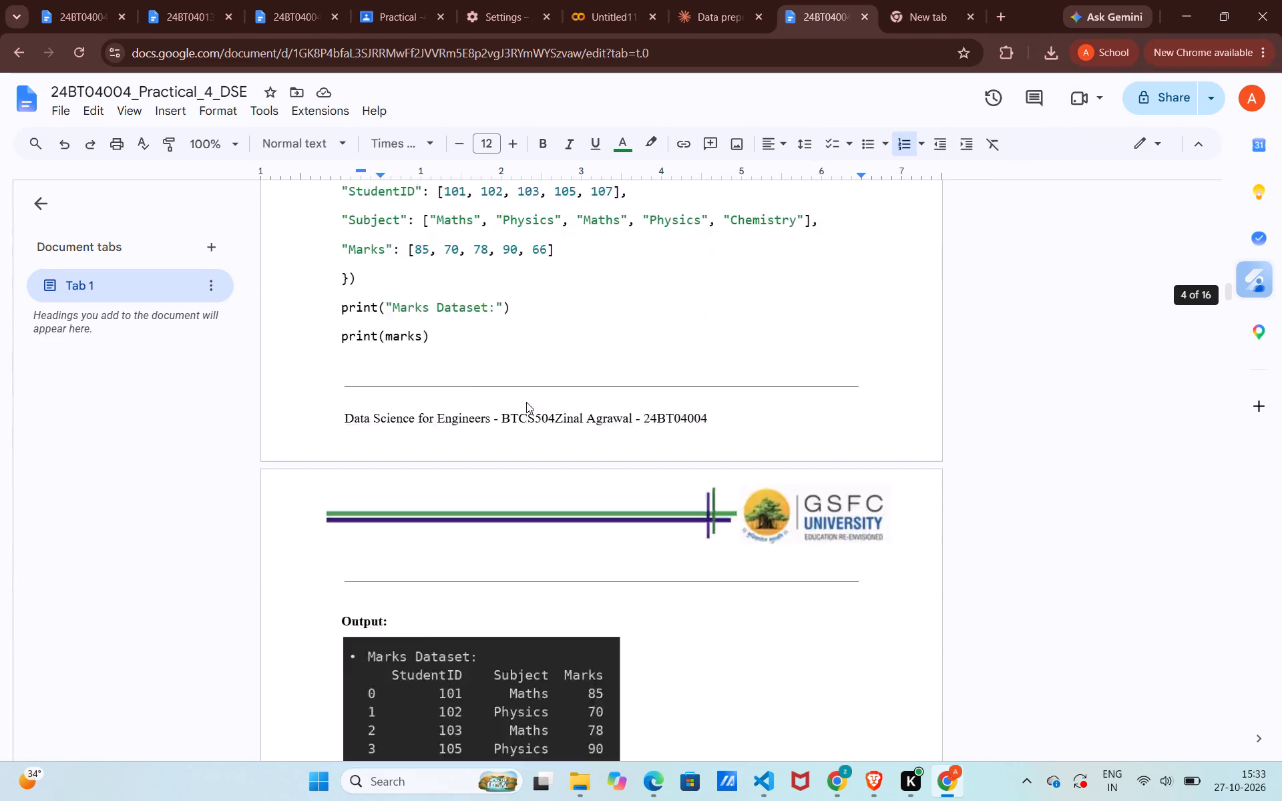
scroll(526, 402, "down", 3)
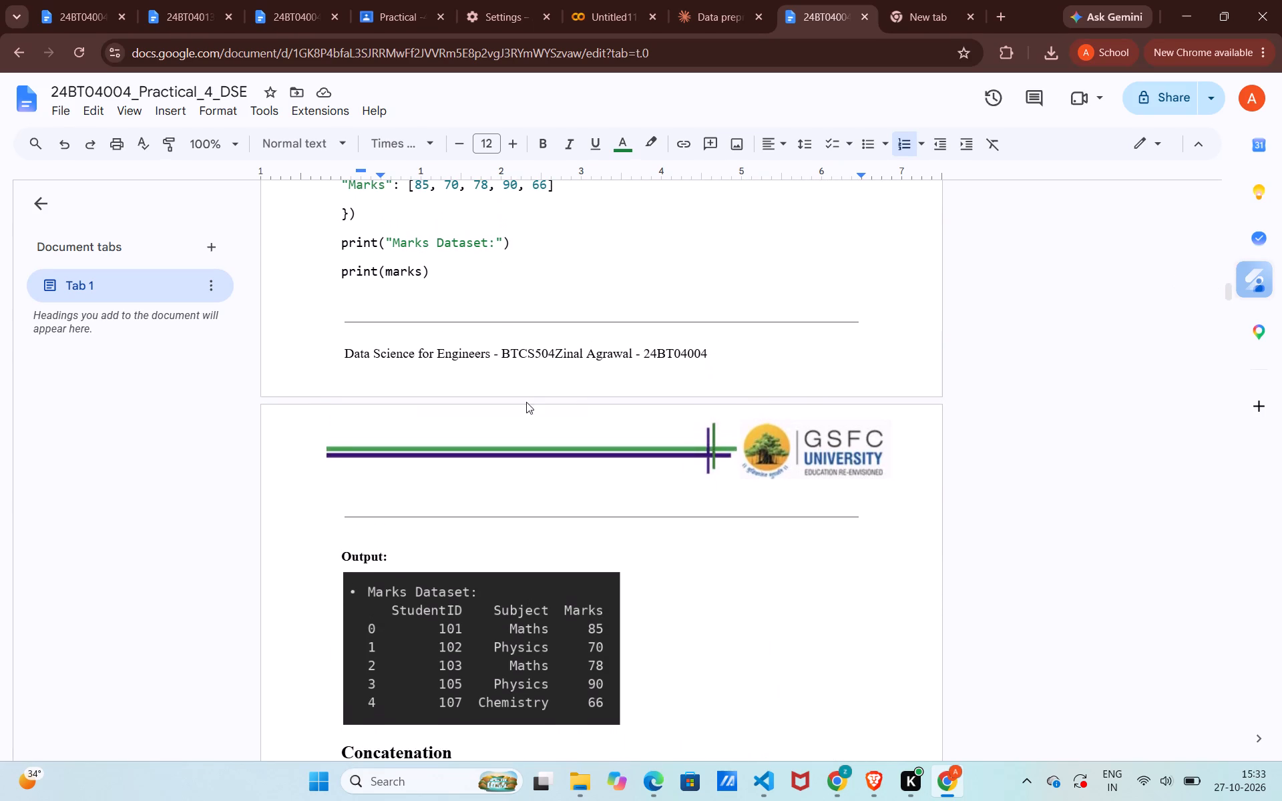
left_click(558, 351)
triple_click(558, 351)
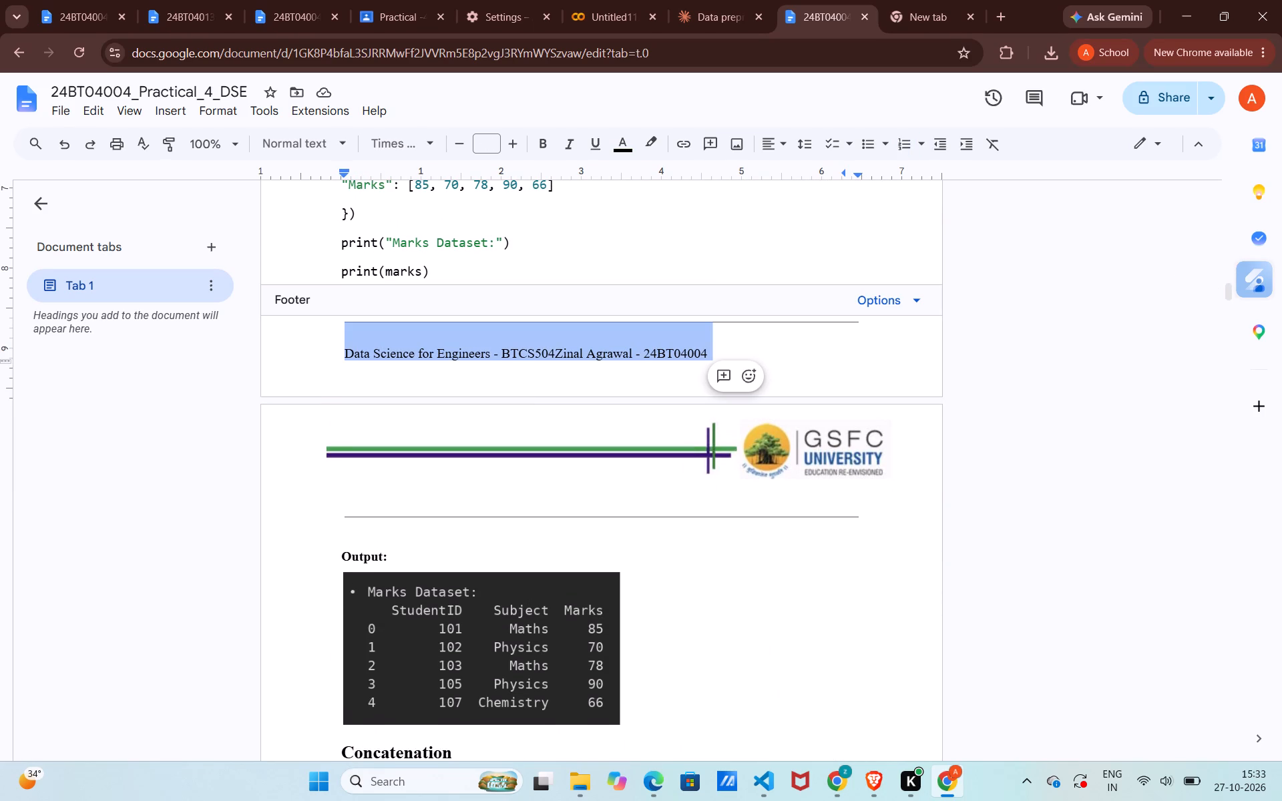
left_click(558, 351)
key("space")
key("space")
key("space")
key("space")
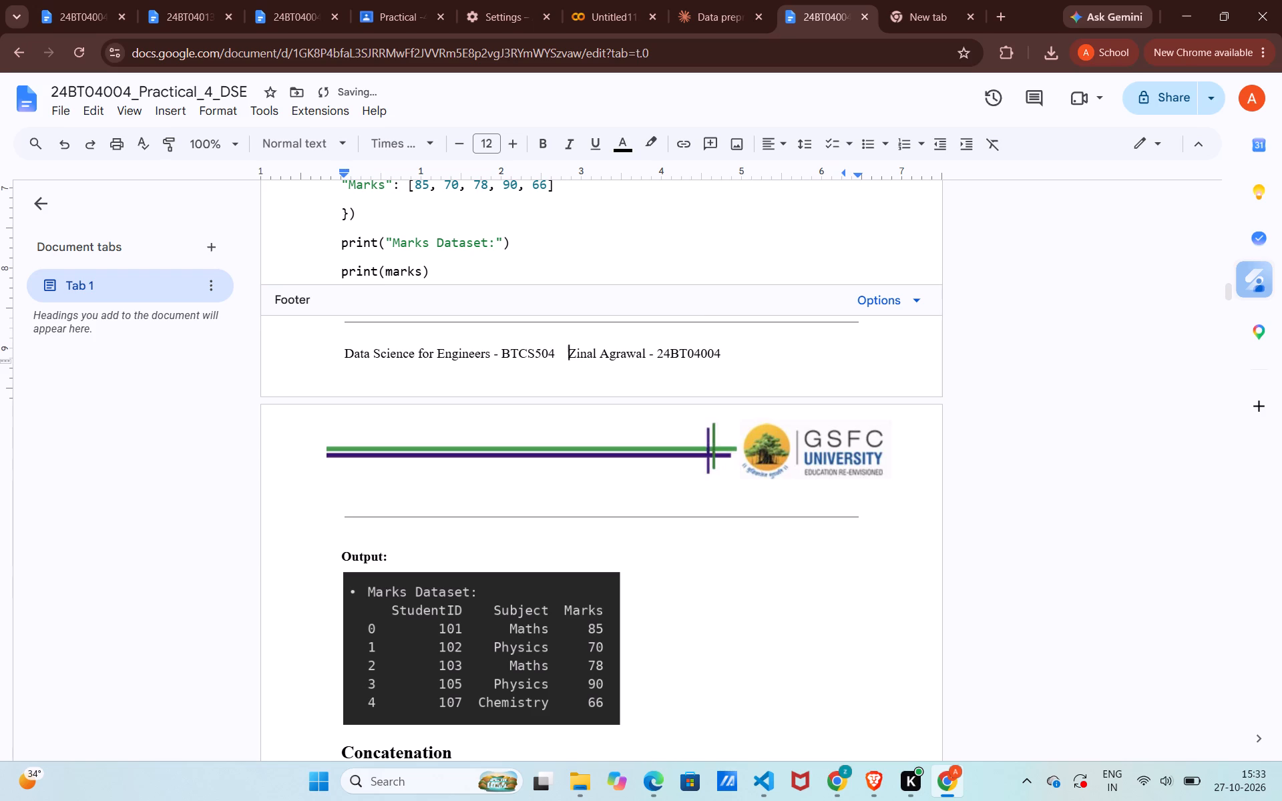
key("space")
key("space")
key("space")
key("space")
key("space")
key("space")
key("space")
key("space")
key("space")
key("space")
key("space")
key("space")
key("space")
key("space")
key("space")
key("space")
key("space")
key("space")
key("space")
key("space")
key("space")
key("space")
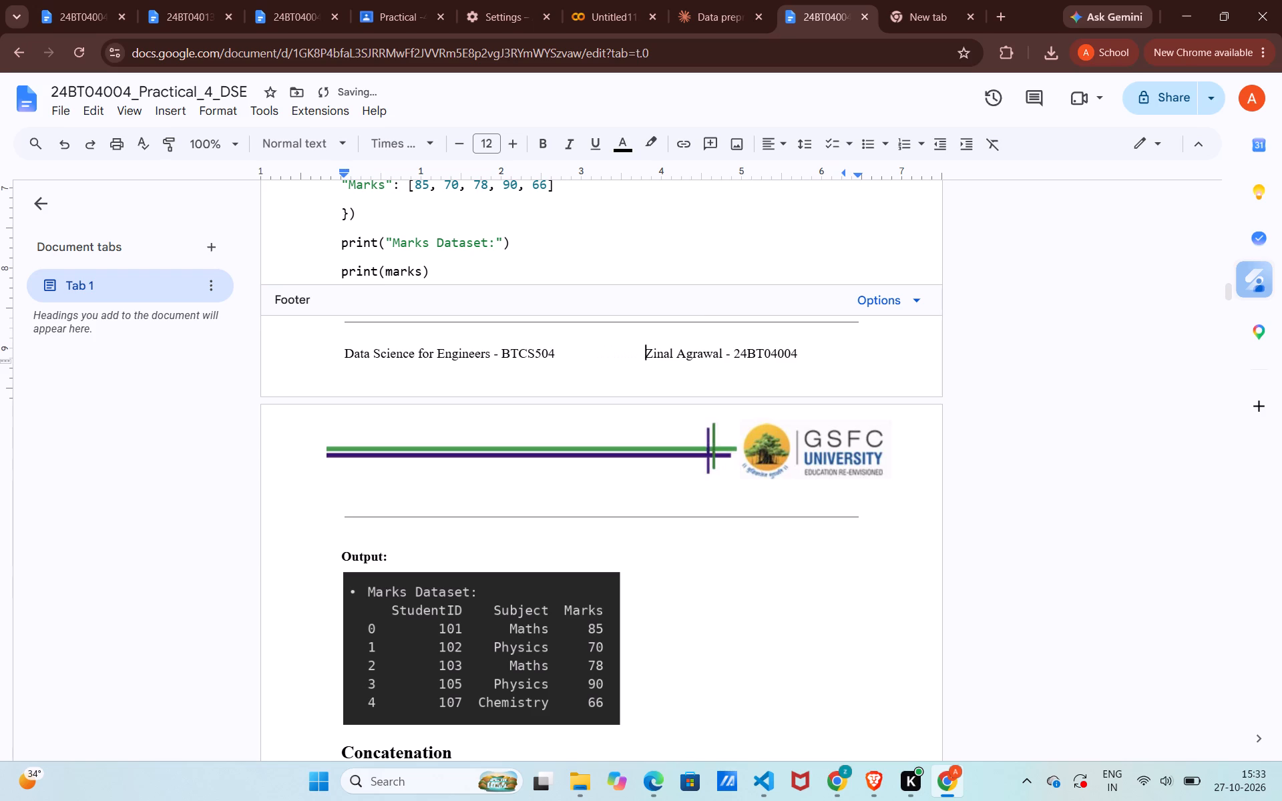
key("space")
key("BackSpace")
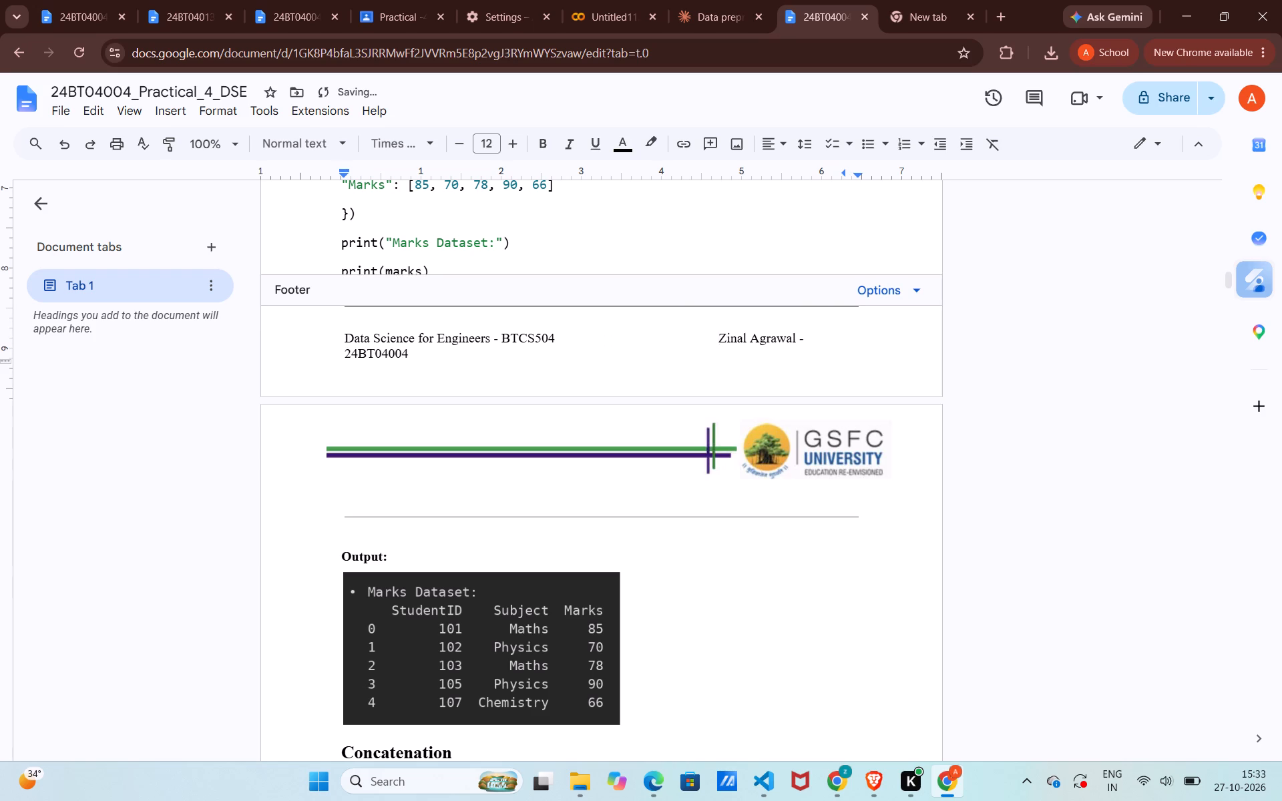
key("BackSpace")
key("BackSpace")
key("BackSpace")
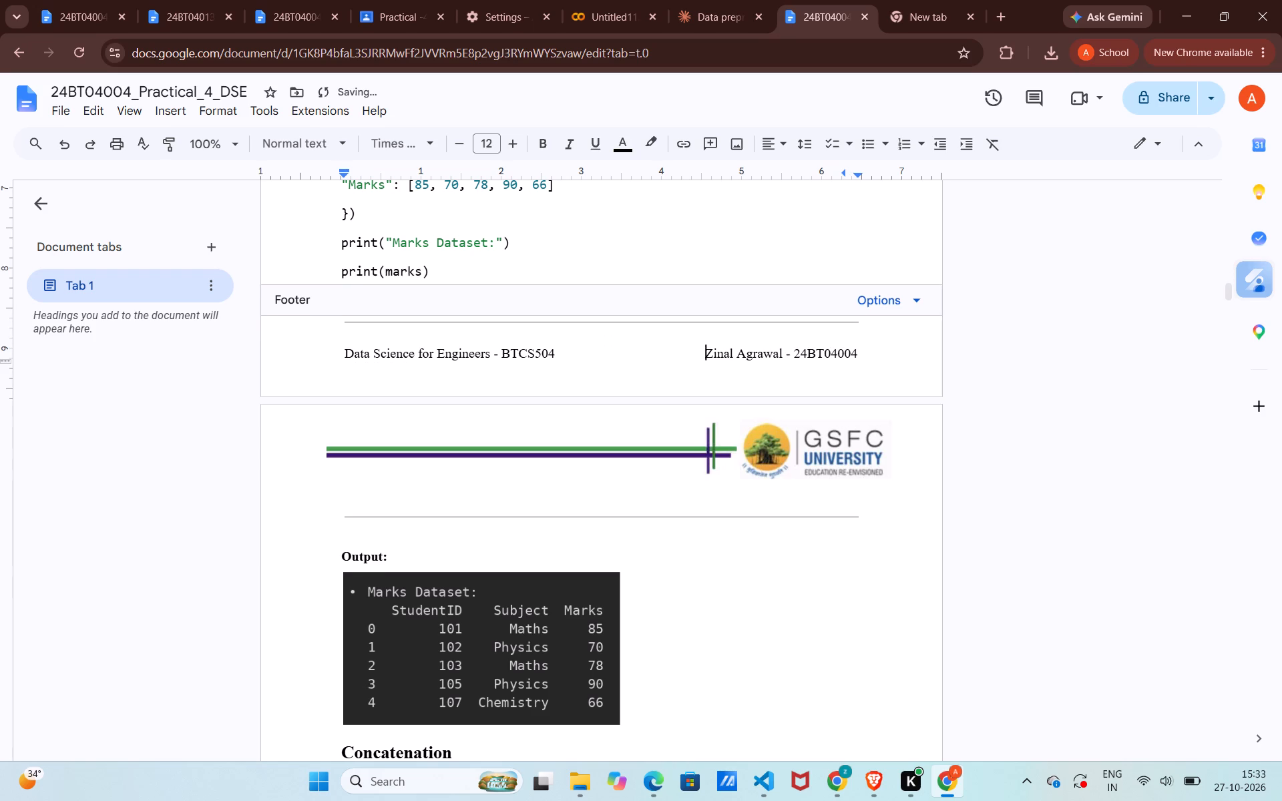
scroll(558, 351, "down", 11)
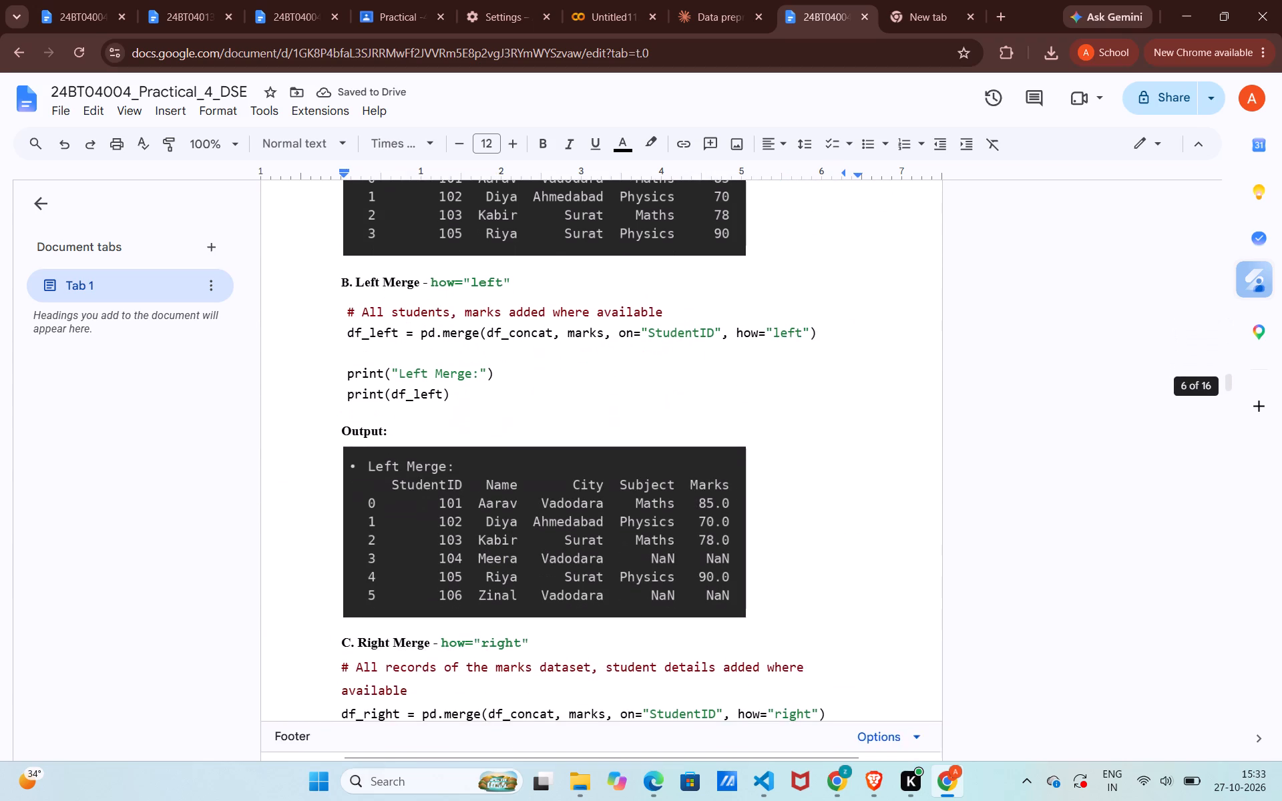
scroll(558, 351, "up", 1)
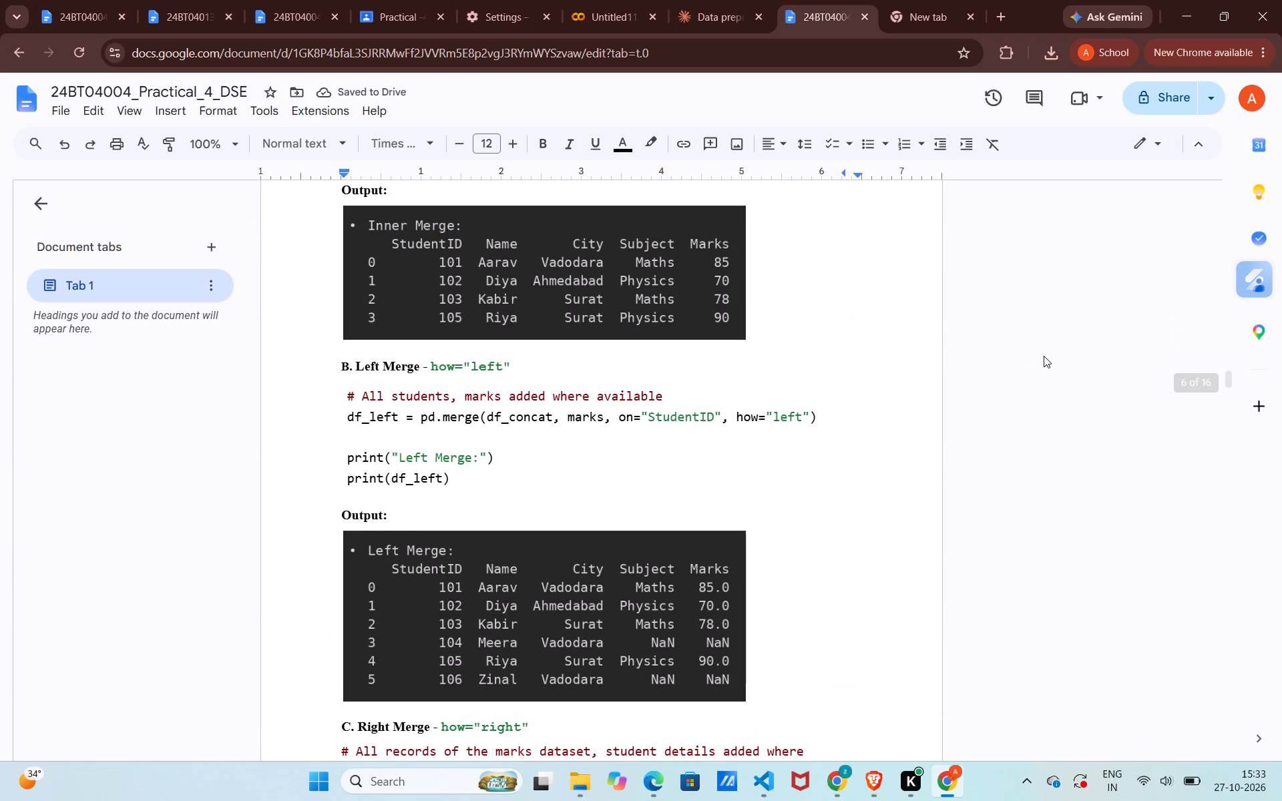
left_click(1044, 356)
left_click(1044, 356)
double_click(1044, 356)
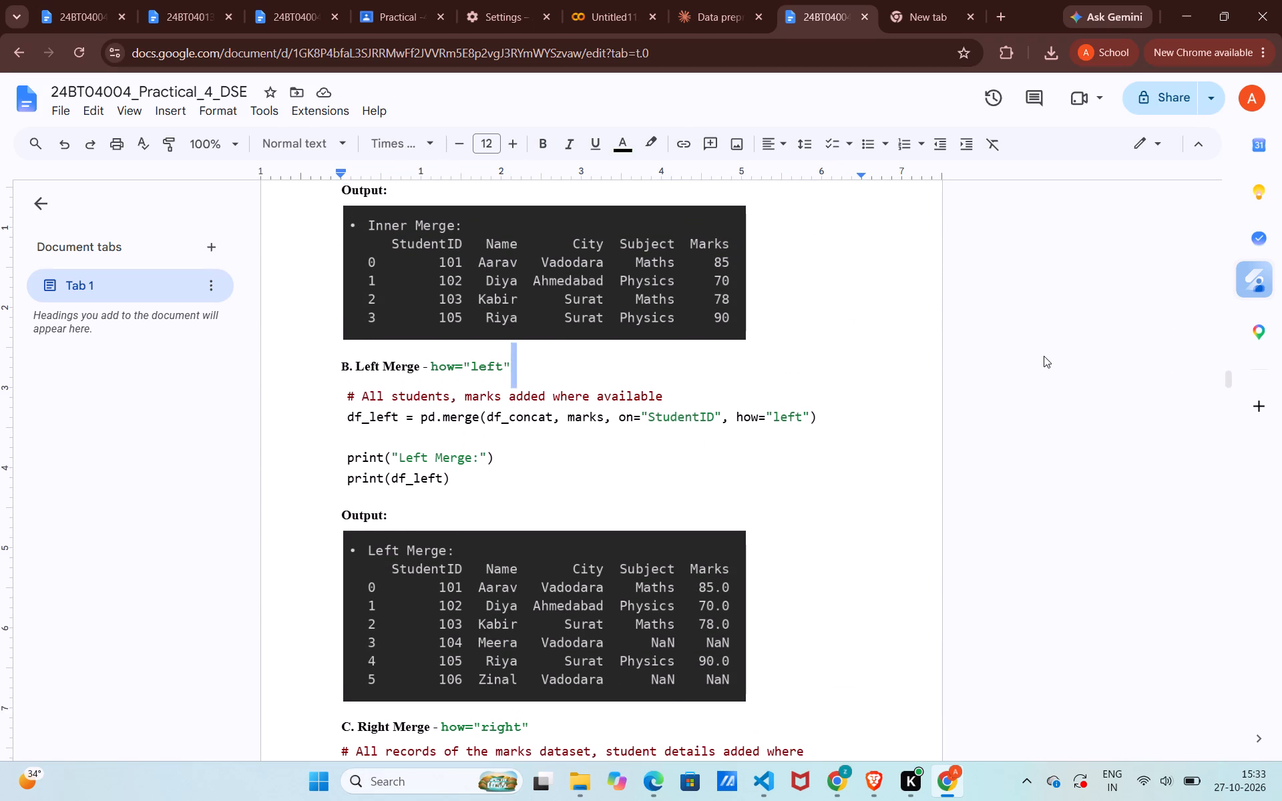
left_click(1044, 356)
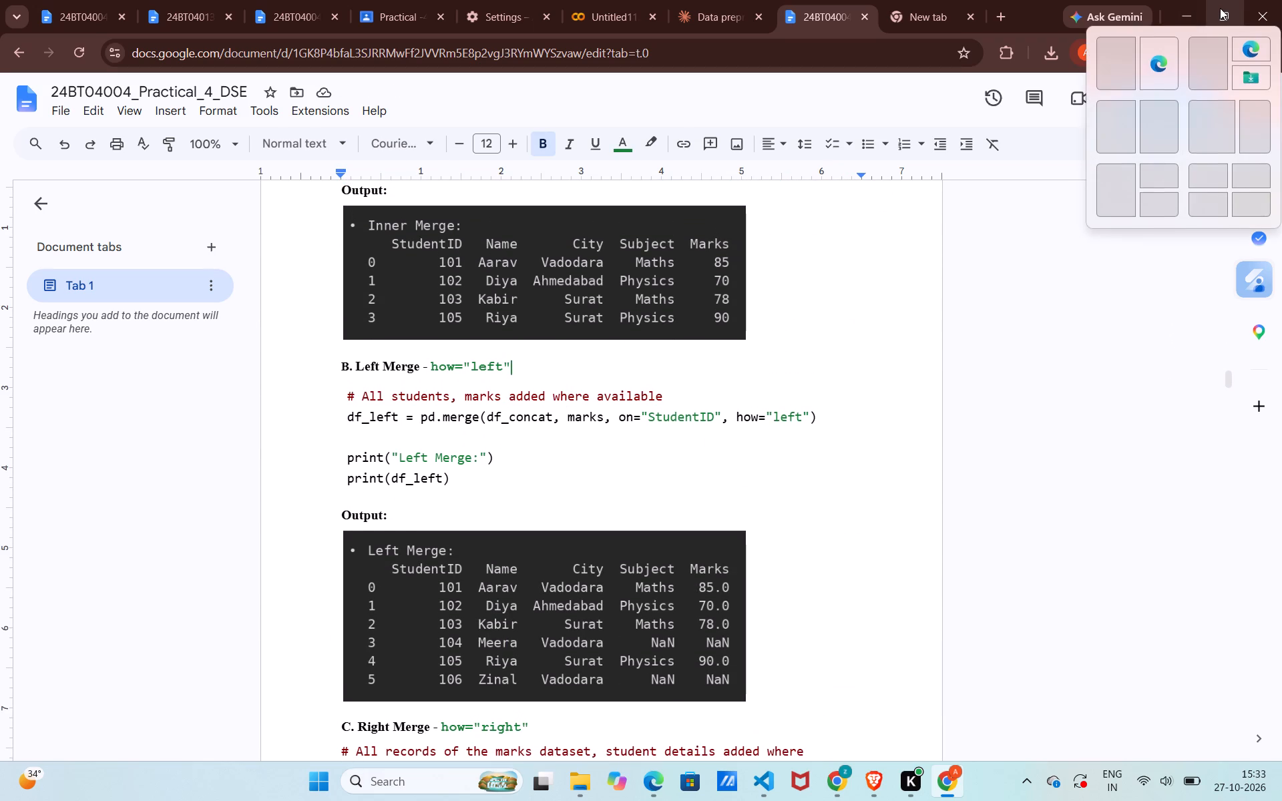
Switch to Brave and try to load the JioHotstar home page in its already open tab.
left_click(879, 790)
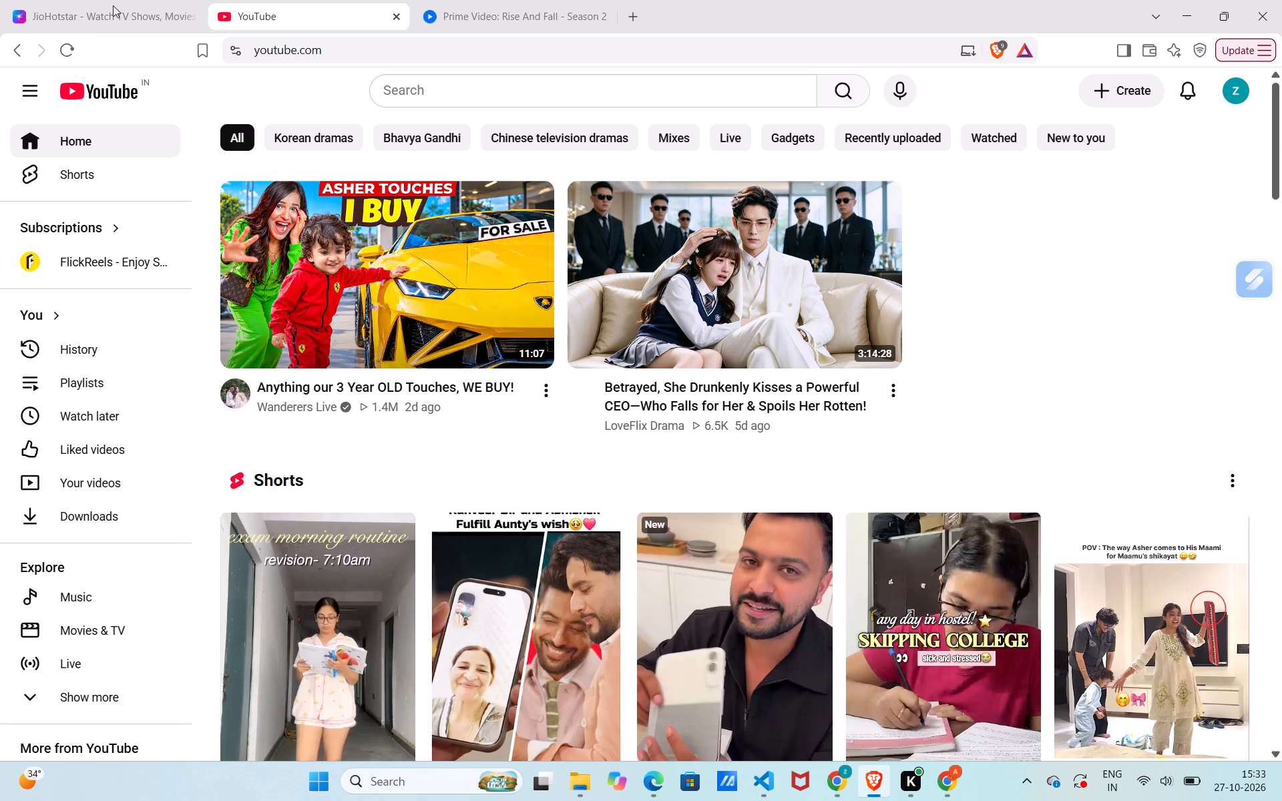
left_click(129, 0)
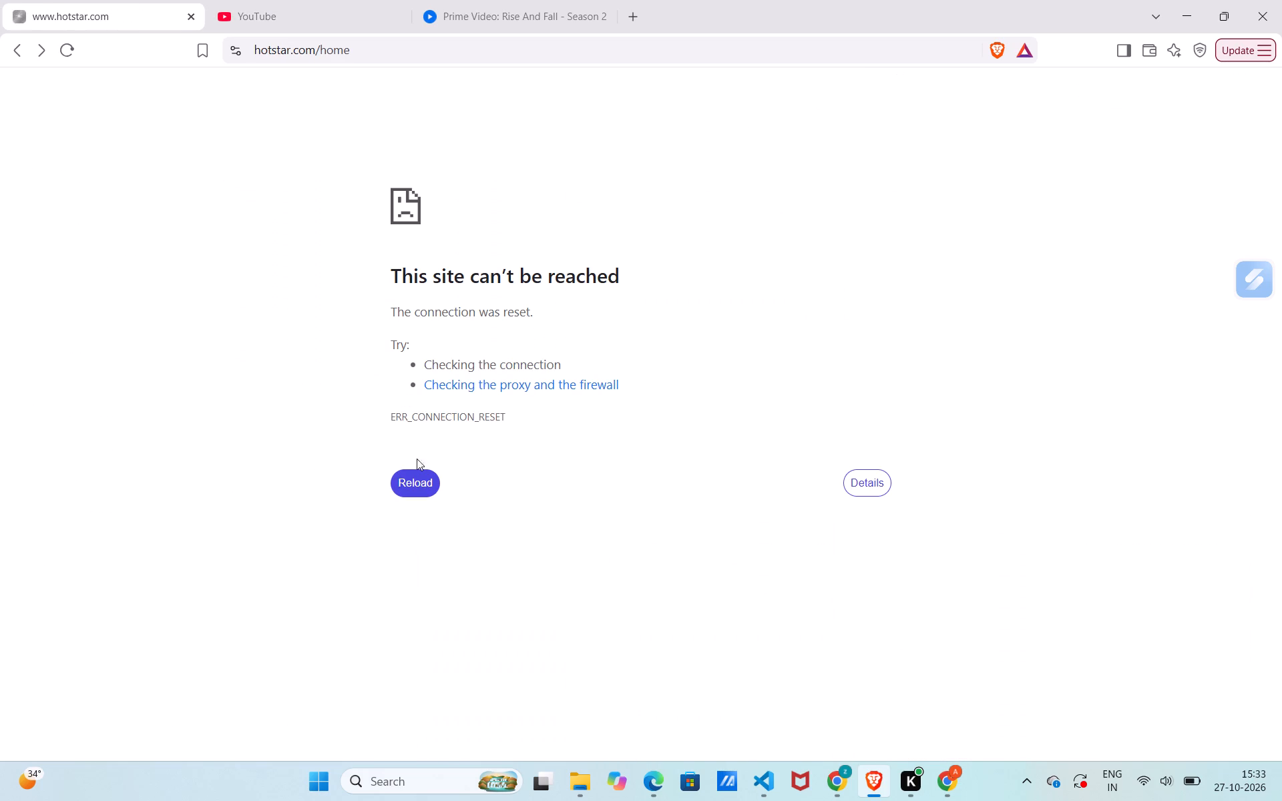
left_click(421, 481)
triple_click(421, 481)
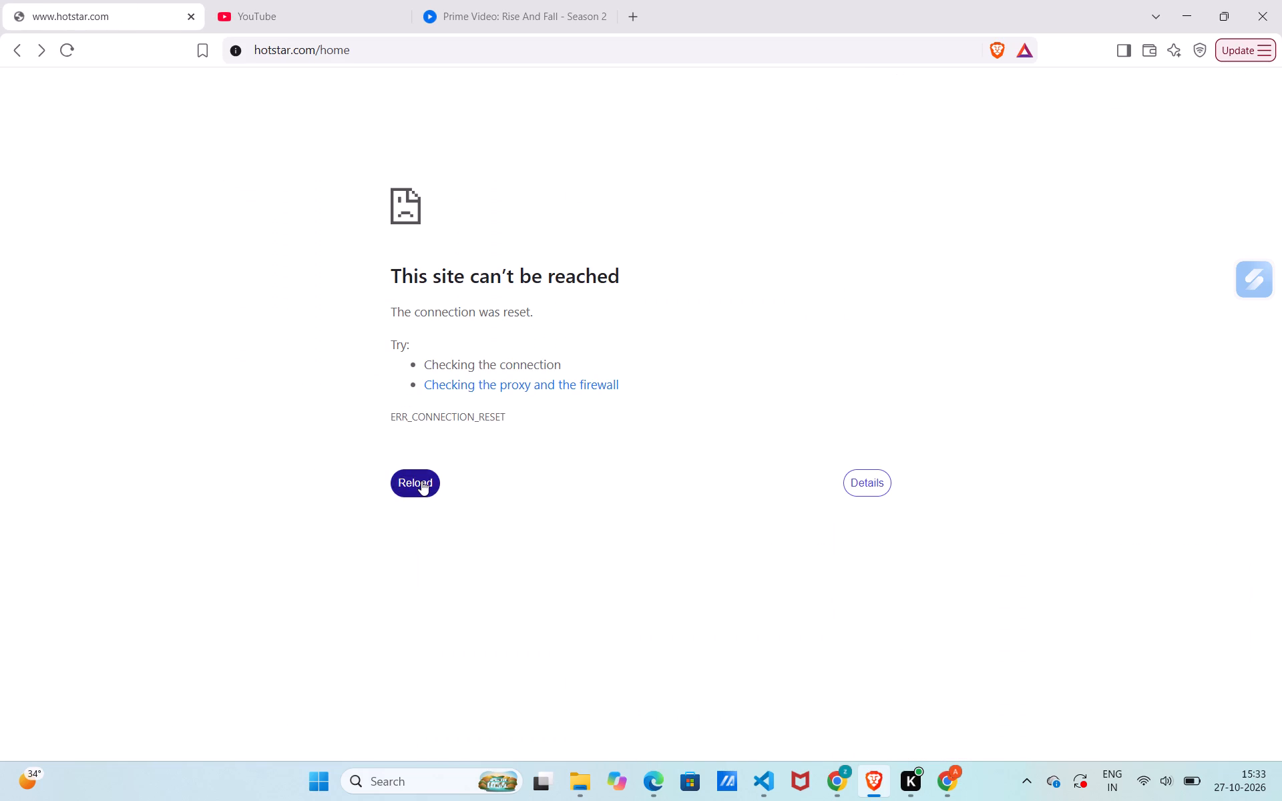
triple_click(421, 481)
triple_click(421, 481)
triple_click(421, 481)
triple_click(421, 481)
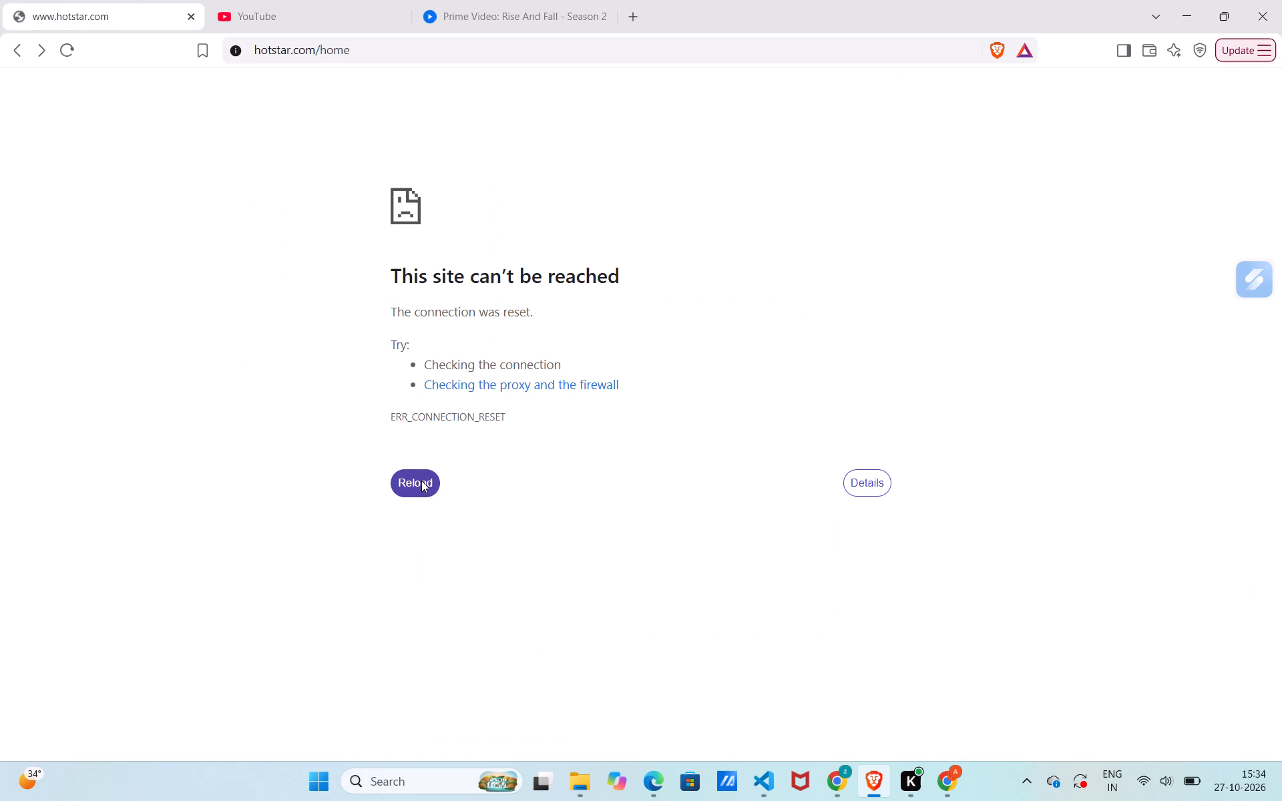
double_click(421, 481)
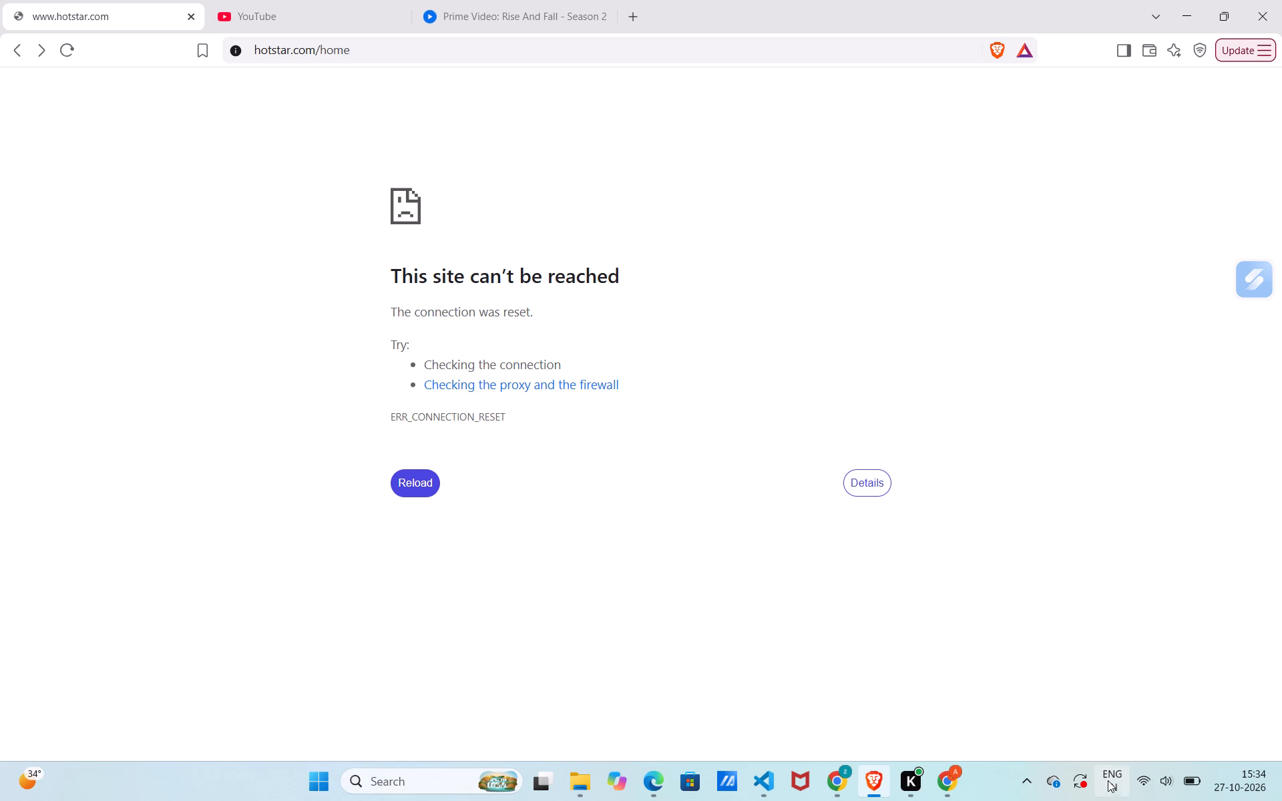
Look through the available Wi-Fi networks, and turn Wi-Fi off and back on.
left_click(1147, 789)
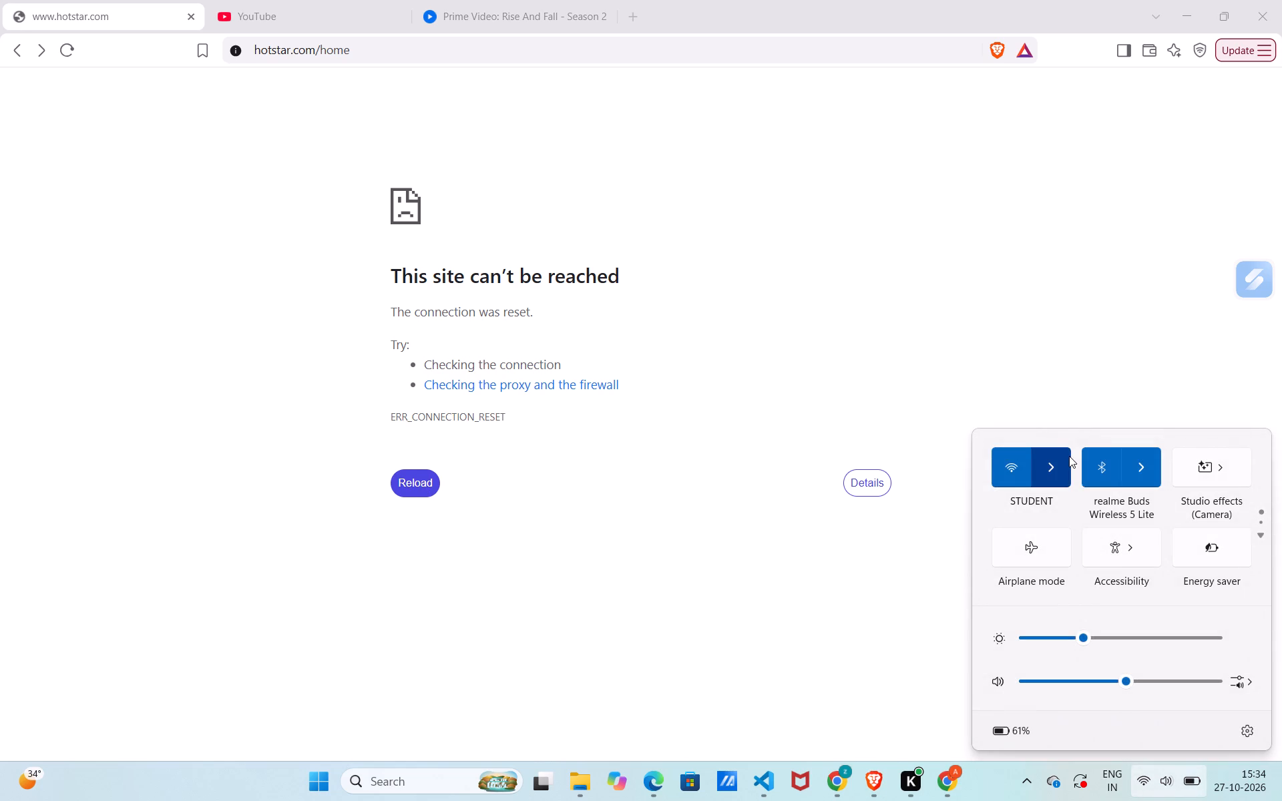
left_click(1069, 456)
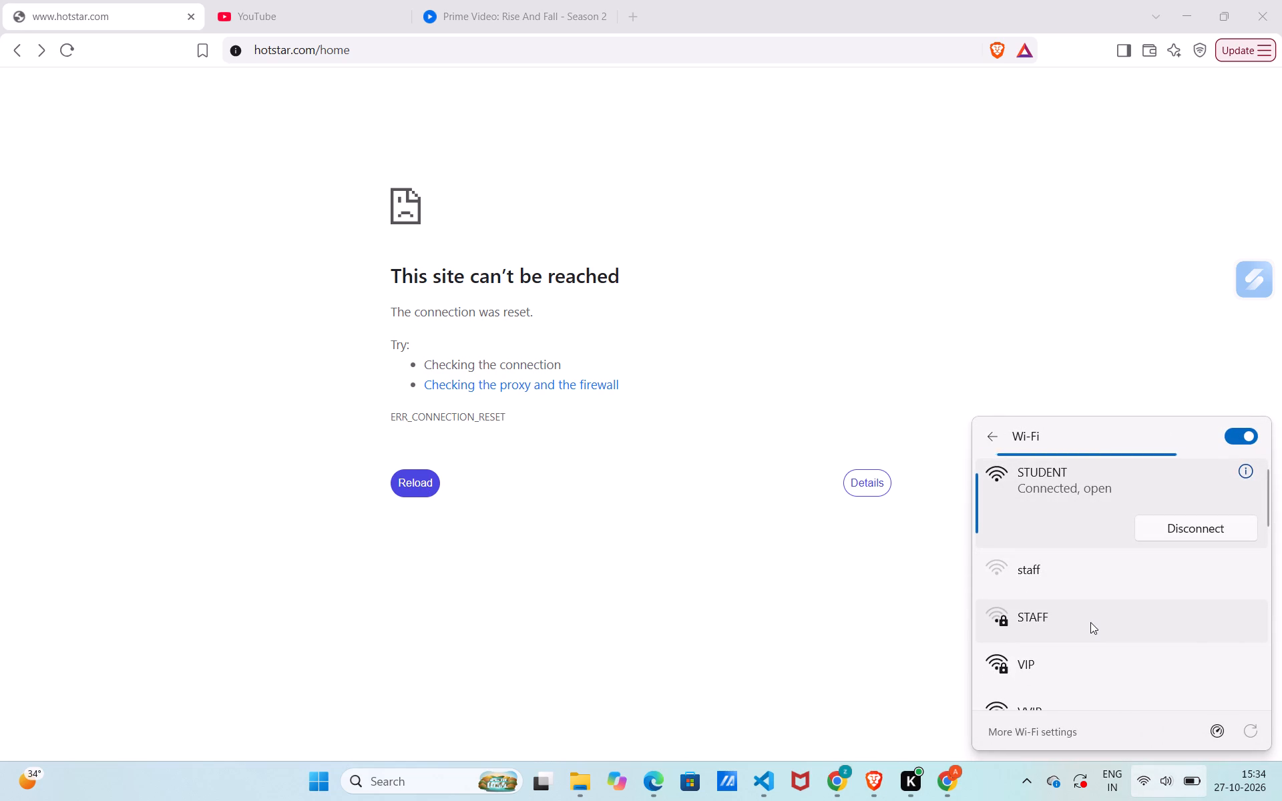
scroll(1090, 622, "down", 3)
scroll(1090, 622, "up", 4)
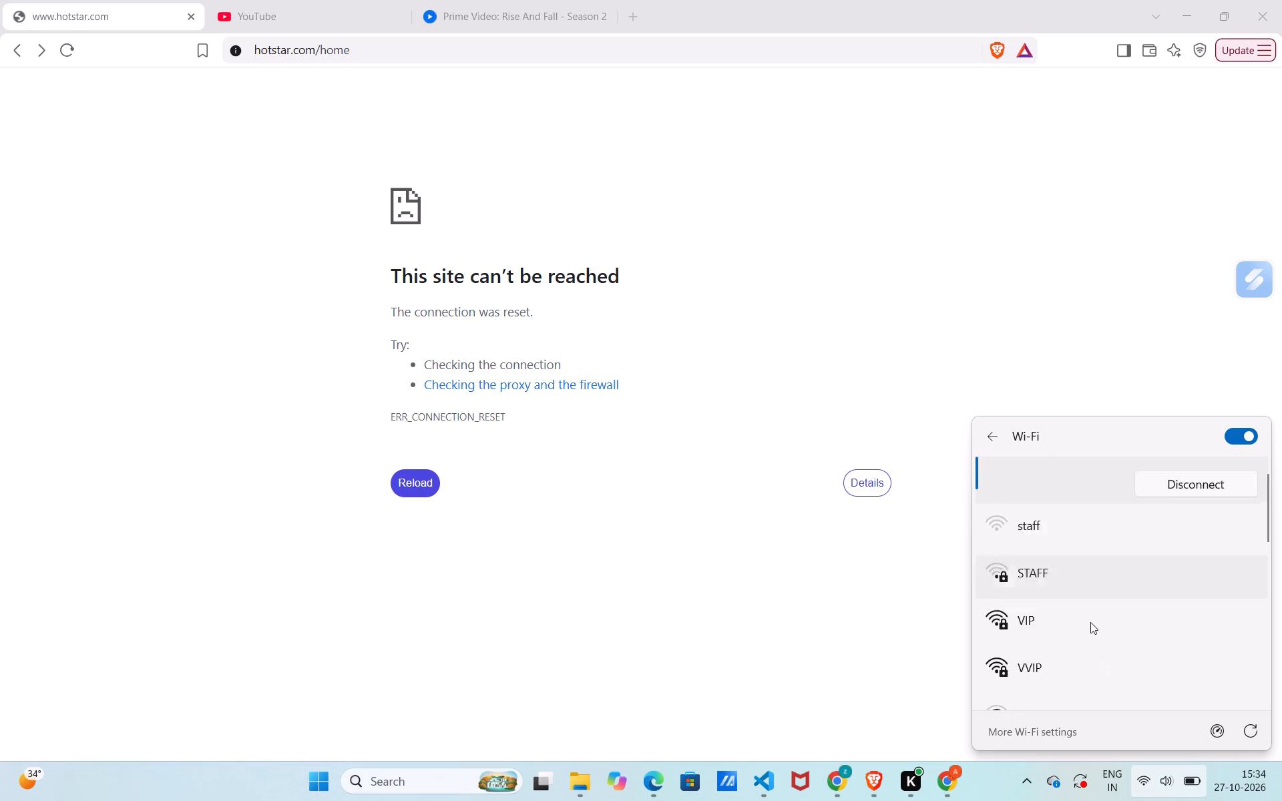
scroll(1090, 622, "up", 20)
scroll(1090, 622, "up", 7)
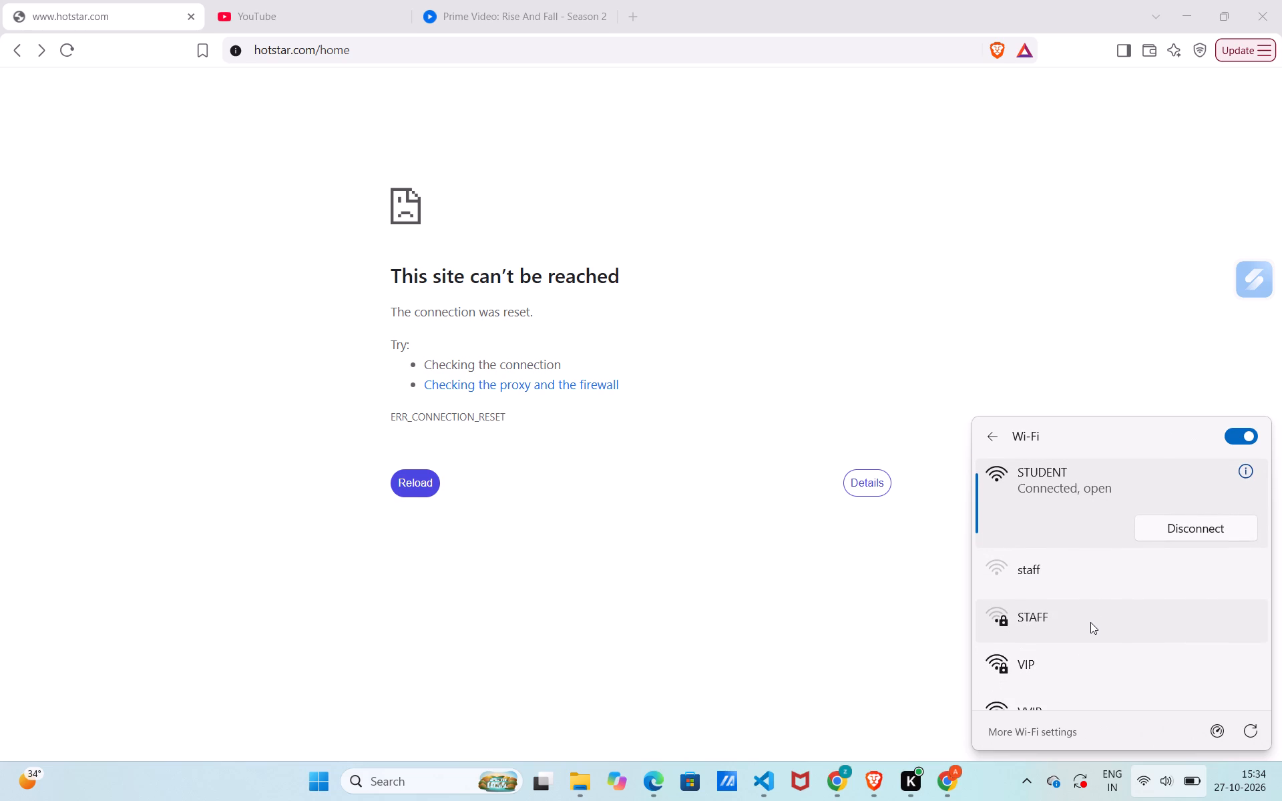
scroll(1090, 622, "up", 6)
scroll(1090, 622, "down", 6)
scroll(1090, 622, "up", 17)
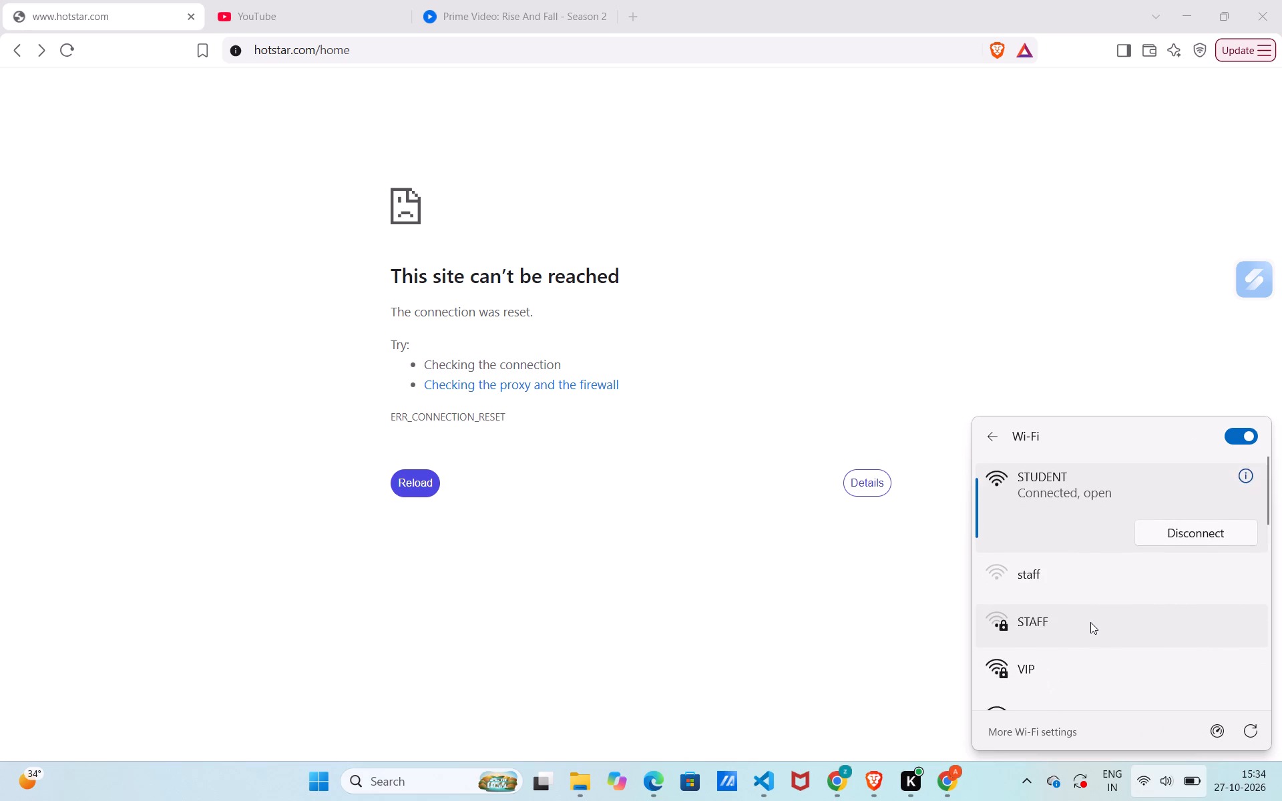
scroll(1090, 622, "up", 14)
left_click(1249, 437)
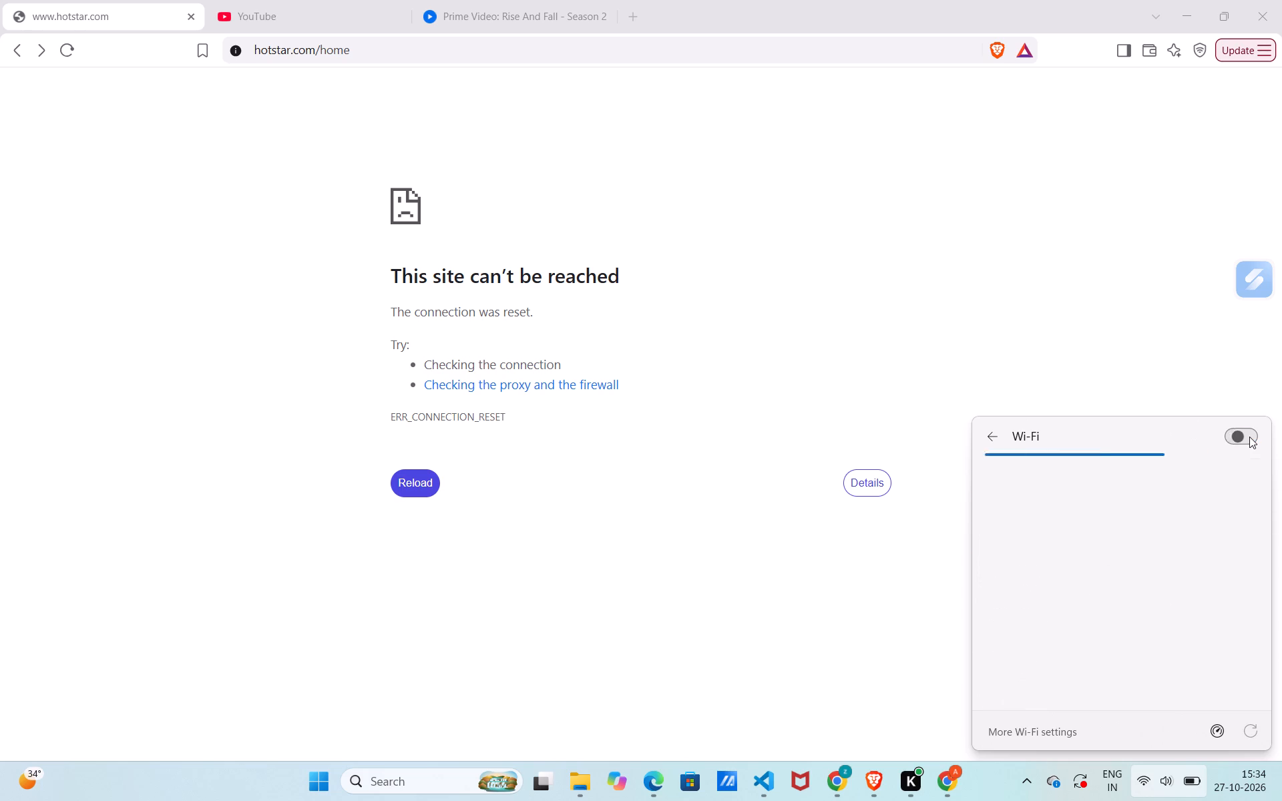
left_click(1249, 437)
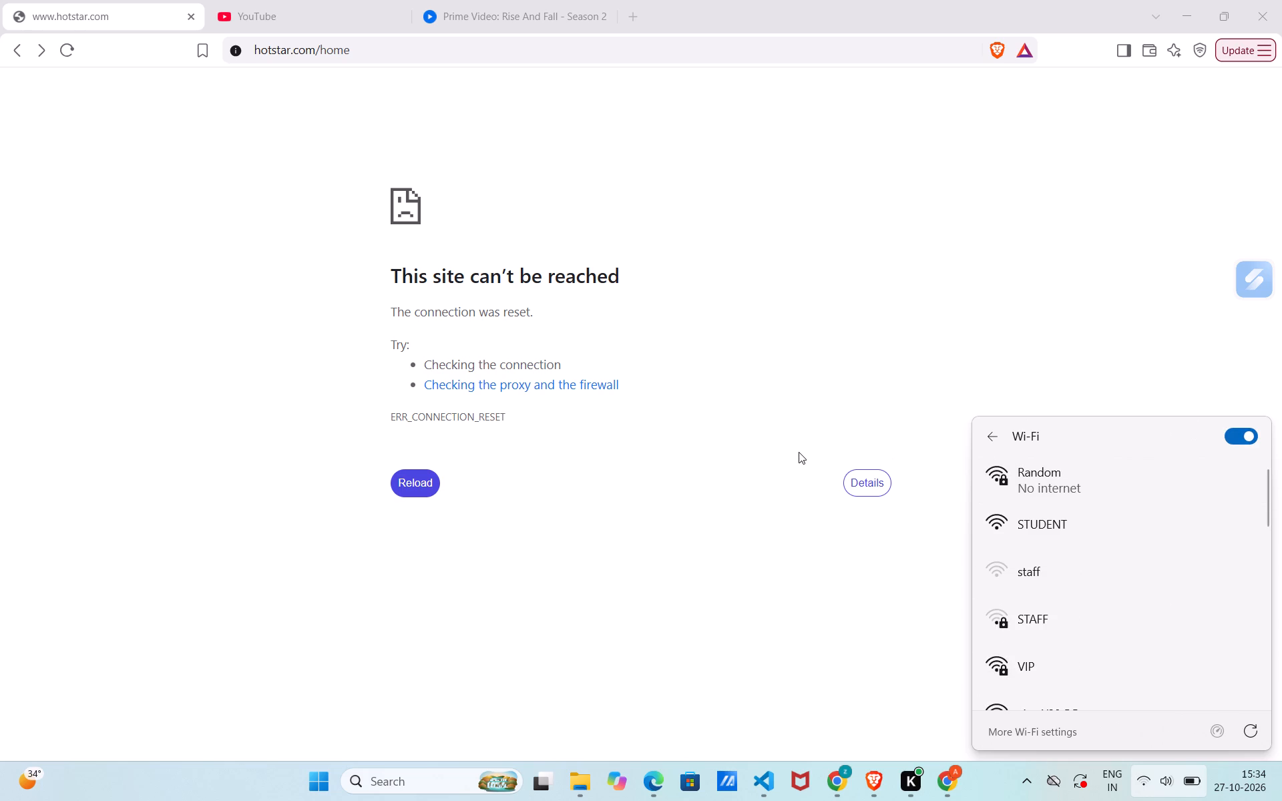
Reload the JioHotstar home page in Brave.
left_click(390, 479)
left_click(407, 479)
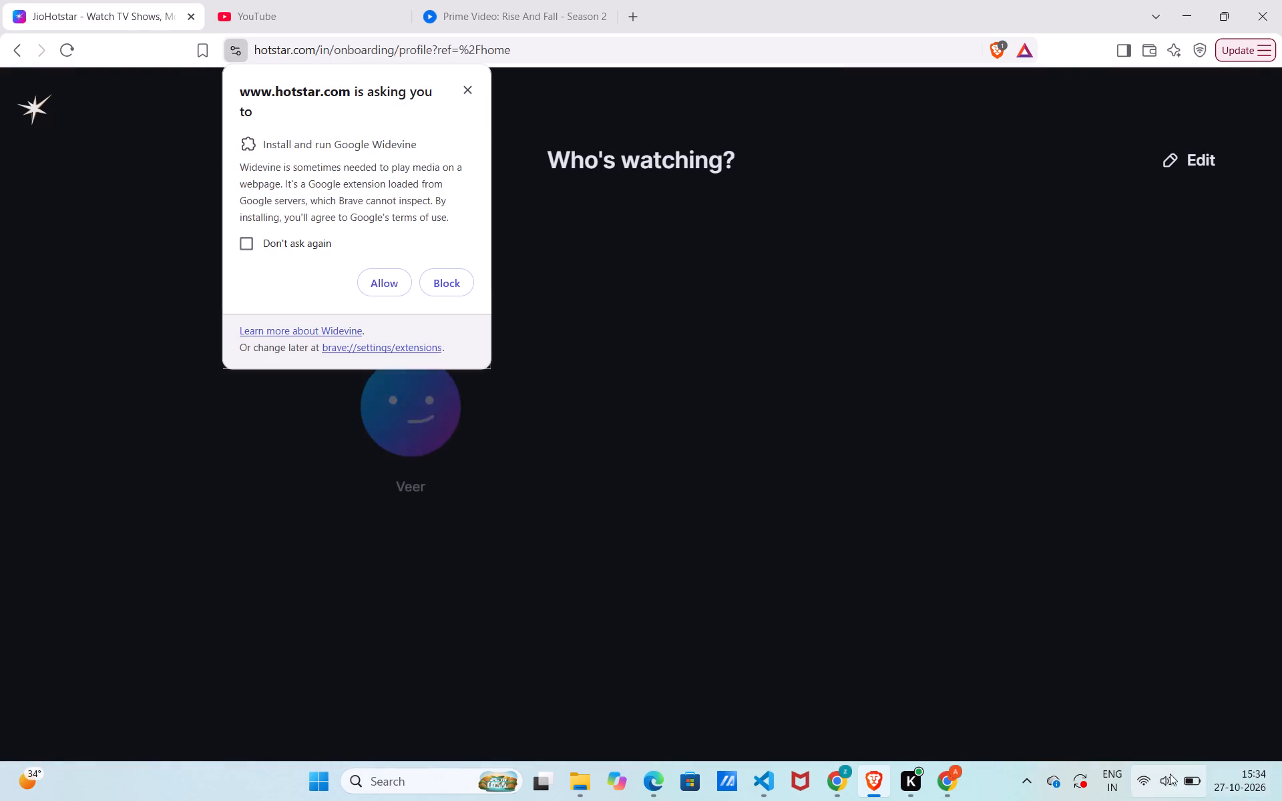
Connect the computer to the open STUDENT Wi-Fi network.
left_click(1145, 778)
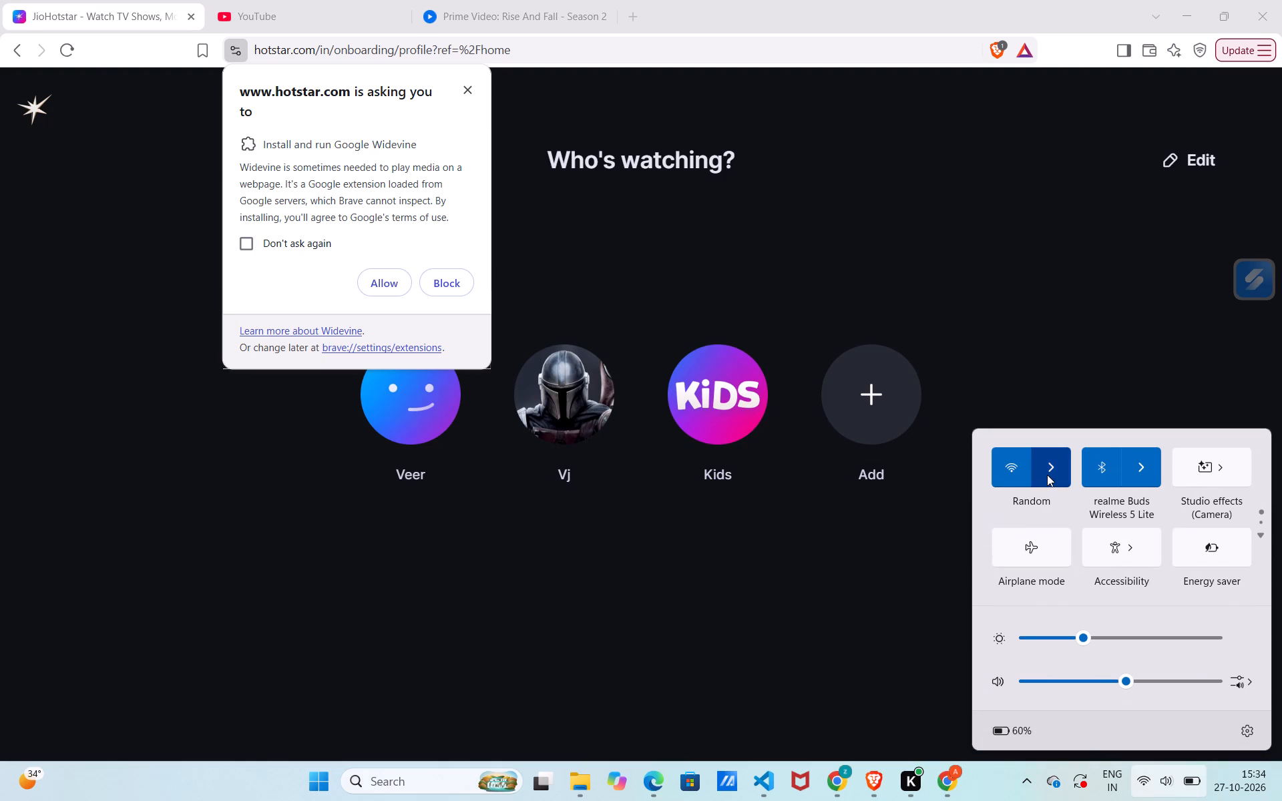
left_click(1047, 475)
left_click(1097, 566)
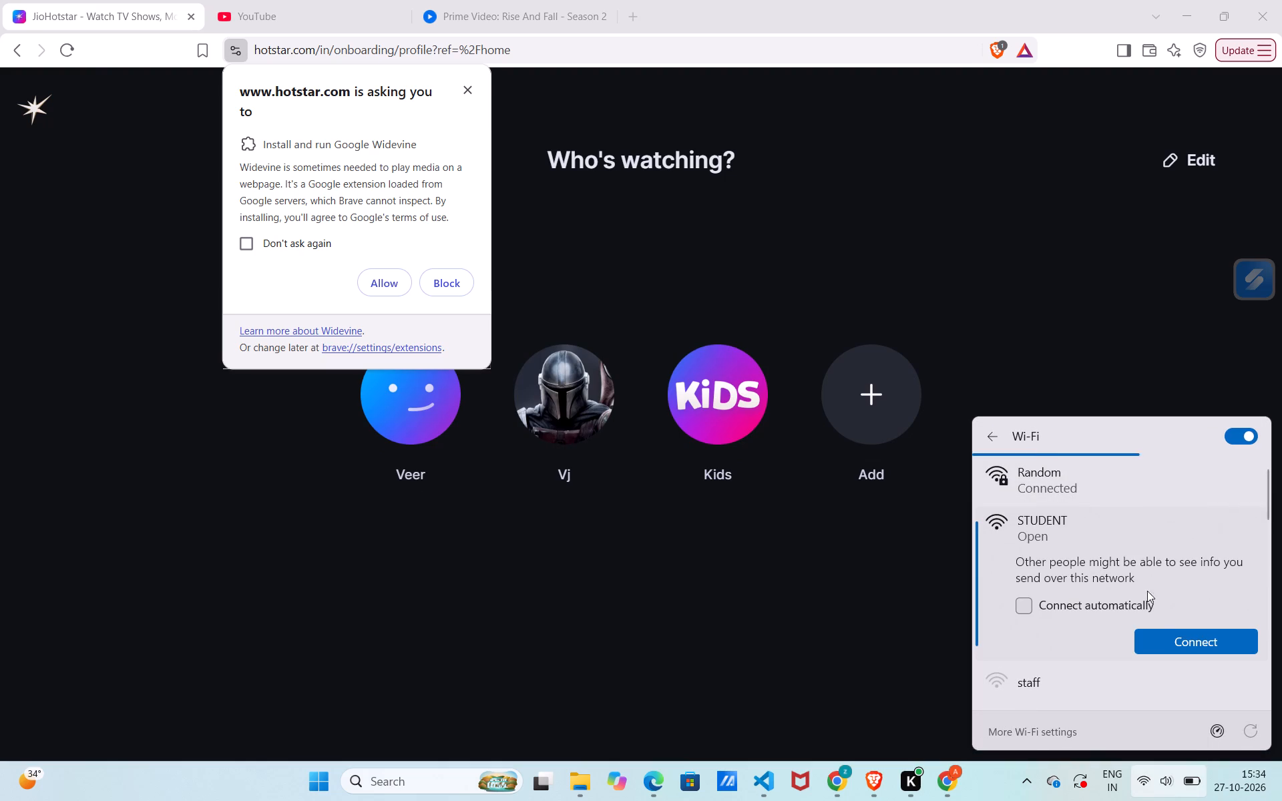
left_click(1172, 634)
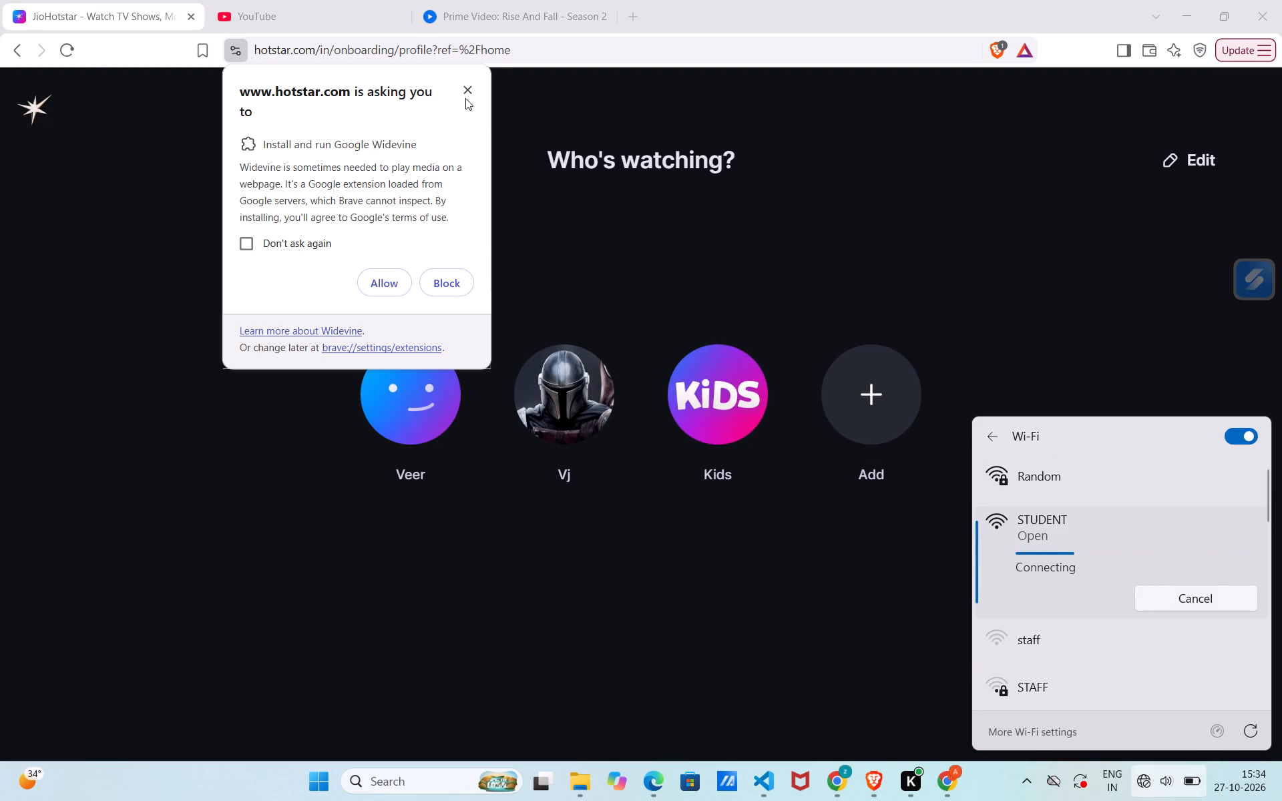
Dismiss the Google Widevine installation request and choose the Veer profile on JioHotstar.
left_click(465, 90)
left_click(441, 402)
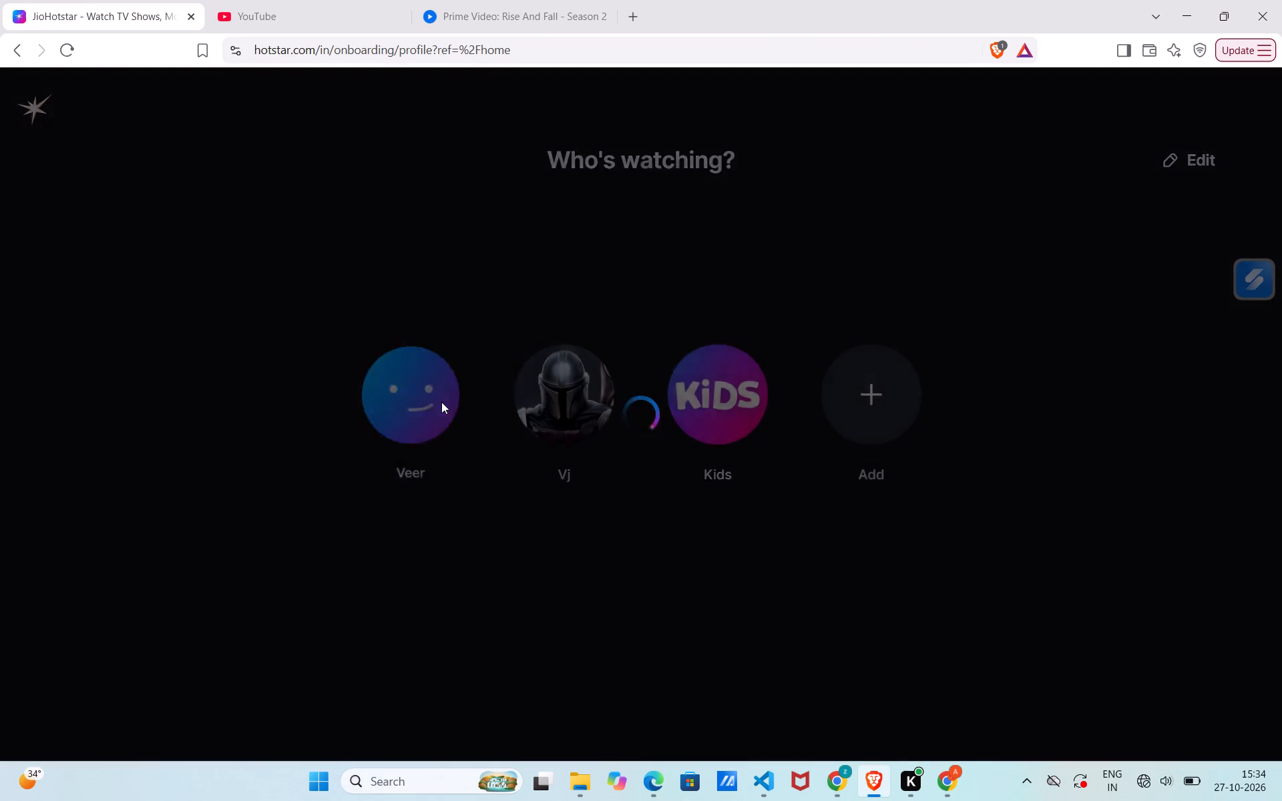
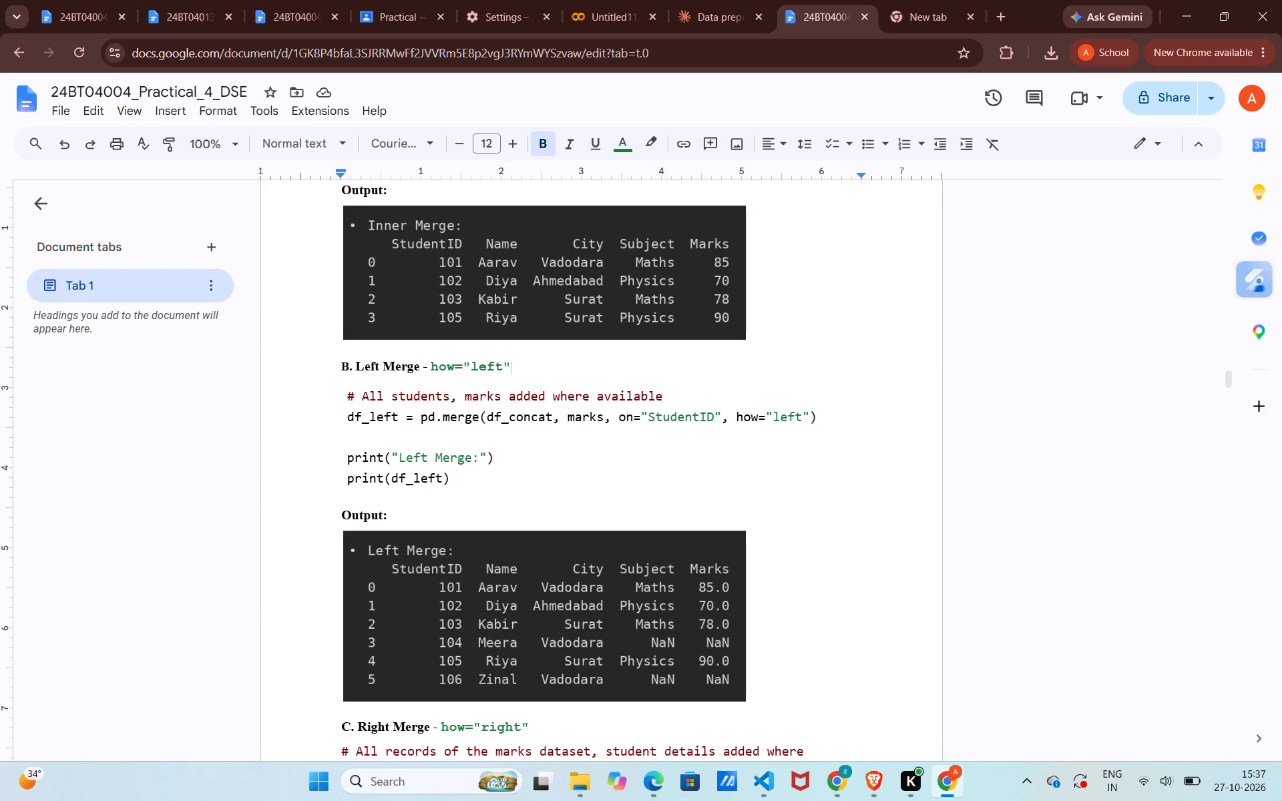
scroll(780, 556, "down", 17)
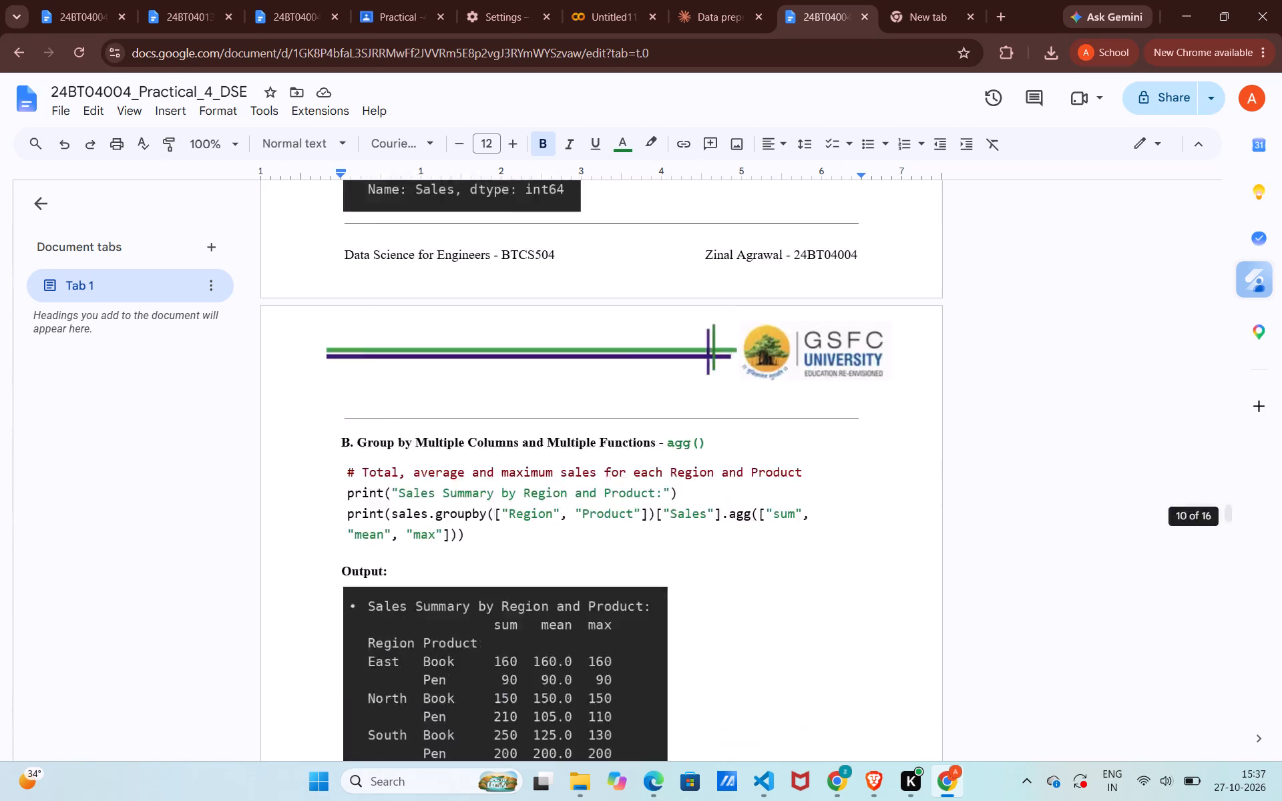
Check the footer and page layout across the document's pages, ending back at the first page.
scroll(780, 556, "down", 14)
scroll(780, 556, "down", 9)
scroll(780, 556, "up", 20)
scroll(780, 556, "up", 1)
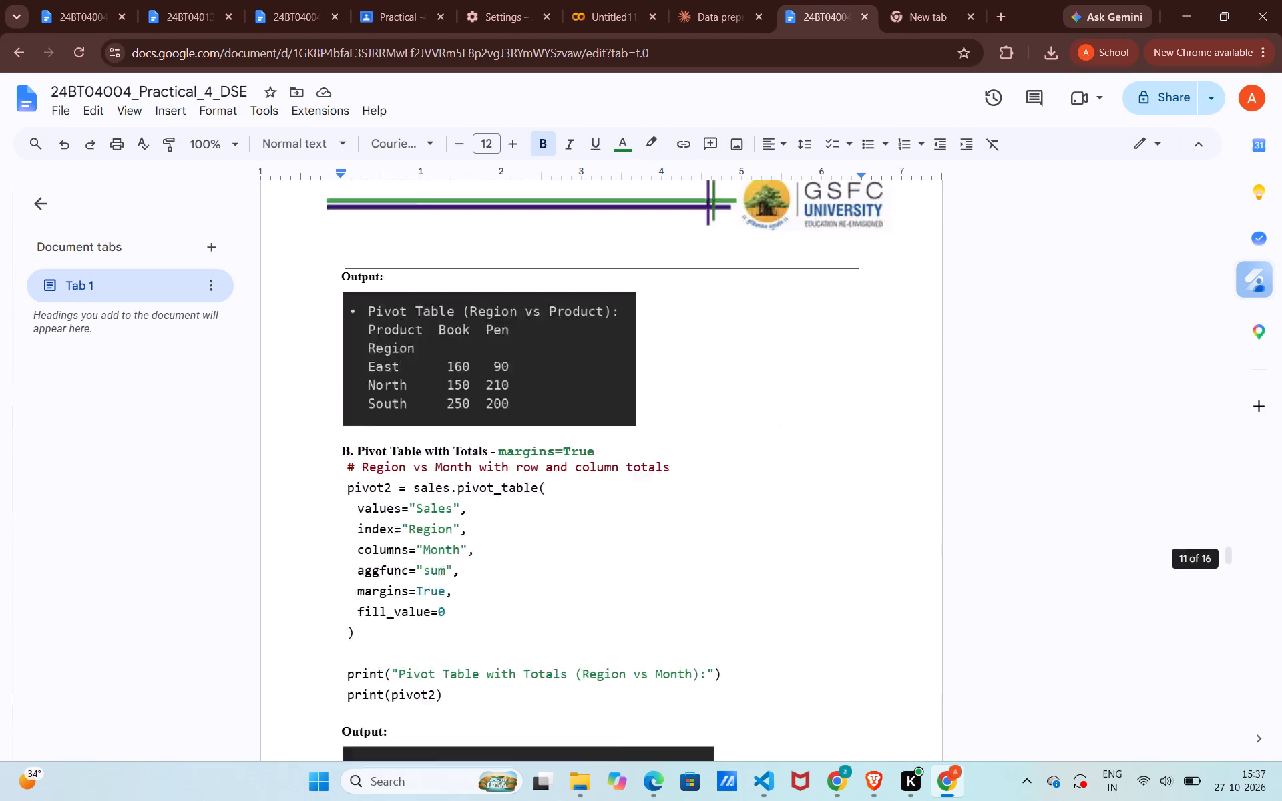
scroll(780, 556, "up", 19)
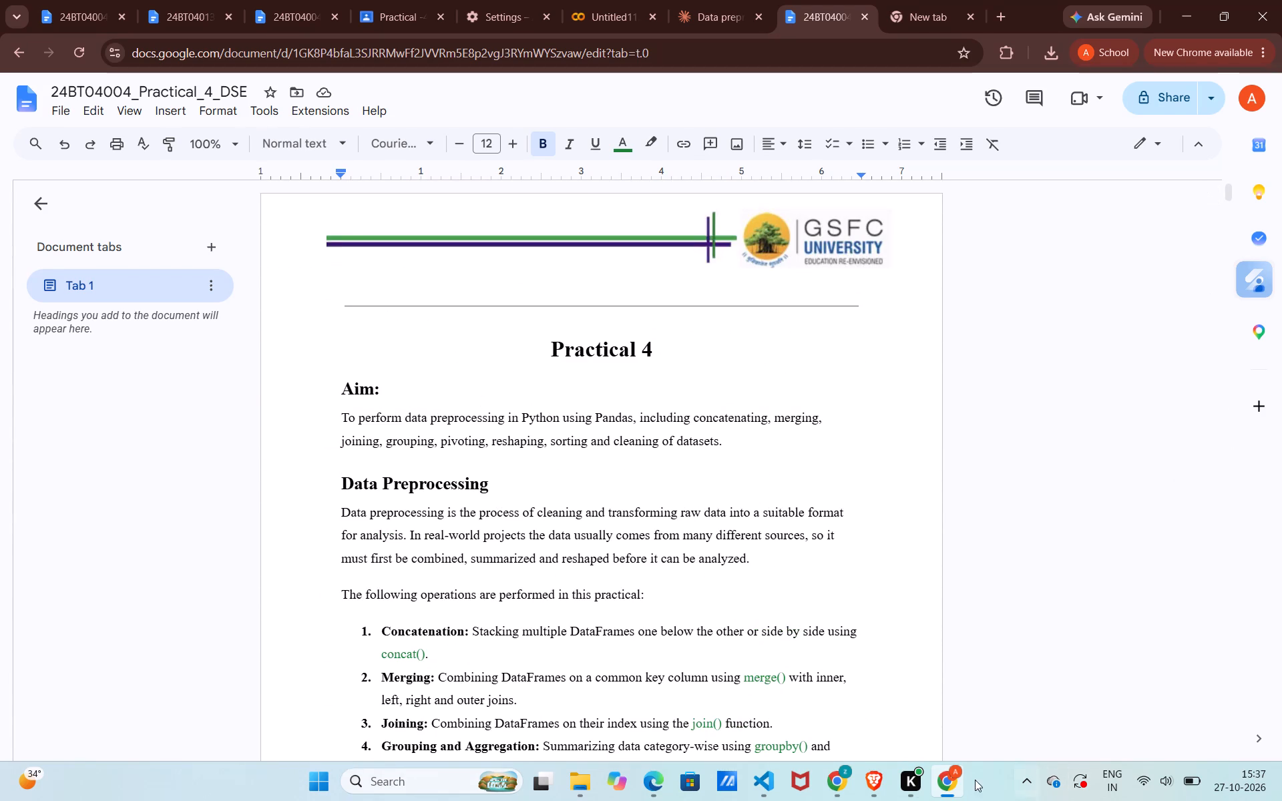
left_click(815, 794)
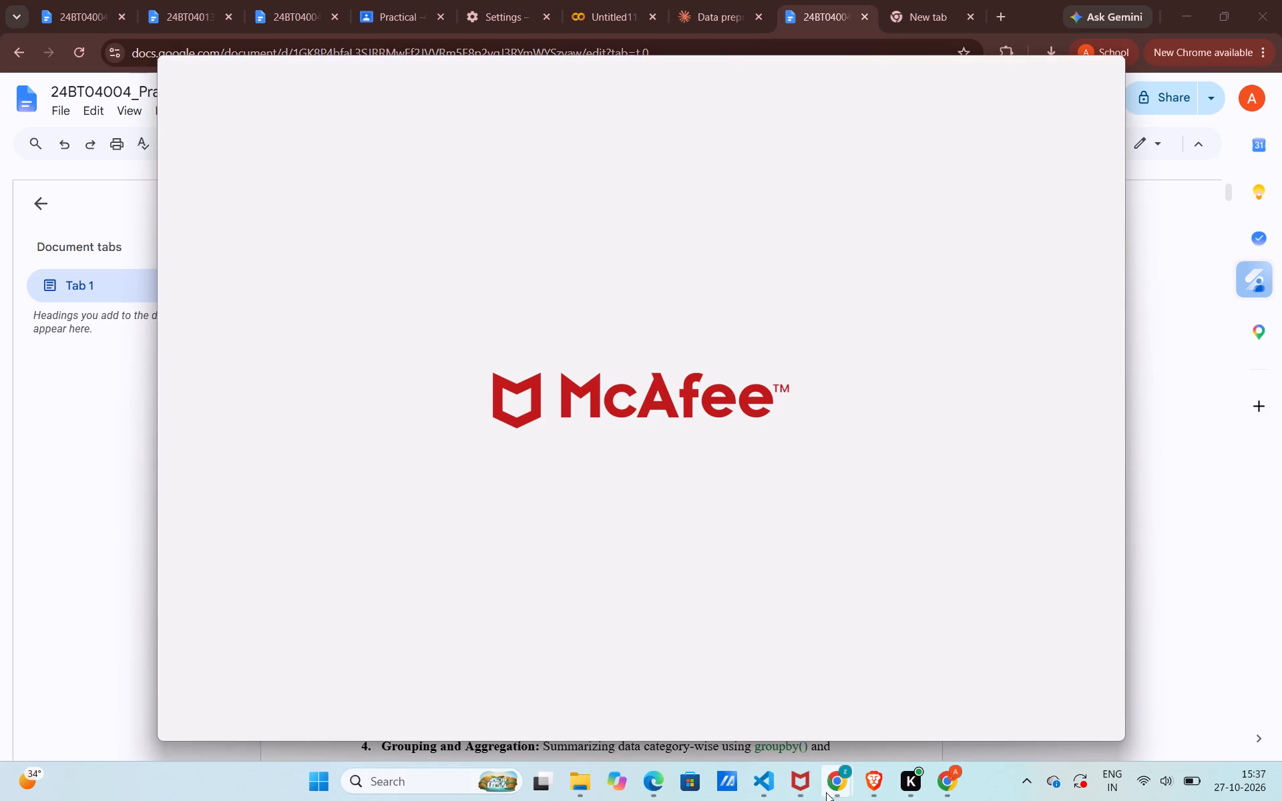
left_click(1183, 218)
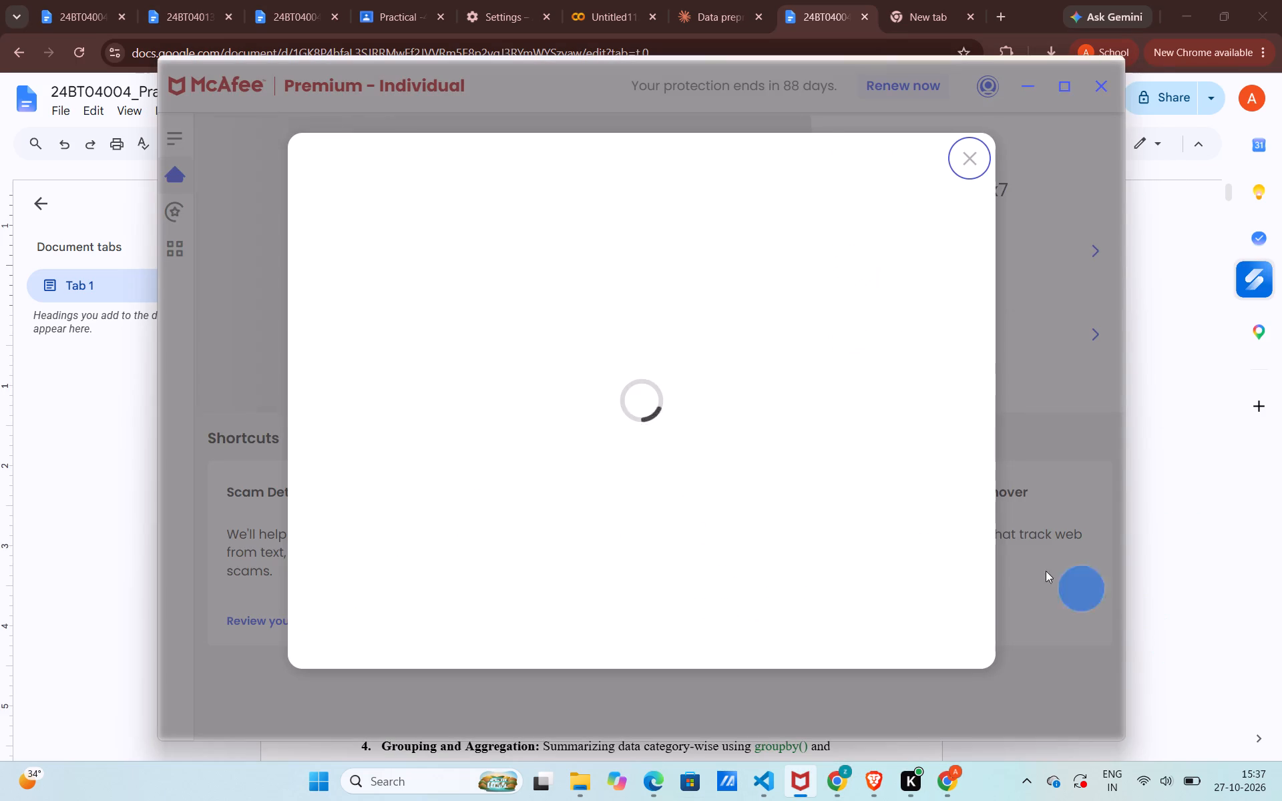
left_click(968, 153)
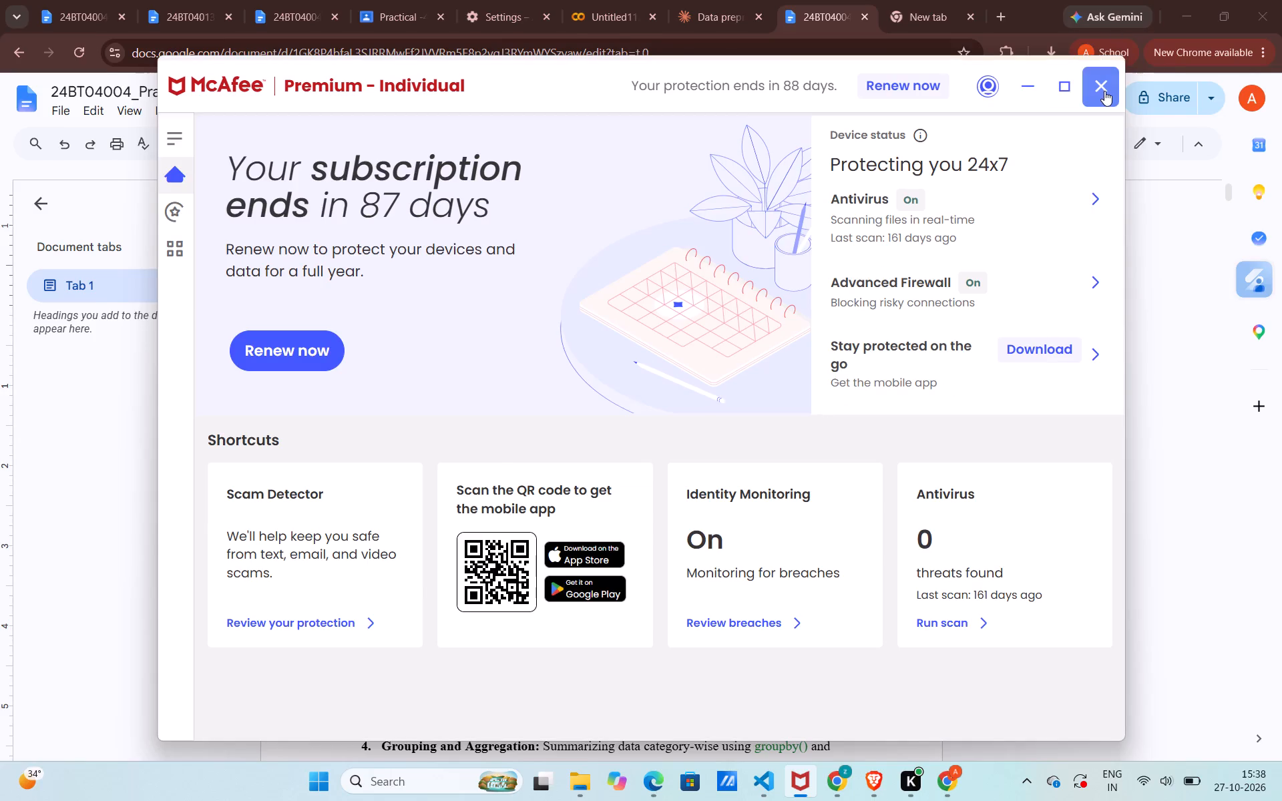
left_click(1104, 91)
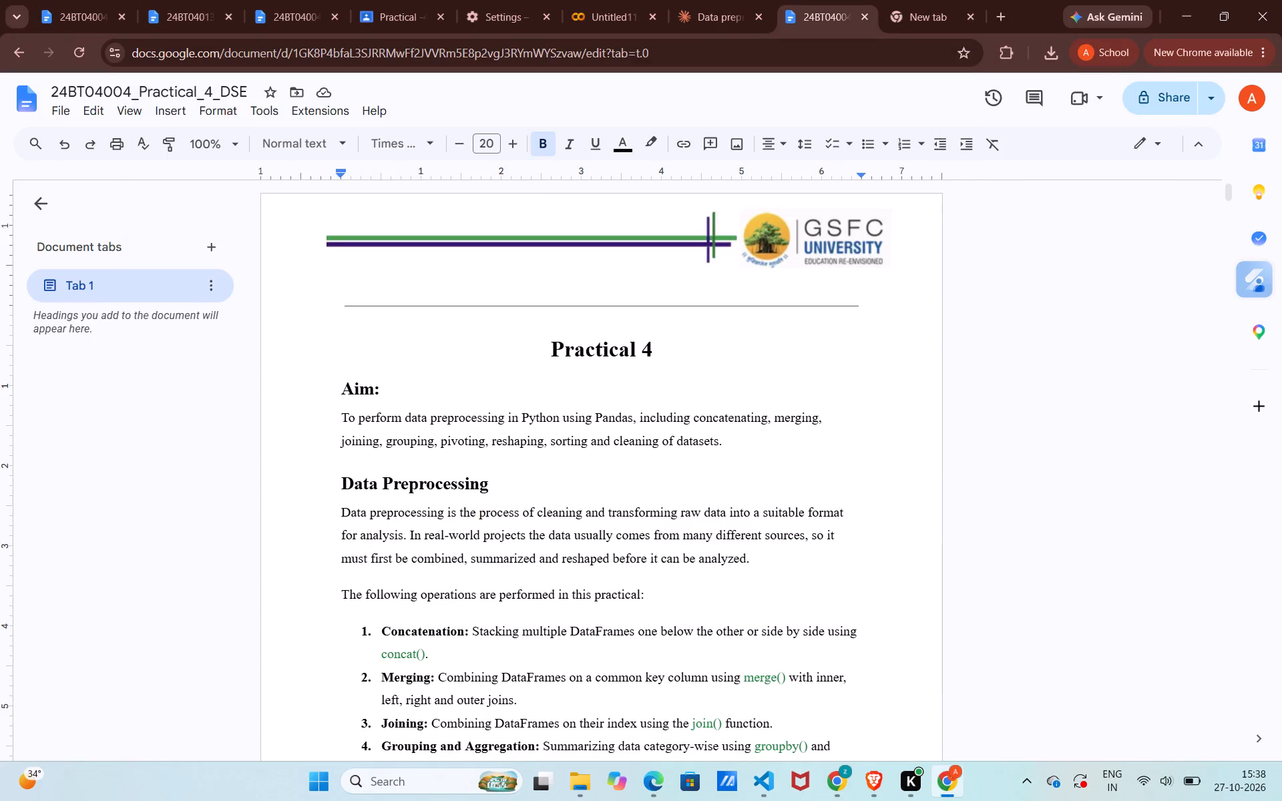
Switch to the other Chrome profile's window with WhatsApp Web open.
left_click(848, 800)
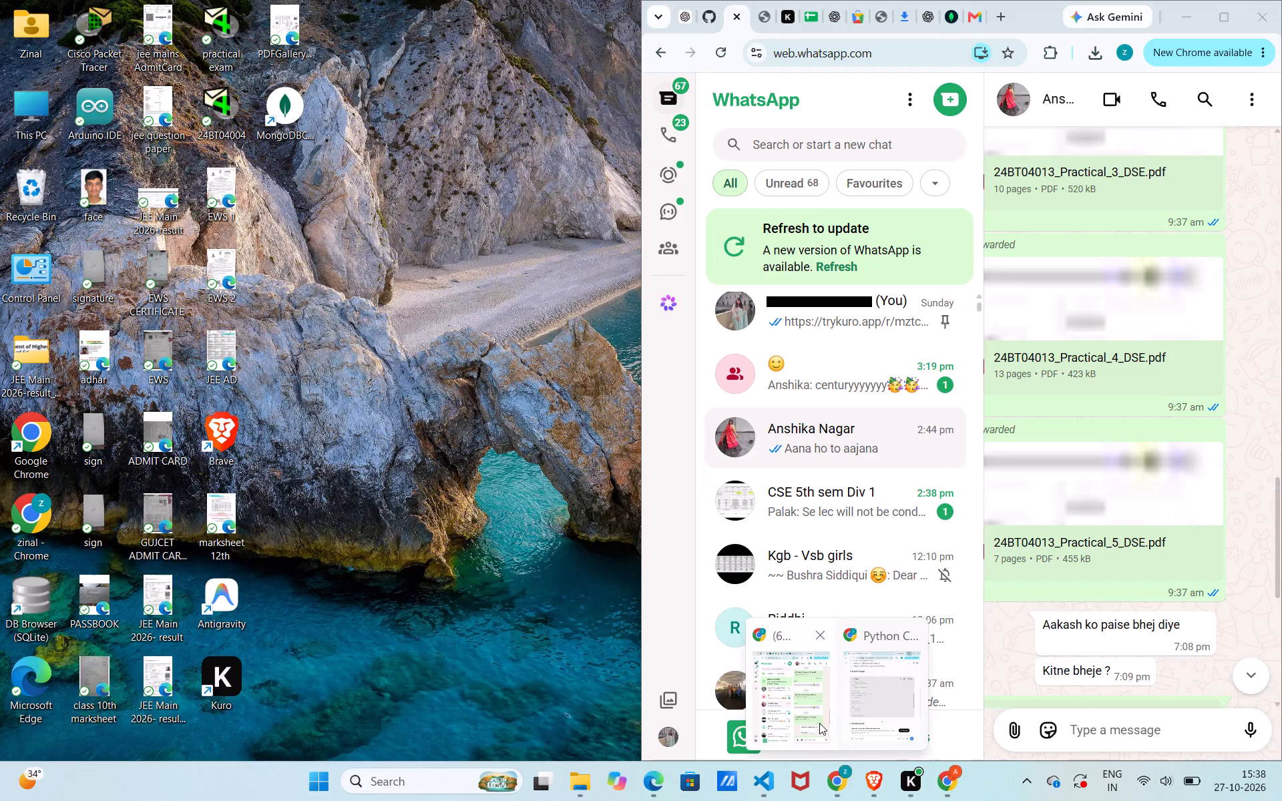